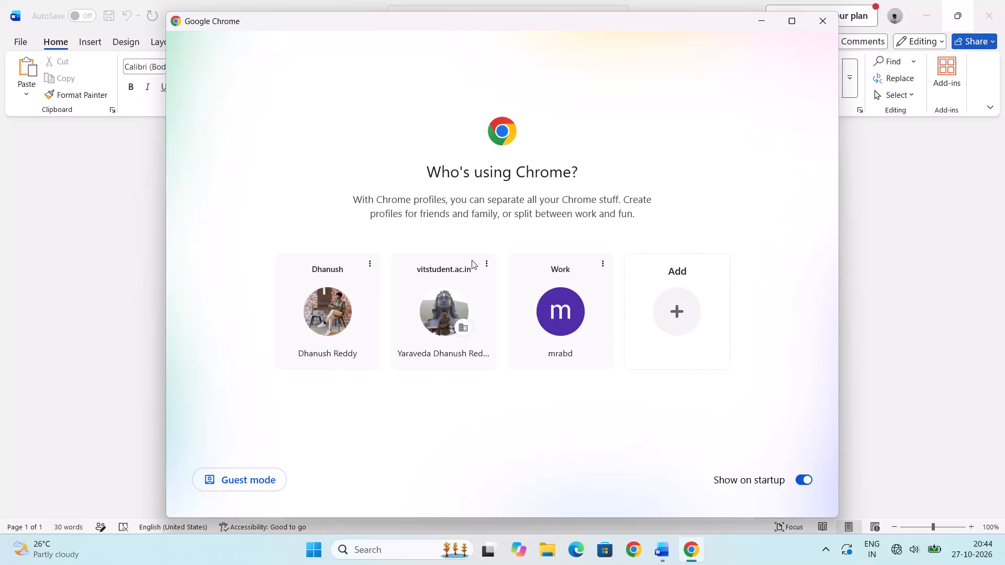
# Using the personal Chrome profile rather than the vitstudent.ac.in or Work one, open the VIT Vellore VTOP site and enter its Student portal.
pyautogui.click(338, 308)
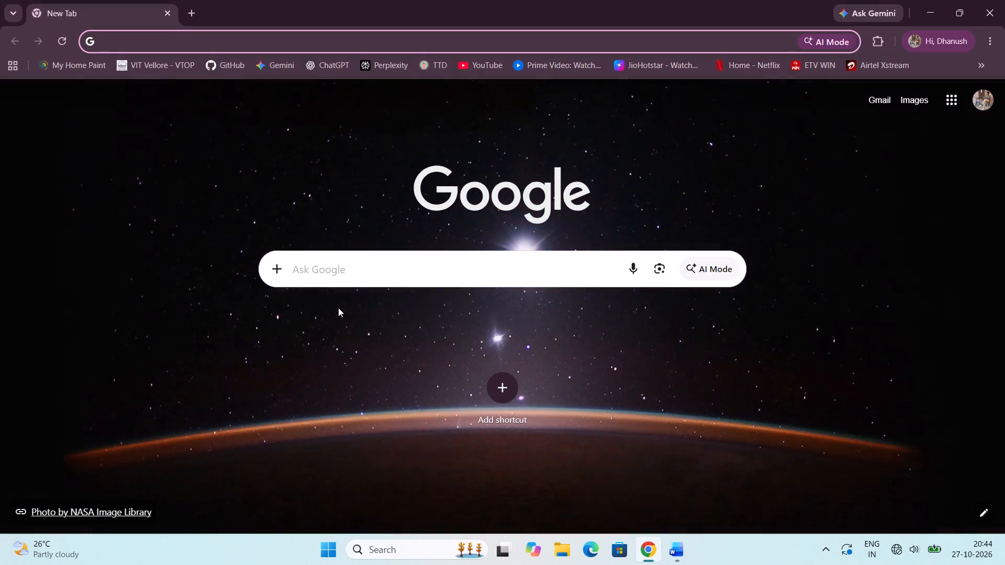
pyautogui.press('v')
pyautogui.press('Return')
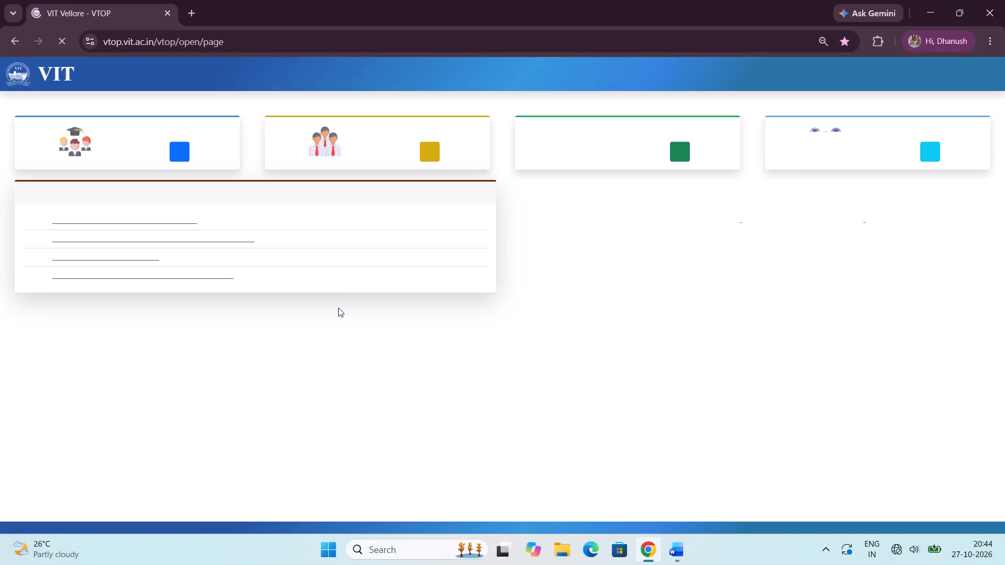
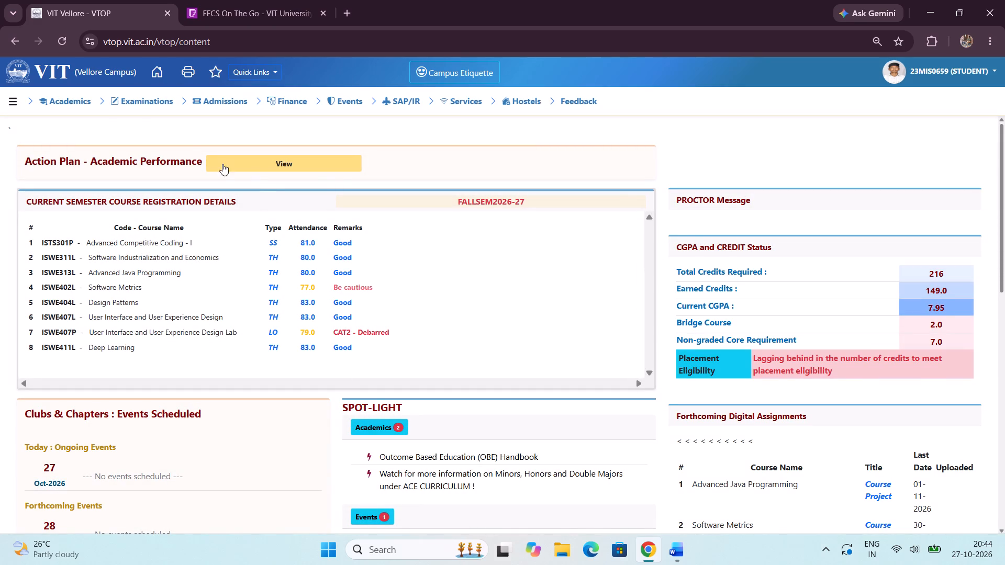
# Open Course Registration Allocation and display the ISWE201L - Digital Logic and Microprocessor allocation under DLES - Discipline-linked Engineering Sciences.
pyautogui.click(75, 101)
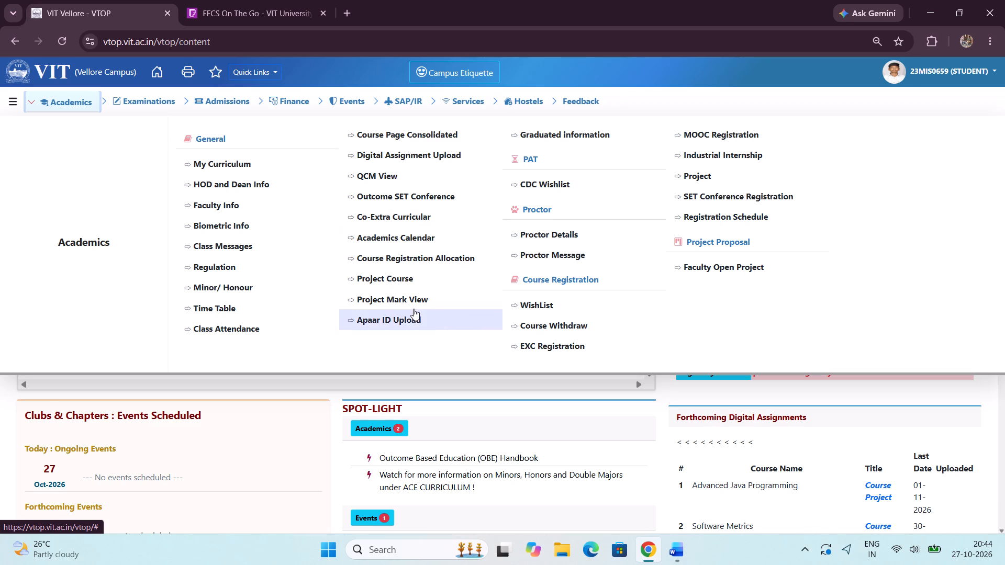
pyautogui.click(399, 261)
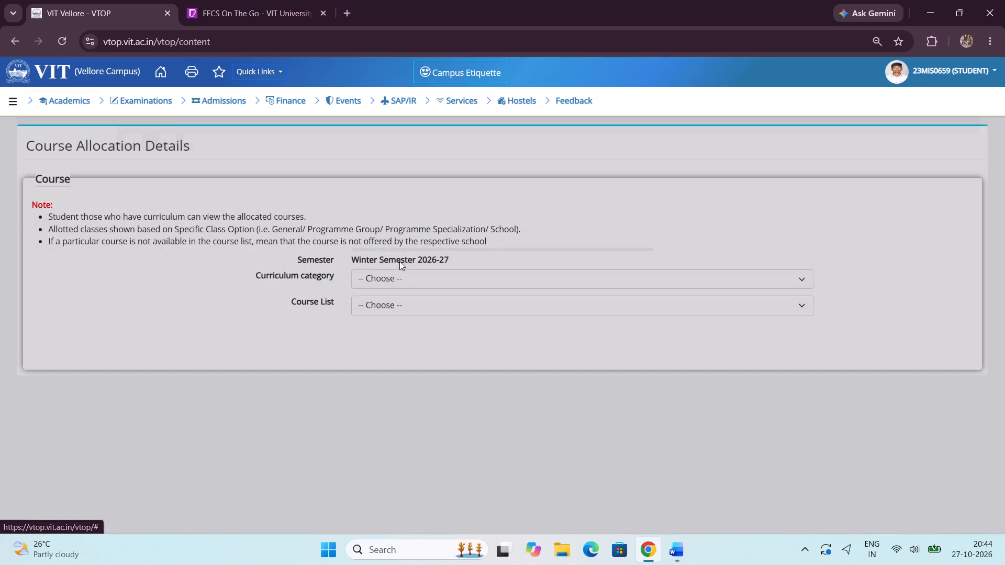
pyautogui.click(416, 277)
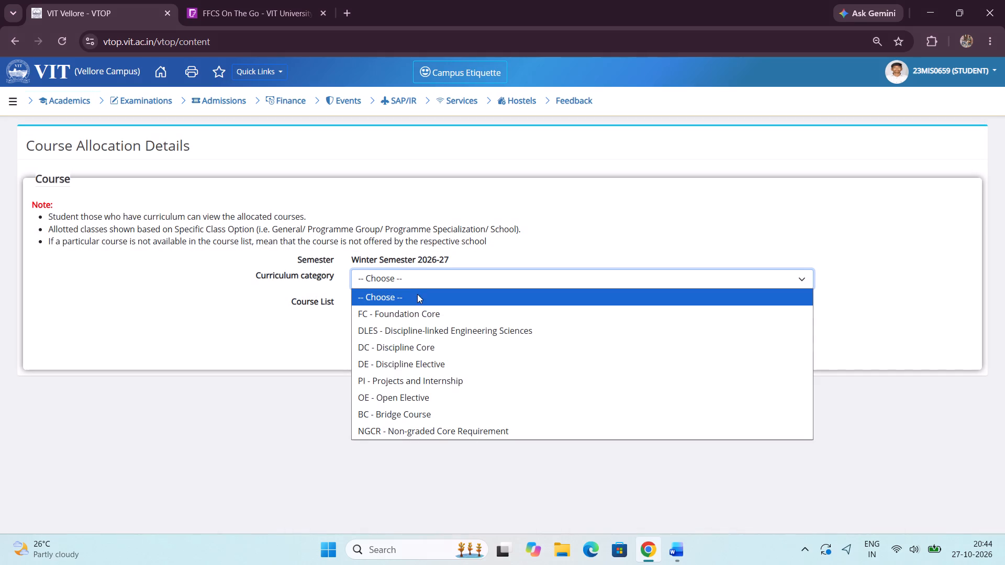
pyautogui.click(423, 334)
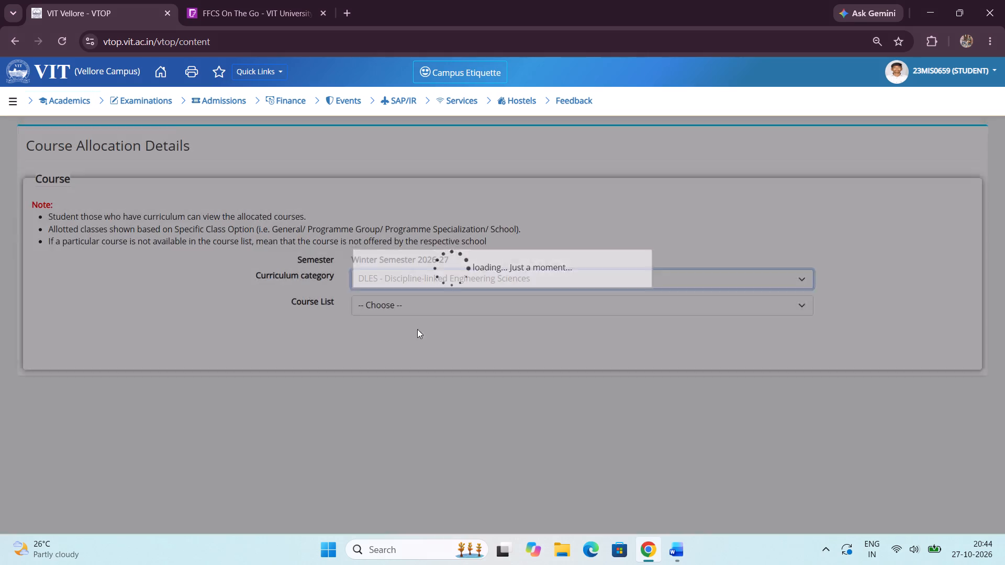
pyautogui.click(407, 306)
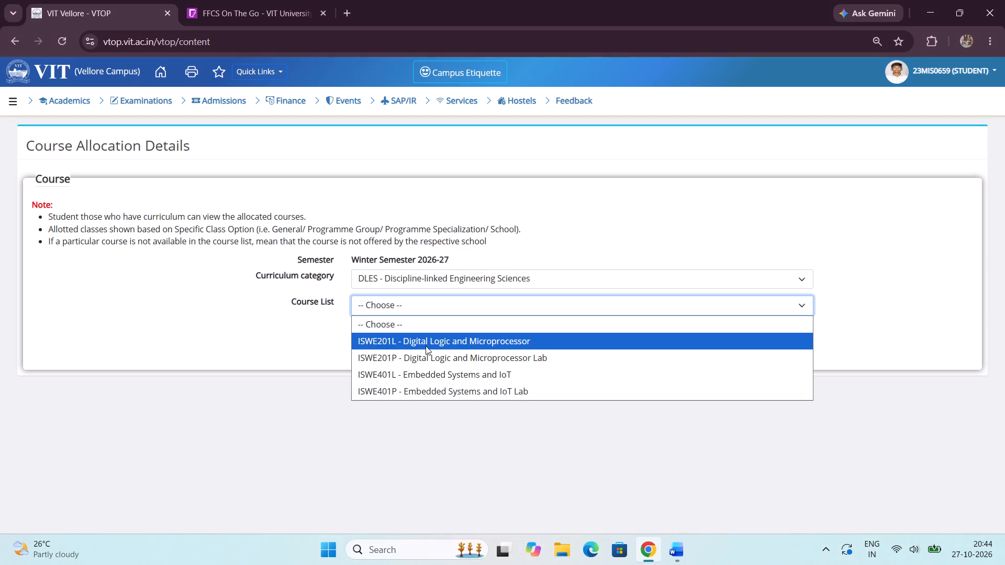
pyautogui.click(426, 345)
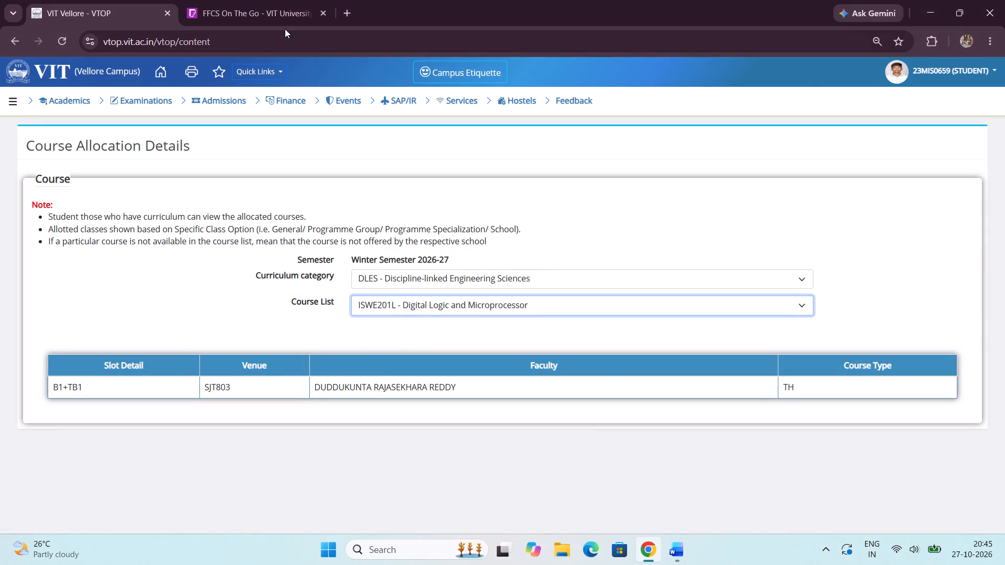
# Switch to FFCS On The Go, enable quick visualization, and reset the default timetable.
pyautogui.click(277, 0)
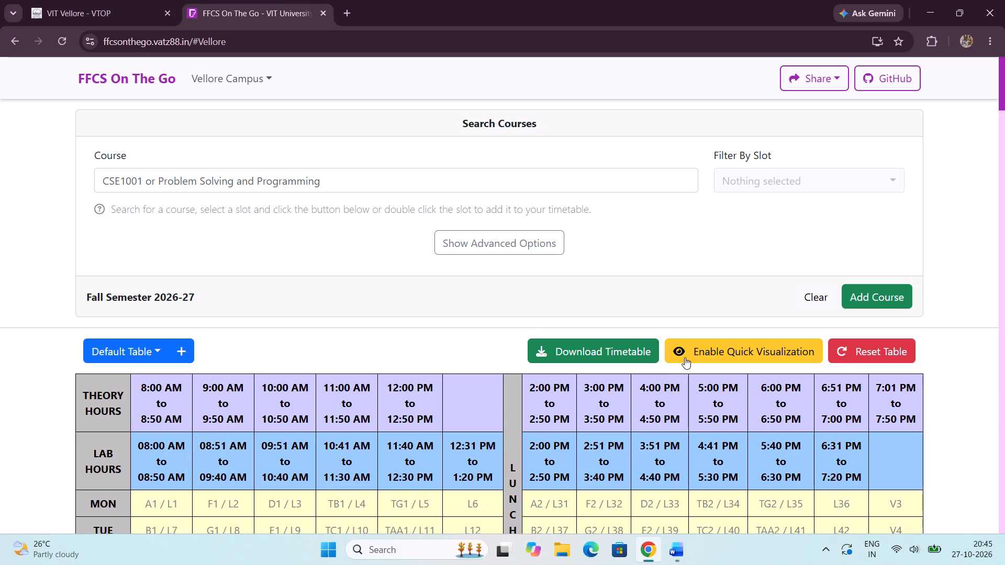
pyautogui.click(686, 354)
pyautogui.scroll(-3, 542, 398)
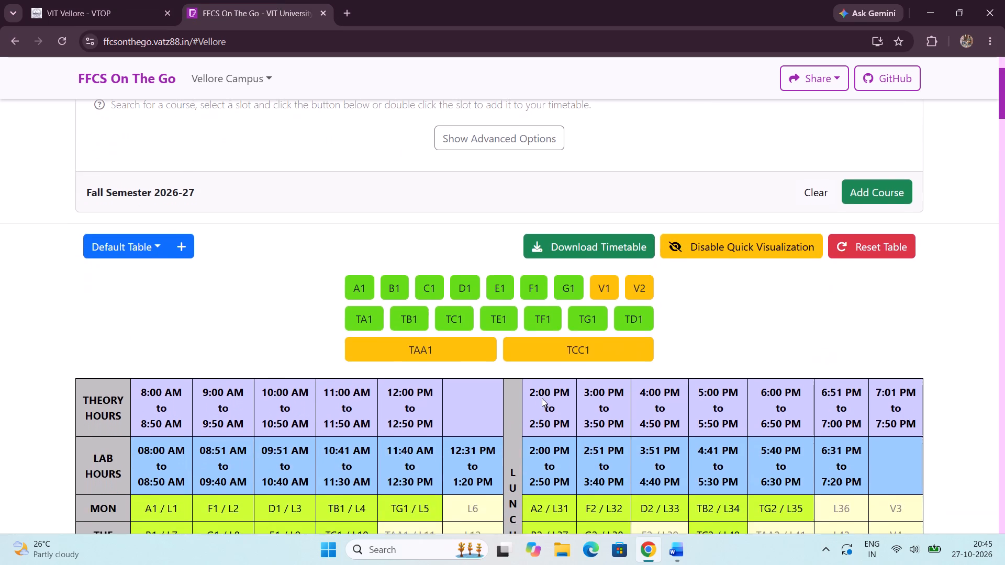
pyautogui.scroll(-1, 542, 398)
pyautogui.scroll(3, 542, 398)
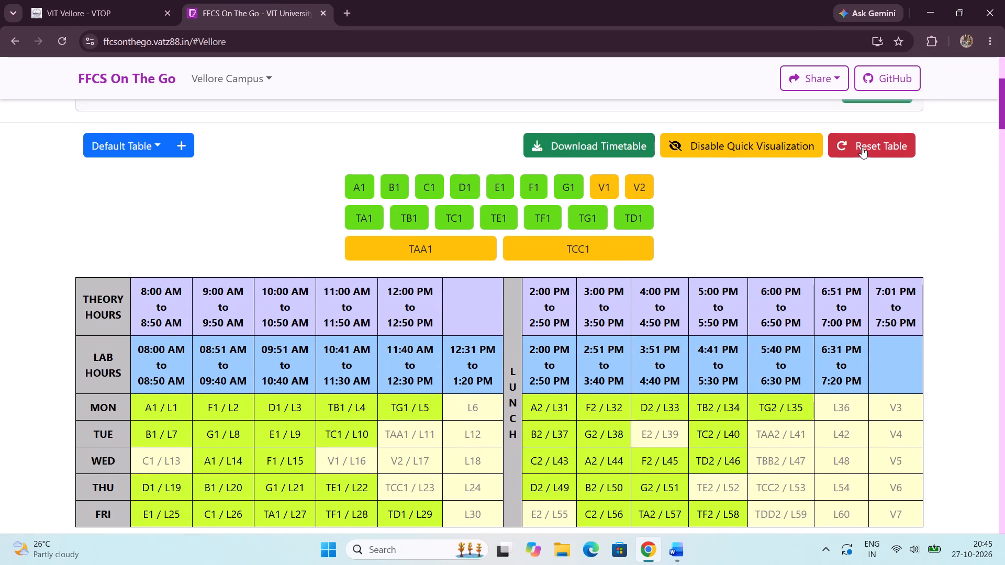
pyautogui.click(862, 146)
pyautogui.click(635, 205)
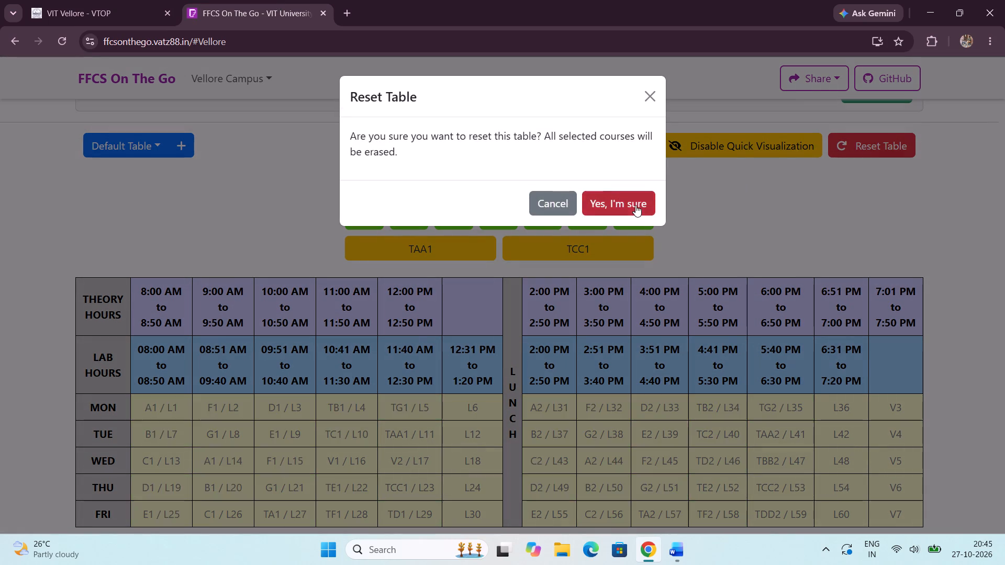
# Mark theory slots B1 and TB1 in the quick visualization timetable.
pyautogui.click(395, 187)
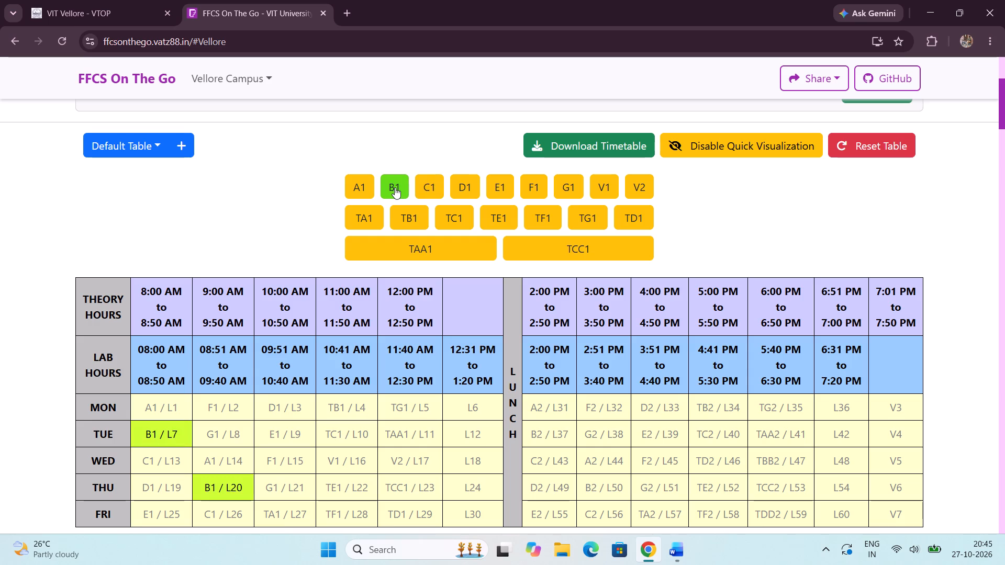
pyautogui.click(404, 221)
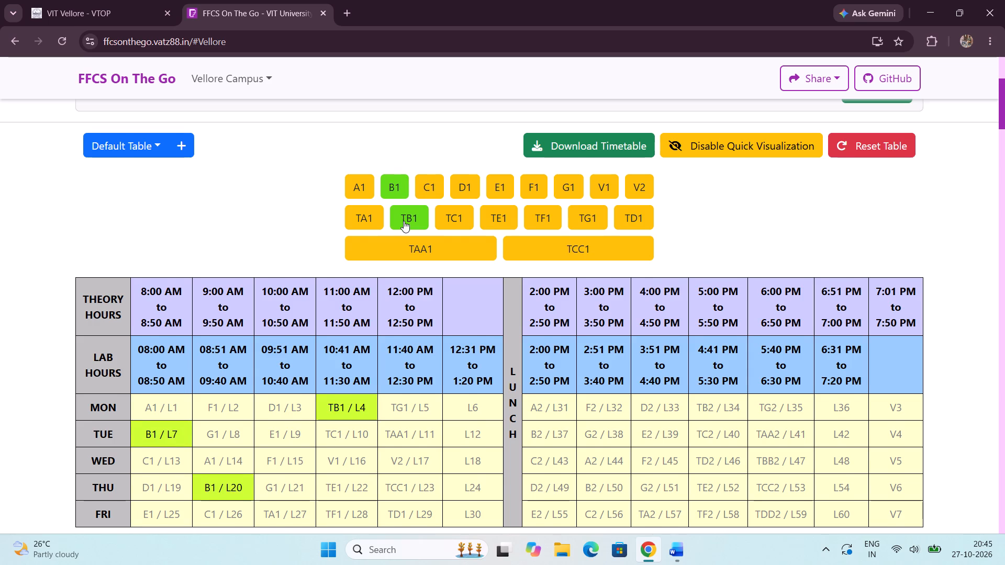
pyautogui.scroll(-2, 404, 221)
pyautogui.scroll(1, 404, 221)
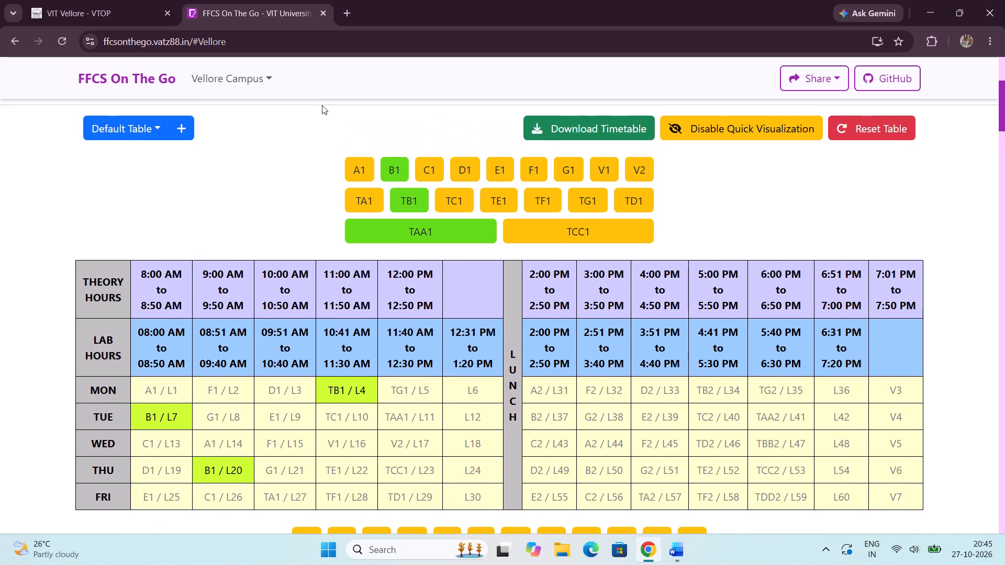
# Switch back to VTOP and review the course allocation for ISWE206L - Web Technologies under the DC - Discipline Core category.
pyautogui.click(123, 0)
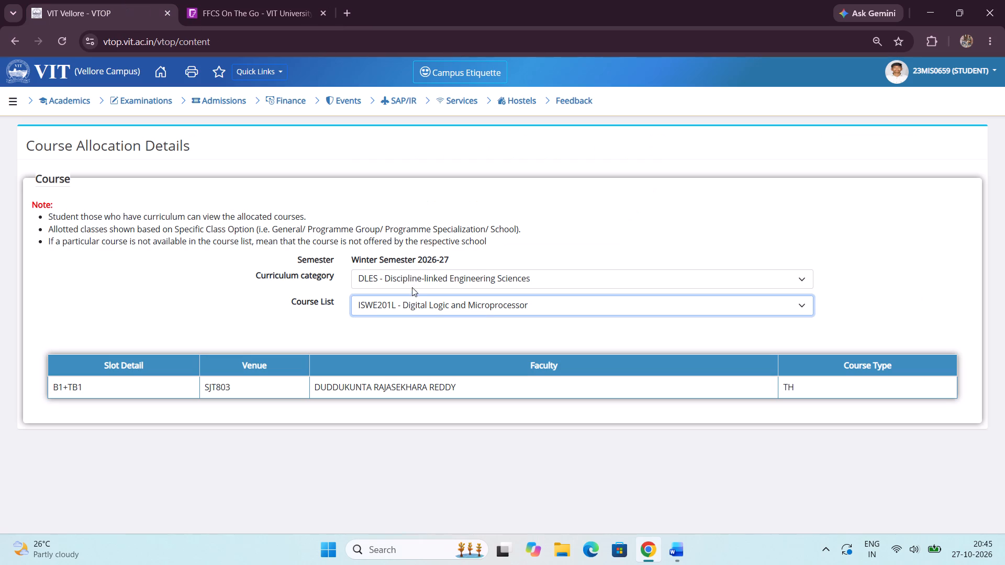
pyautogui.click(414, 304)
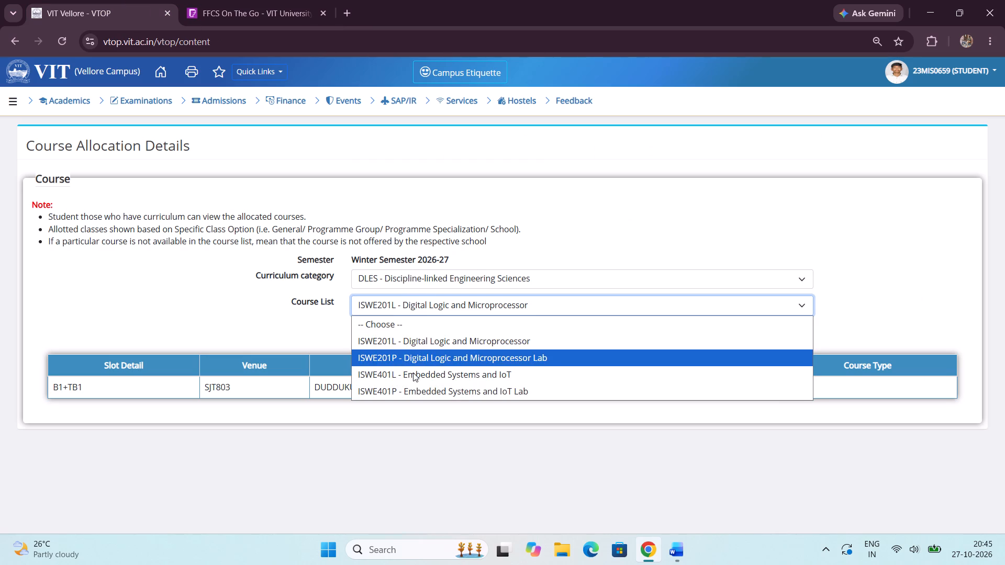
pyautogui.click(399, 279)
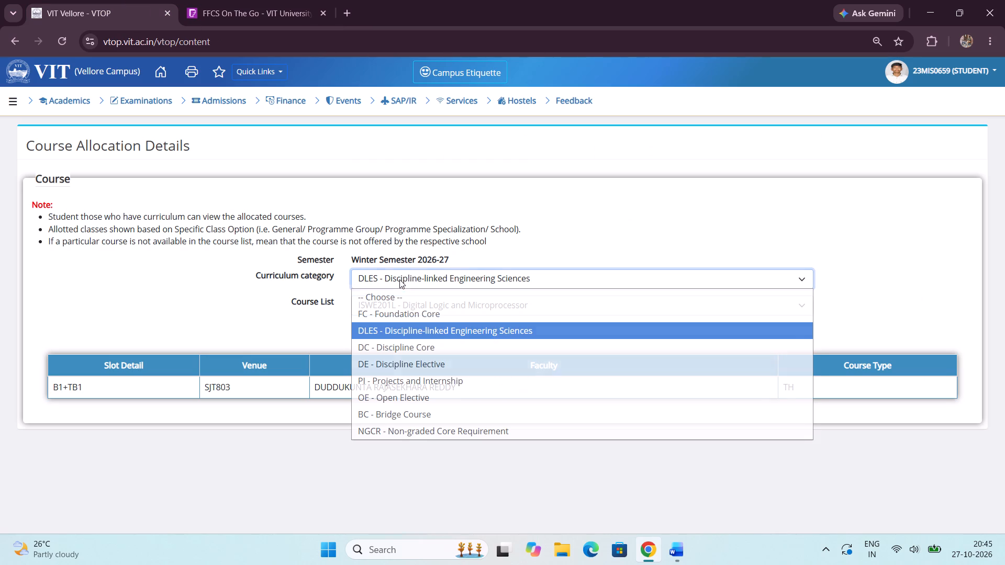
pyautogui.click(408, 352)
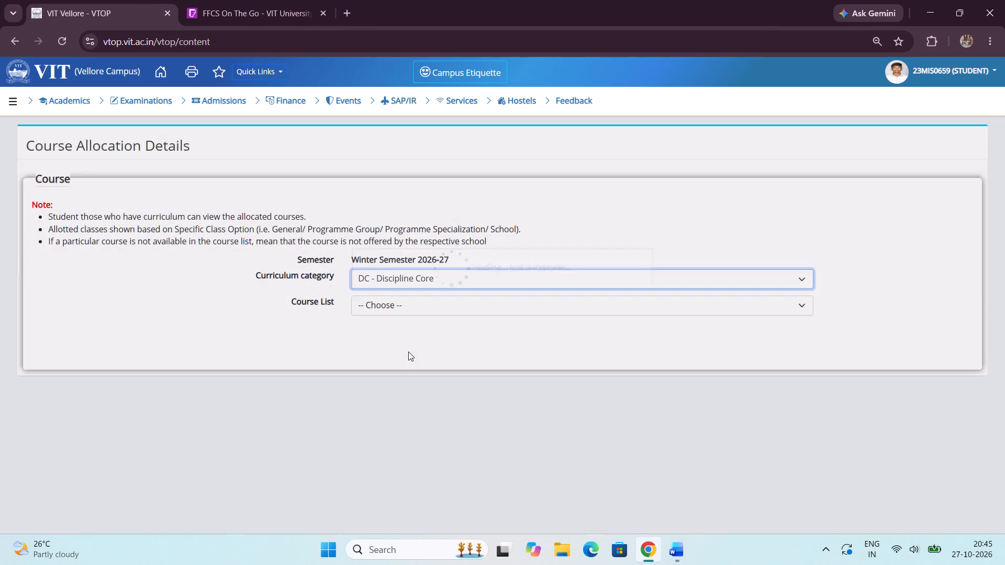
pyautogui.click(392, 315)
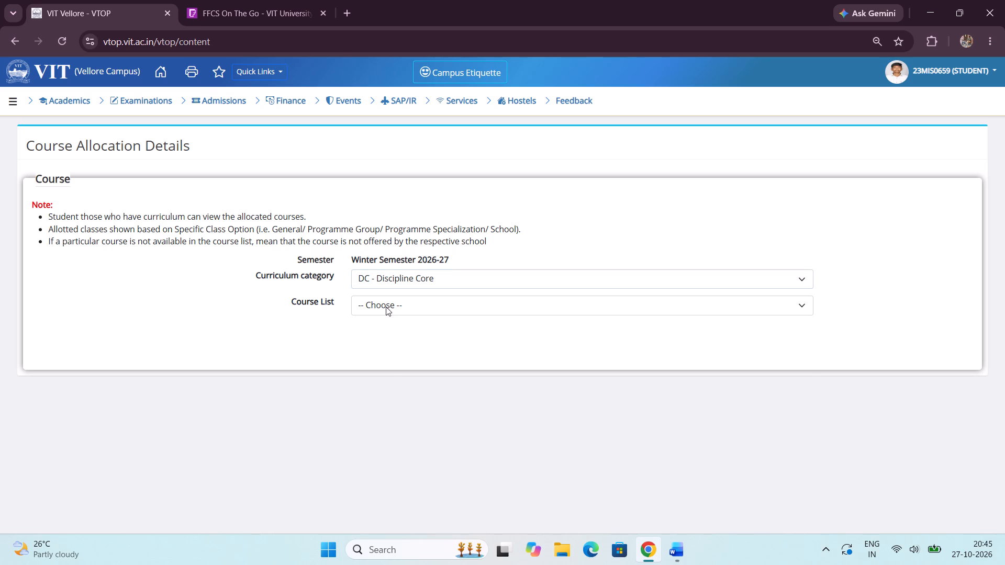
pyautogui.click(386, 306)
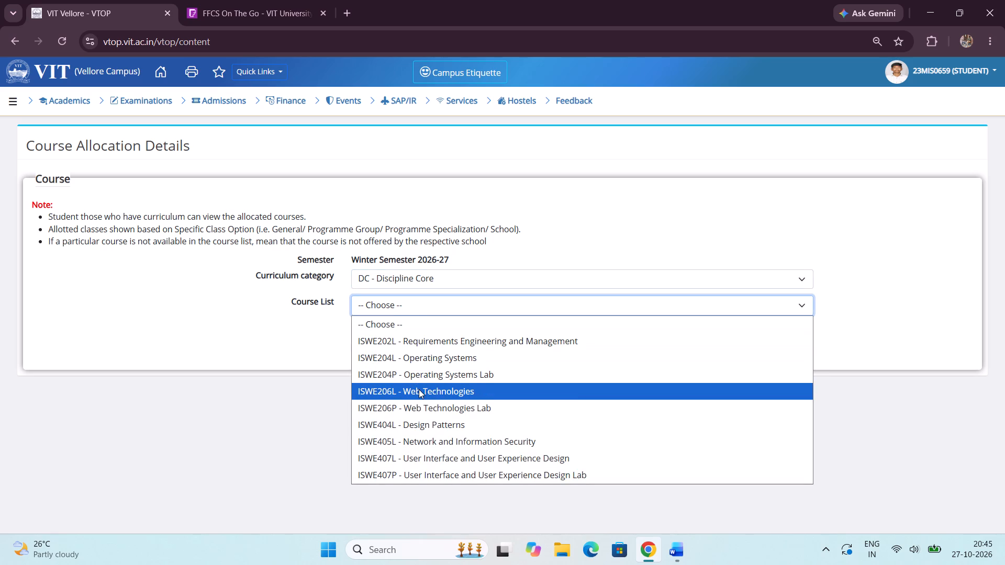
pyautogui.click(419, 390)
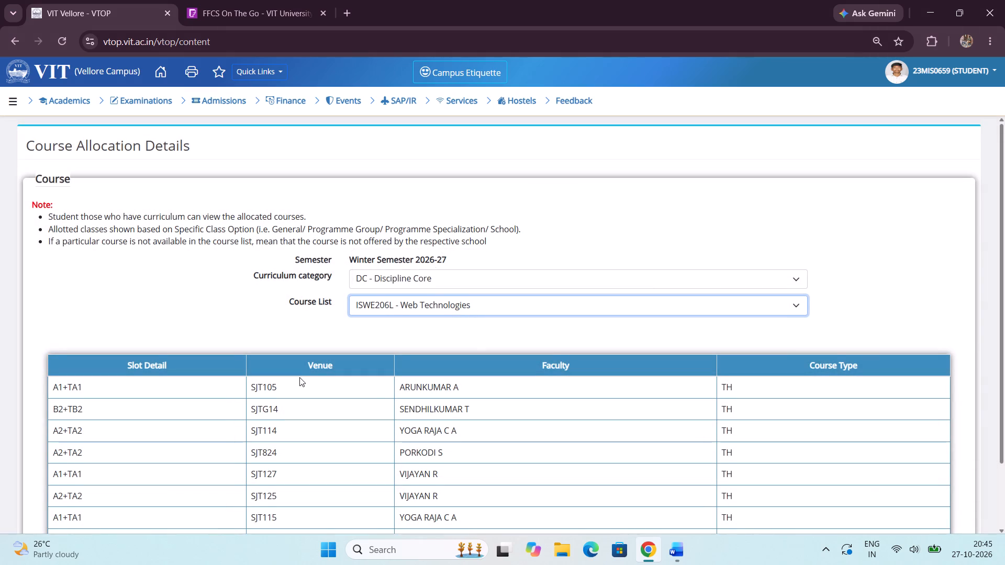
pyautogui.scroll(-2, 299, 377)
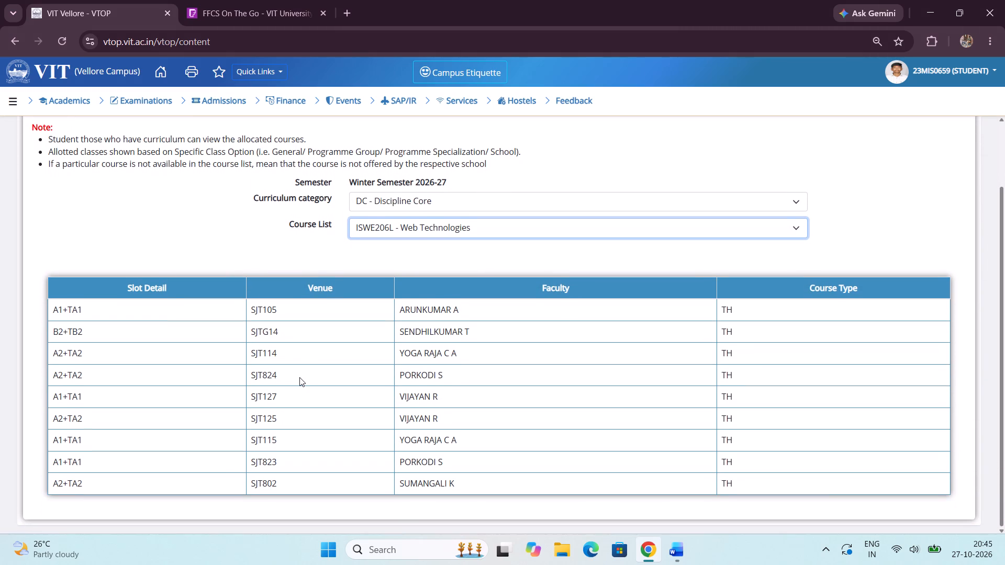
pyautogui.scroll(-1, 299, 377)
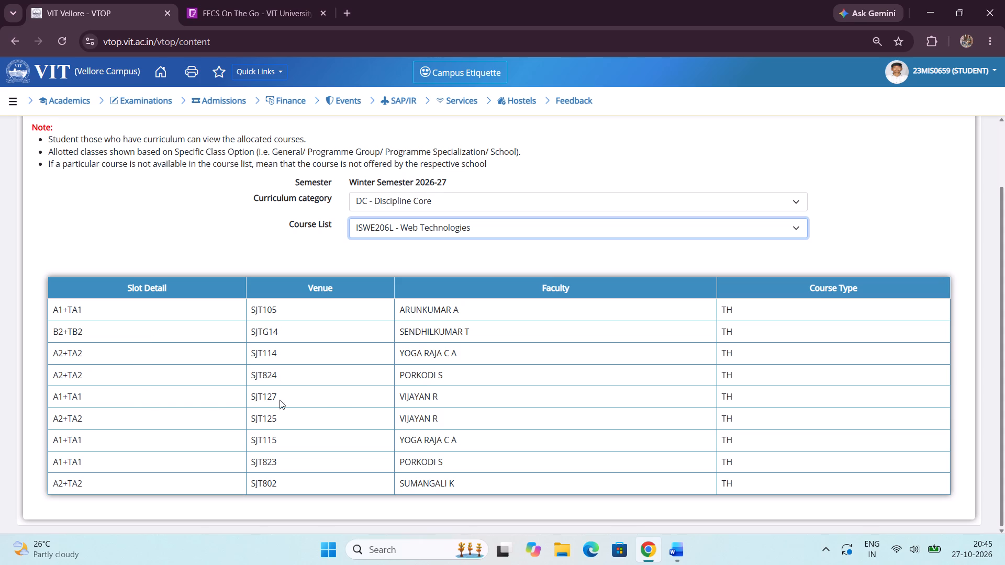
# Return to FFCS On The Go and mark theory slots A1 and TA1 in the timetable.
pyautogui.click(209, 0)
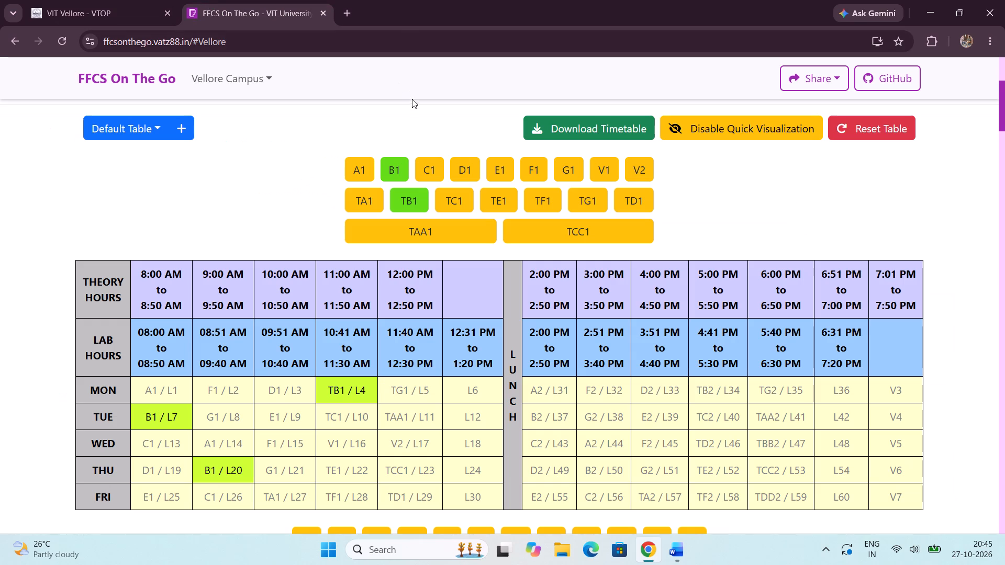
pyautogui.click(356, 171)
pyautogui.click(366, 203)
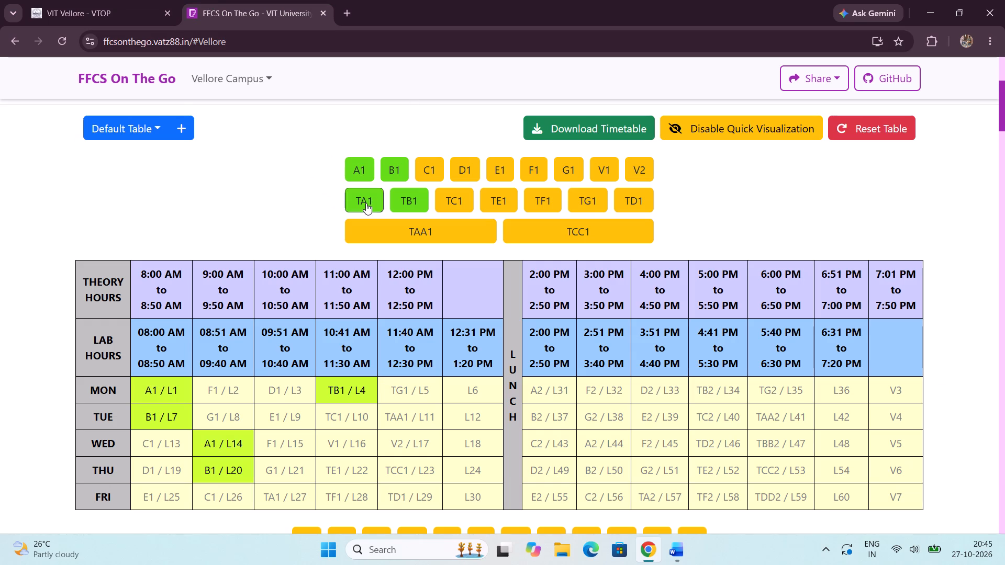
# Display VTOP's ISWE206P - Web Technologies Lab allocation and check its lab slots against the FFCS On The Go timetable.
pyautogui.click(122, 1)
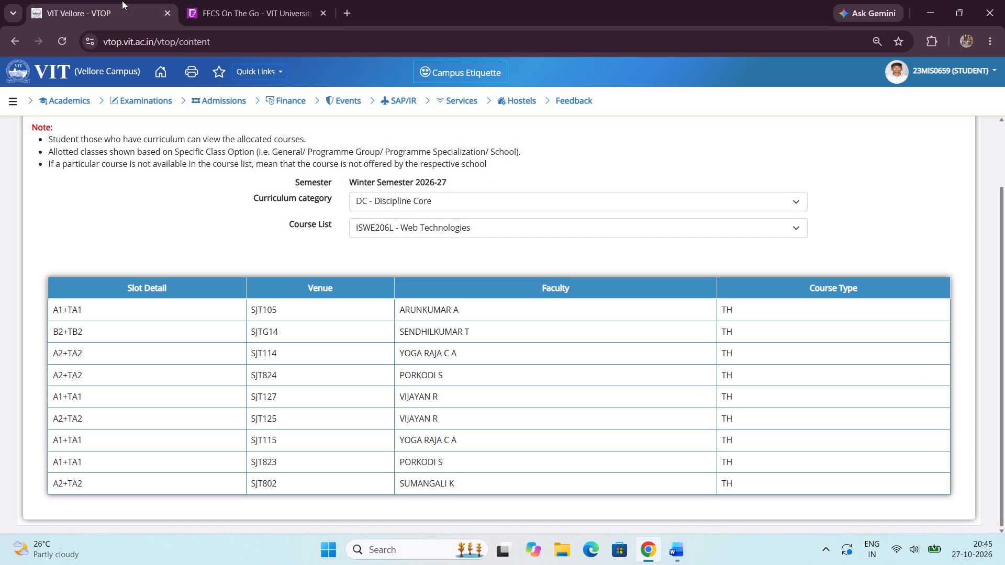
pyautogui.scroll(-1, 300, 321)
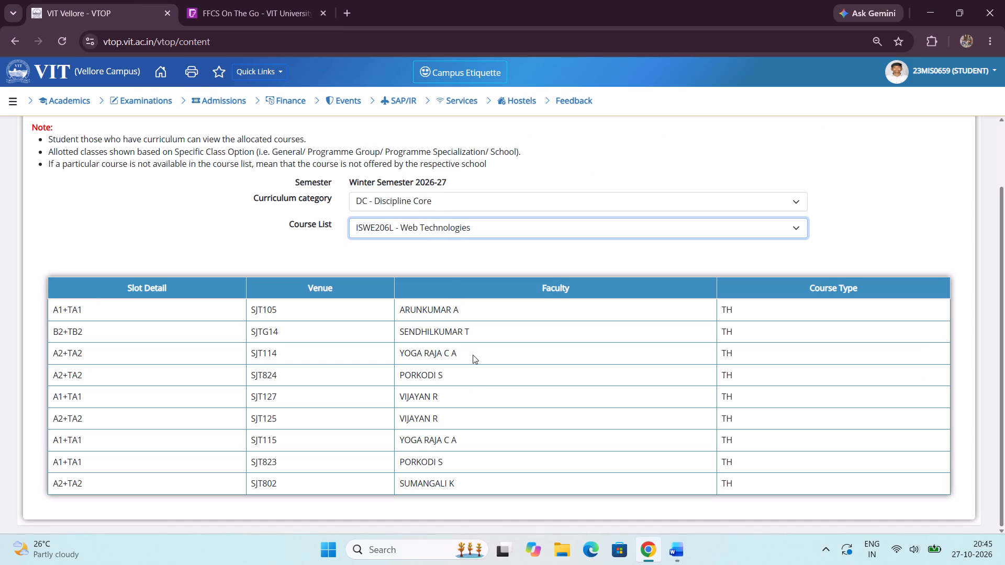
pyautogui.click(453, 232)
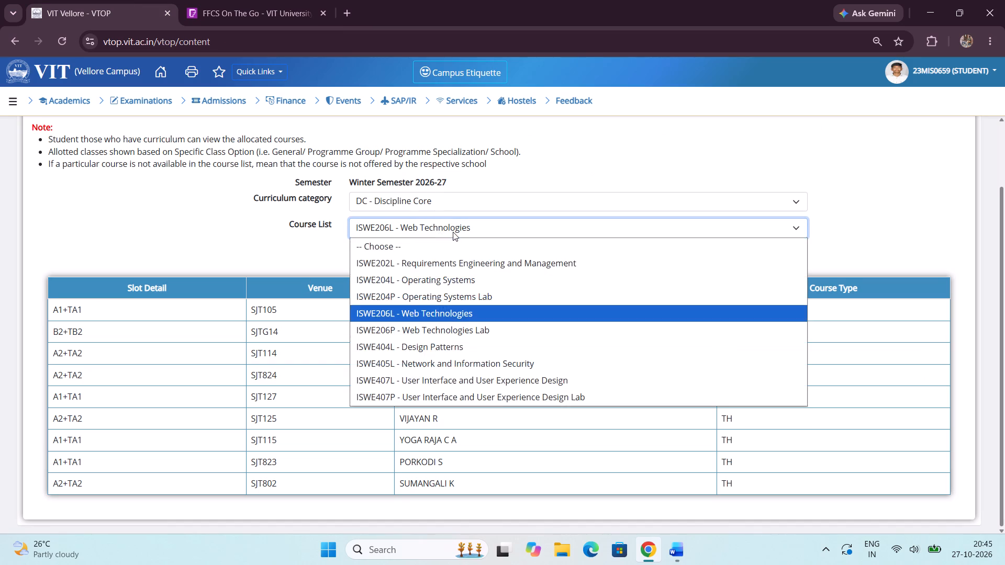
pyautogui.click(468, 327)
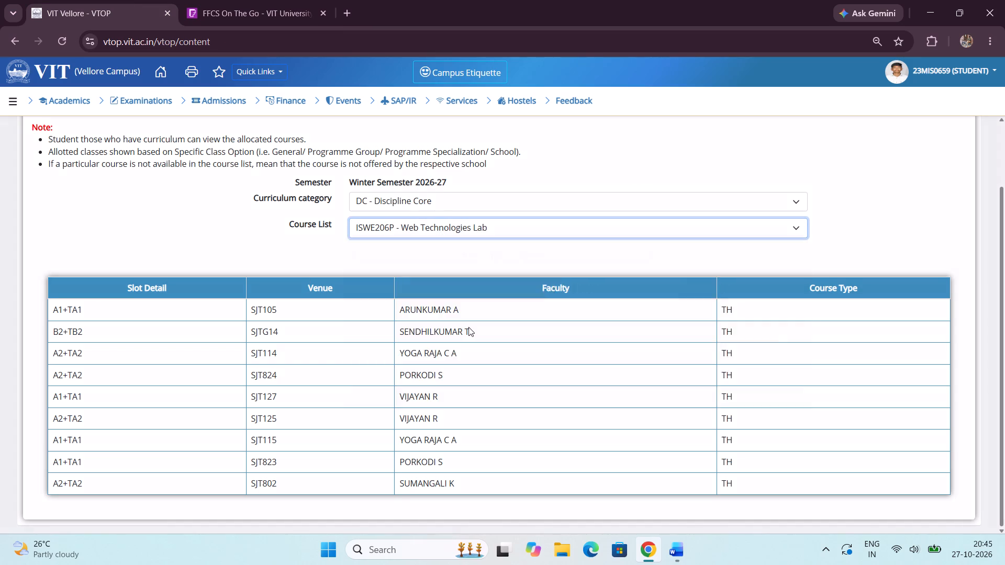
pyautogui.scroll(-1, 433, 419)
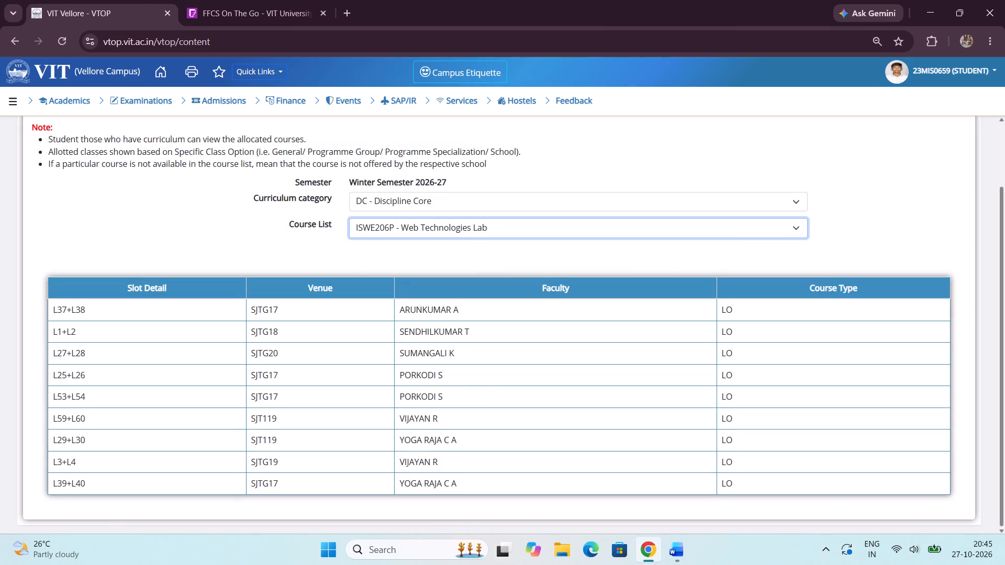
pyautogui.scroll(-1, 433, 419)
pyautogui.click(234, 0)
pyautogui.scroll(-1, 461, 307)
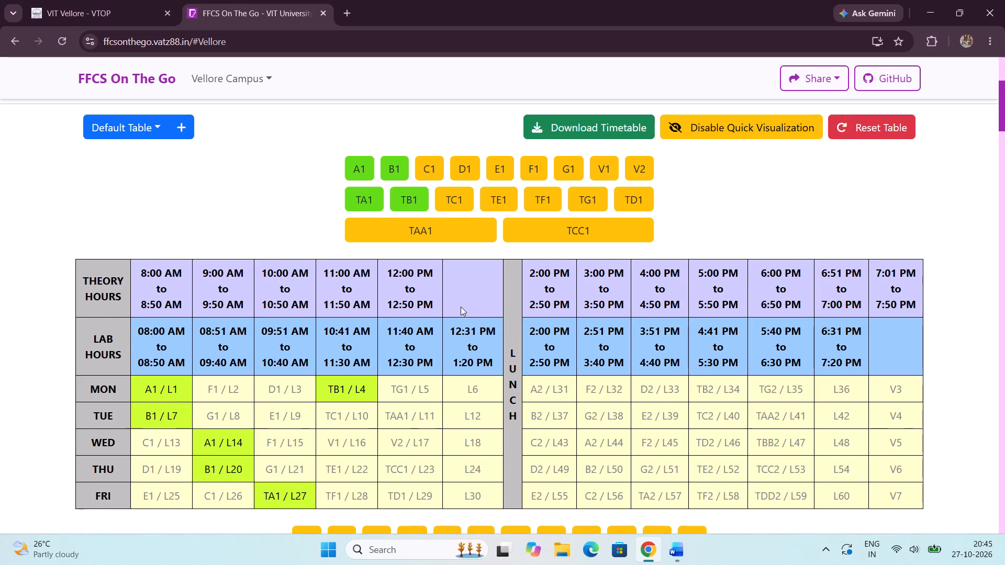
pyautogui.scroll(-1, 461, 307)
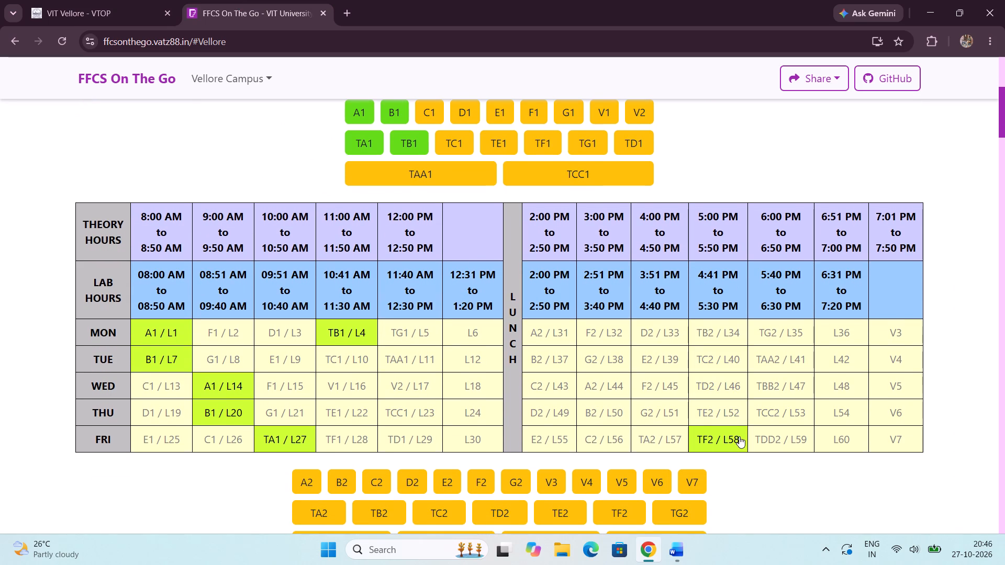
# Return to VTOP and display the ISWE206L - Web Technologies theory allocation again.
pyautogui.click(77, 0)
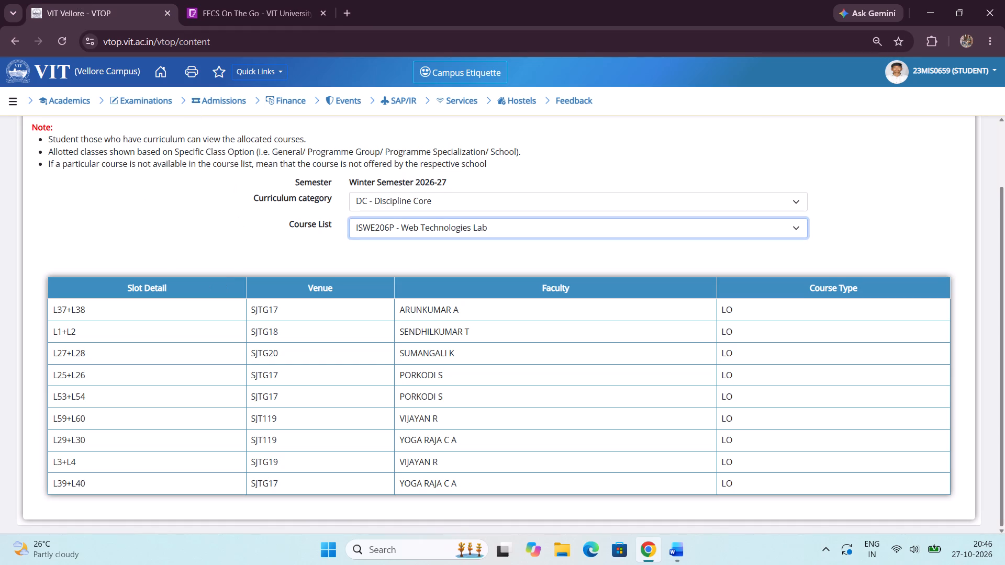
pyautogui.click(370, 235)
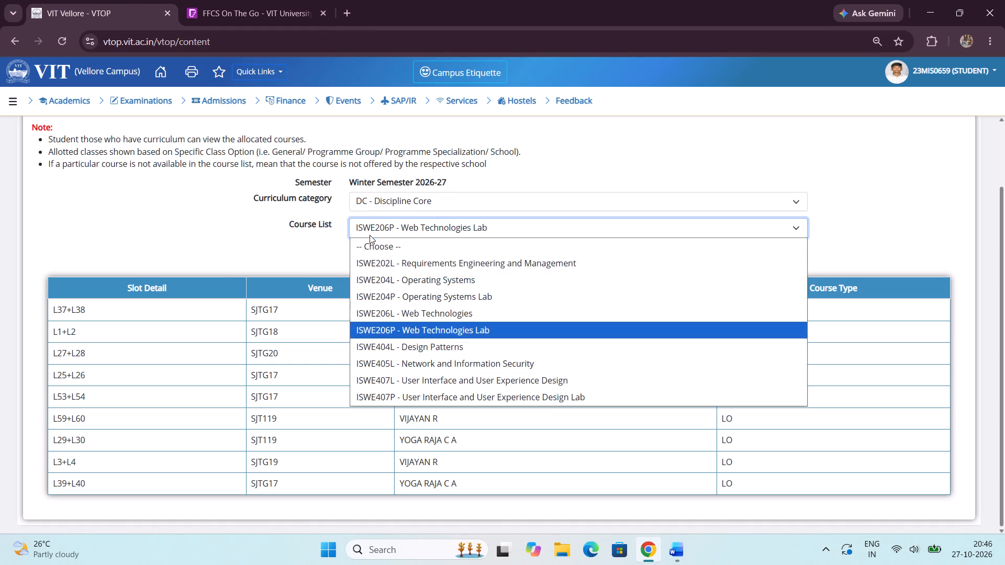
pyautogui.click(397, 316)
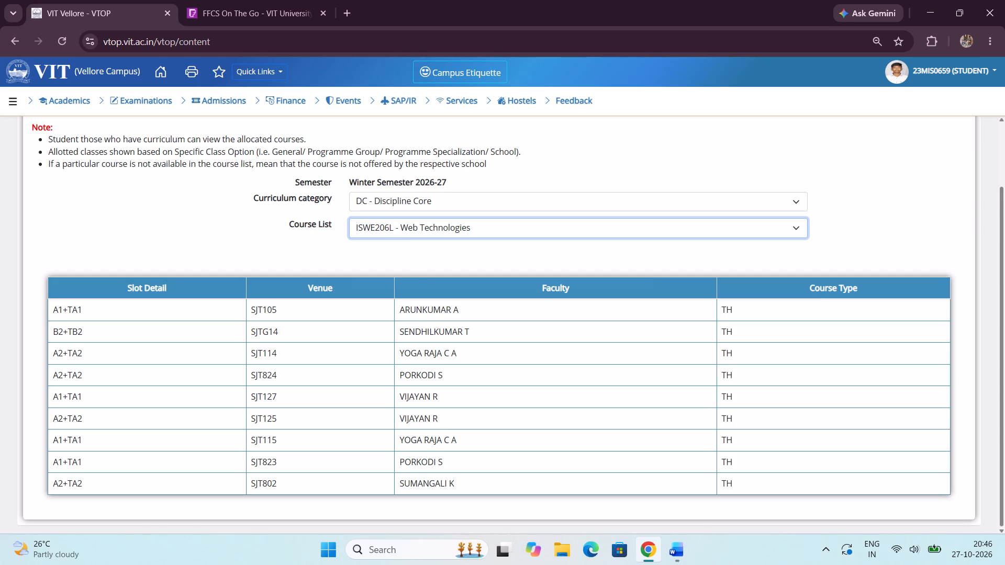
# Display VTOP's ISWE206P - Web Technologies Lab allocation and mark lab slots L53 and L54 in the FFCS On The Go timetable.
pyautogui.click(405, 229)
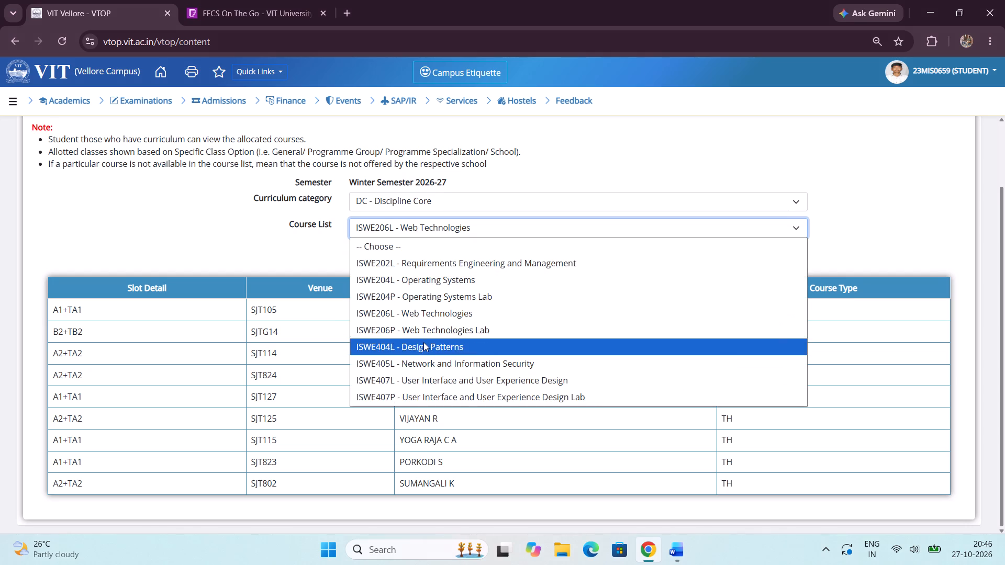
pyautogui.click(416, 329)
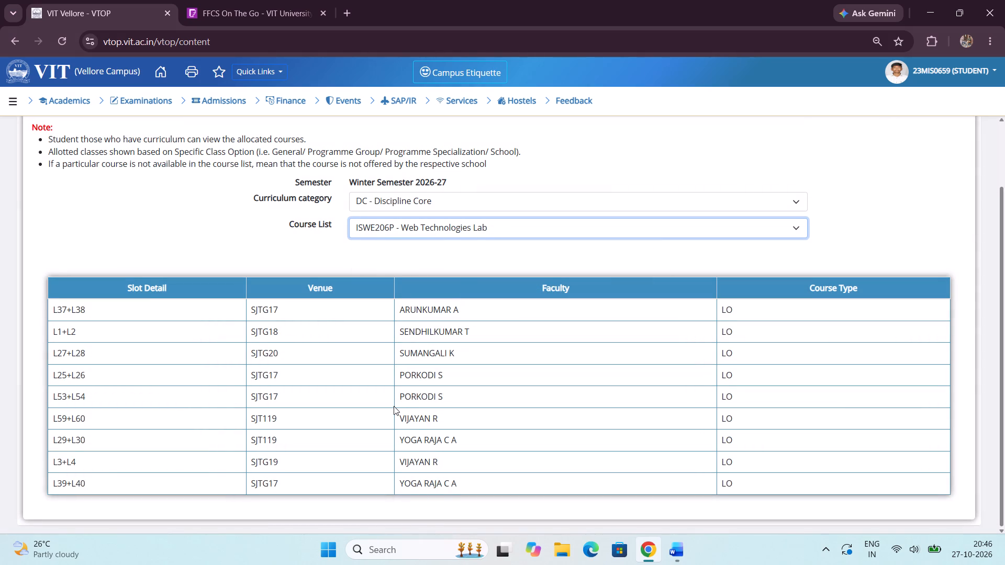
pyautogui.click(283, 0)
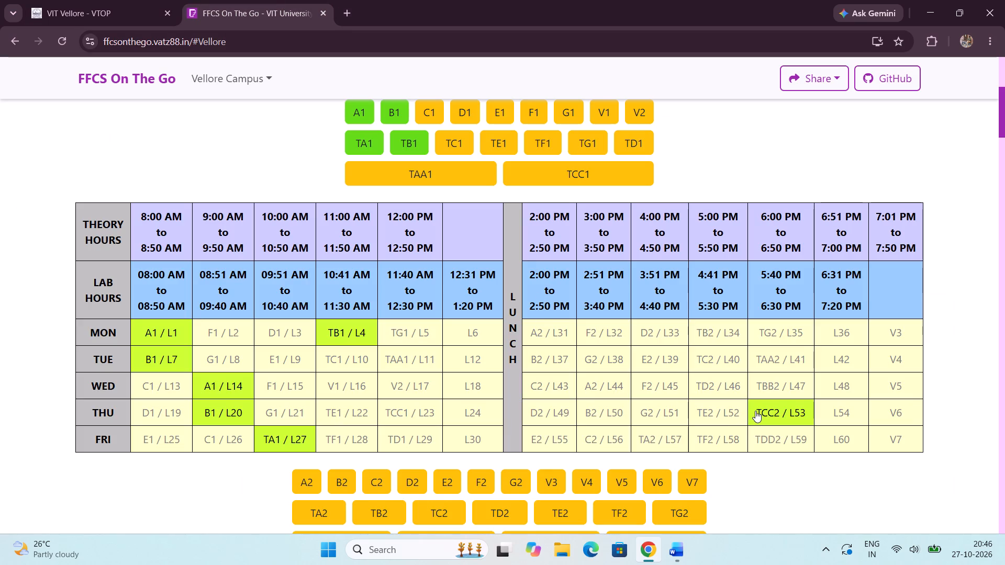
pyautogui.click(755, 411)
pyautogui.click(824, 414)
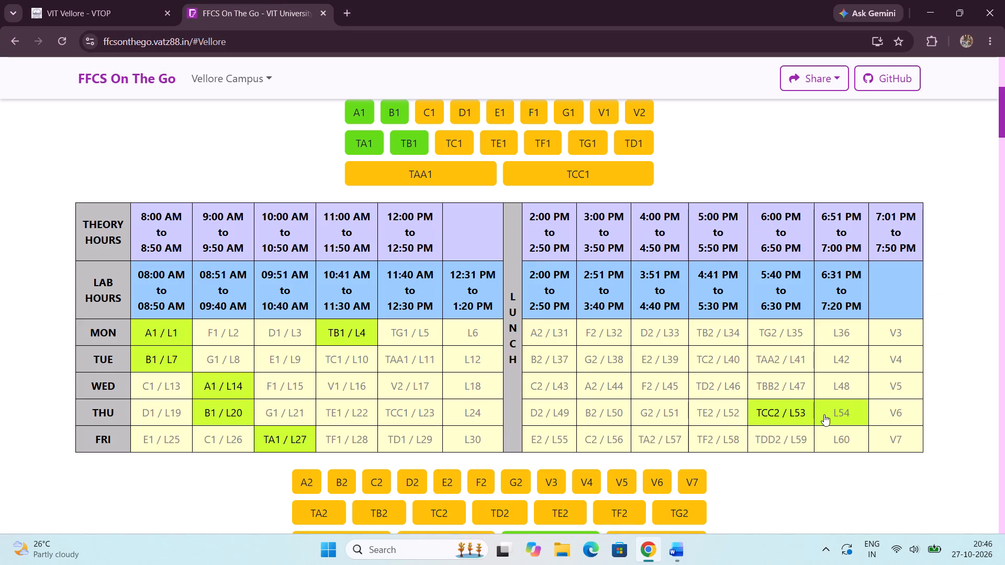
pyautogui.scroll(1, 741, 470)
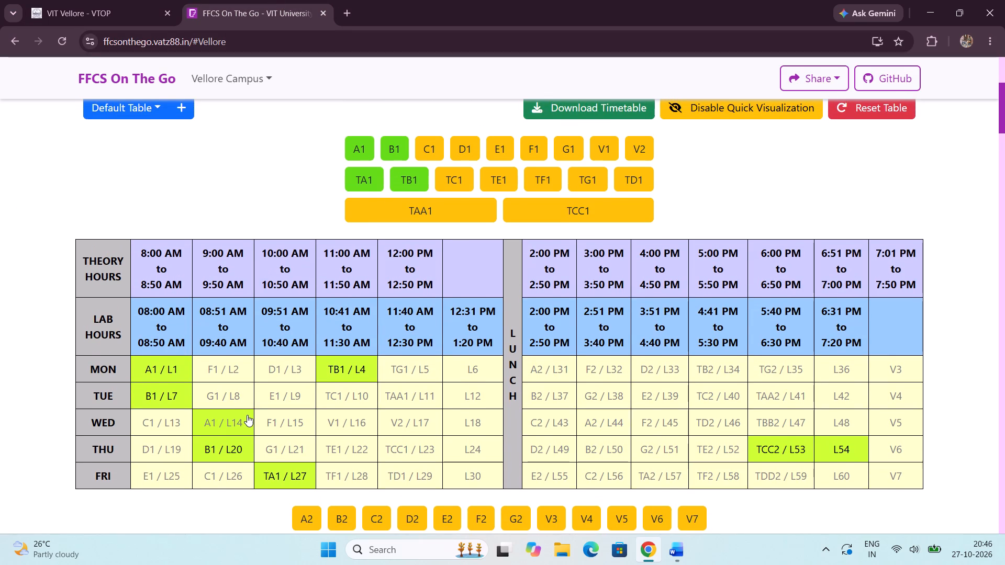
# Return to VTOP and review the course allocation for ISWE405L - Network and Information Security.
pyautogui.click(78, 0)
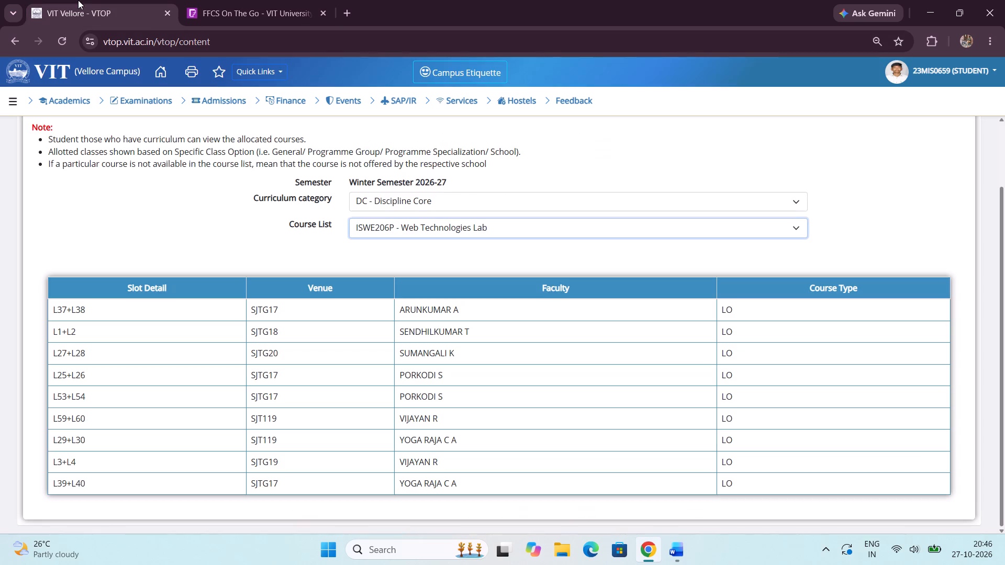
pyautogui.click(399, 233)
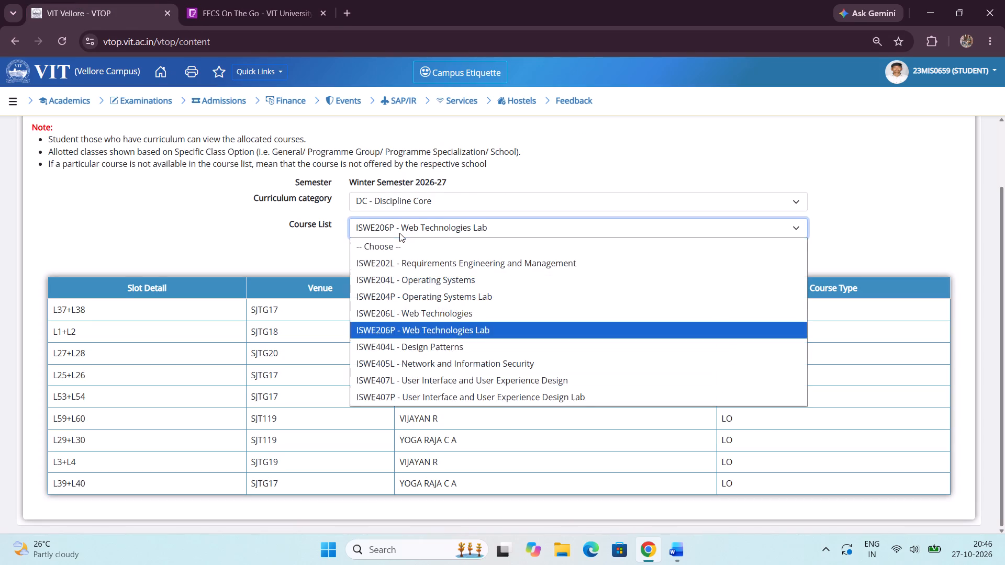
pyautogui.click(437, 363)
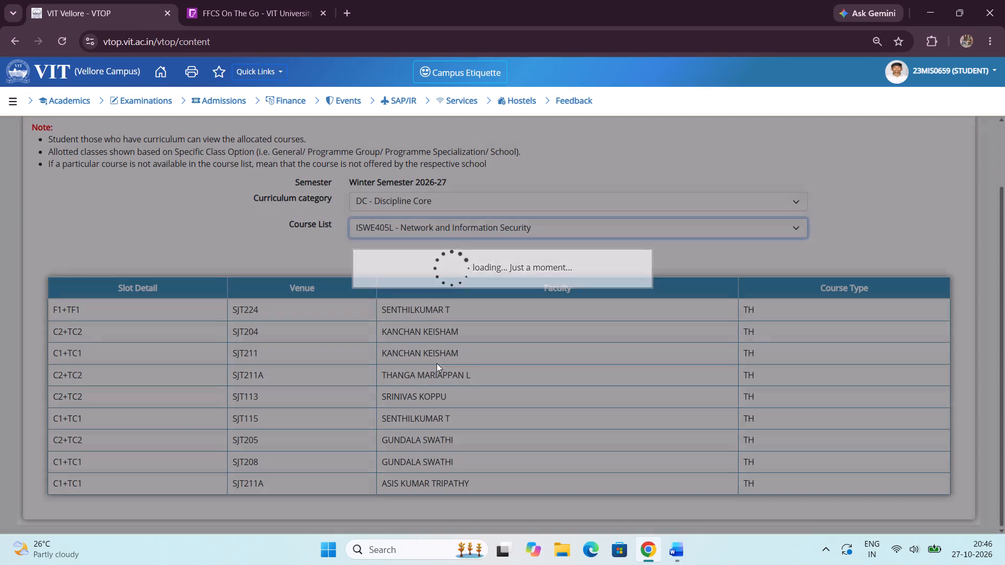
pyautogui.scroll(-2, 437, 363)
pyautogui.hscroll(1, 437, 363)
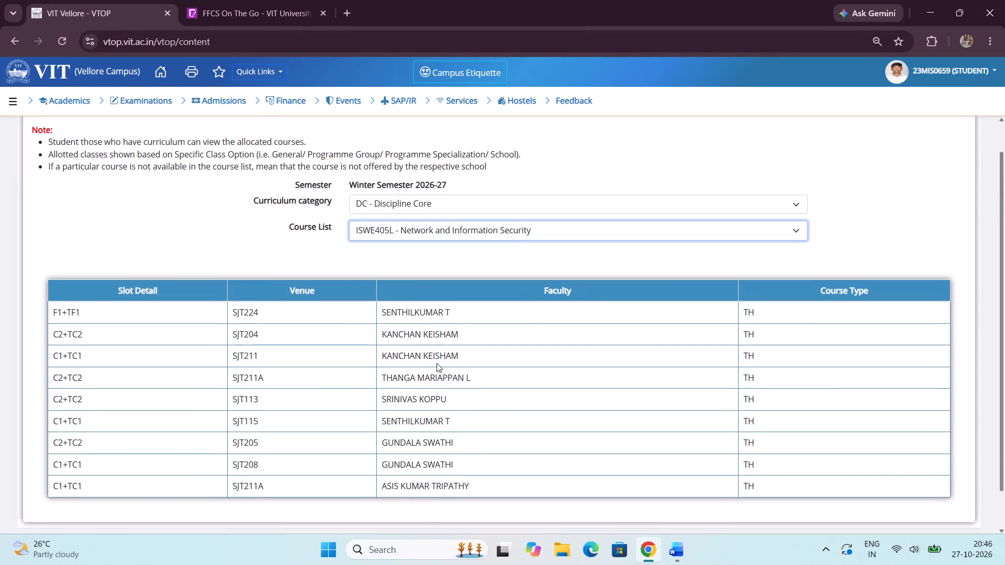
pyautogui.hscroll(1, 437, 363)
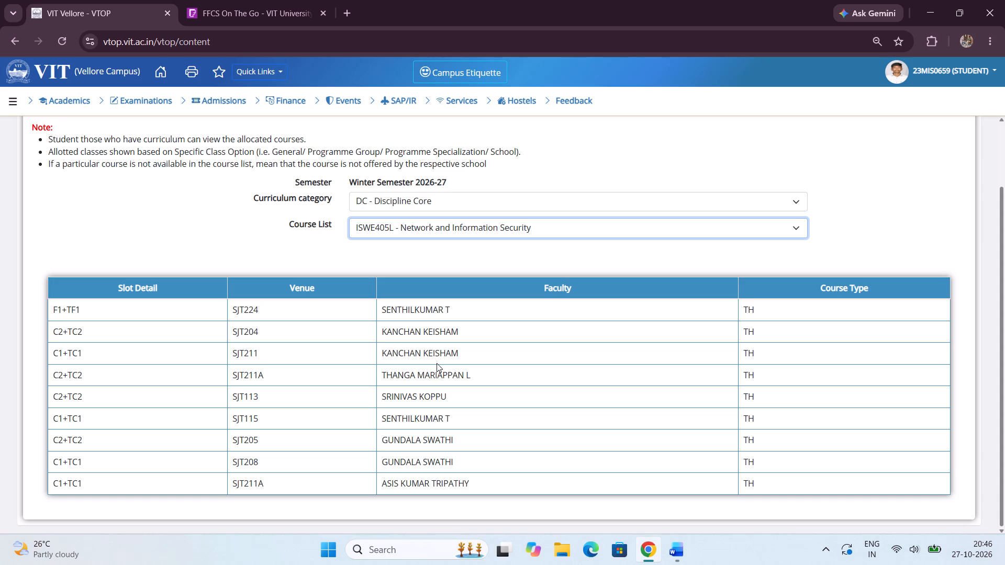
pyautogui.scroll(-2, 437, 363)
# In FFCS On The Go, try theory slot C1 and clear it, and mark slots C2 and TC2 instead.
pyautogui.click(232, 6)
pyautogui.scroll(-1, 272, 312)
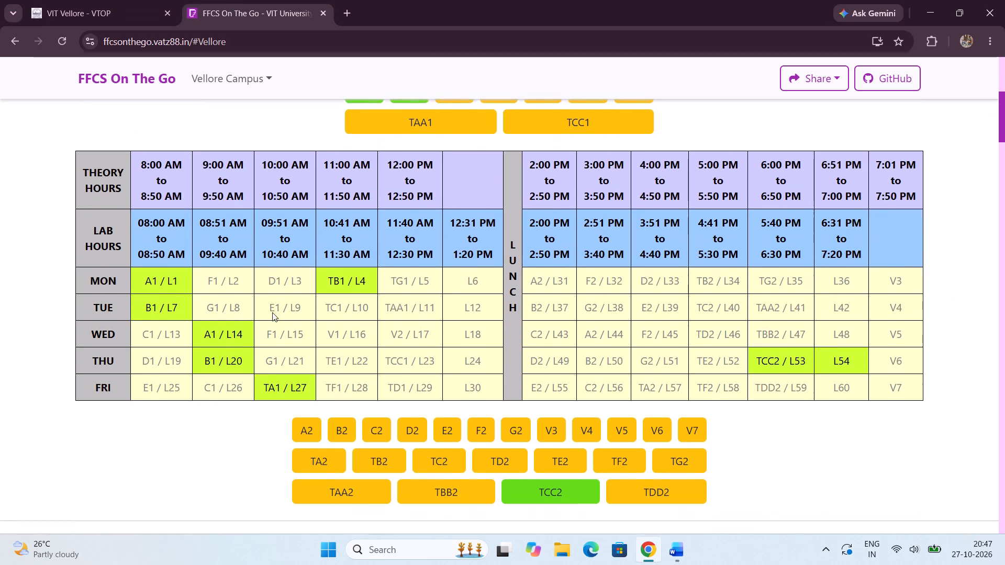
pyautogui.scroll(-1, 272, 312)
pyautogui.scroll(2, 477, 309)
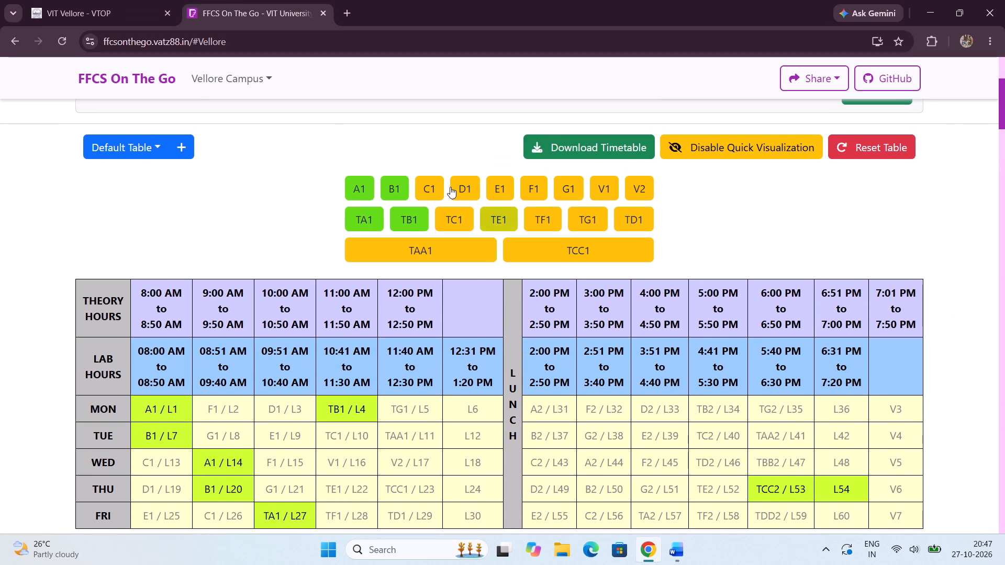
pyautogui.click(435, 185)
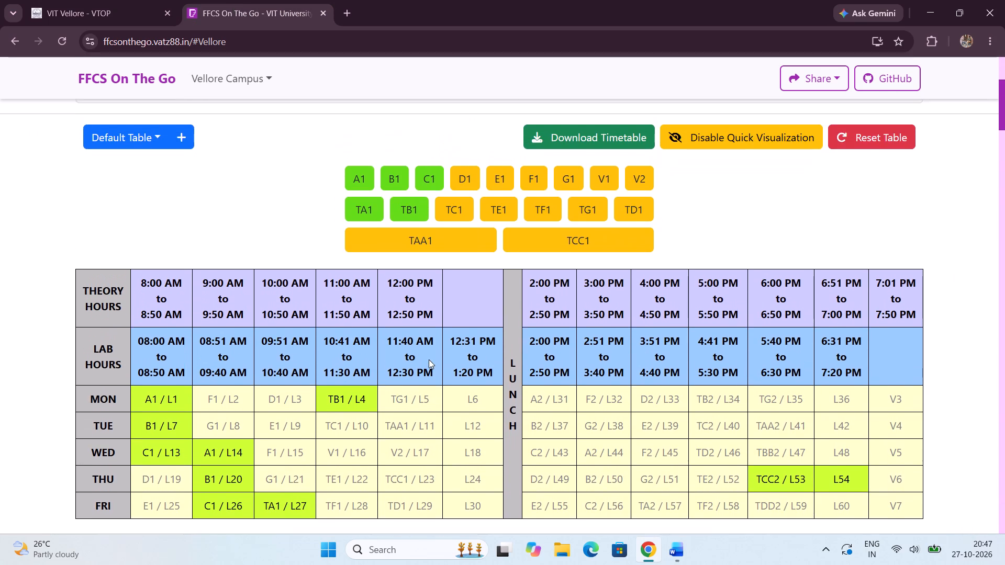
pyautogui.click(435, 179)
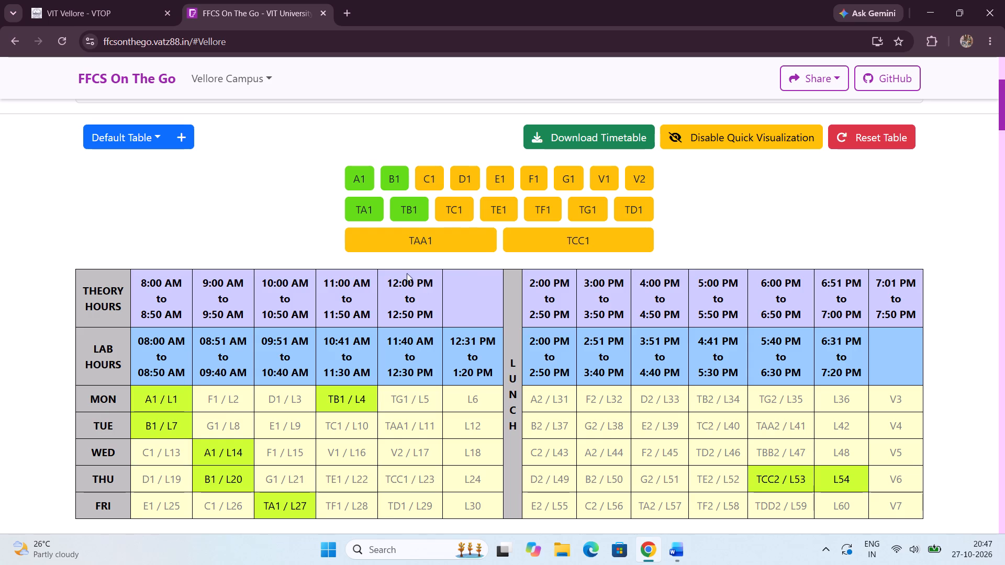
pyautogui.scroll(-3, 264, 217)
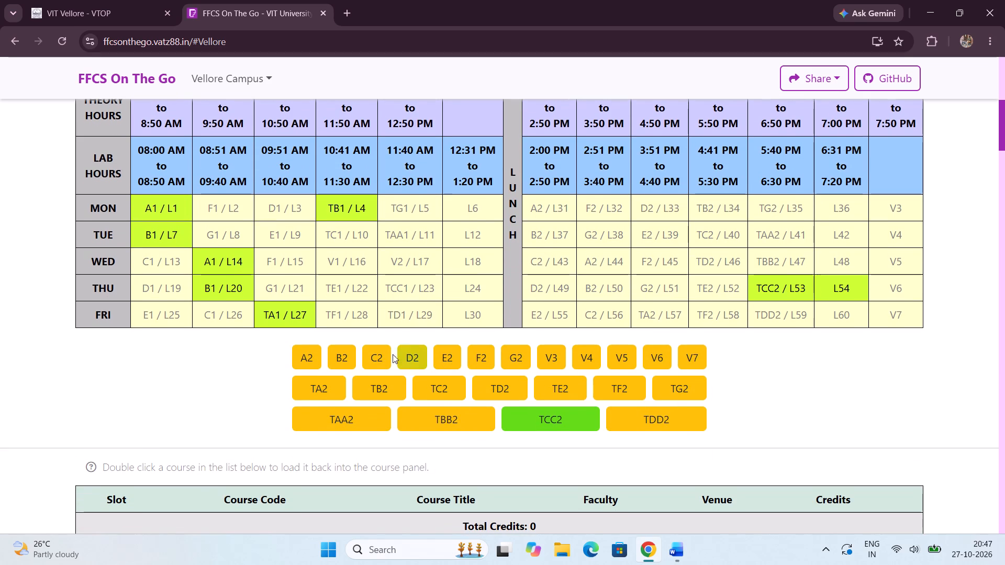
pyautogui.click(382, 356)
pyautogui.click(436, 390)
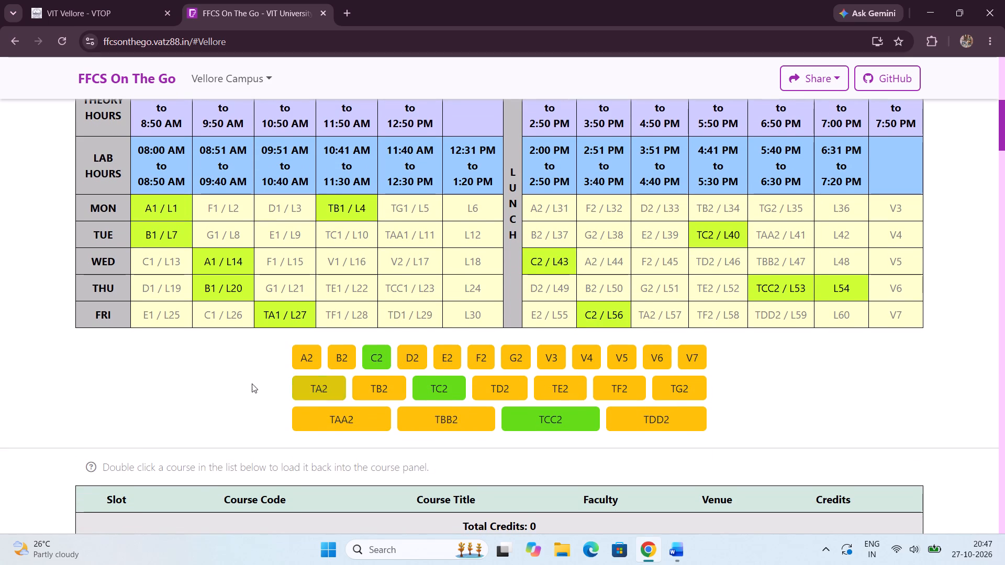
pyautogui.scroll(5, 248, 383)
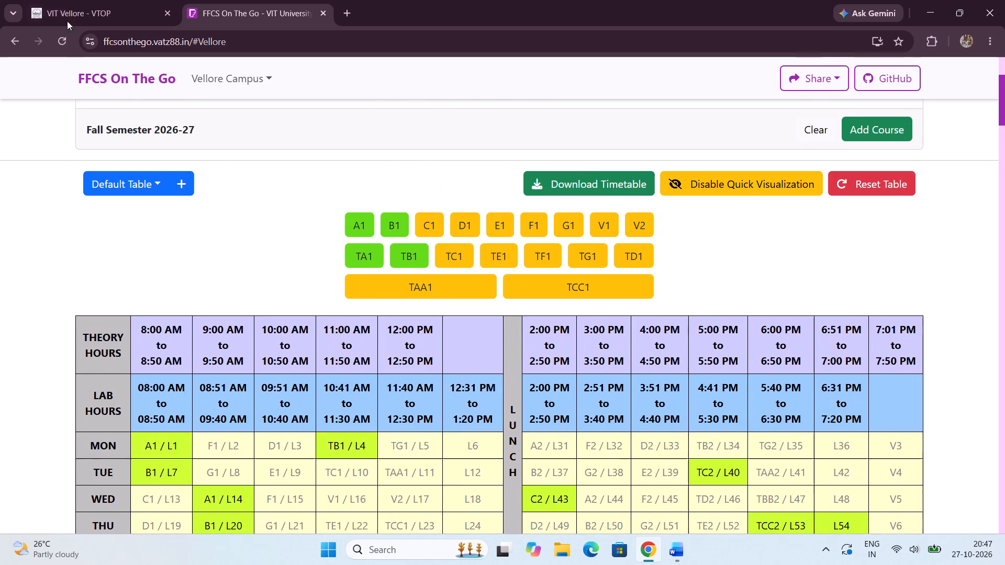
# Return to VTOP and change the curriculum category to DE - Discipline Elective.
pyautogui.click(73, 0)
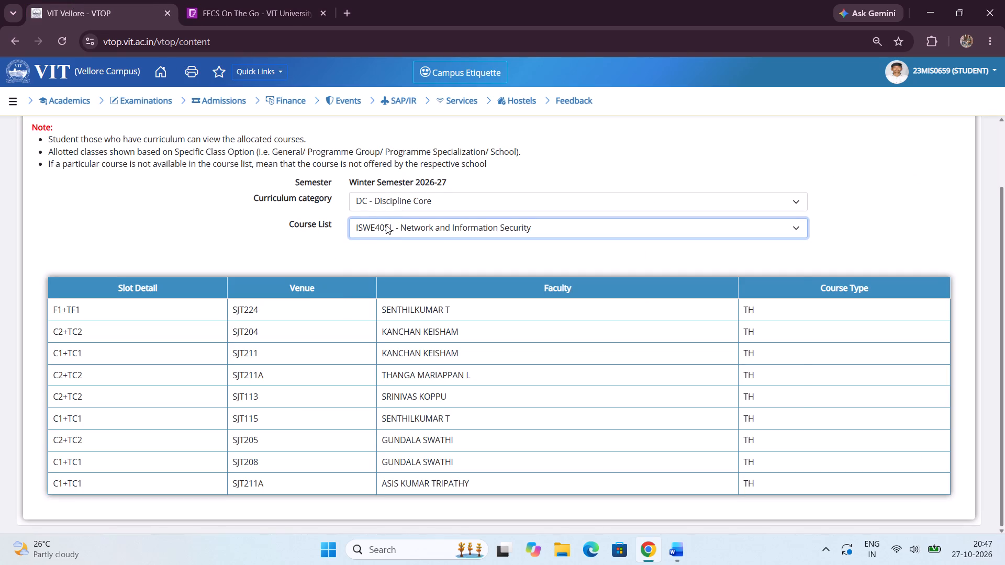
pyautogui.click(387, 228)
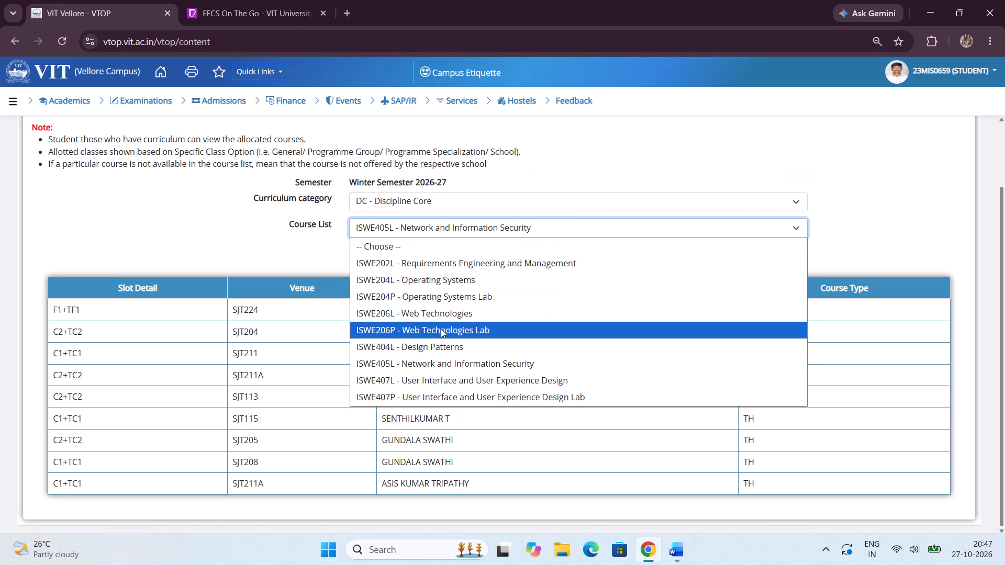
pyautogui.click(432, 228)
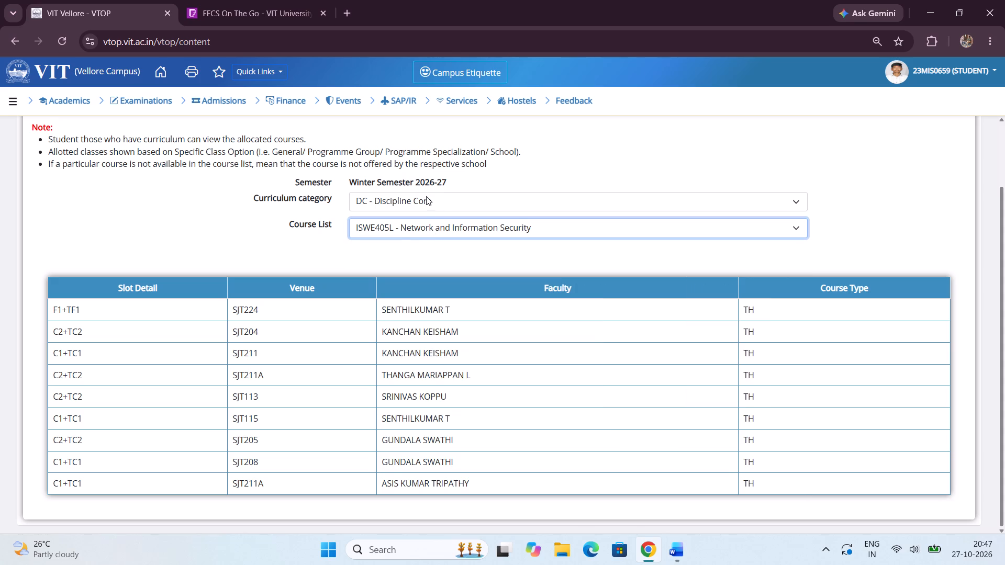
pyautogui.click(427, 204)
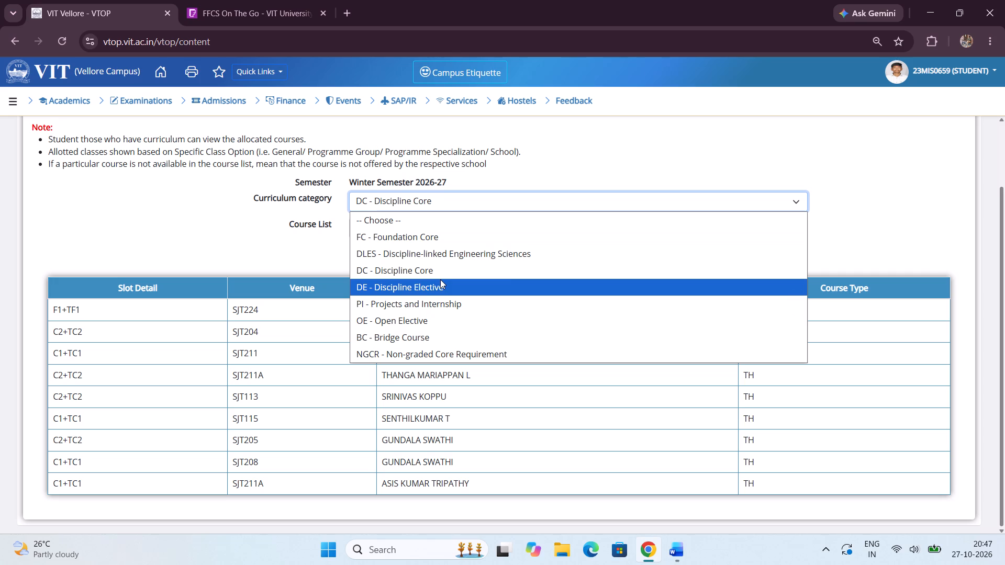
pyautogui.click(440, 279)
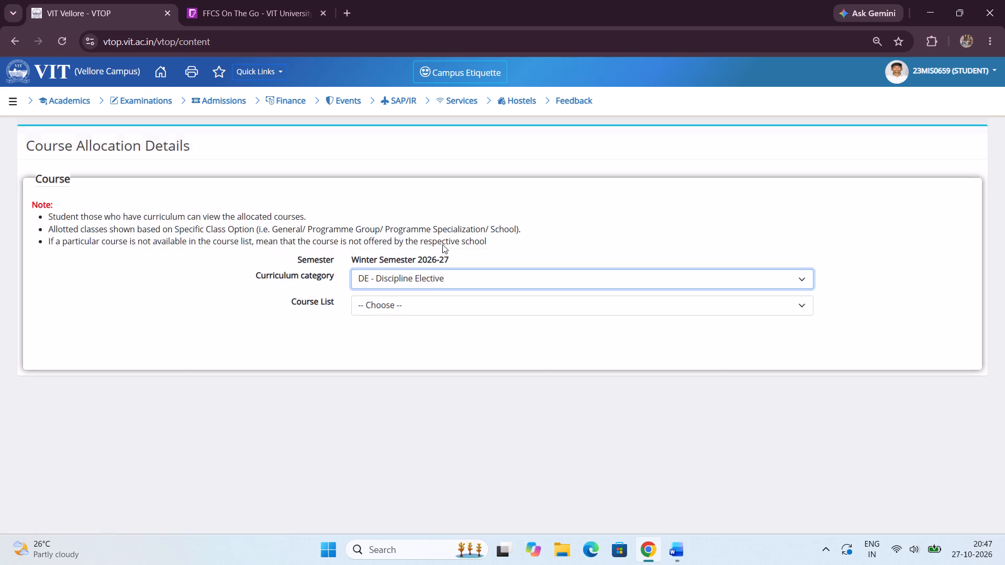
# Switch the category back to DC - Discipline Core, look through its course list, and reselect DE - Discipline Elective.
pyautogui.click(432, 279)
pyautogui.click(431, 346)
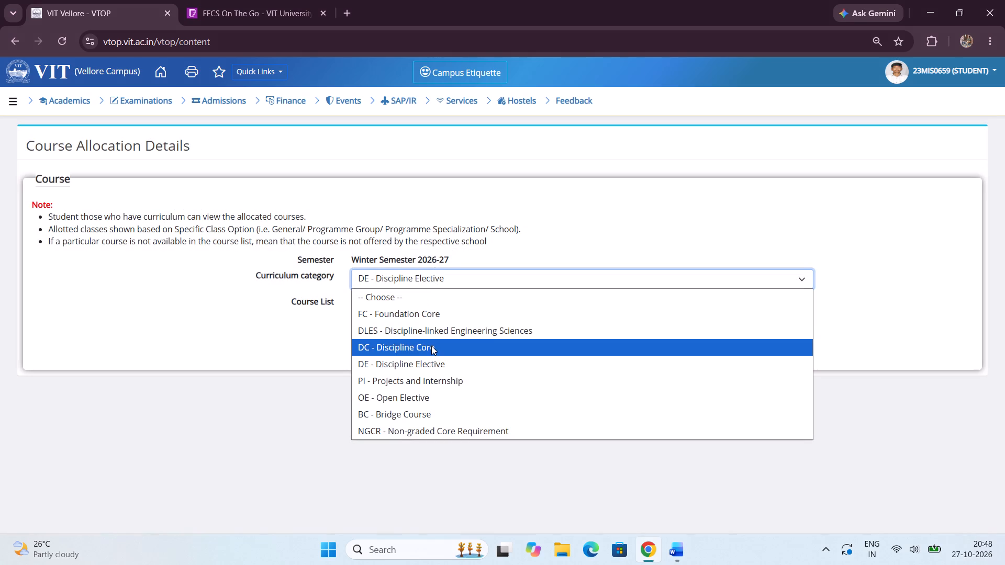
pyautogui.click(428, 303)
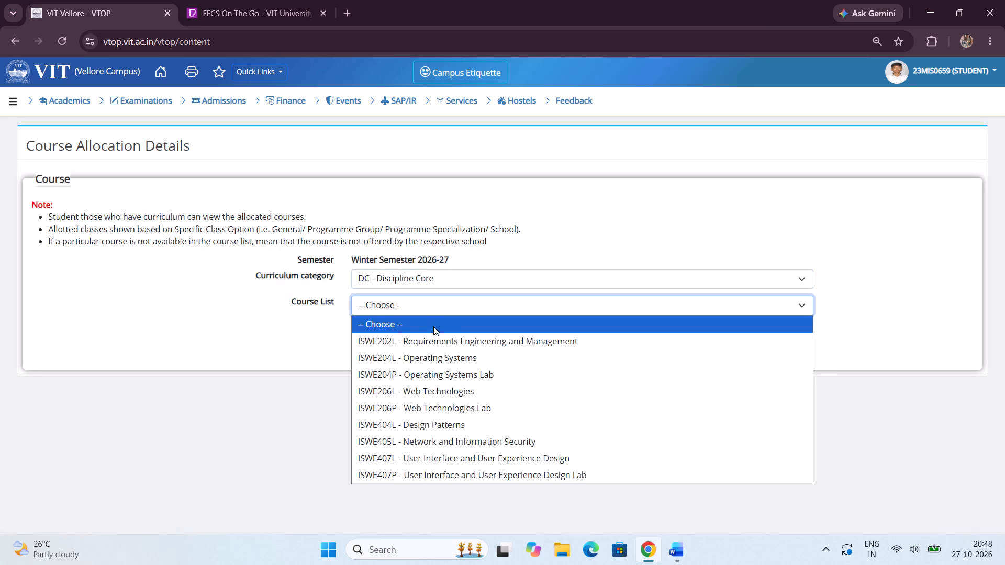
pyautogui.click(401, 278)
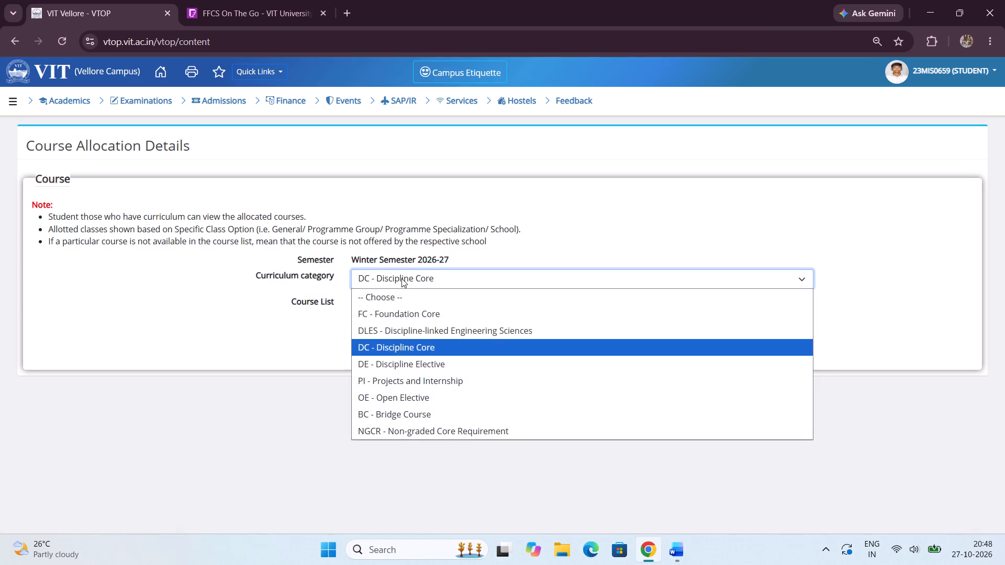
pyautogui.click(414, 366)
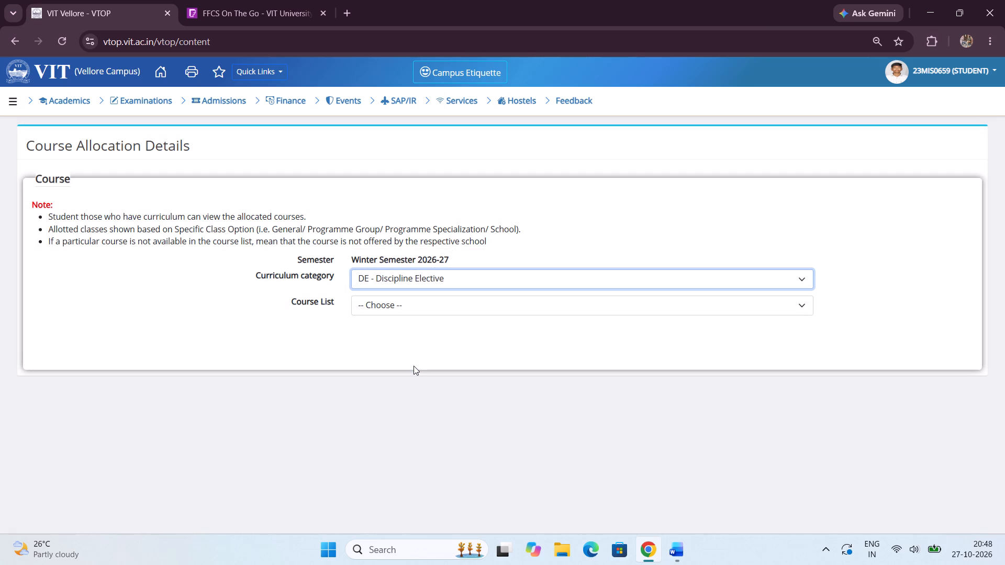
# Display the course allocation for the elective ISWE307L - Digital Image Processing.
pyautogui.click(379, 302)
pyautogui.click(394, 344)
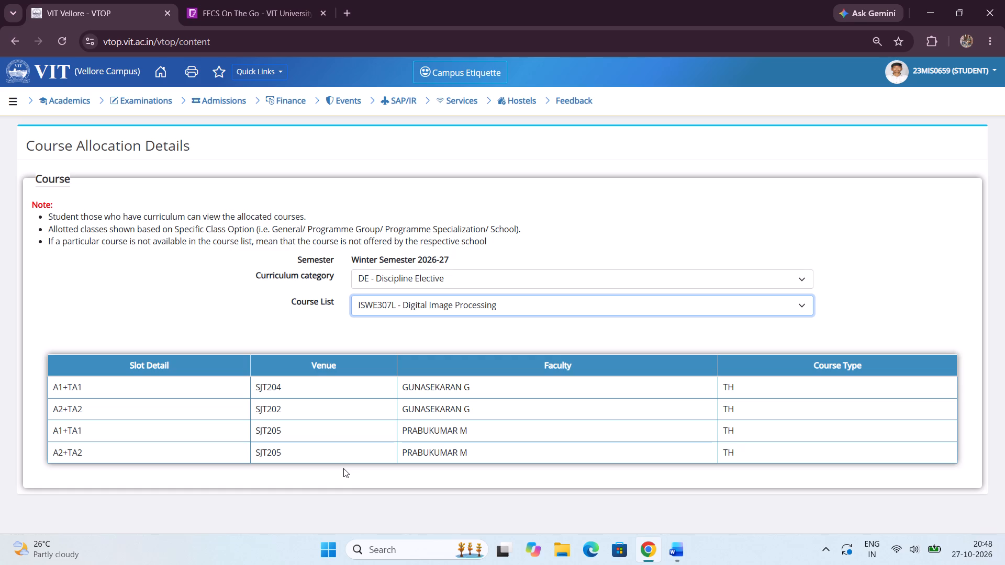
# Switch to FFCS On The Go and mark theory slots A2 and TA2 in the timetable.
pyautogui.click(214, 0)
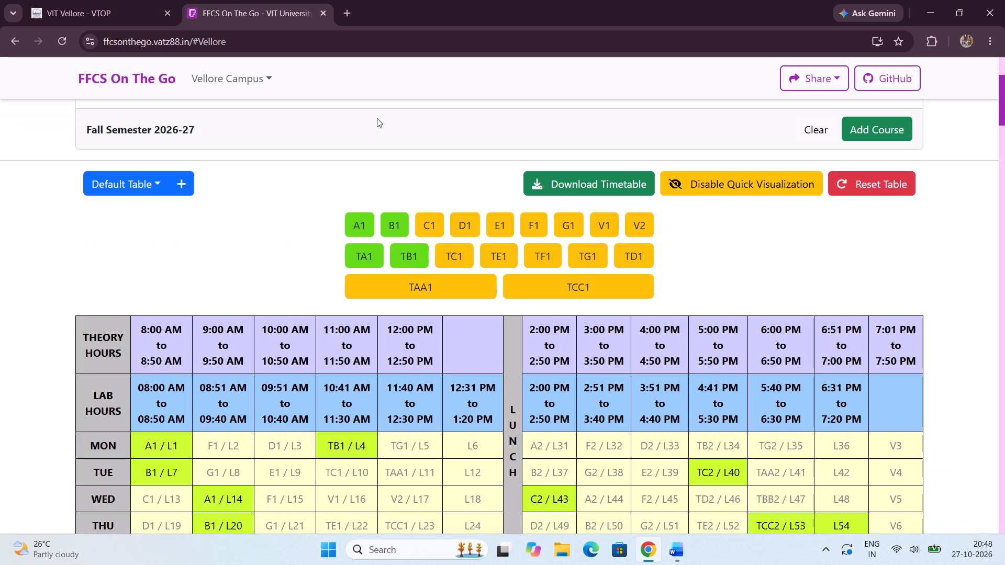
pyautogui.scroll(-4, 388, 301)
pyautogui.click(306, 221)
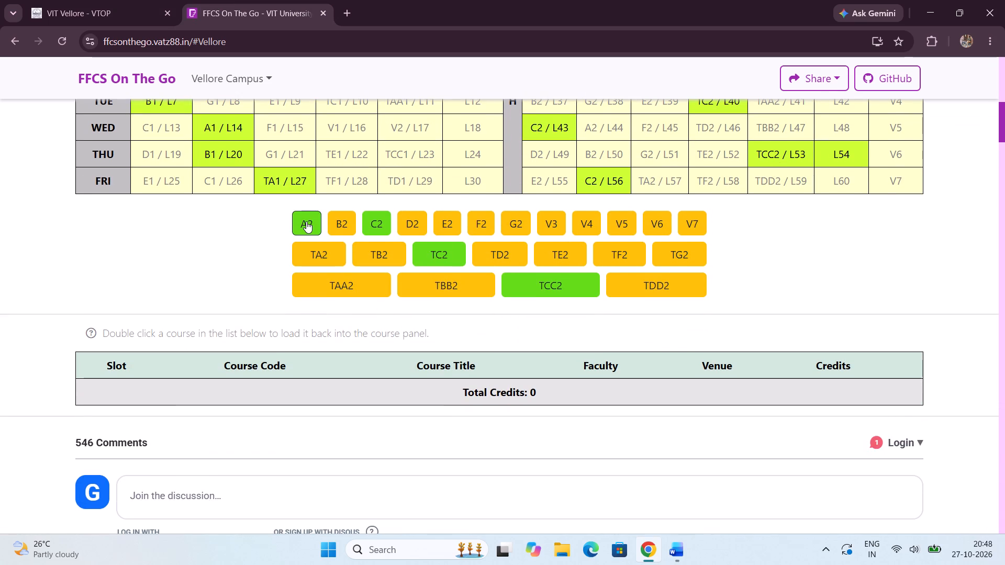
pyautogui.click(317, 253)
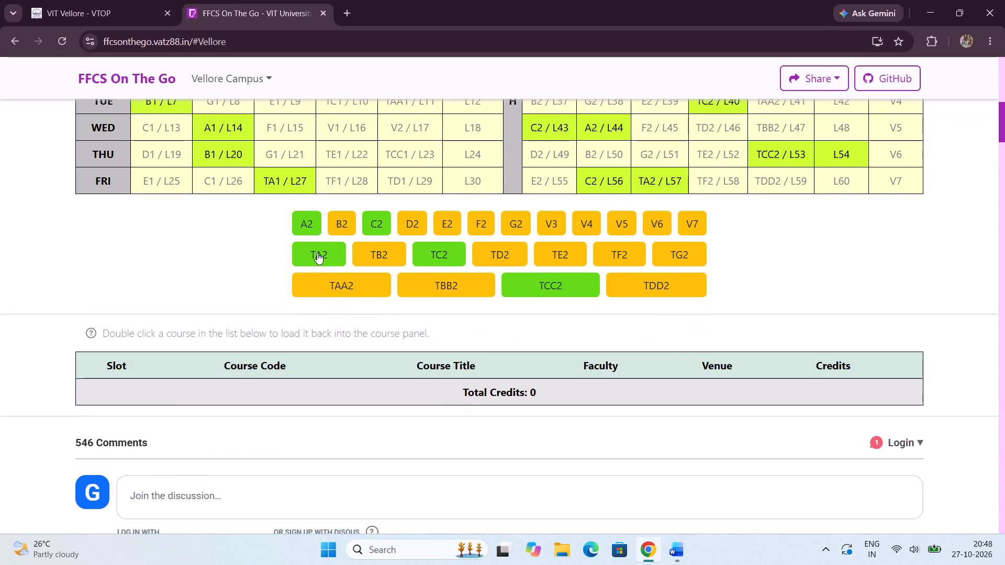
# Return to VTOP and review the course allocation for the elective ISWE308L - Soft Computing.
pyautogui.click(117, 0)
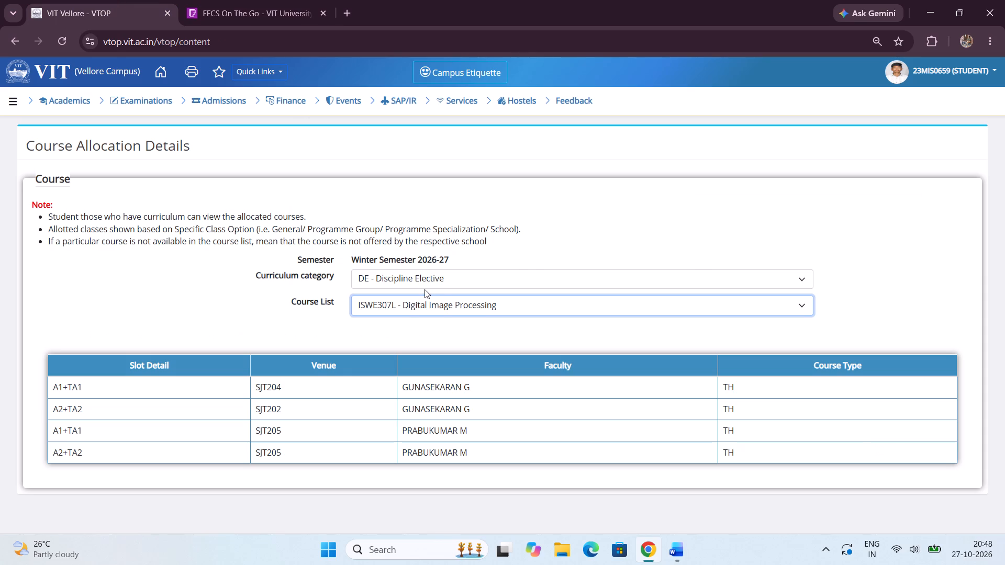
pyautogui.click(434, 307)
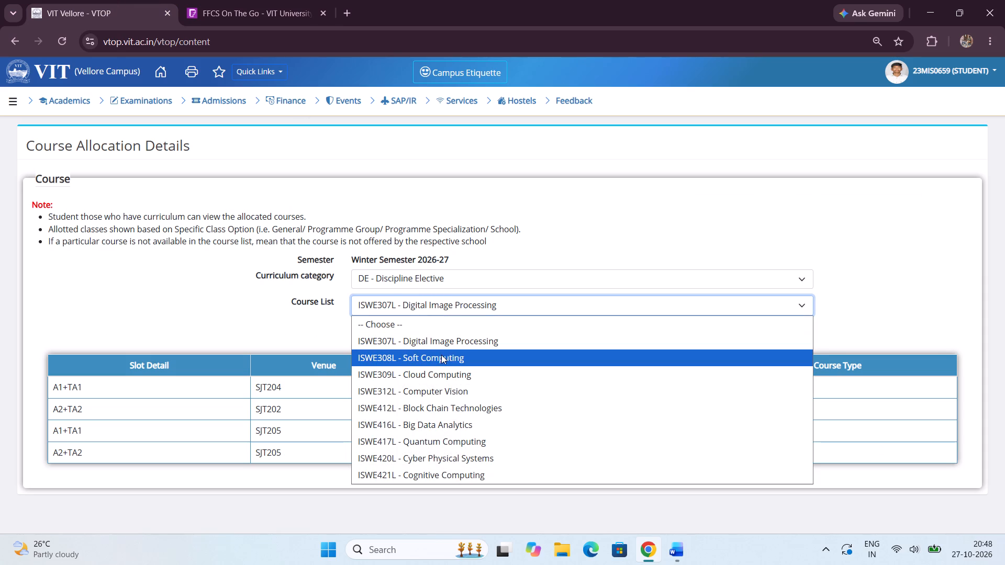
pyautogui.click(442, 356)
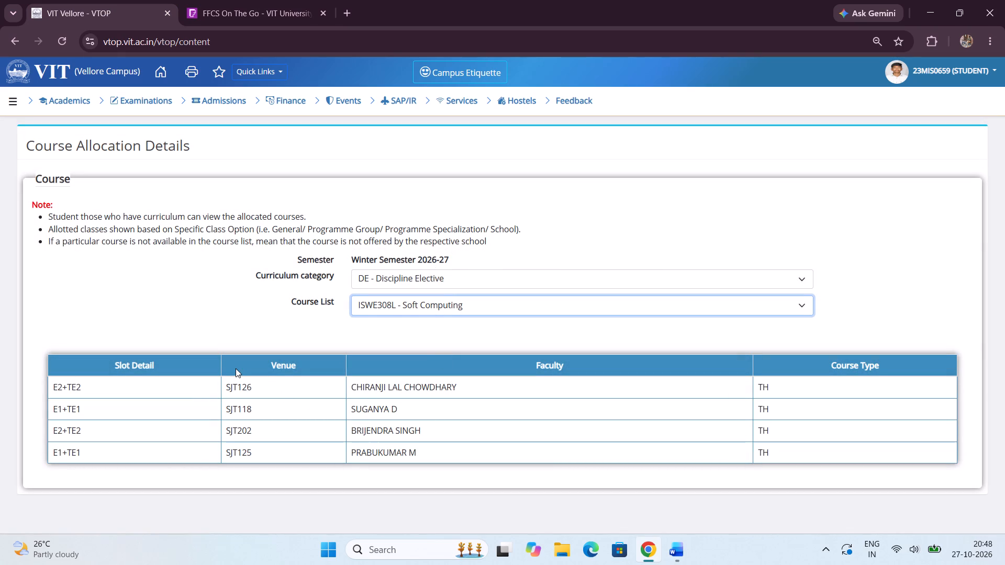
pyautogui.scroll(1, 234, 368)
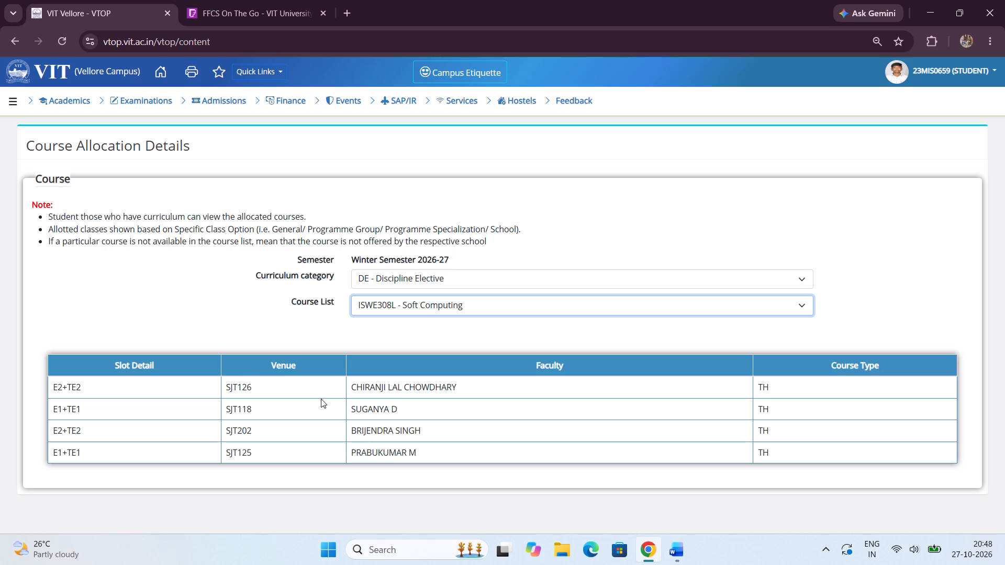
# Display the course allocation for the elective ISWE309L - Cloud Computing.
pyautogui.click(392, 310)
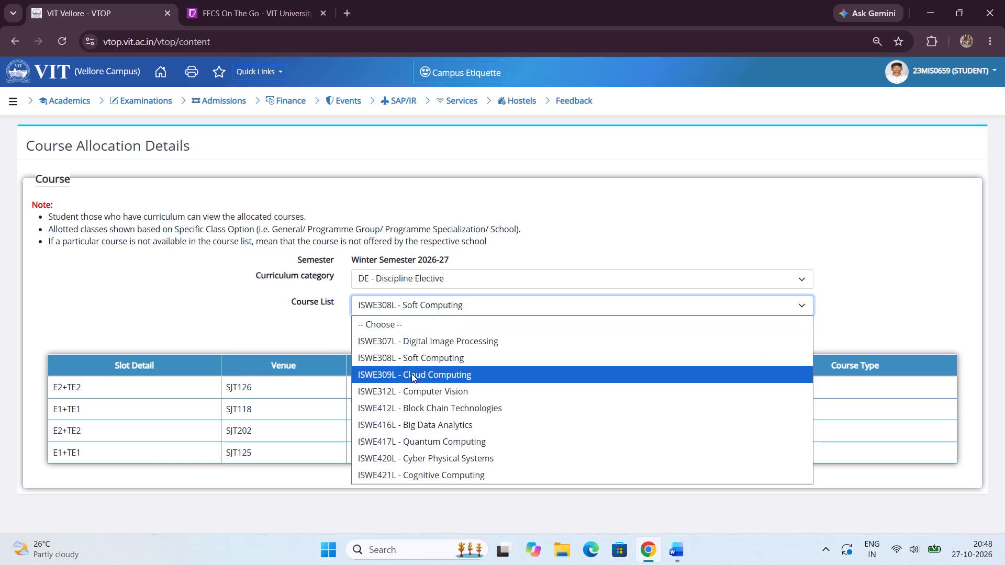
pyautogui.click(412, 378)
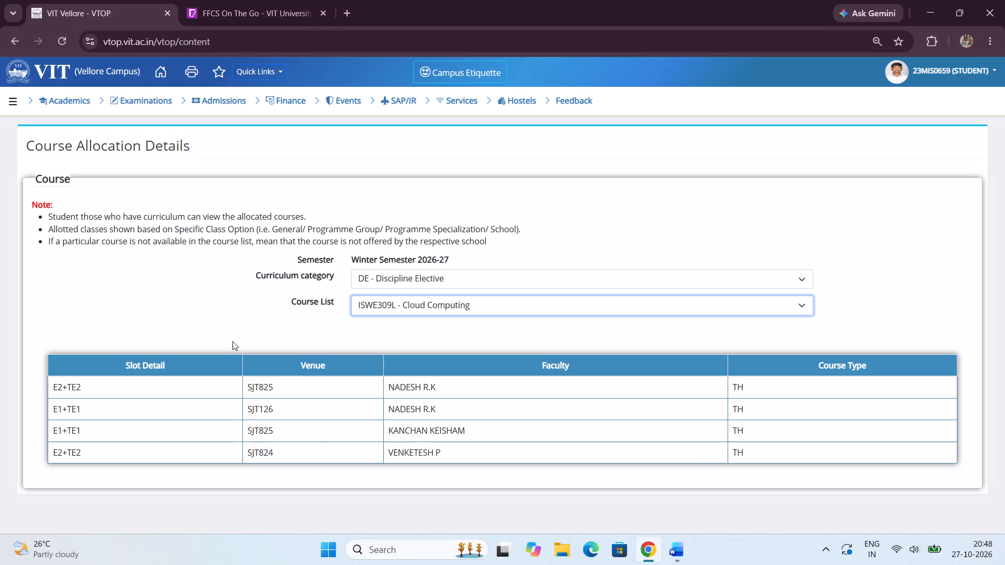
# Switch to FFCS On The Go and mark theory slots E1 and TE1 in the timetable.
pyautogui.click(237, 1)
pyautogui.scroll(6, 340, 206)
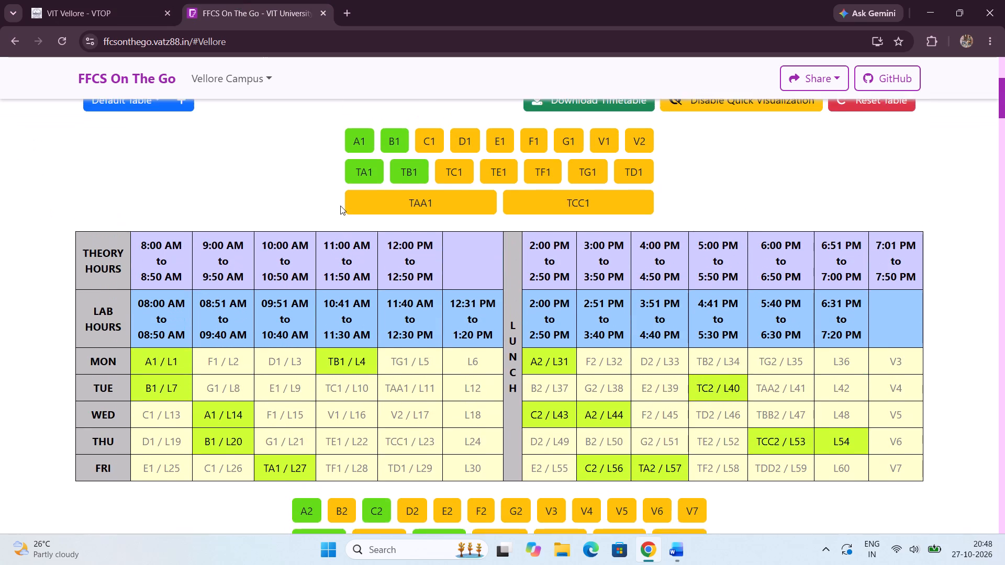
pyautogui.click(494, 156)
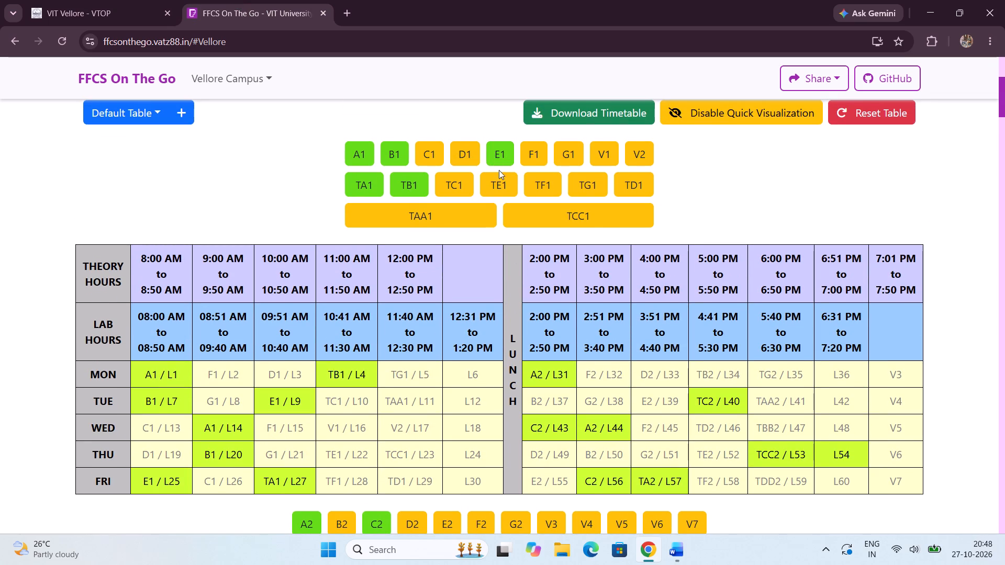
pyautogui.click(501, 185)
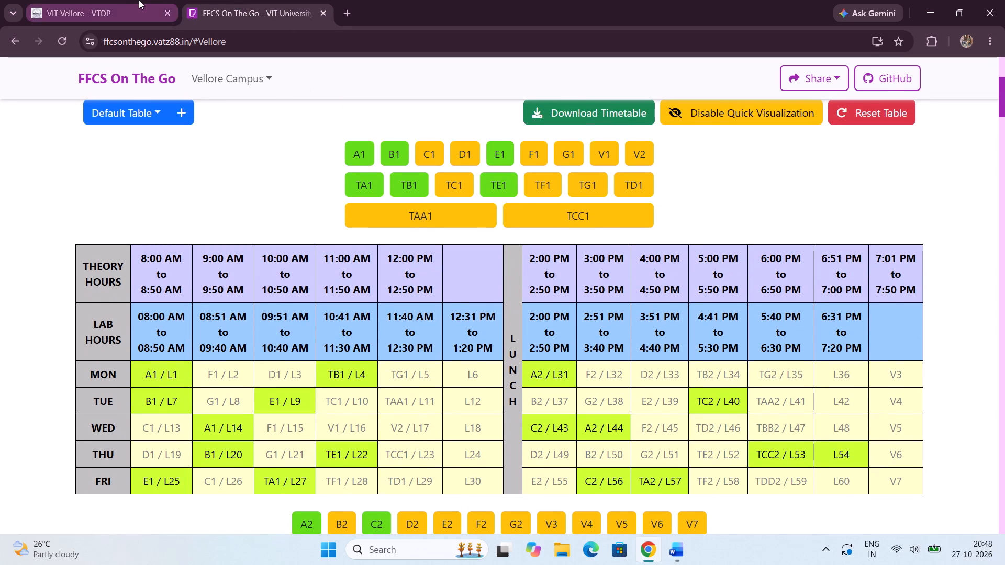
# Return to VTOP and review the course allocation for ISWE308L - Soft Computing again.
pyautogui.click(139, 0)
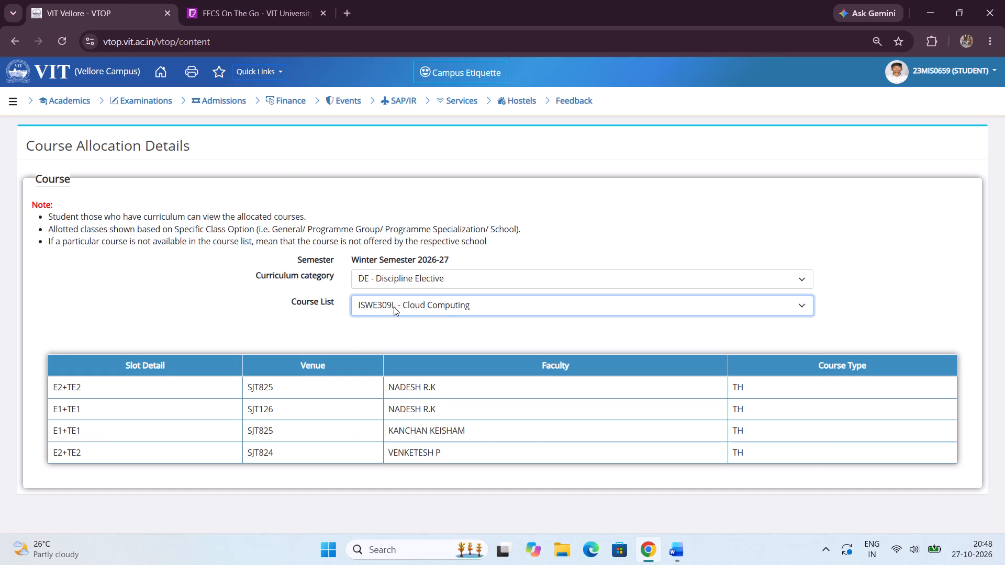
pyautogui.click(394, 307)
pyautogui.click(407, 356)
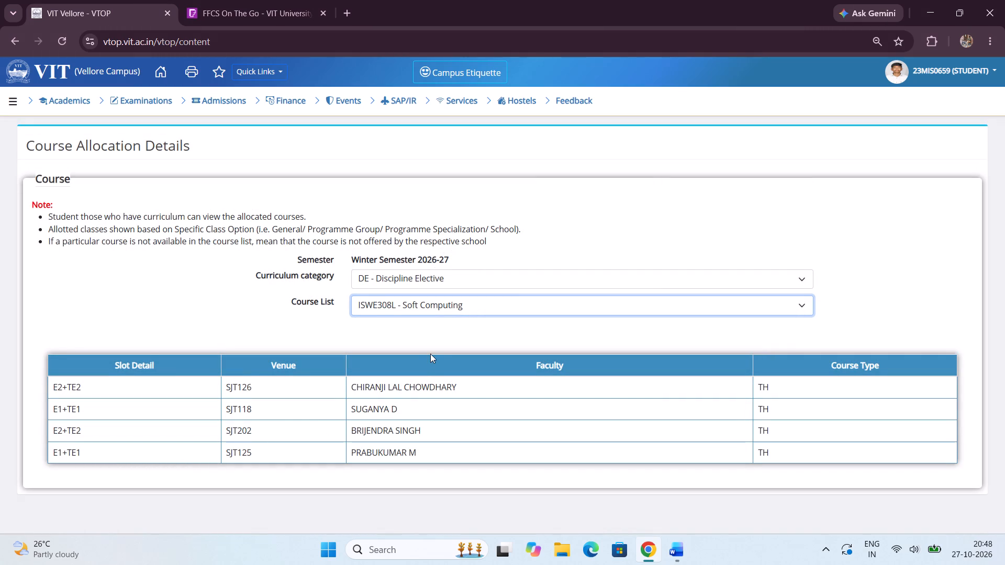
pyautogui.click(401, 306)
pyautogui.click(211, 287)
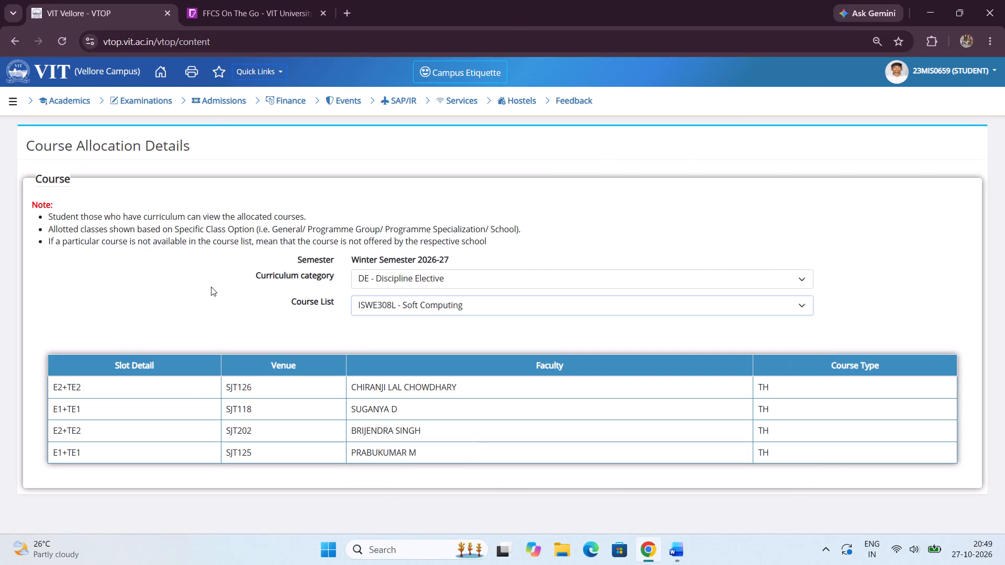
# Switch to FFCS On The Go and mark theory slots E2 and TE2 in the timetable.
pyautogui.click(245, 0)
pyautogui.scroll(-1, 344, 302)
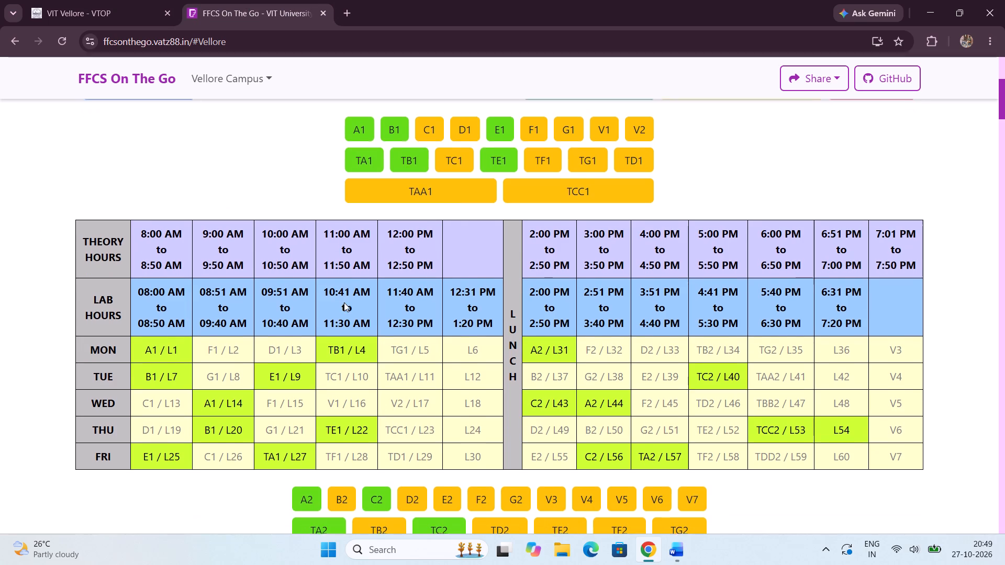
pyautogui.scroll(-1, 344, 302)
pyautogui.scroll(-2, 476, 371)
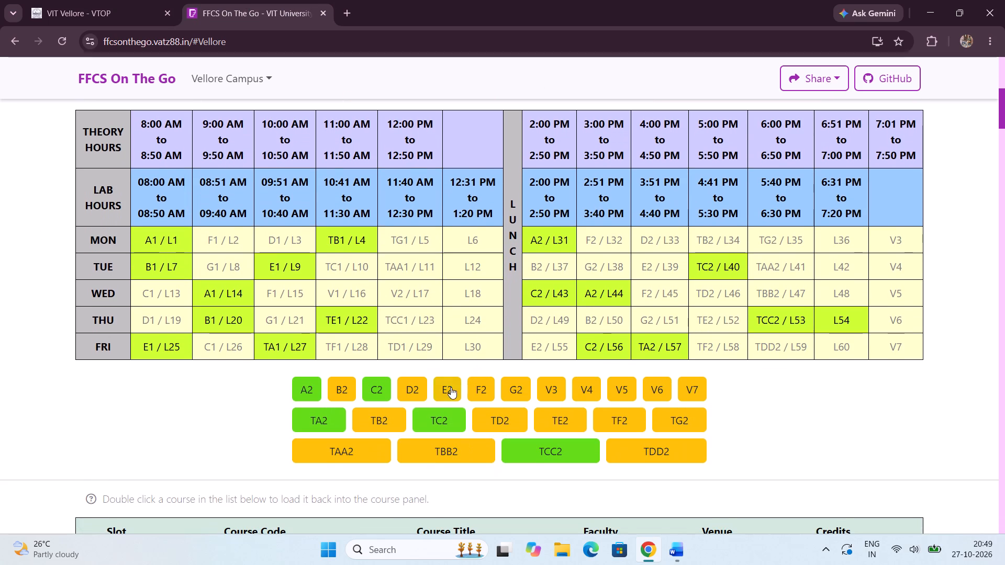
pyautogui.click(448, 390)
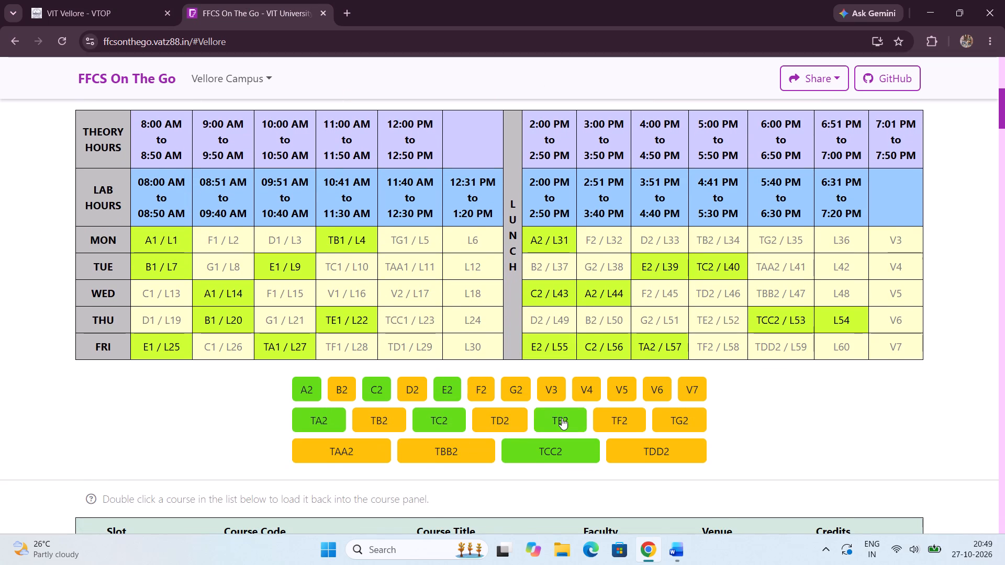
pyautogui.click(562, 418)
pyautogui.scroll(4, 450, 345)
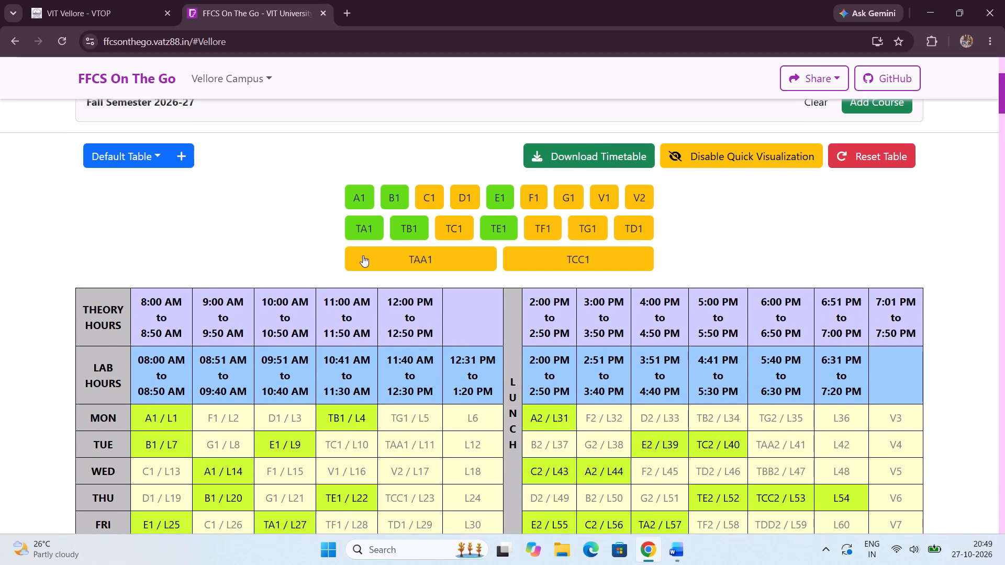
# Return to VTOP, display the allocation for ISWE412L - Block Chain Technologies, and compare its slots with the FFCS On The Go timetable.
pyautogui.click(147, 1)
pyautogui.scroll(-2, 324, 291)
pyautogui.click(416, 305)
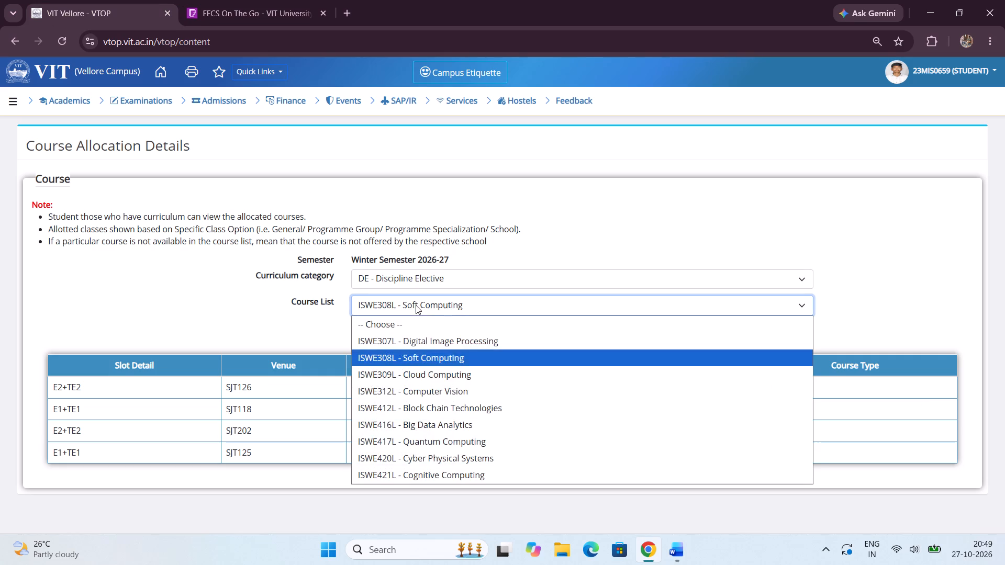
pyautogui.click(441, 408)
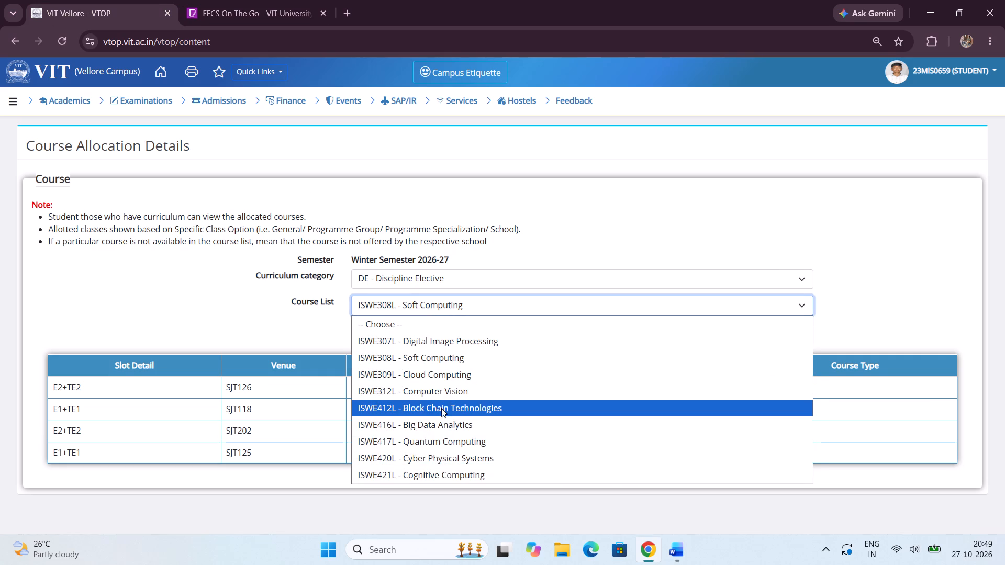
pyautogui.scroll(-2, 432, 411)
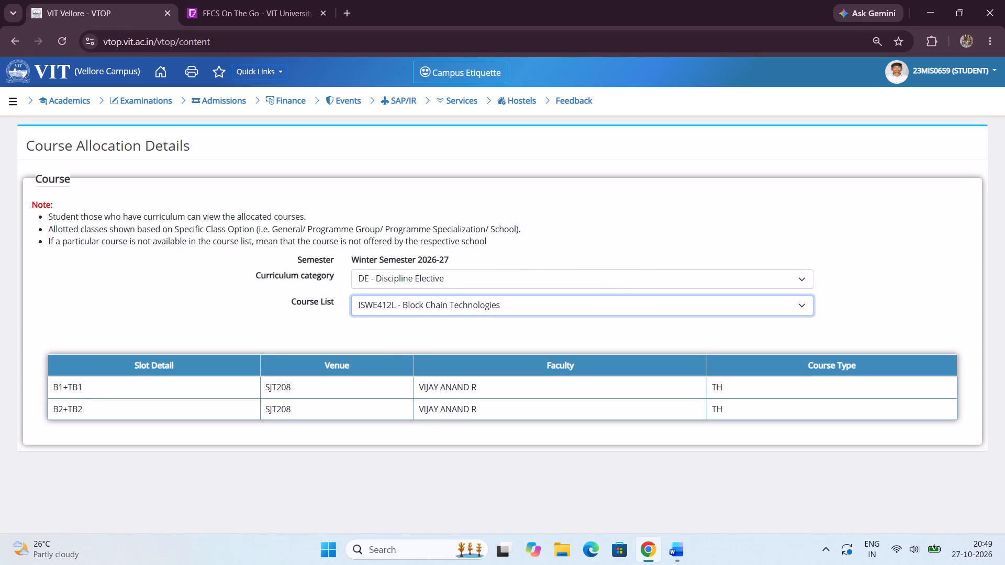
pyautogui.click(211, 4)
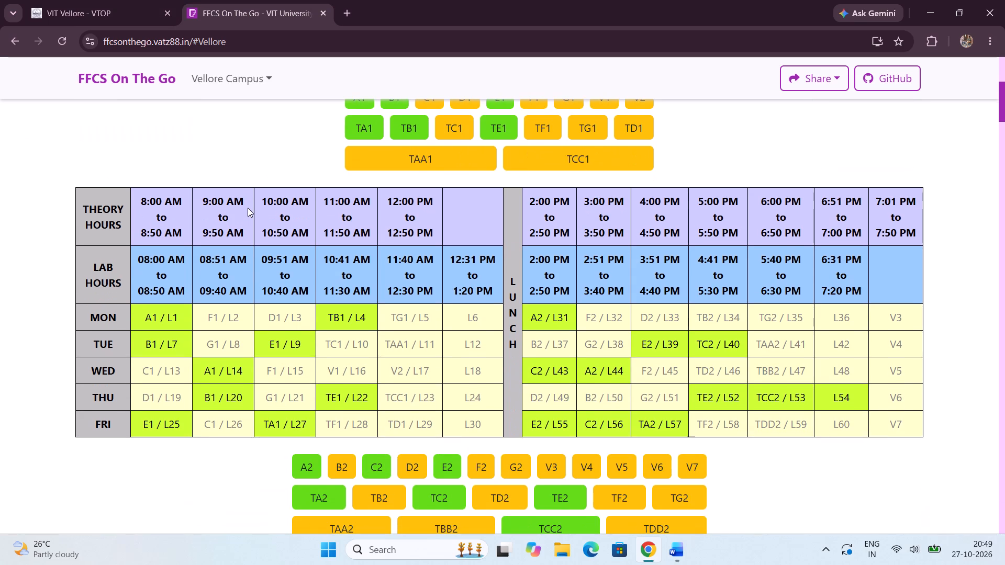
pyautogui.click(76, 0)
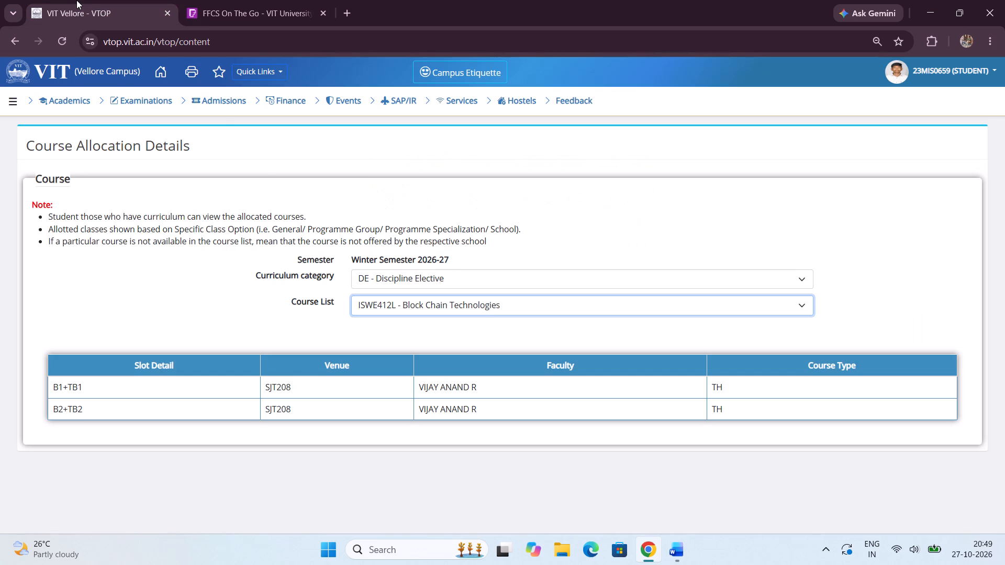
pyautogui.scroll(-1, 353, 323)
# Switch to FFCS On The Go and mark theory slots B2 and TB2 in the timetable.
pyautogui.click(263, 0)
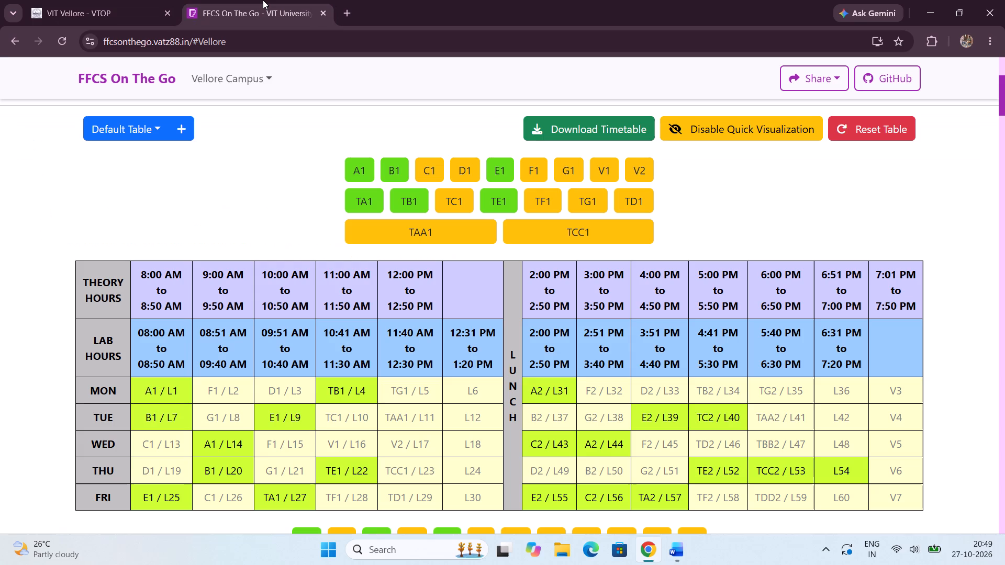
pyautogui.scroll(-4, 425, 237)
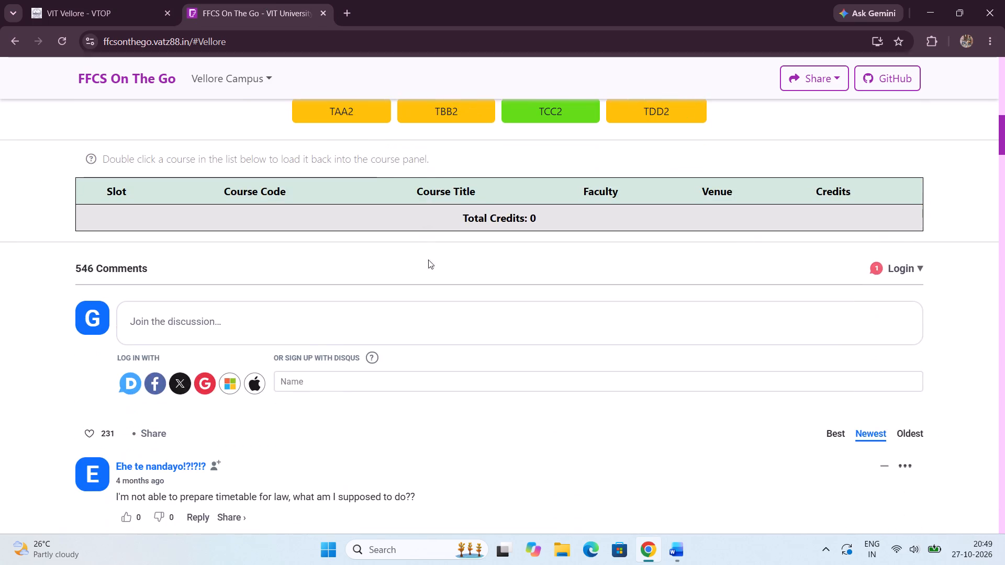
pyautogui.scroll(3, 373, 209)
pyautogui.click(340, 208)
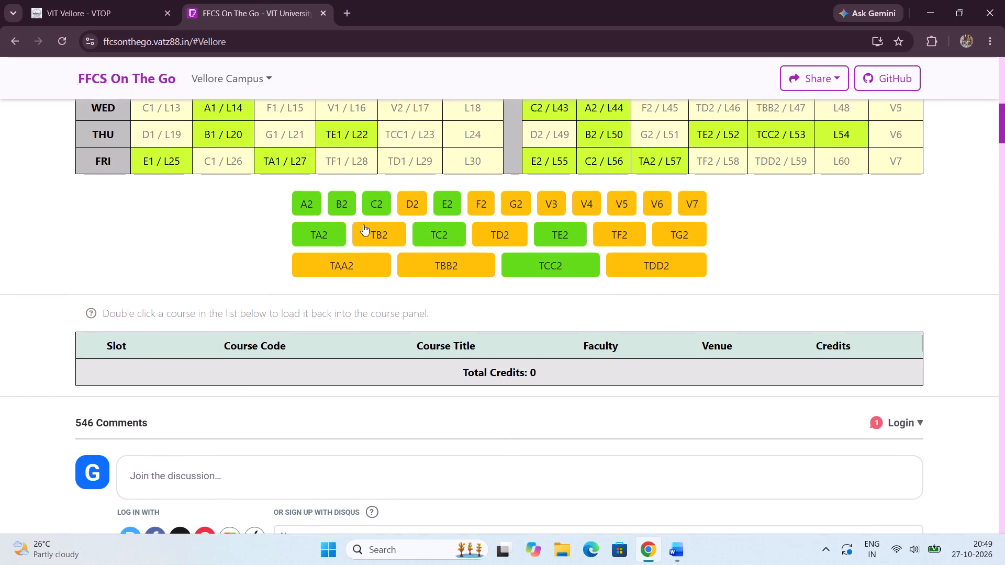
pyautogui.click(374, 235)
pyautogui.scroll(2, 171, 210)
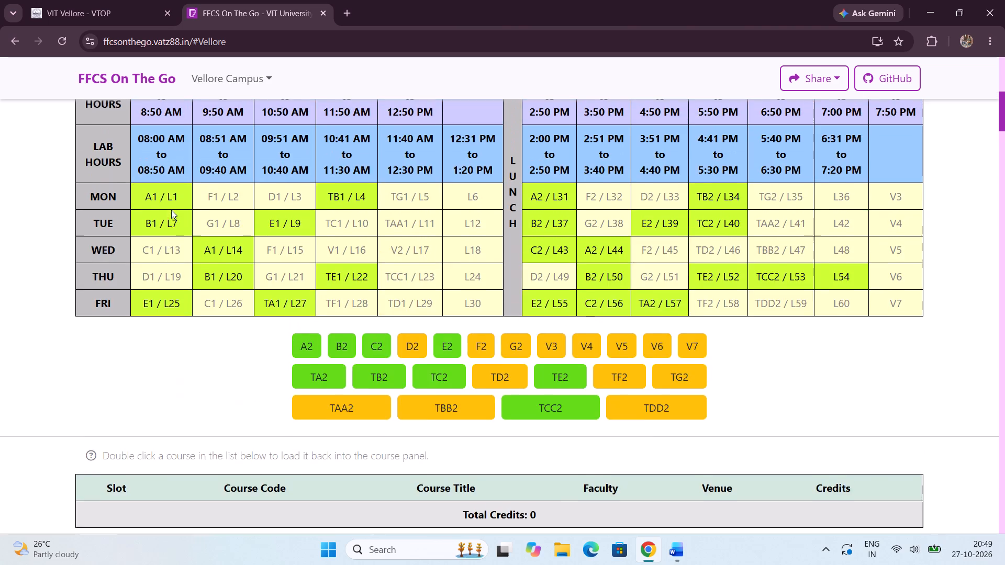
pyautogui.scroll(2, 171, 210)
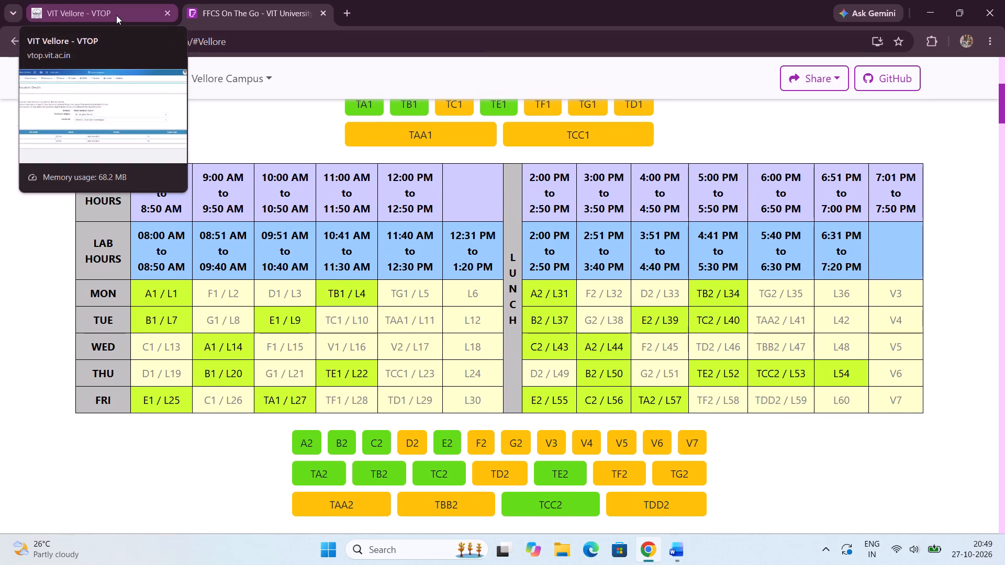
# Return to VTOP and display the course allocation for the elective ISWE416L - Big Data Analytics.
pyautogui.click(116, 15)
pyautogui.click(488, 300)
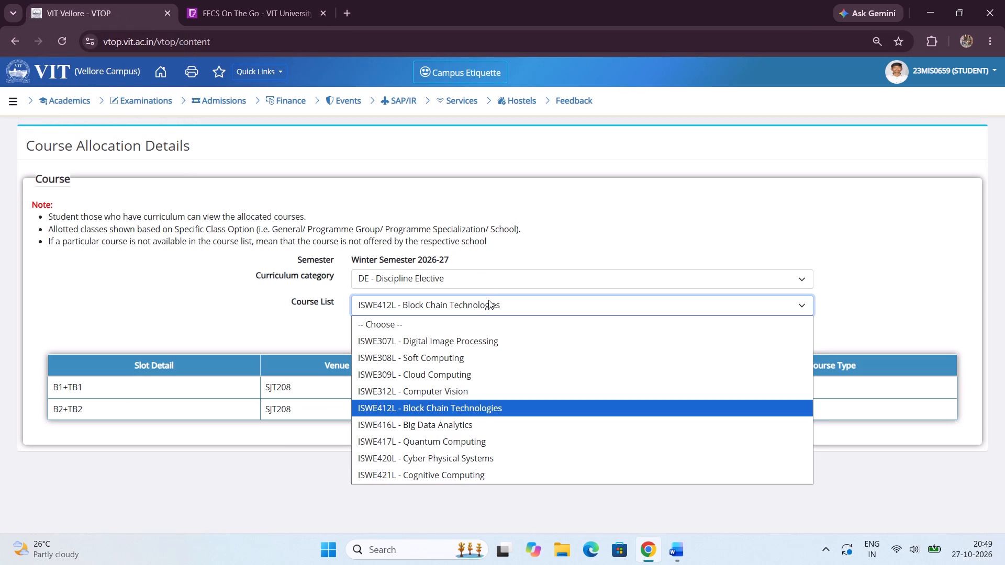
pyautogui.click(497, 424)
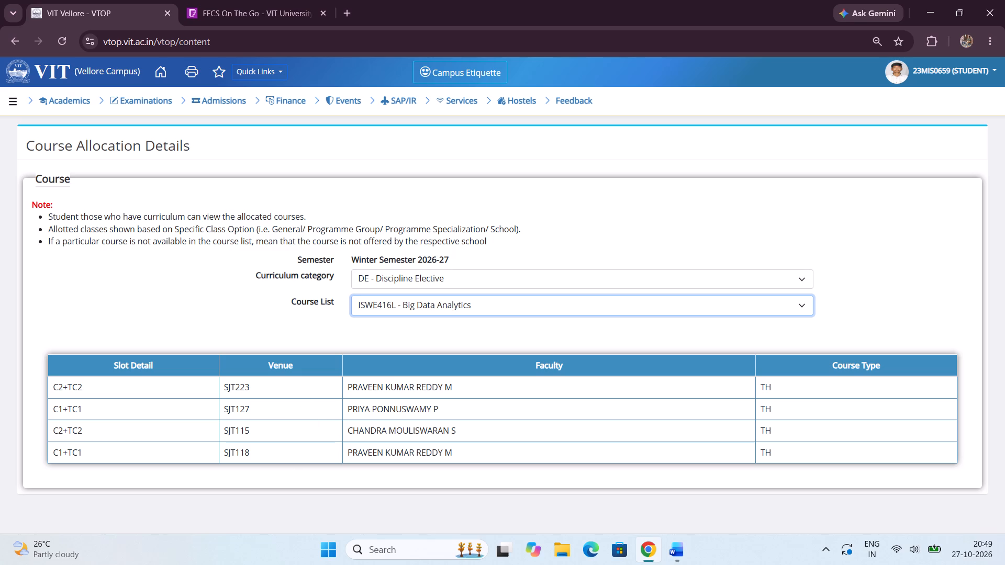
# Switch to FFCS On The Go and mark theory slots C1 and TC1 in the timetable.
pyautogui.click(239, 11)
pyautogui.scroll(1, 451, 174)
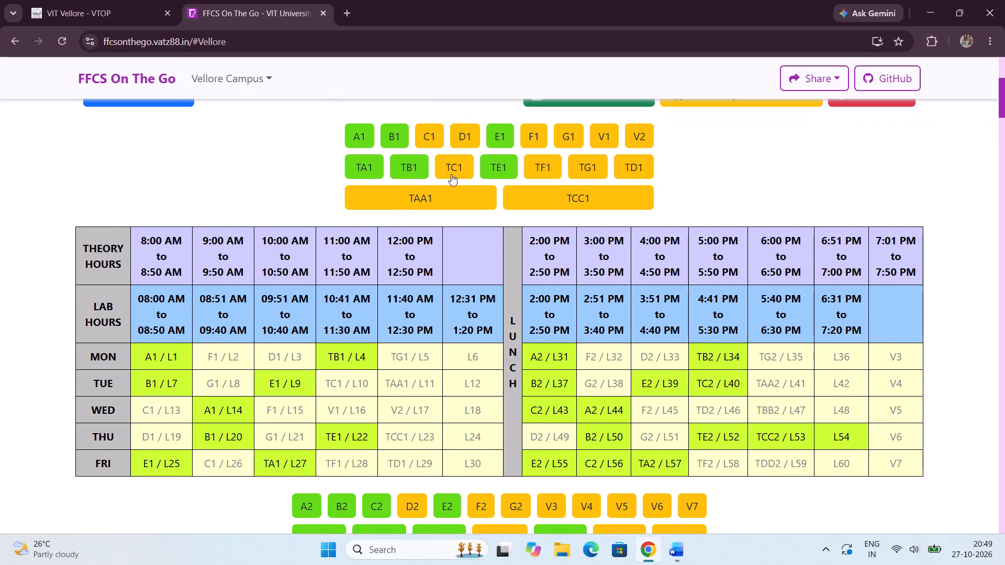
pyautogui.click(434, 126)
pyautogui.click(459, 168)
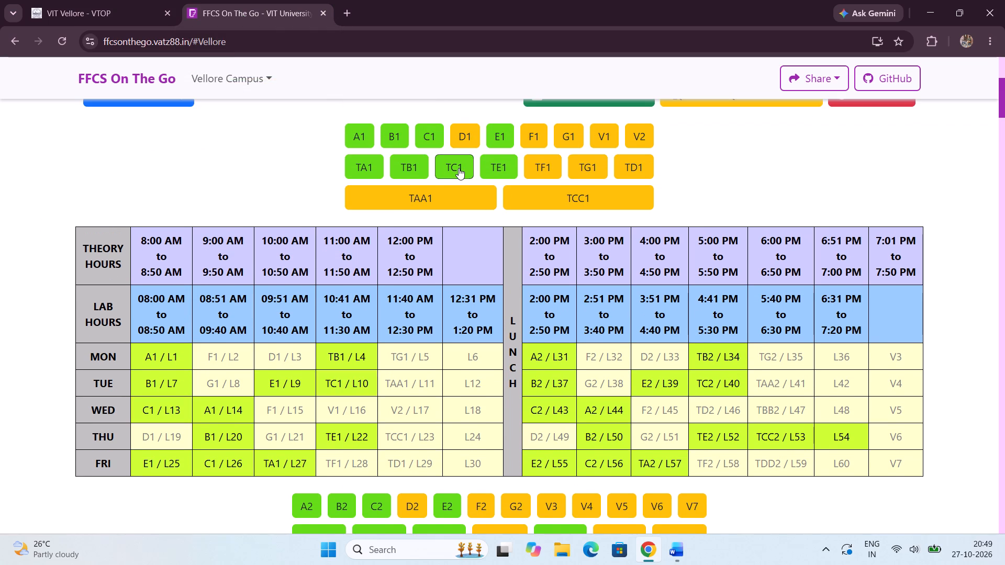
# Return to VTOP and display the course allocation for the elective ISWE417L - Quantum Computing.
pyautogui.click(116, 0)
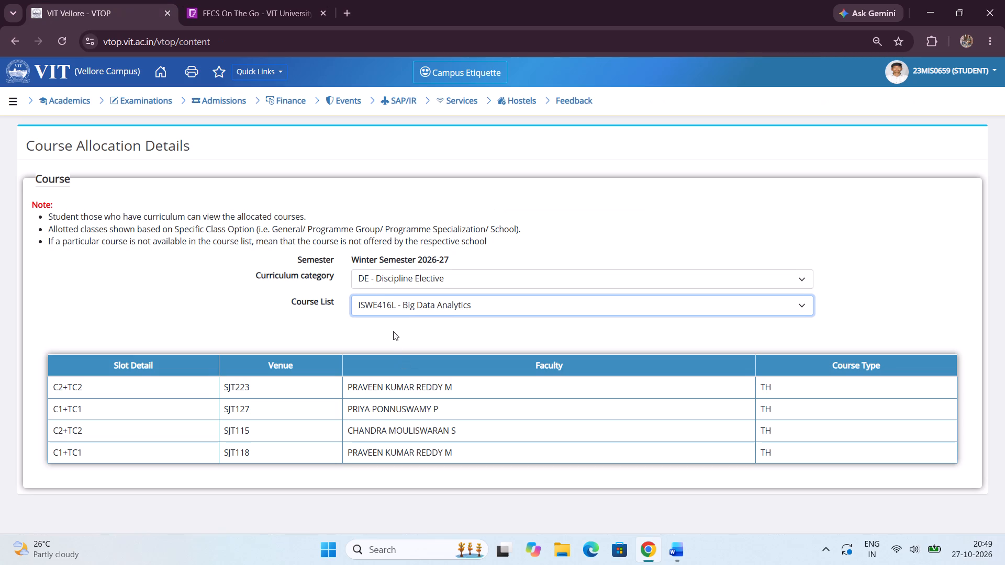
pyautogui.click(384, 307)
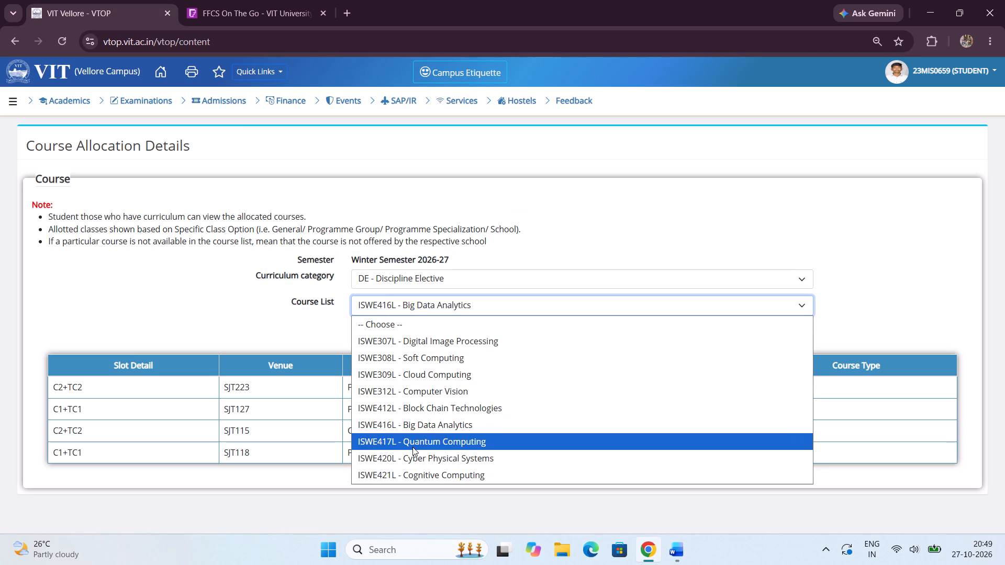
pyautogui.click(412, 447)
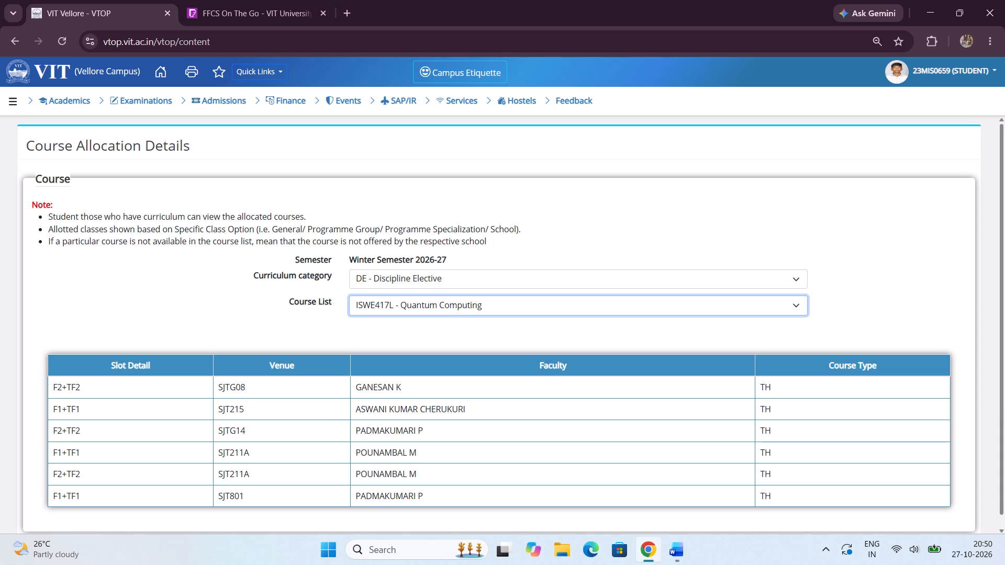
# Switch to FFCS On The Go and mark theory slots F1 and TF1 in the timetable.
pyautogui.click(264, 20)
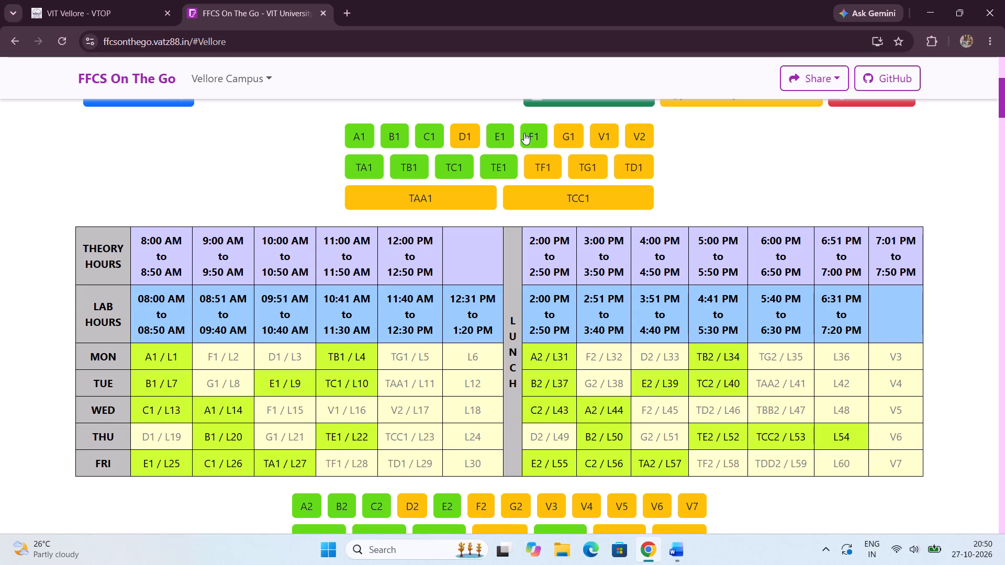
pyautogui.click(524, 133)
pyautogui.click(543, 165)
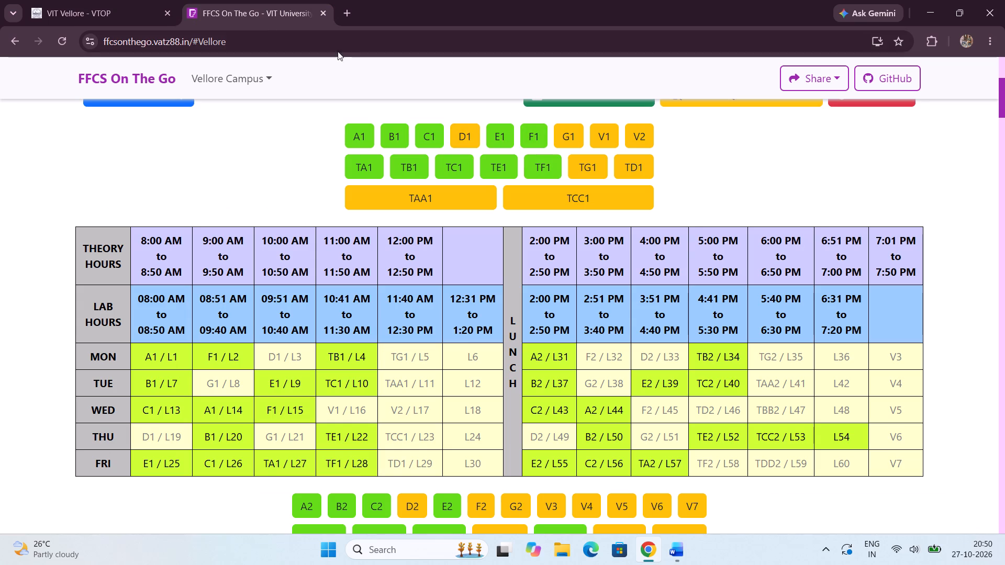
# Return to VTOP, display the allocation for ISWE420L - Cyber Physical Systems, and compare its slots with the FFCS On The Go timetable.
pyautogui.click(101, 0)
pyautogui.click(438, 310)
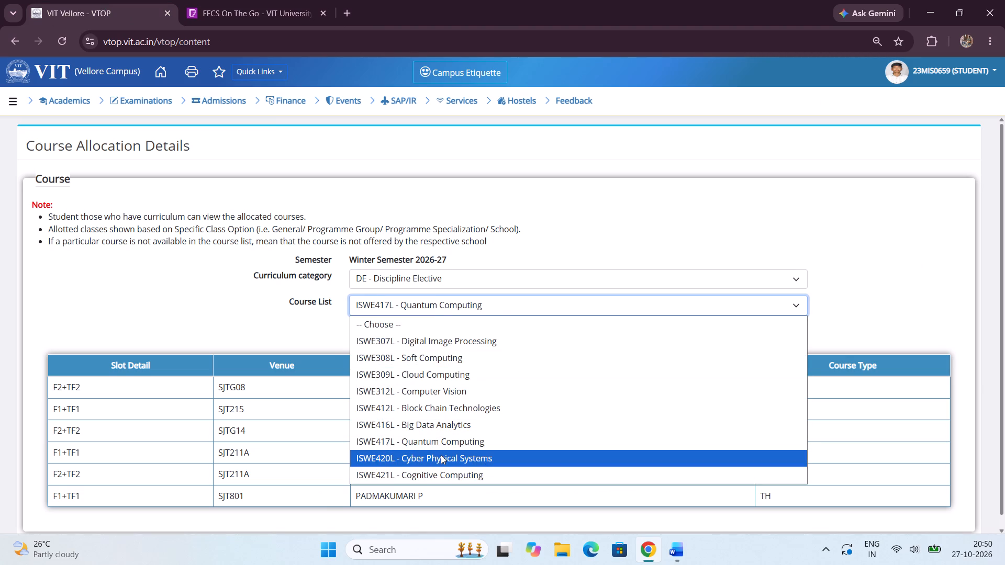
pyautogui.click(441, 455)
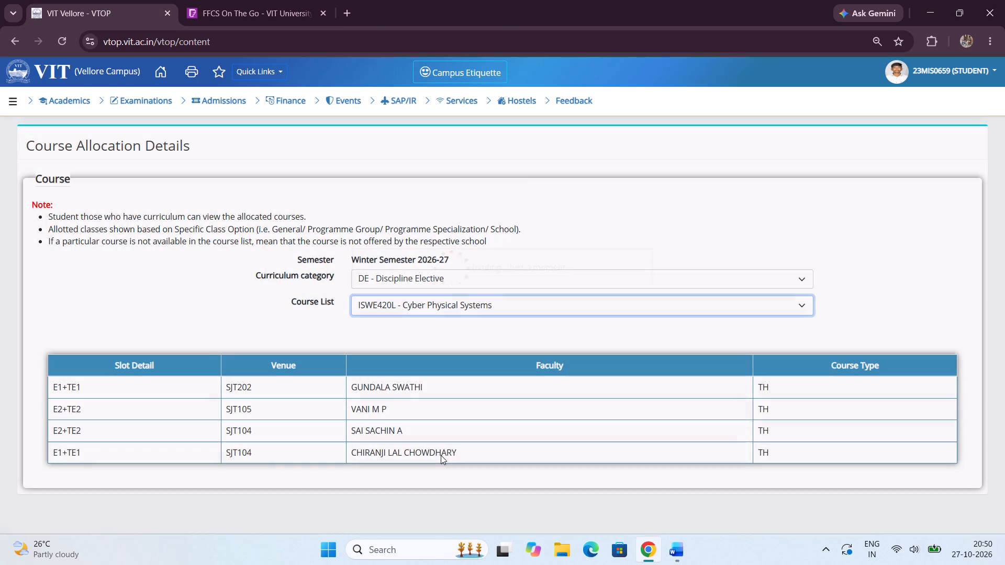
pyautogui.click(232, 0)
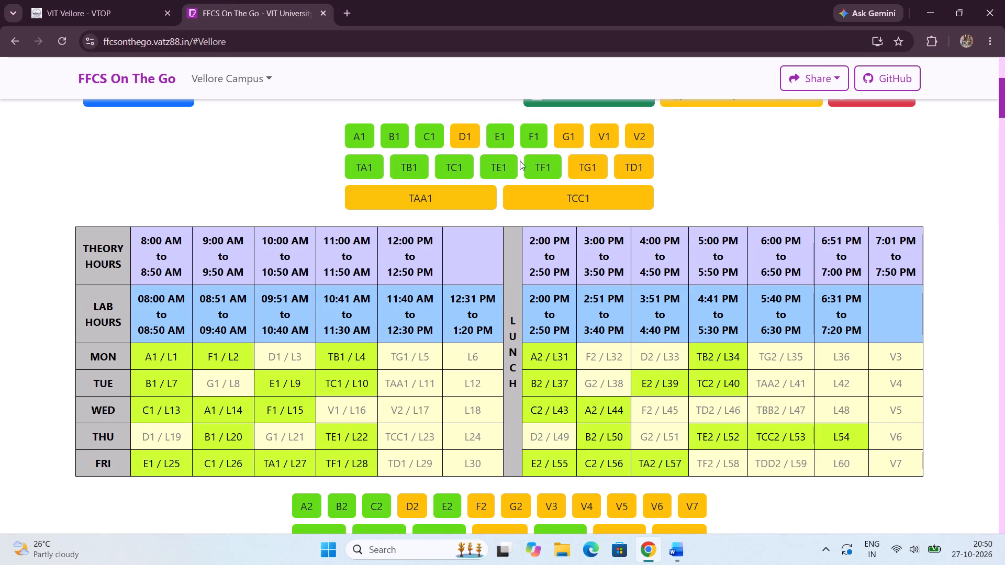
# Return to VTOP and review the allocations for ISWE307L, ISWE308L, ISWE417L and ISWE420L, comparing their slots with the FFCS On The Go timetable.
pyautogui.click(97, 15)
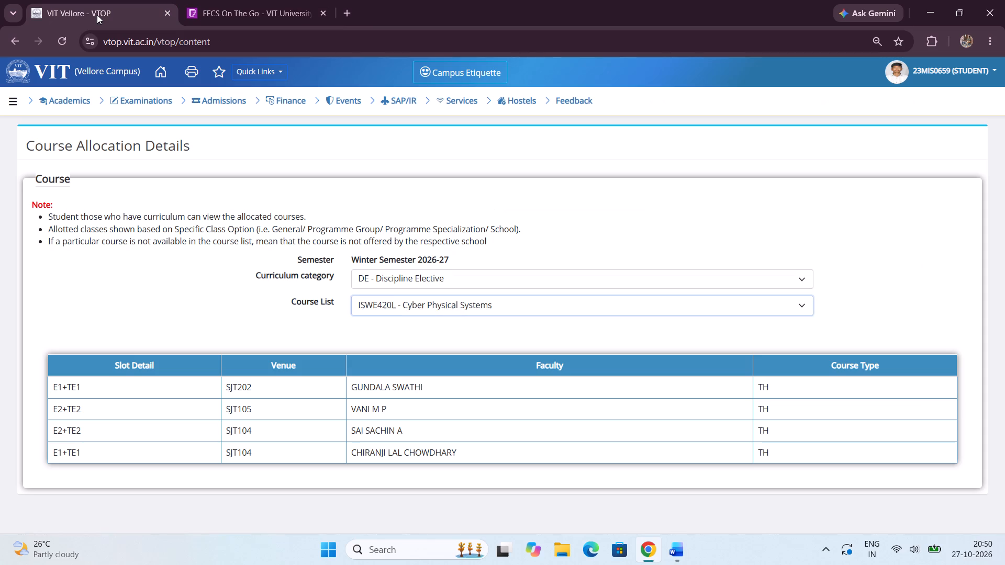
pyautogui.click(482, 305)
pyautogui.click(483, 346)
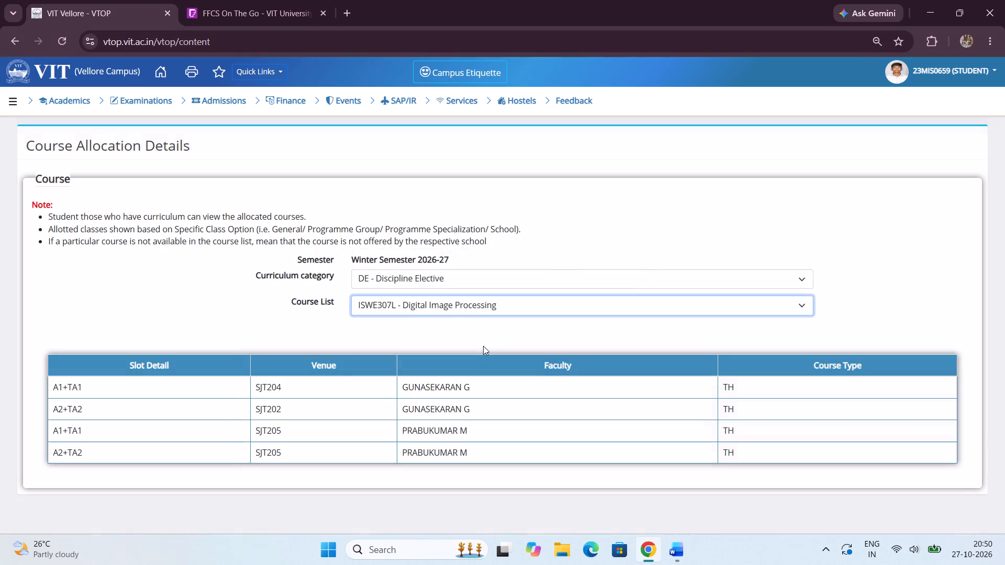
pyautogui.click(463, 304)
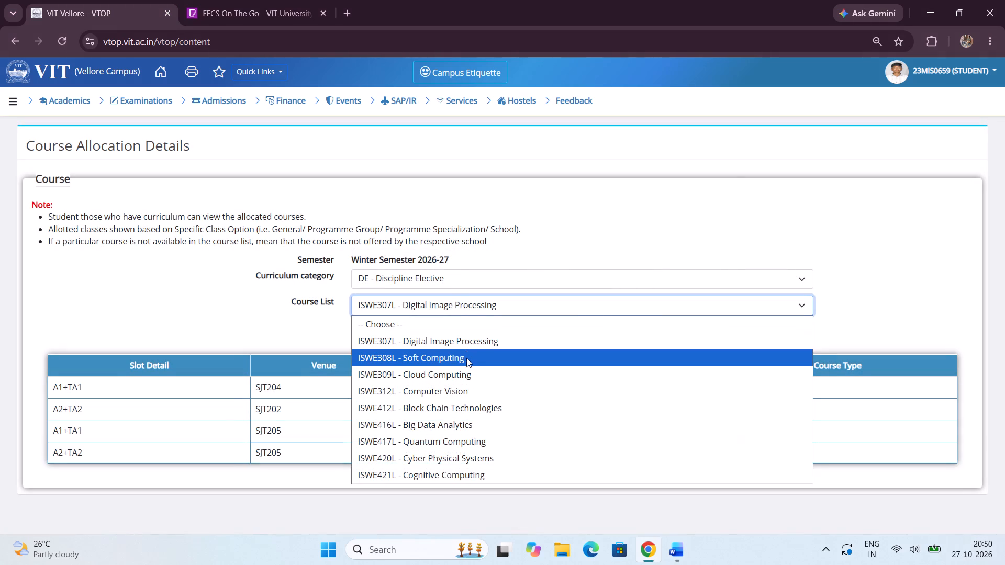
pyautogui.click(466, 358)
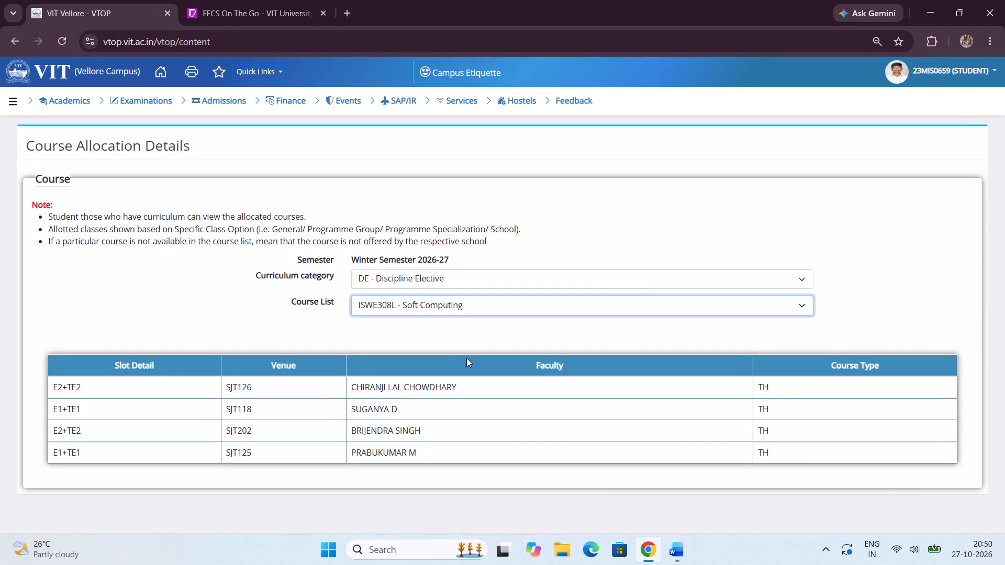
pyautogui.click(439, 313)
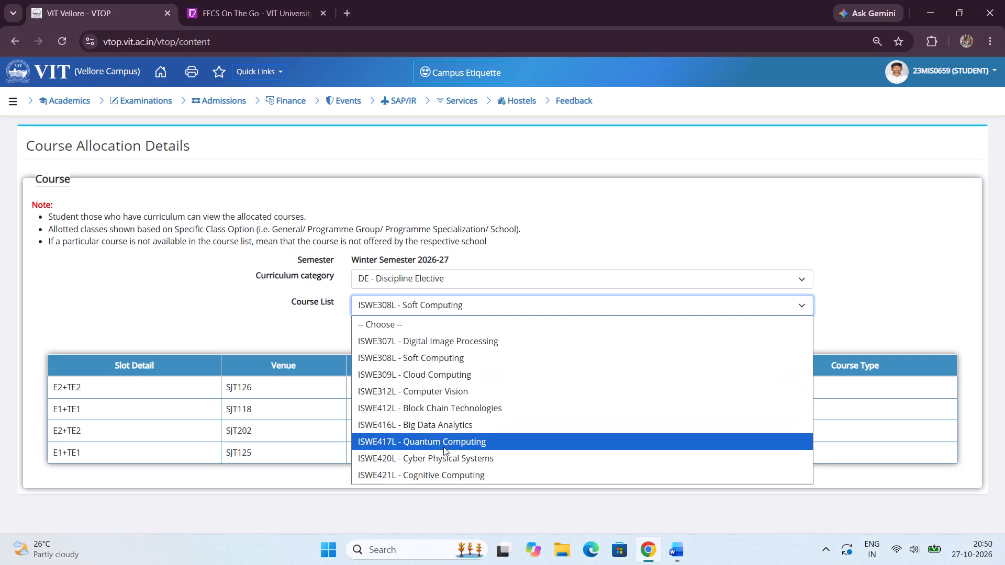
pyautogui.click(445, 441)
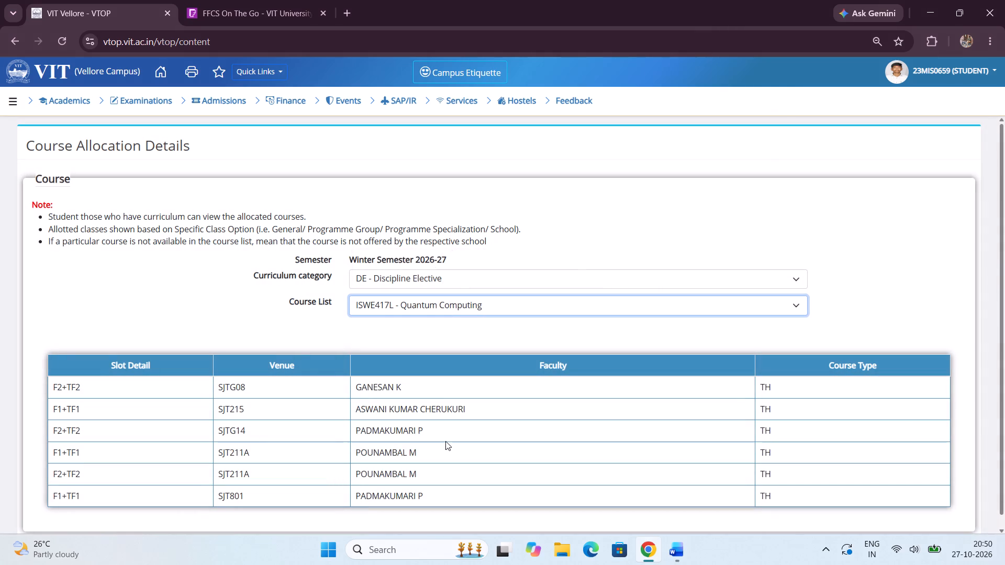
pyautogui.click(400, 303)
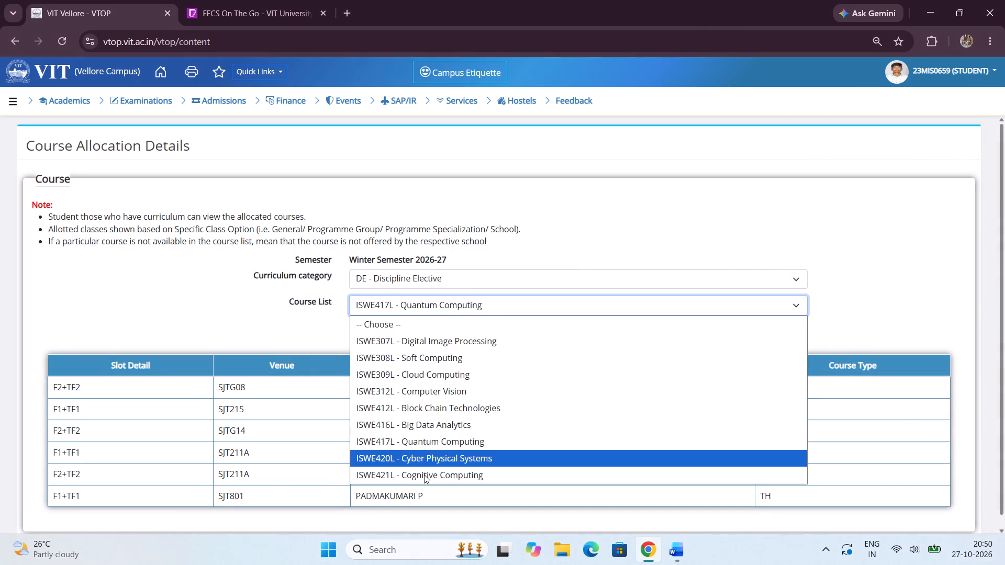
pyautogui.click(419, 460)
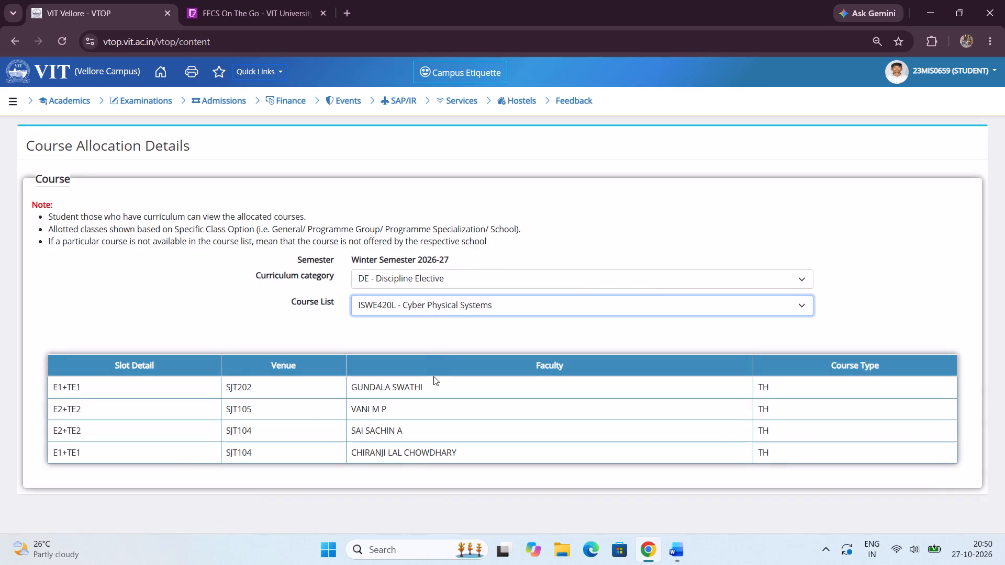
pyautogui.click(243, 0)
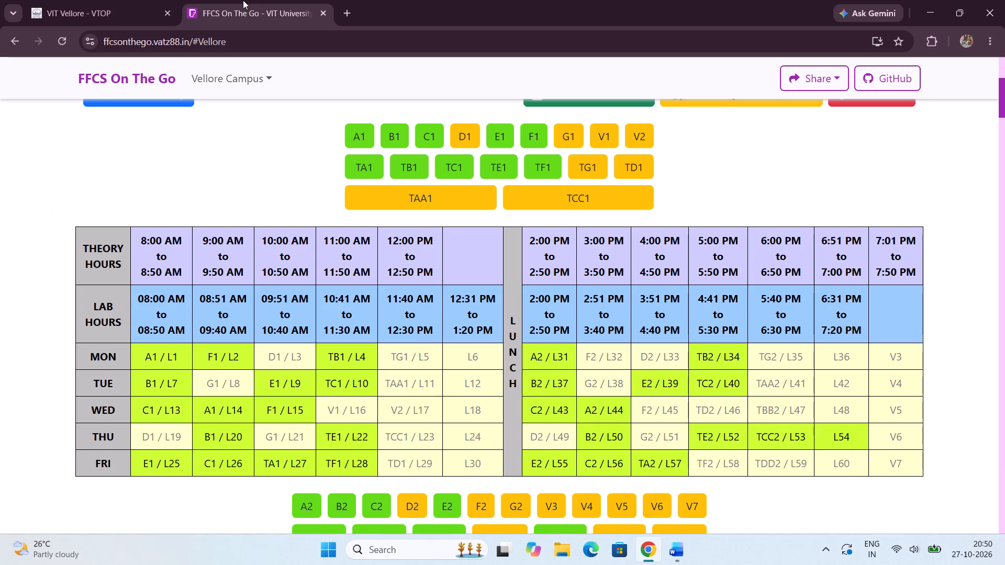
# Switch to VTOP and reorder the browser pages so that VTOP comes after FFCS On The Go.
pyautogui.moveTo(142, 16); pyautogui.dragTo(294, 136)
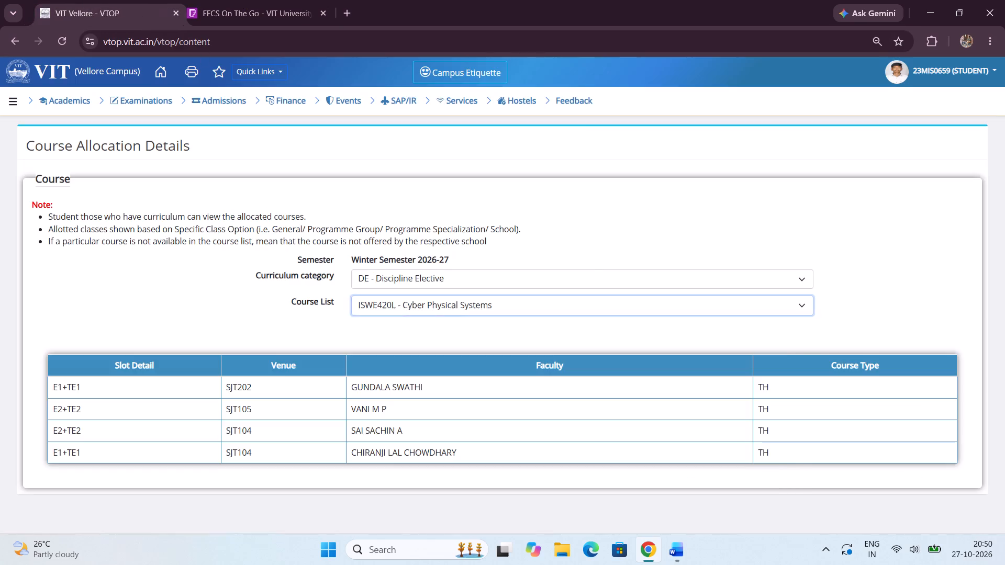
pyautogui.moveTo(294, 136); pyautogui.dragTo(266, 12)
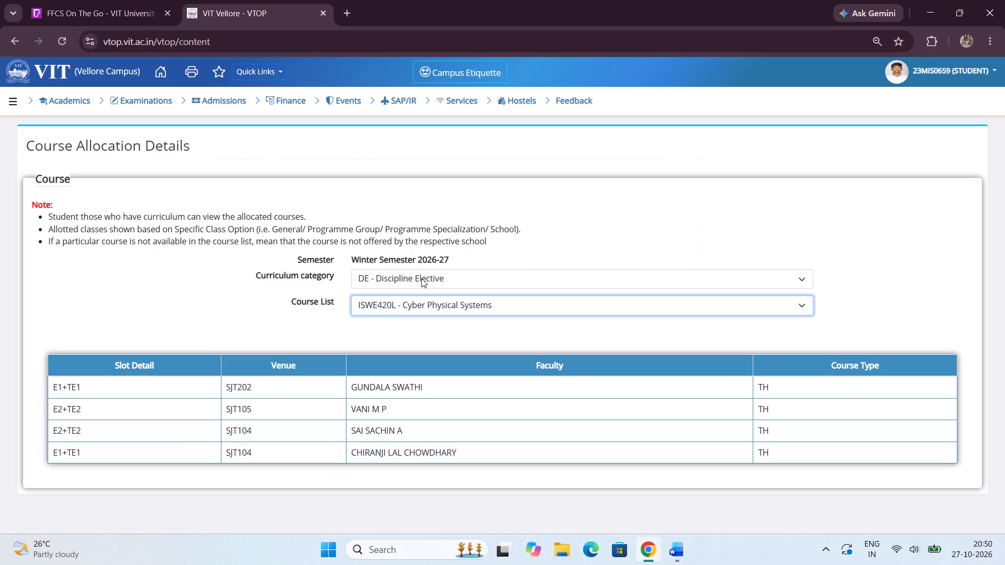
# Display the course allocation for the discipline elective ISWE421L - Cognitive Computing.
pyautogui.click(427, 303)
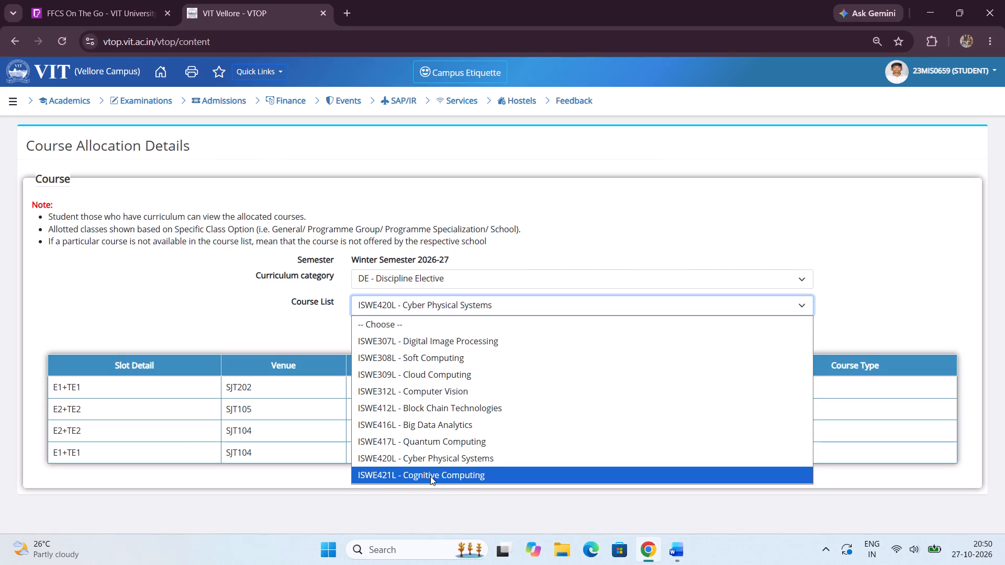
pyautogui.click(430, 476)
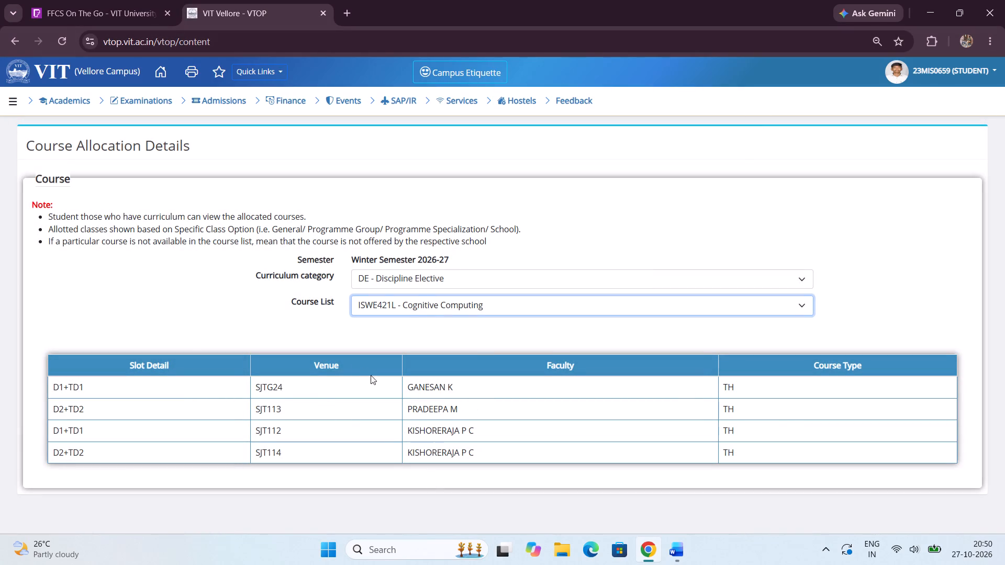
# Switch to FFCS On The Go and mark theory slots D1, TD1, G1 and TG1 in the timetable.
pyautogui.click(114, 0)
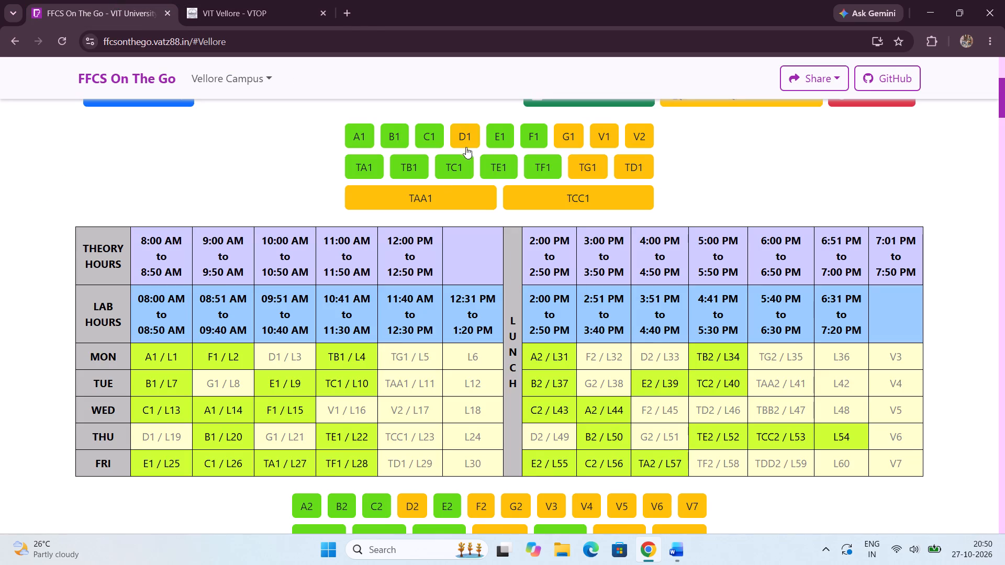
pyautogui.click(465, 133)
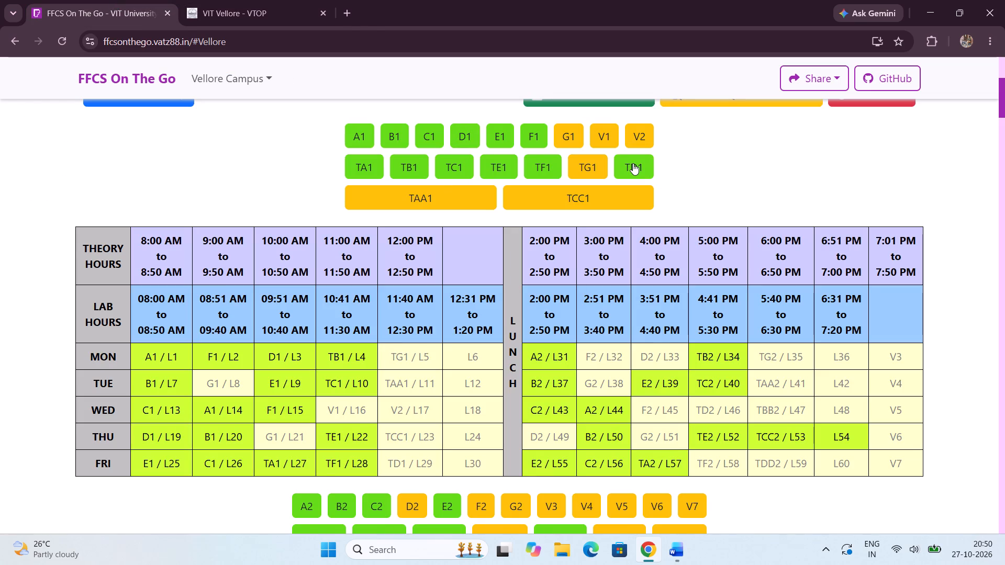
pyautogui.click(633, 163)
pyautogui.click(563, 133)
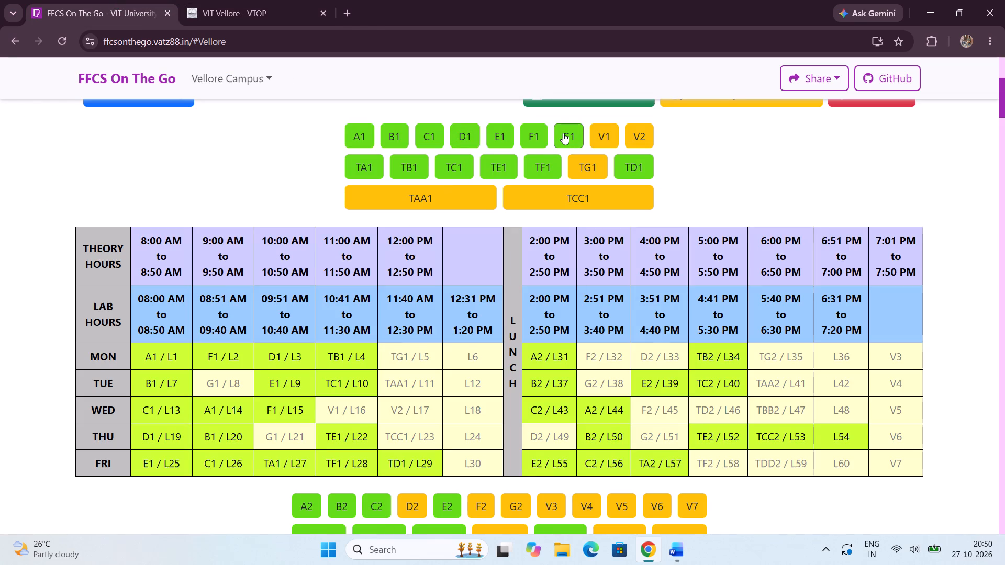
pyautogui.click(595, 169)
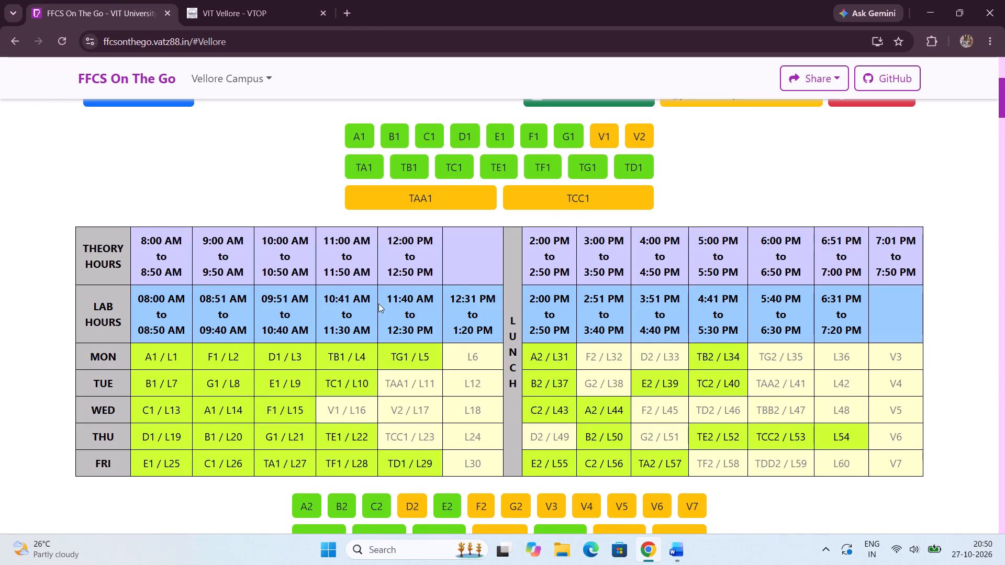
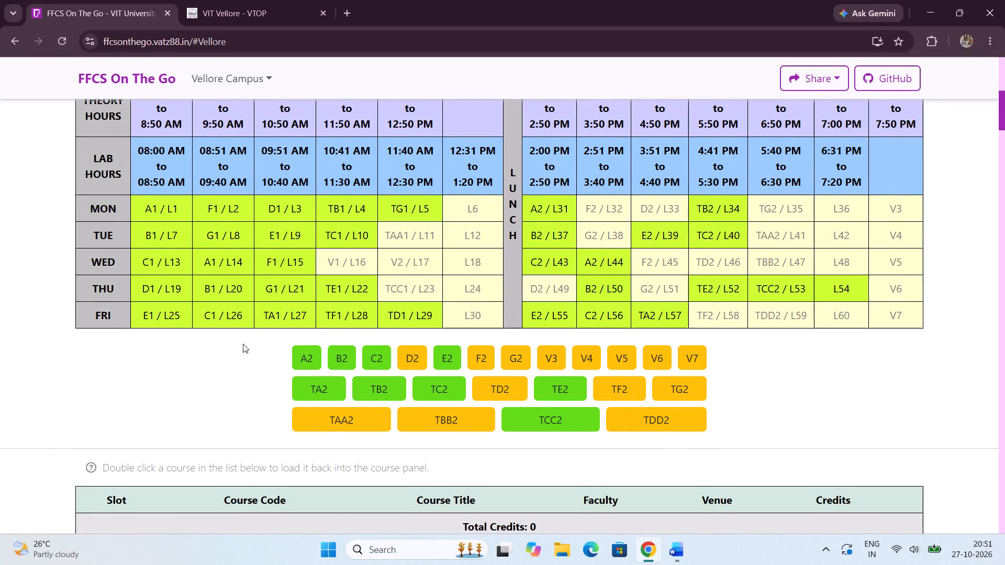
# Review the marked morning and afternoon theory and lab slots across the FFCS On The Go timetable and its slot selectors.
pyautogui.scroll(-1, 242, 344)
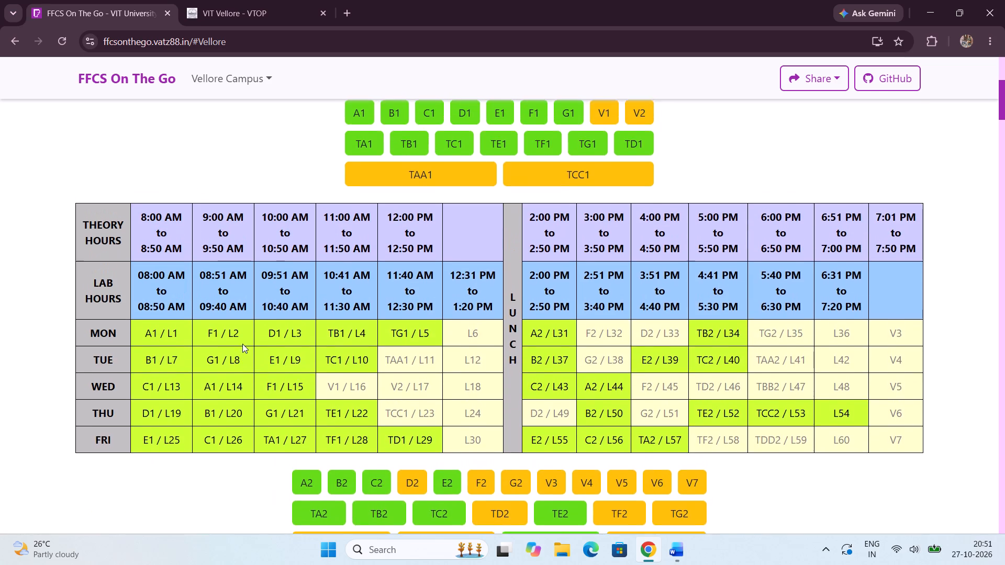
pyautogui.scroll(-1, 242, 344)
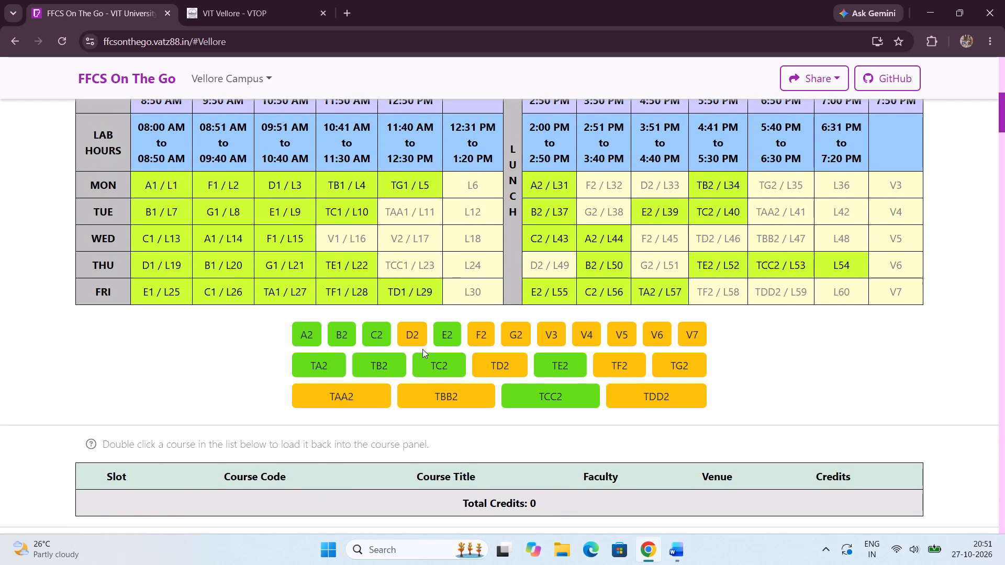
pyautogui.scroll(1, 247, 357)
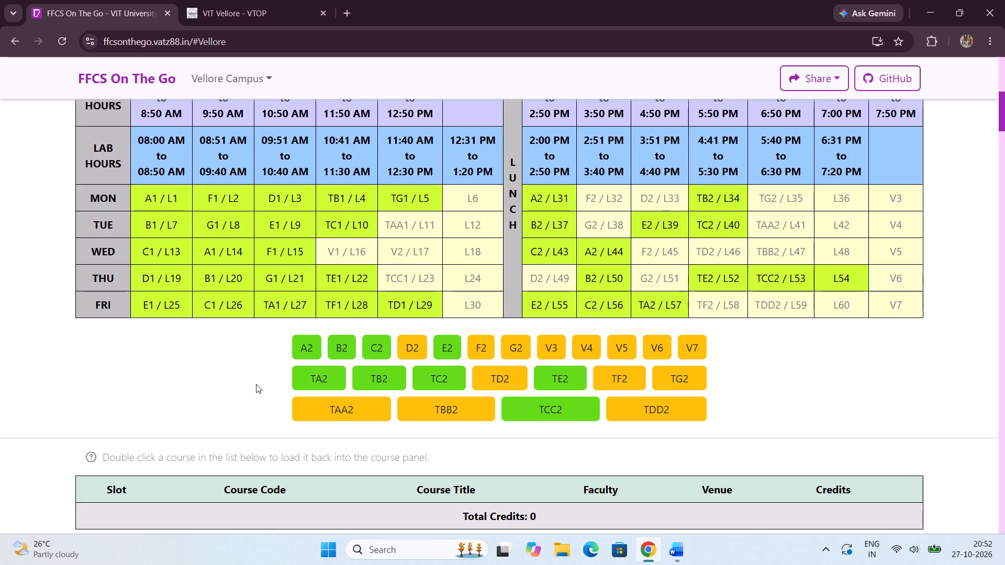
pyautogui.scroll(3, 256, 384)
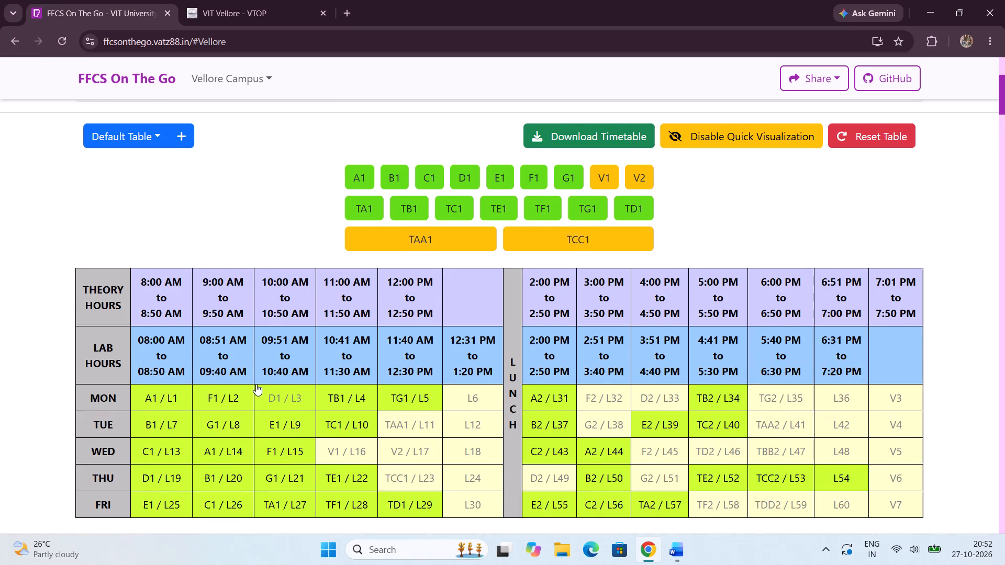
pyautogui.scroll(1, 256, 384)
pyautogui.scroll(-1, 304, 386)
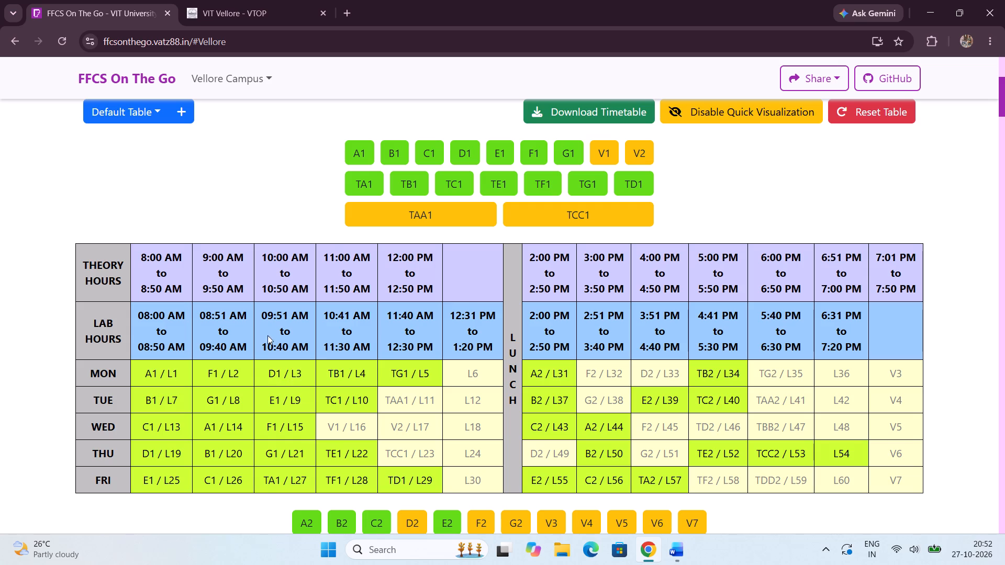
pyautogui.scroll(-4, 267, 322)
pyautogui.scroll(1, 267, 322)
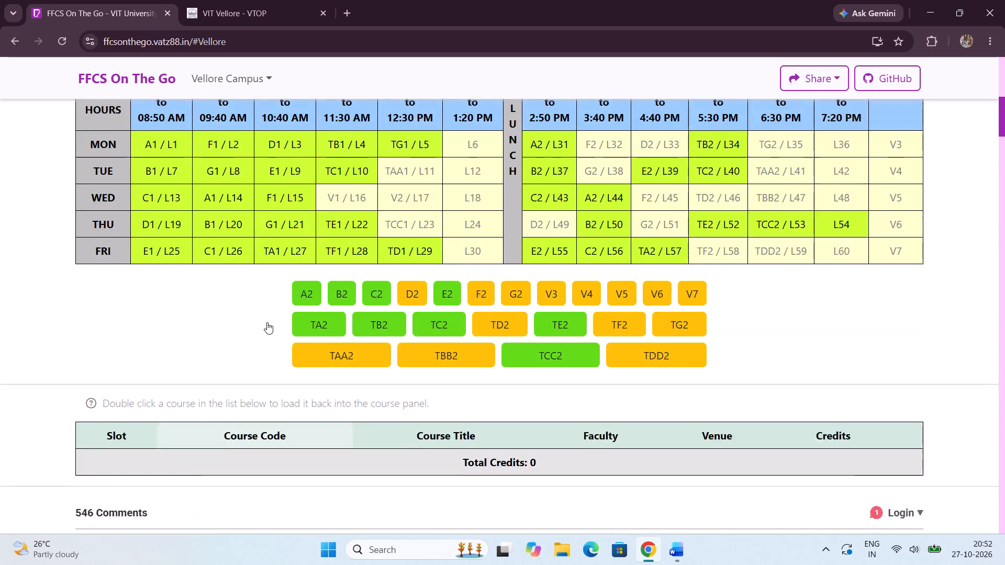
pyautogui.scroll(8, 267, 322)
pyautogui.scroll(-3, 267, 322)
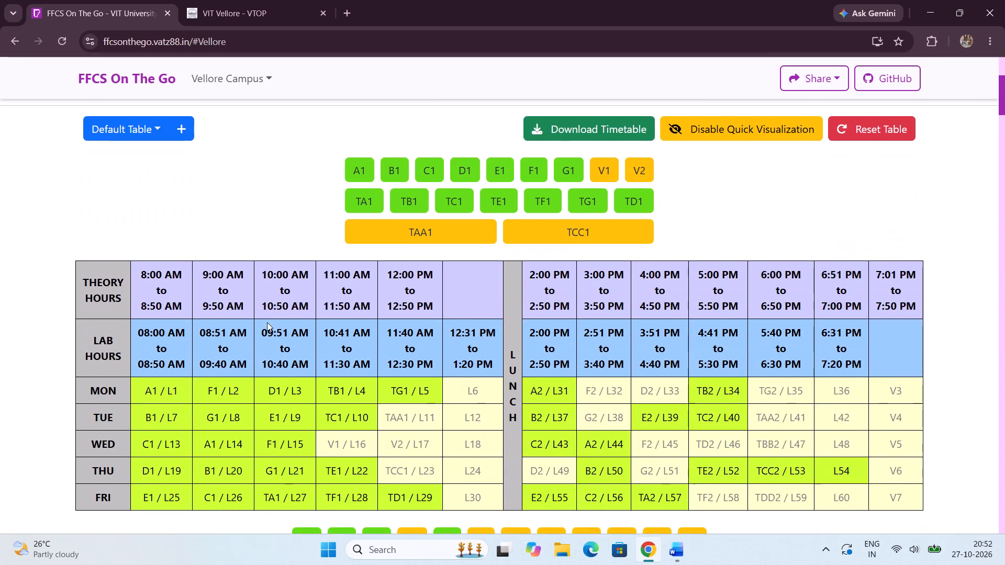
pyautogui.scroll(-1, 267, 322)
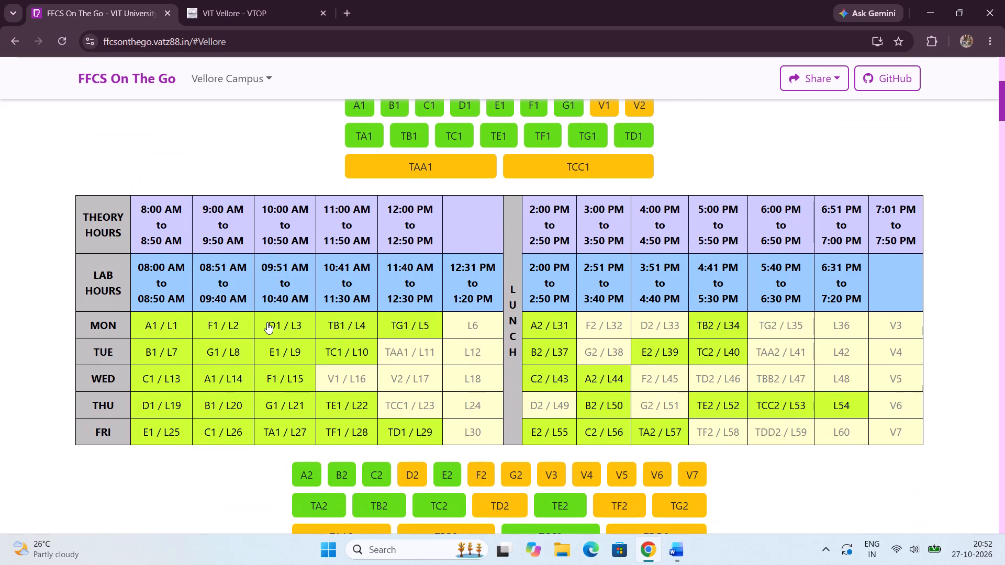
pyautogui.scroll(1, 359, 234)
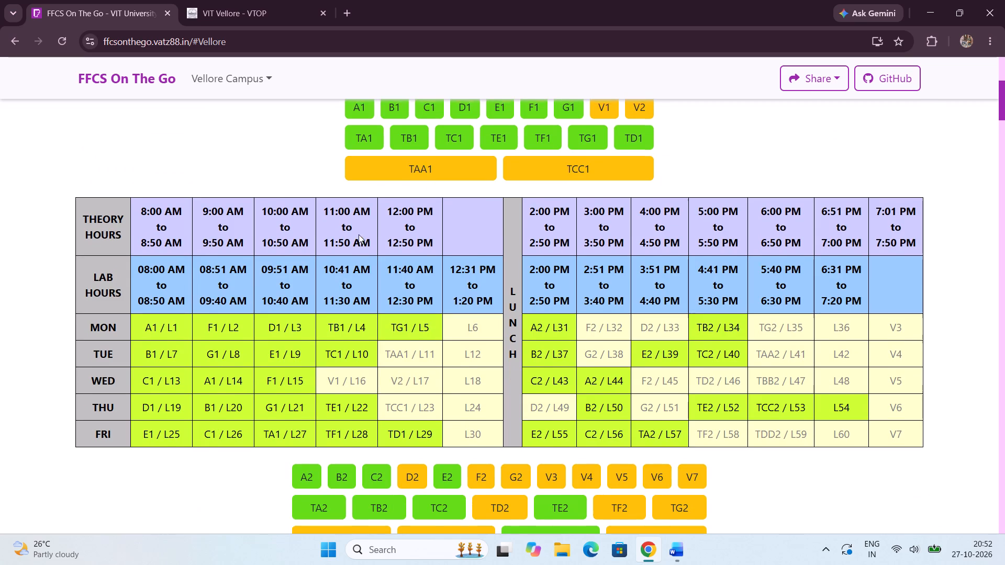
pyautogui.scroll(1, 359, 234)
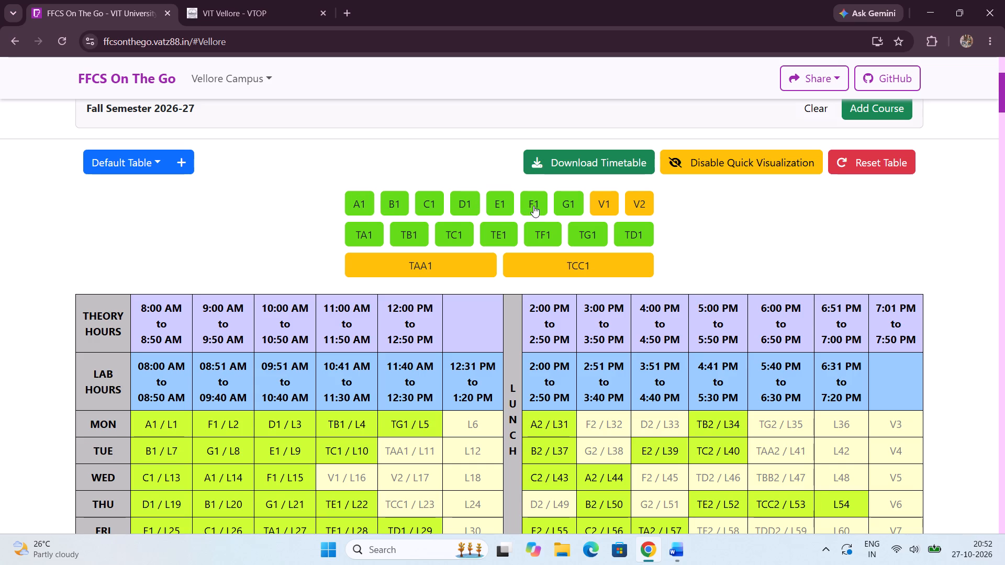
pyautogui.scroll(-7, 534, 206)
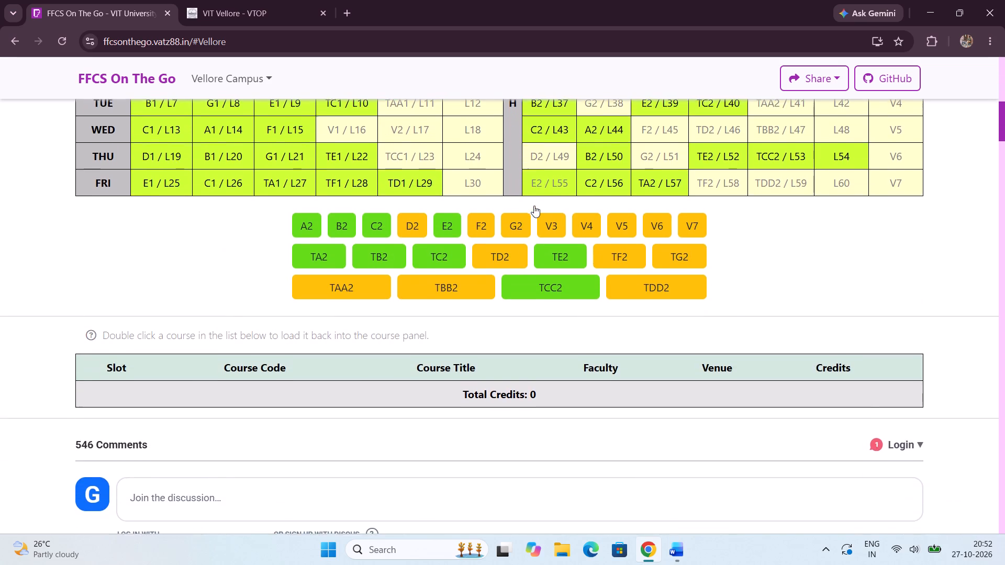
pyautogui.scroll(-1, 534, 206)
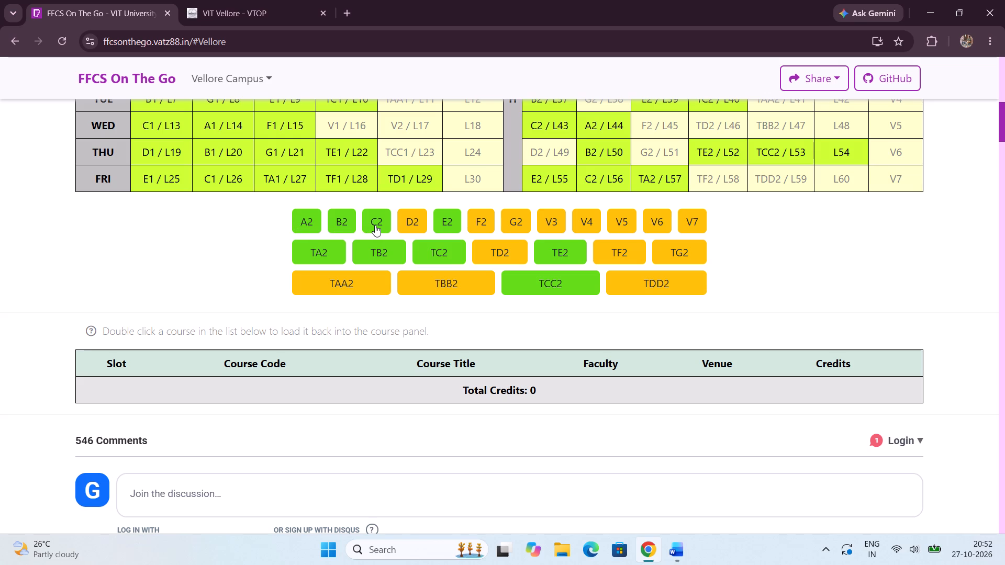
pyautogui.scroll(3, 444, 223)
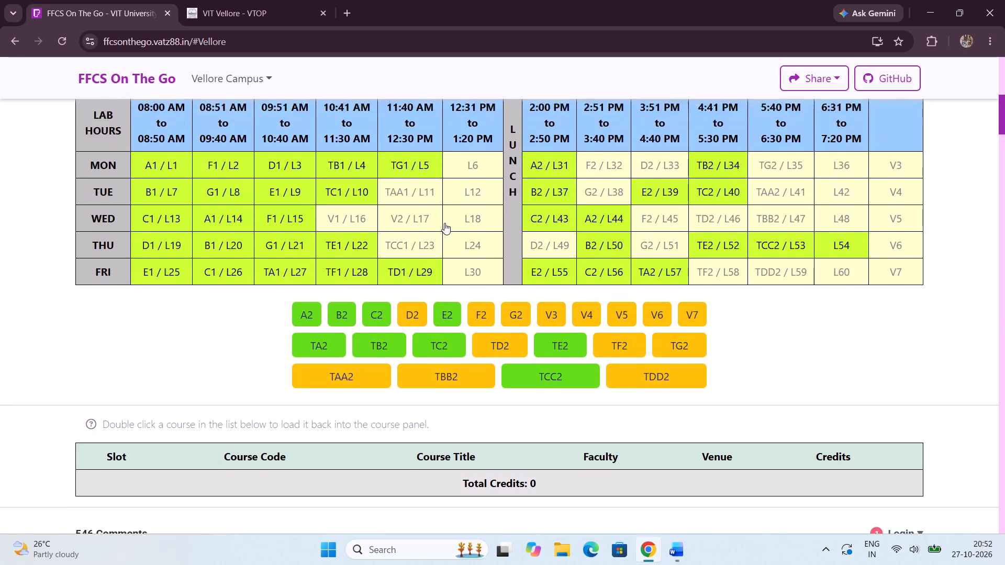
pyautogui.scroll(4, 444, 223)
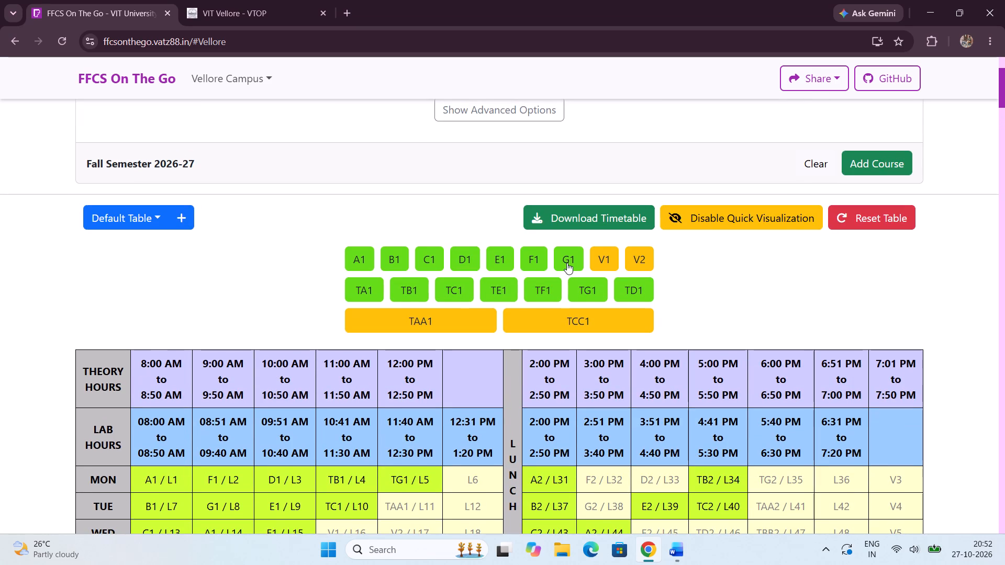
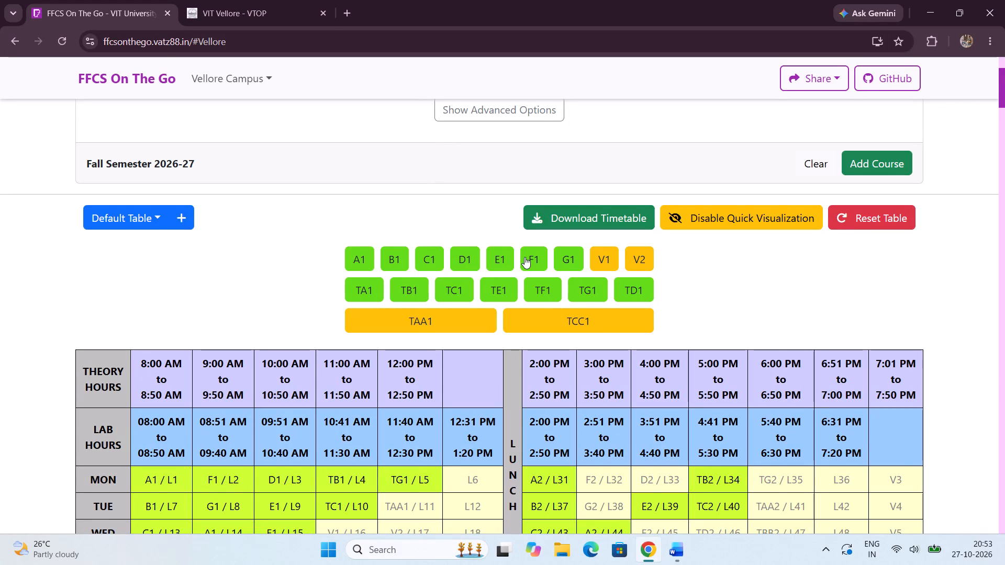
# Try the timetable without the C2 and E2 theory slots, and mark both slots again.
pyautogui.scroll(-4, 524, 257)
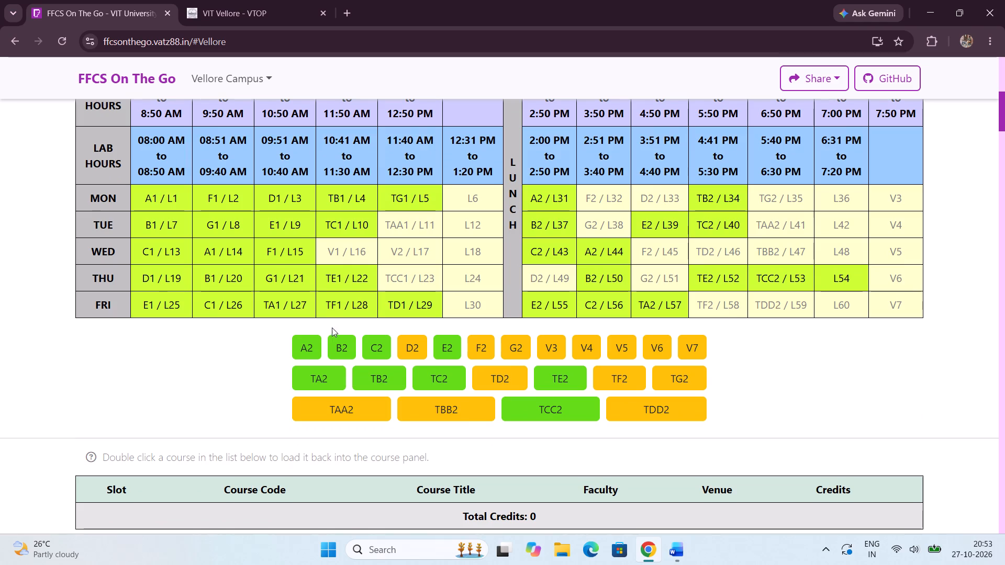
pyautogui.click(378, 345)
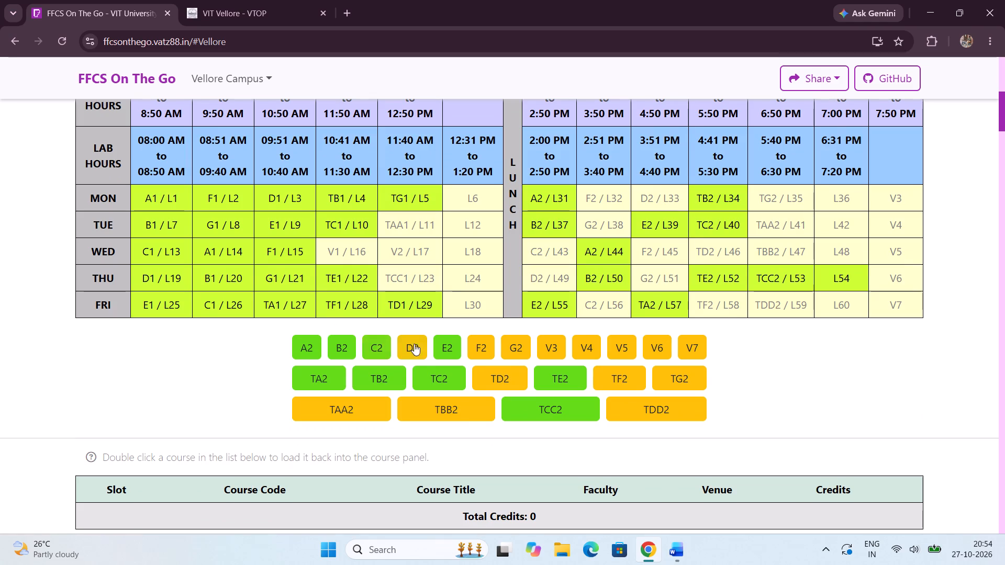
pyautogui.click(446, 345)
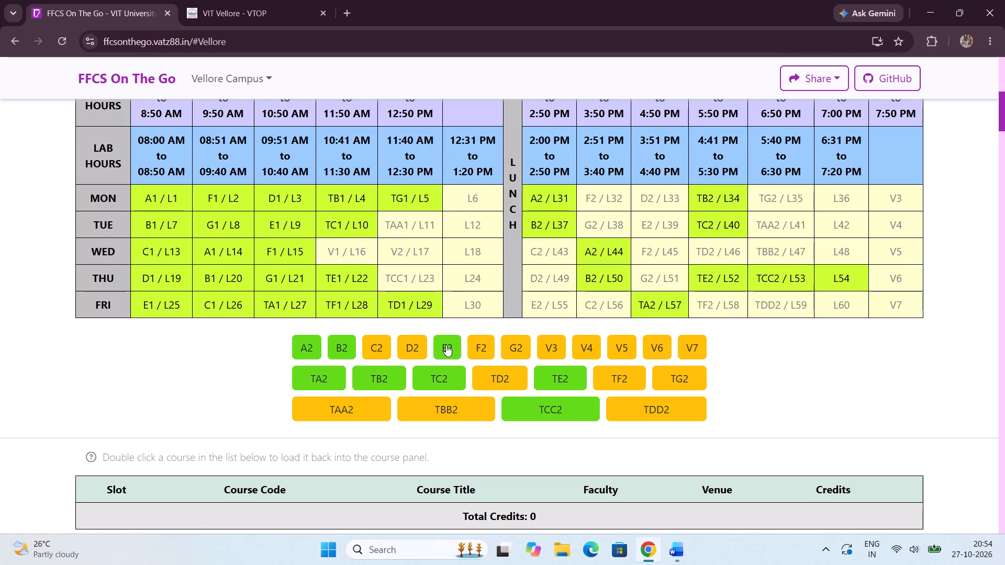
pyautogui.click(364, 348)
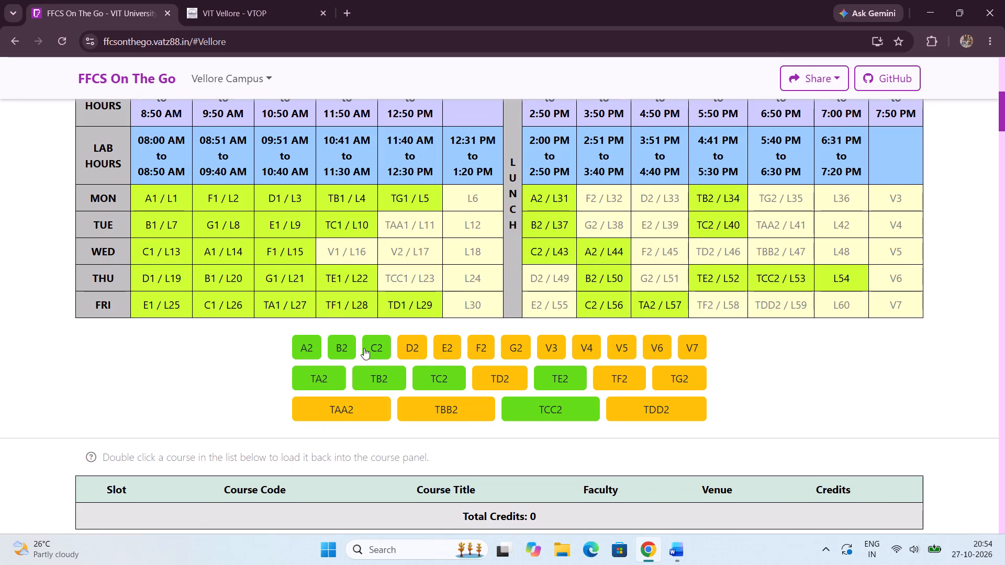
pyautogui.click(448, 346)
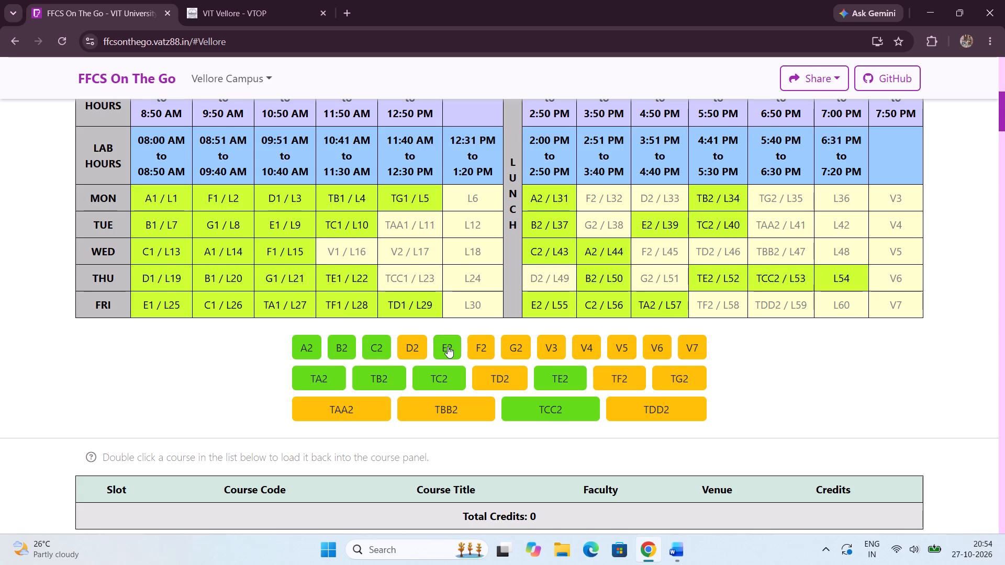
# Unmark the A2 and TA2 theory slots in the afternoon timetable.
pyautogui.click(310, 349)
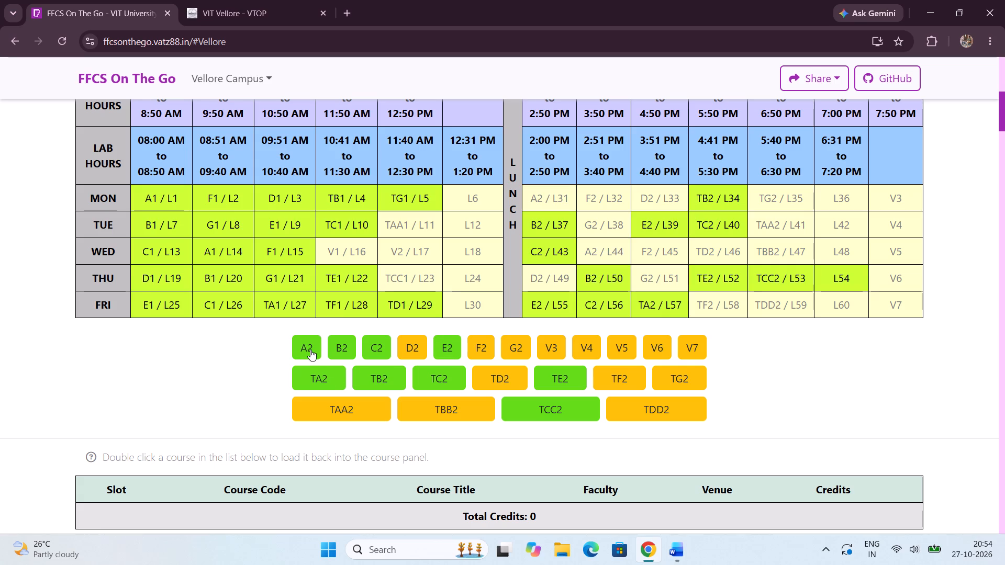
pyautogui.click(310, 349)
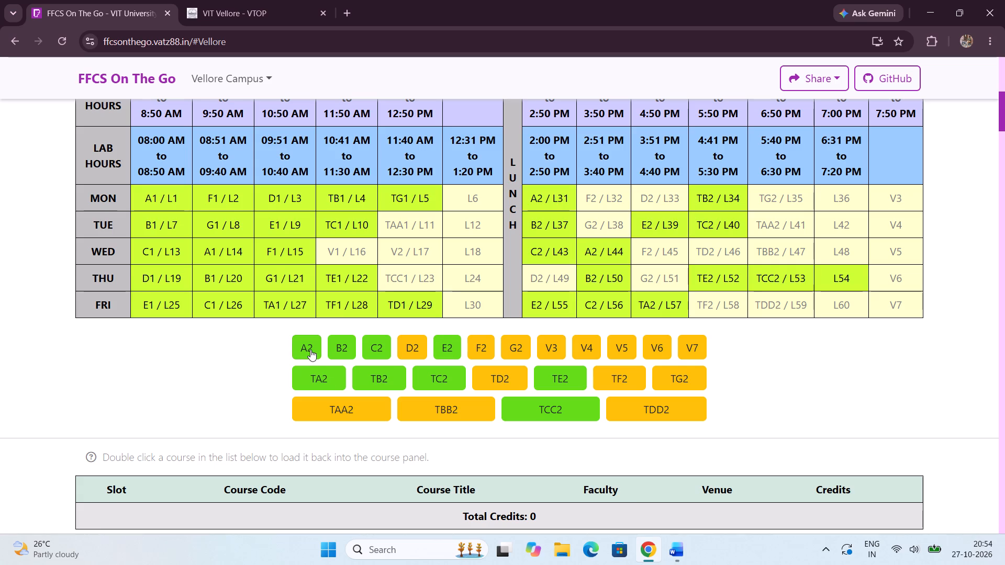
pyautogui.click(310, 349)
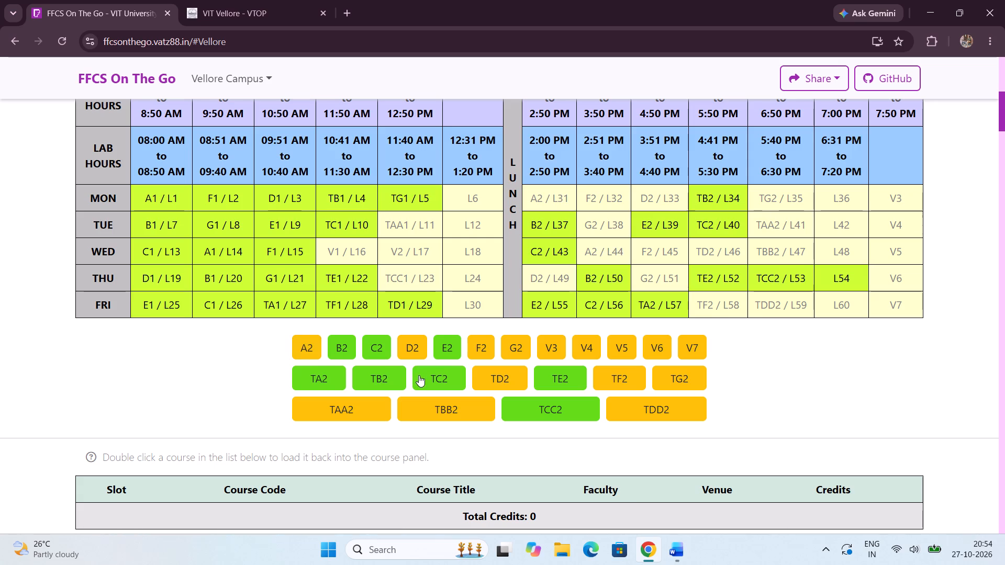
pyautogui.click(314, 375)
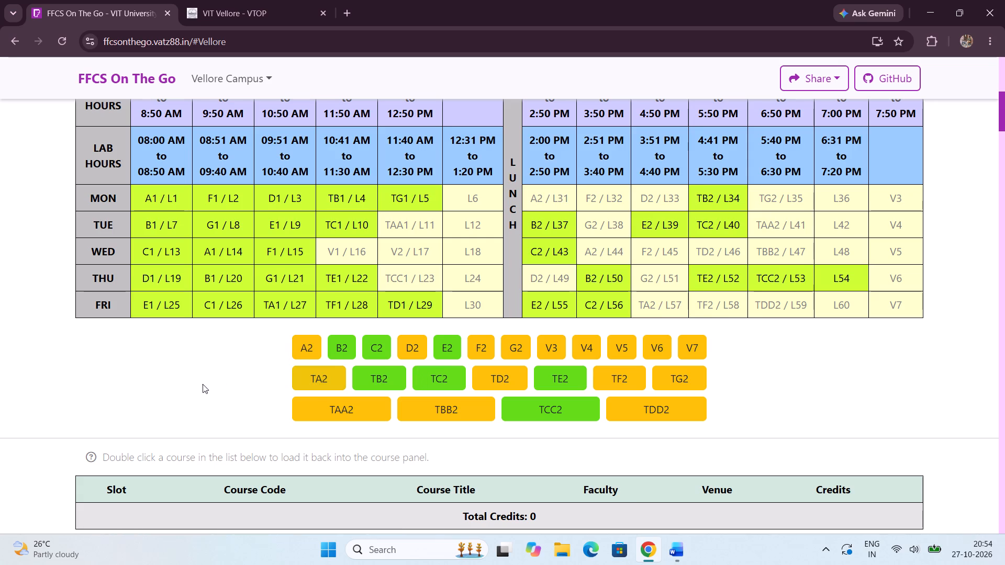
pyautogui.click(345, 349)
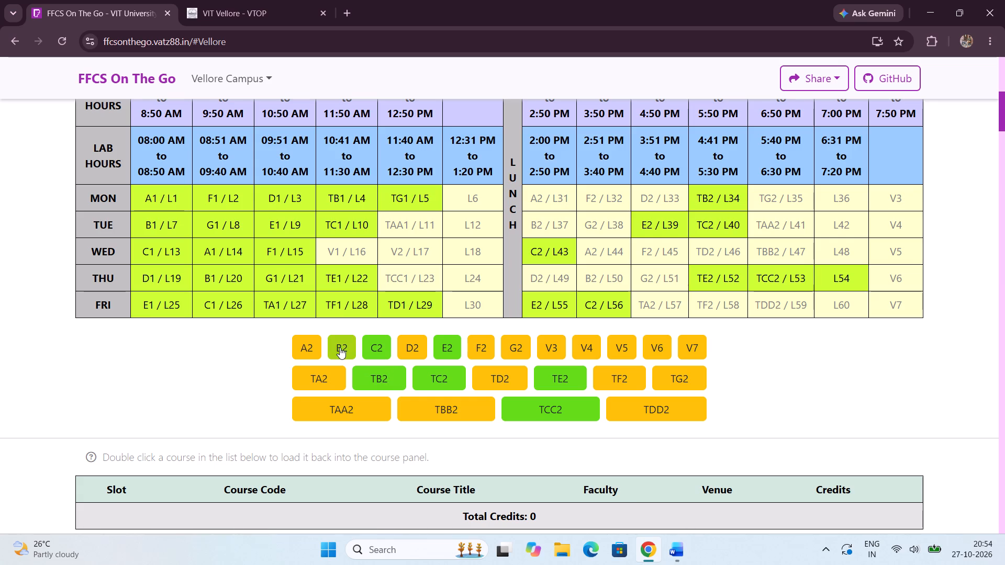
pyautogui.click(338, 346)
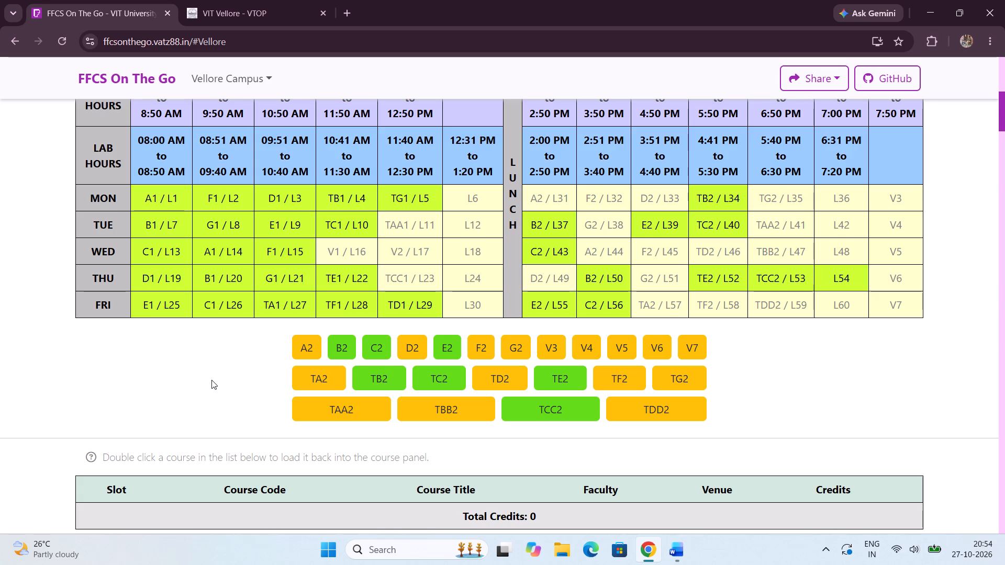
# Examine the marked morning and afternoon slots across the weekly timetable and both slot selectors.
pyautogui.scroll(1, 211, 380)
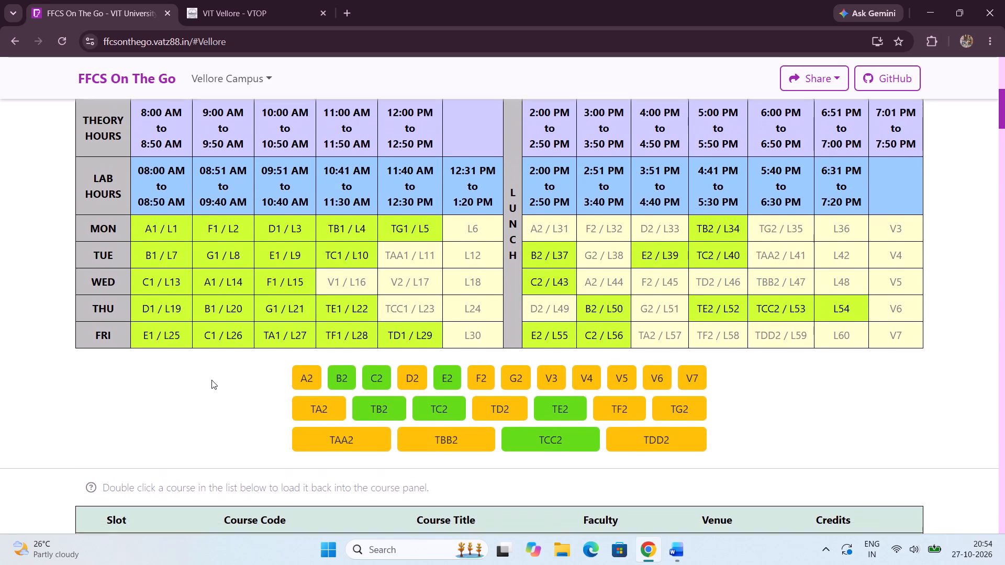
pyautogui.scroll(1, 211, 380)
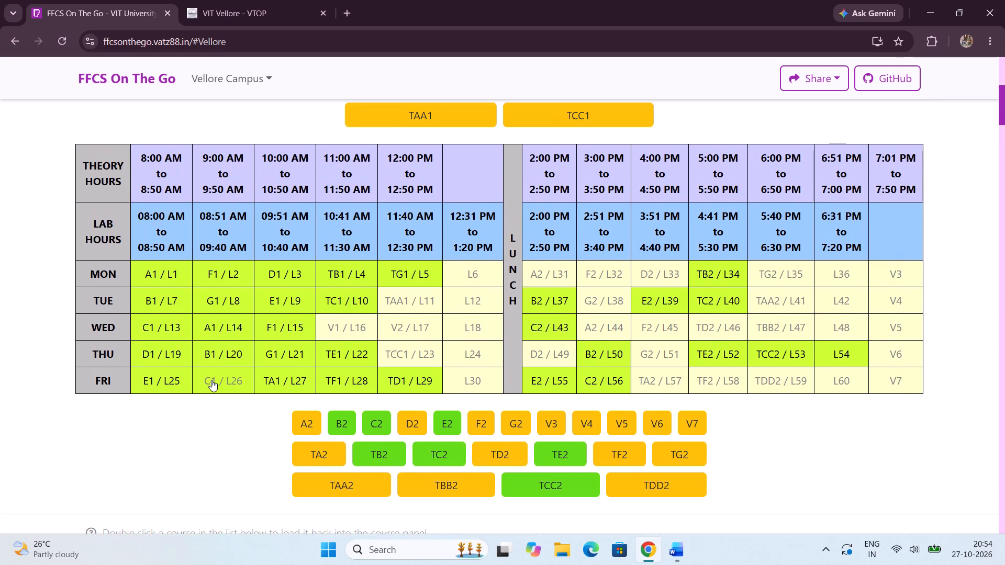
pyautogui.scroll(2, 211, 380)
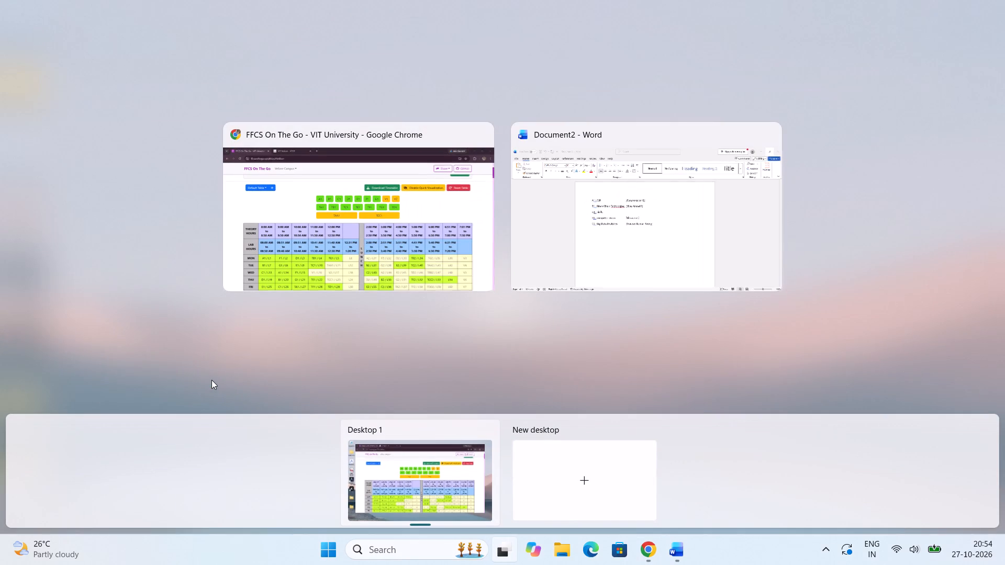
pyautogui.click(334, 225)
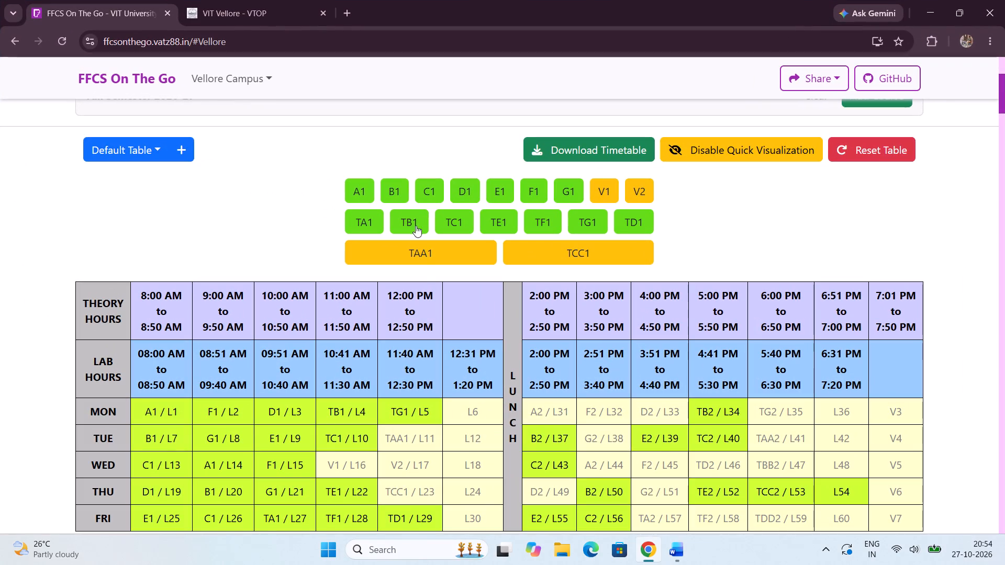
pyautogui.scroll(-1, 411, 340)
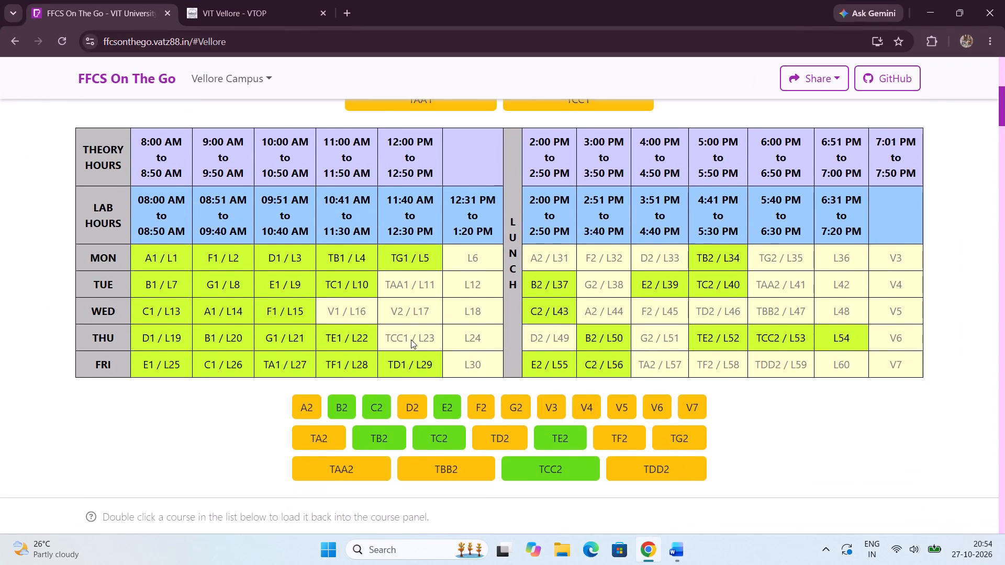
pyautogui.scroll(-1, 411, 340)
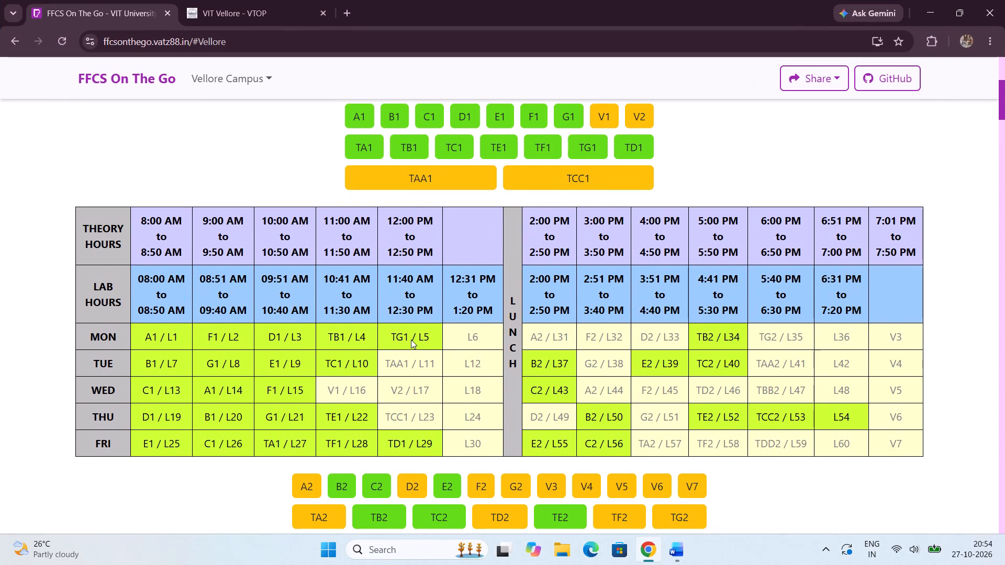
pyautogui.scroll(-1, 411, 340)
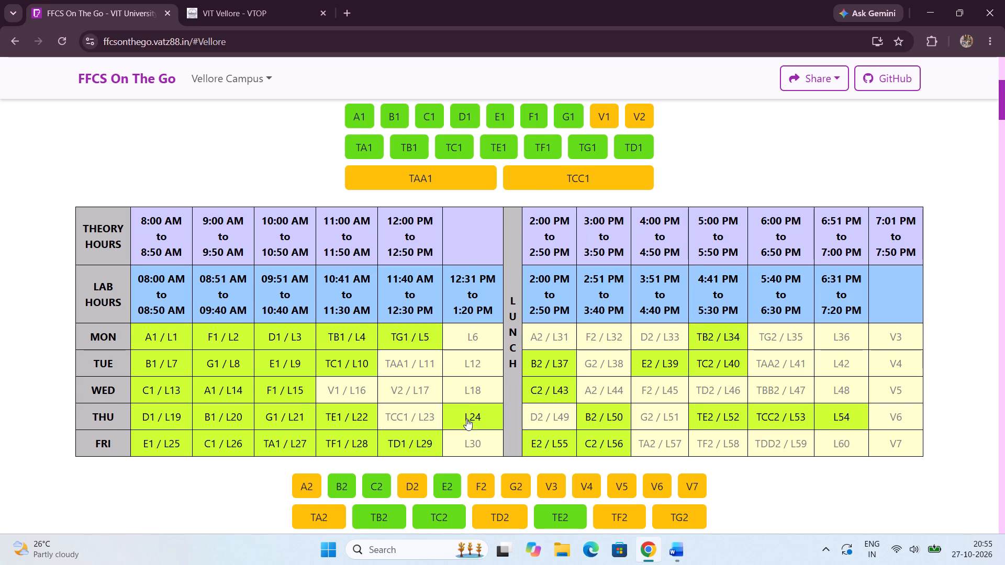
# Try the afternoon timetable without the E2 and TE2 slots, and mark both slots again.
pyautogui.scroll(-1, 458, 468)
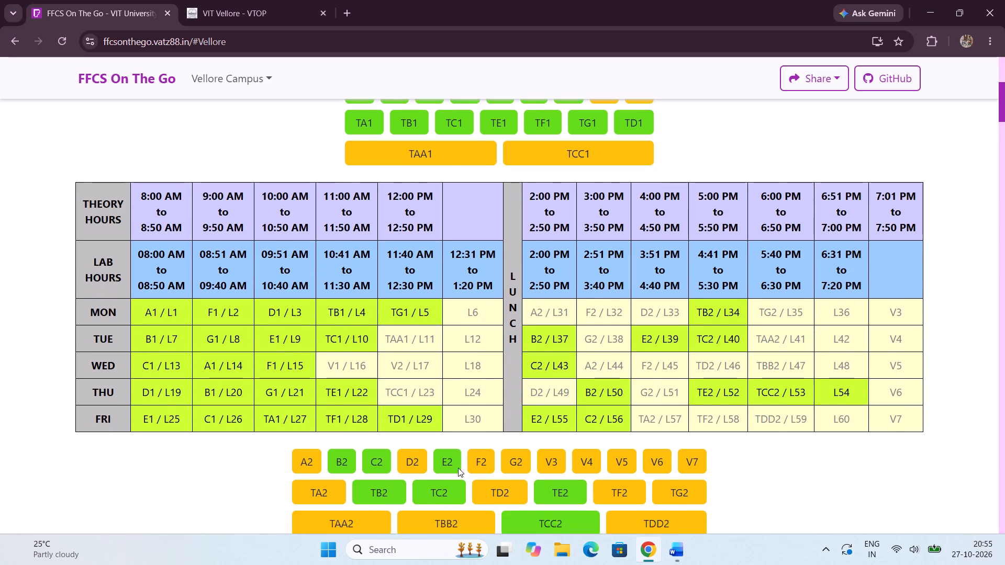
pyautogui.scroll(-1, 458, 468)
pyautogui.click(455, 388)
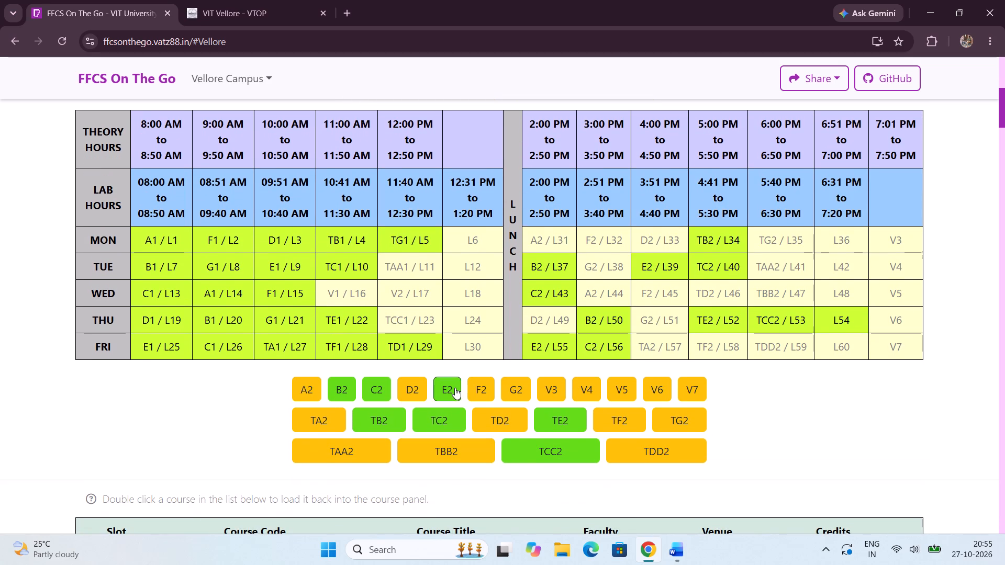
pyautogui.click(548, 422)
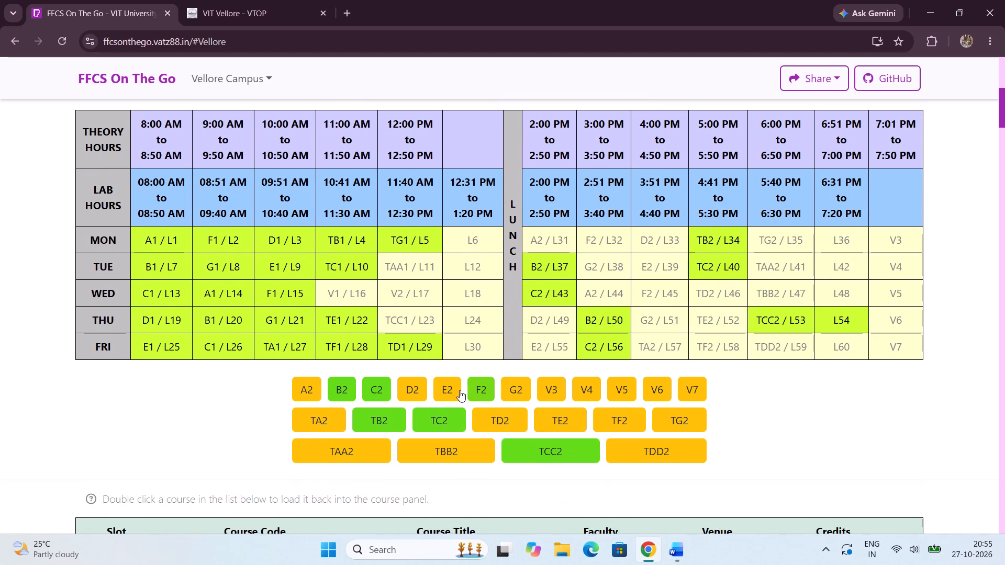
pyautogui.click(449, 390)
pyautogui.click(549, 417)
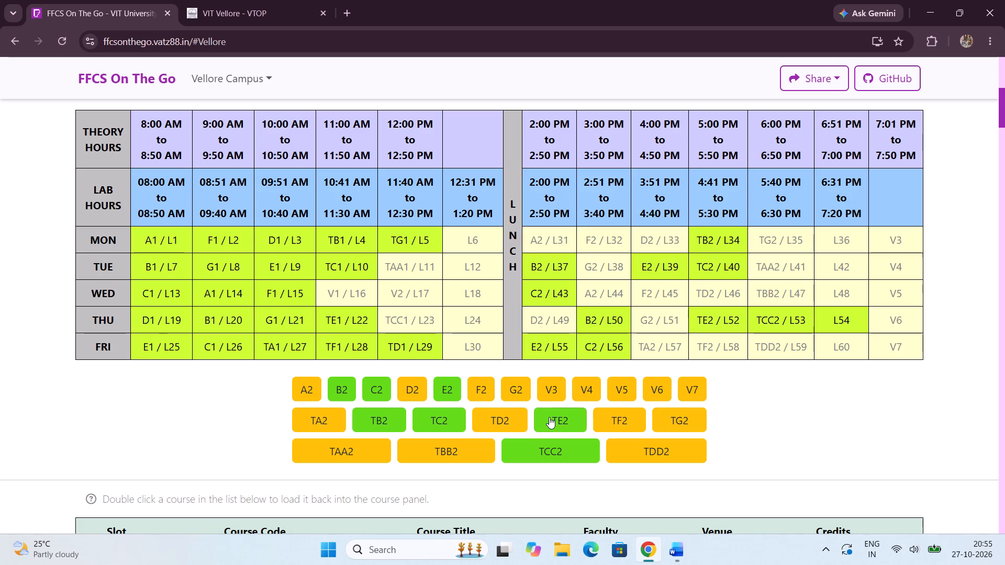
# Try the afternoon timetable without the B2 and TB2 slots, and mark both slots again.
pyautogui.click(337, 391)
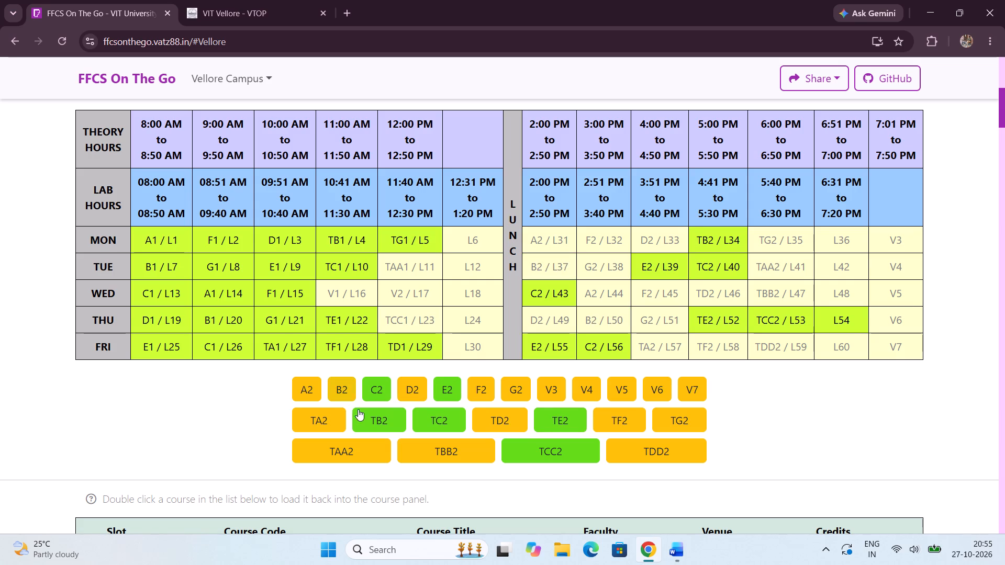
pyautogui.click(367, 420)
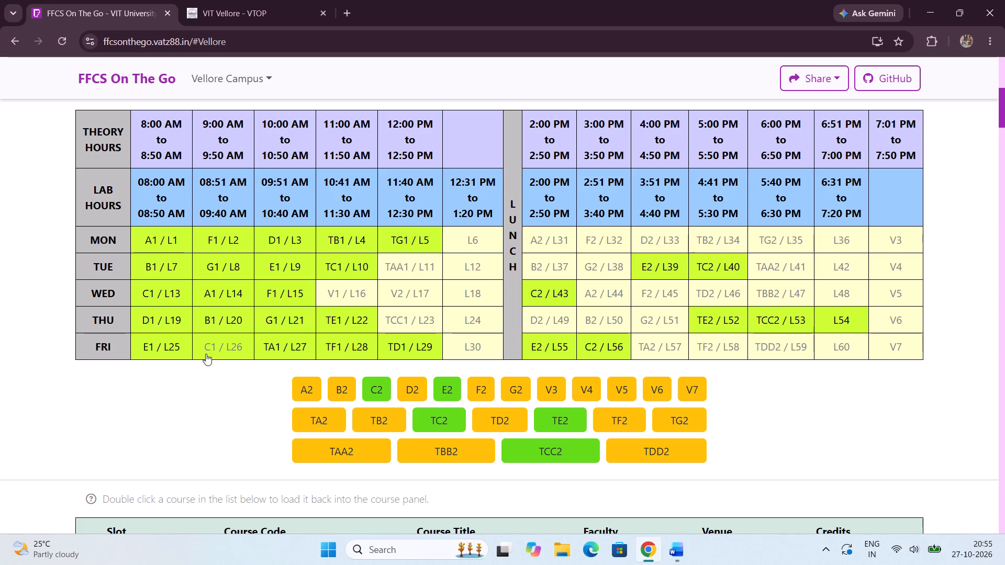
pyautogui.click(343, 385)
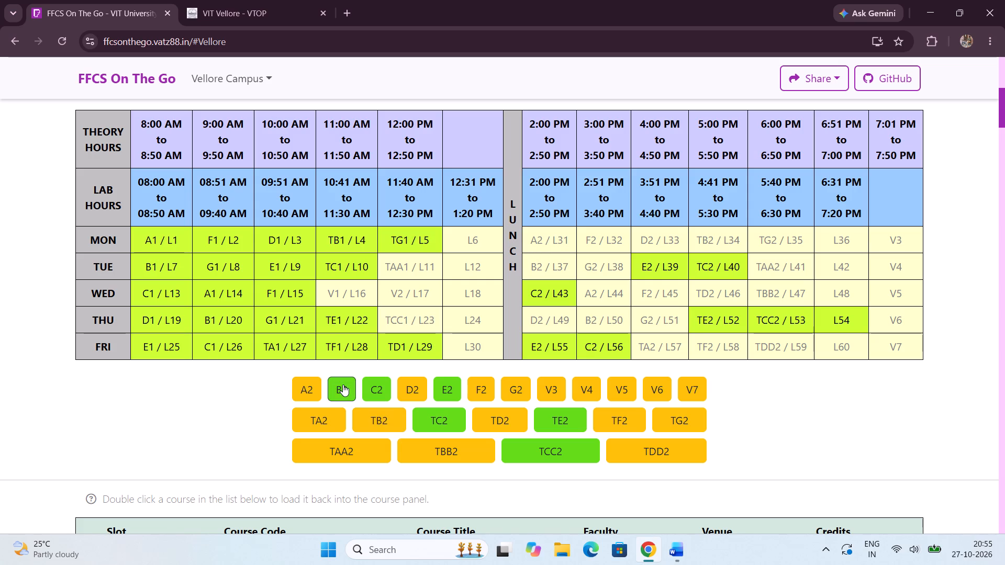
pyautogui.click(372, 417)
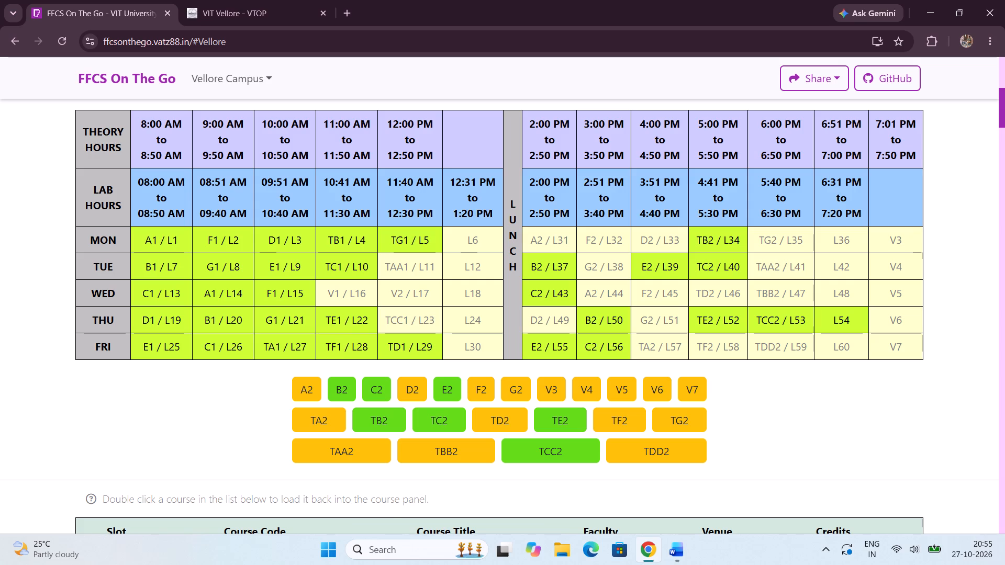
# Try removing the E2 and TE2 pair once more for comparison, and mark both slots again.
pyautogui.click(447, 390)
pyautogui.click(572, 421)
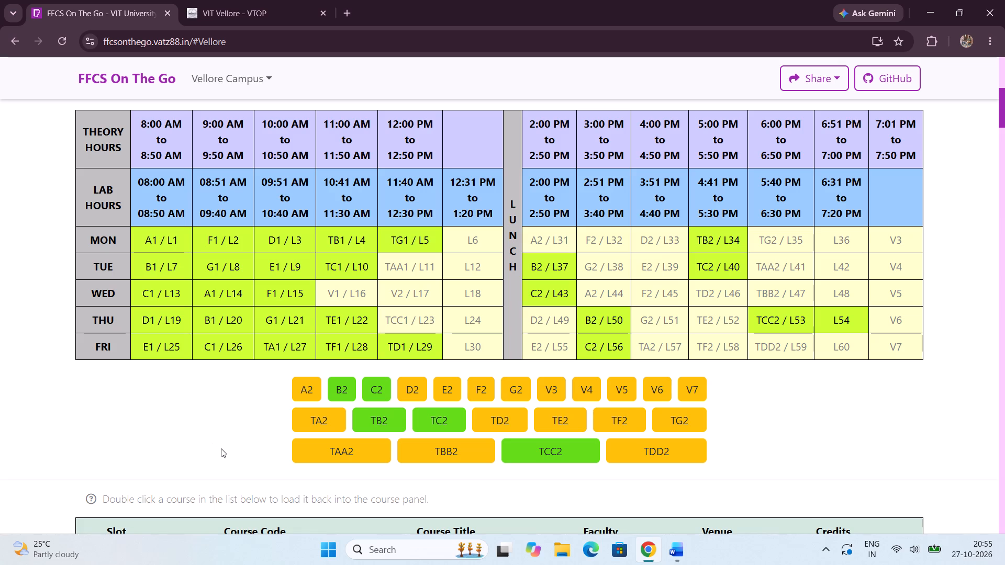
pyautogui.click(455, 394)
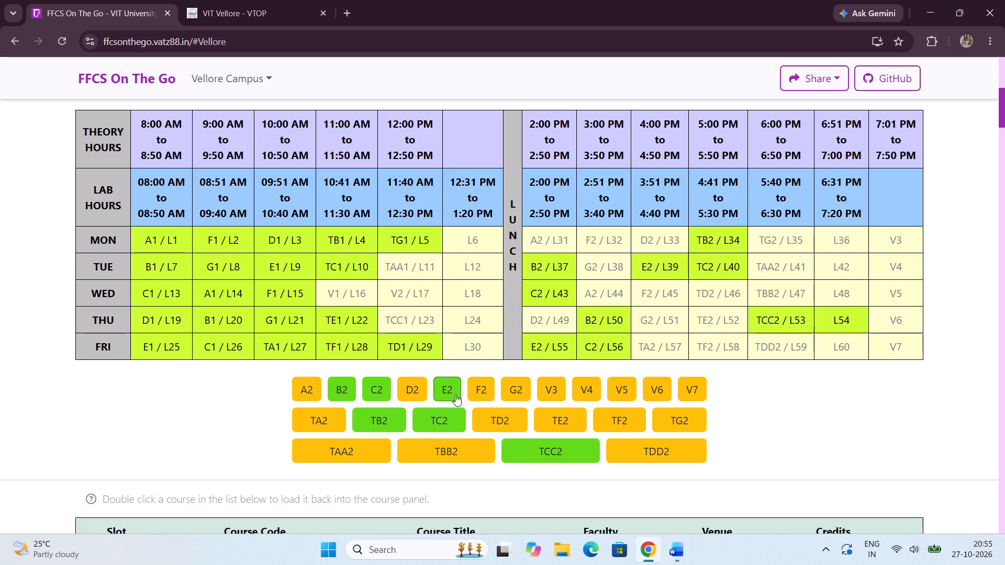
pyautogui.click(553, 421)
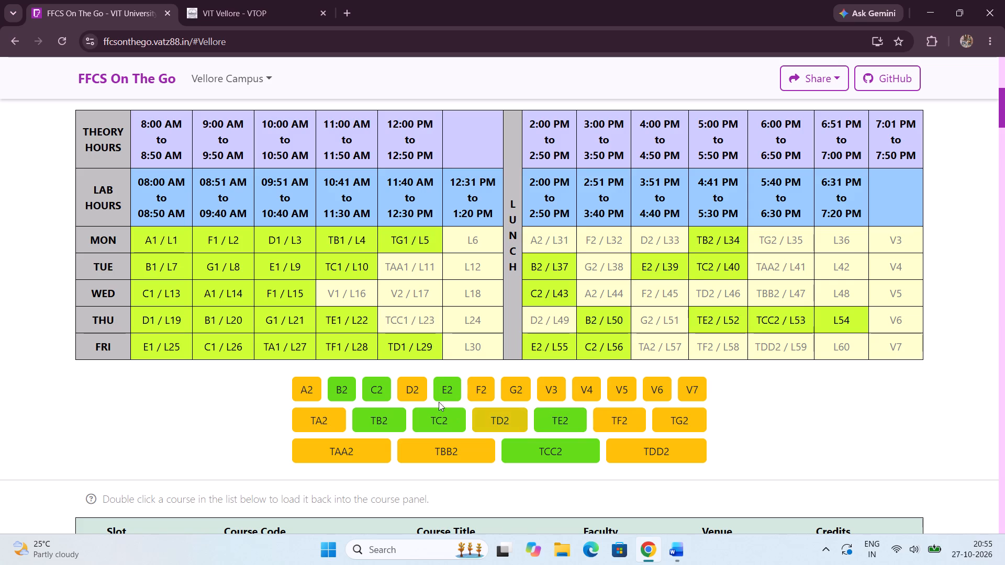
# Unmark the B2 and TB2 theory slots in the afternoon timetable.
pyautogui.click(348, 390)
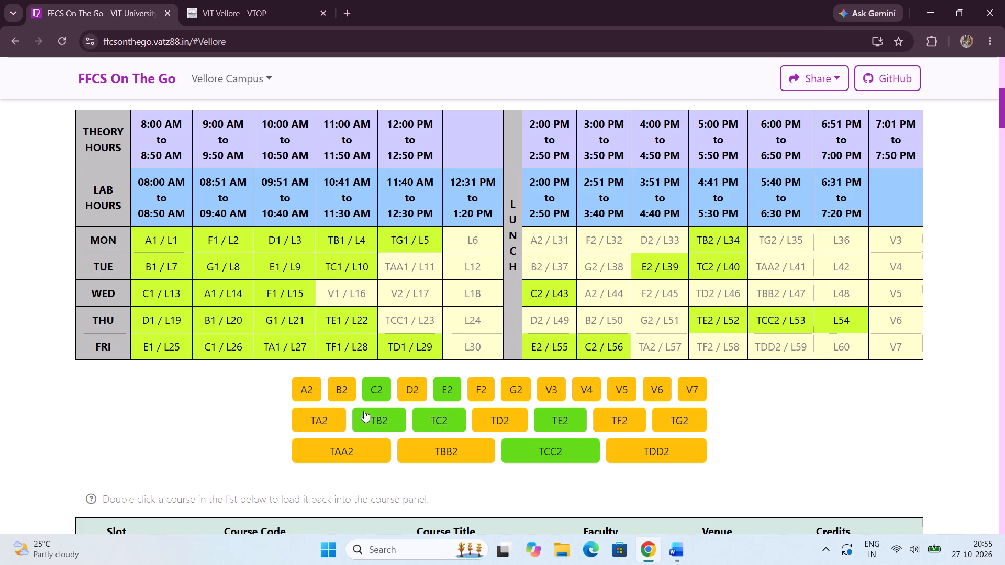
pyautogui.click(366, 415)
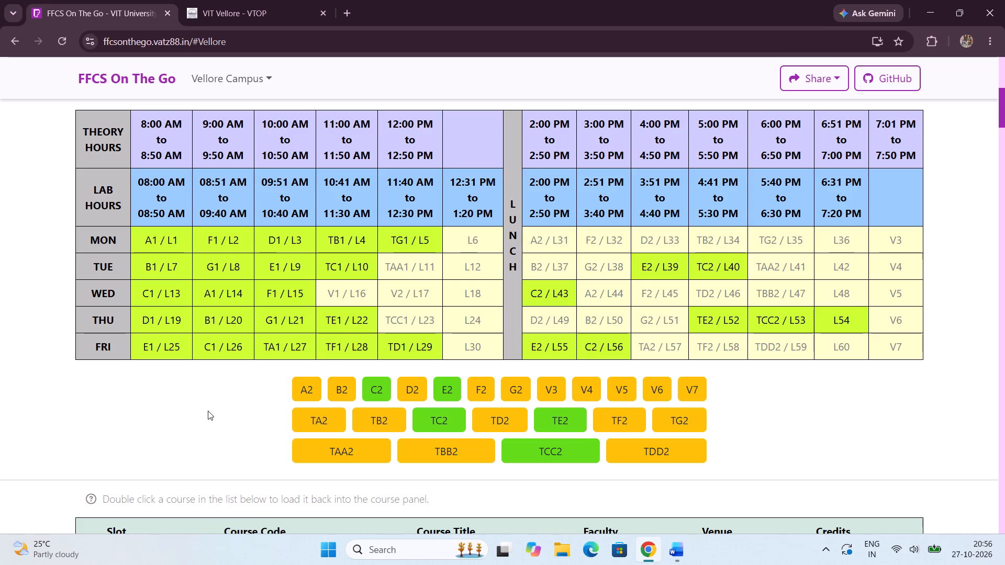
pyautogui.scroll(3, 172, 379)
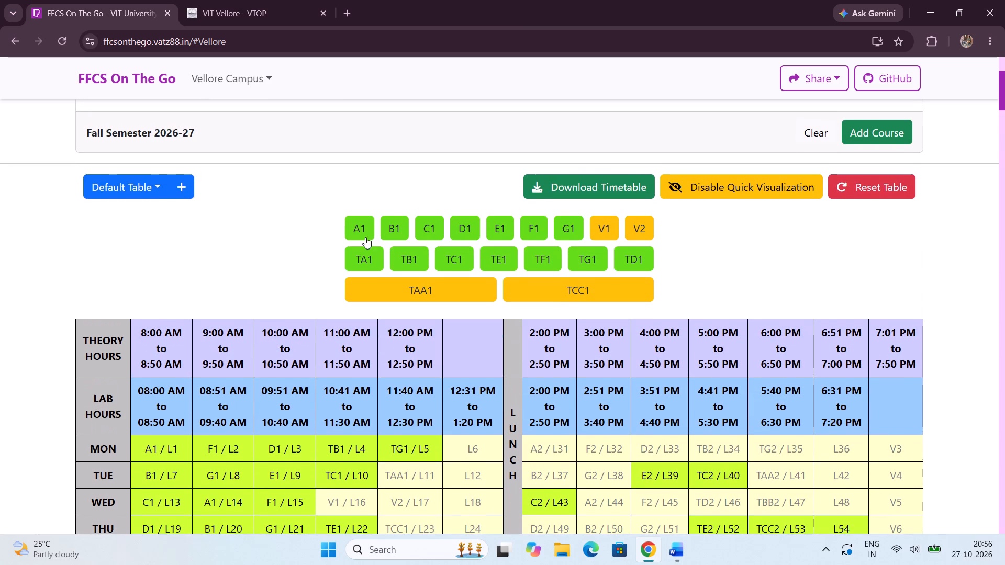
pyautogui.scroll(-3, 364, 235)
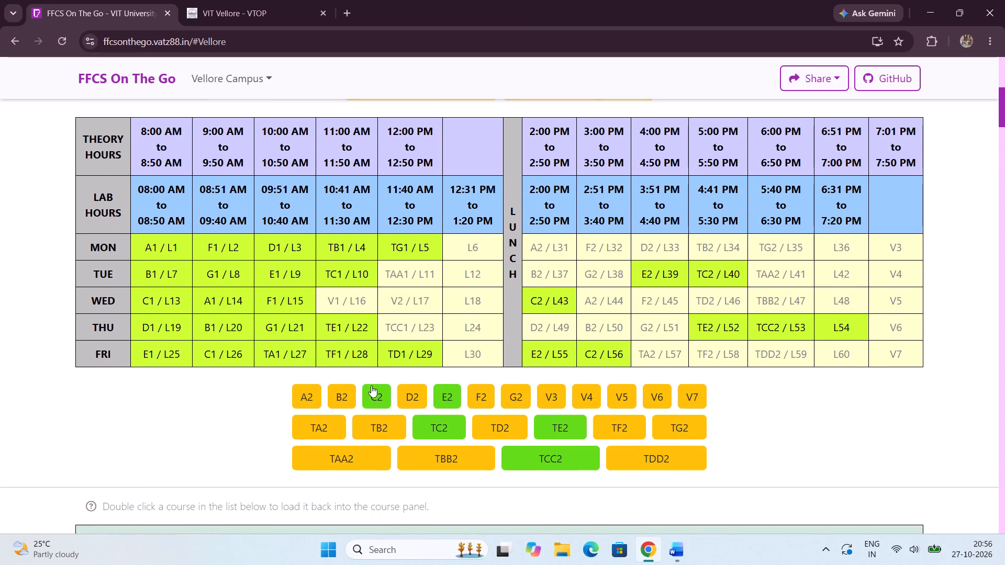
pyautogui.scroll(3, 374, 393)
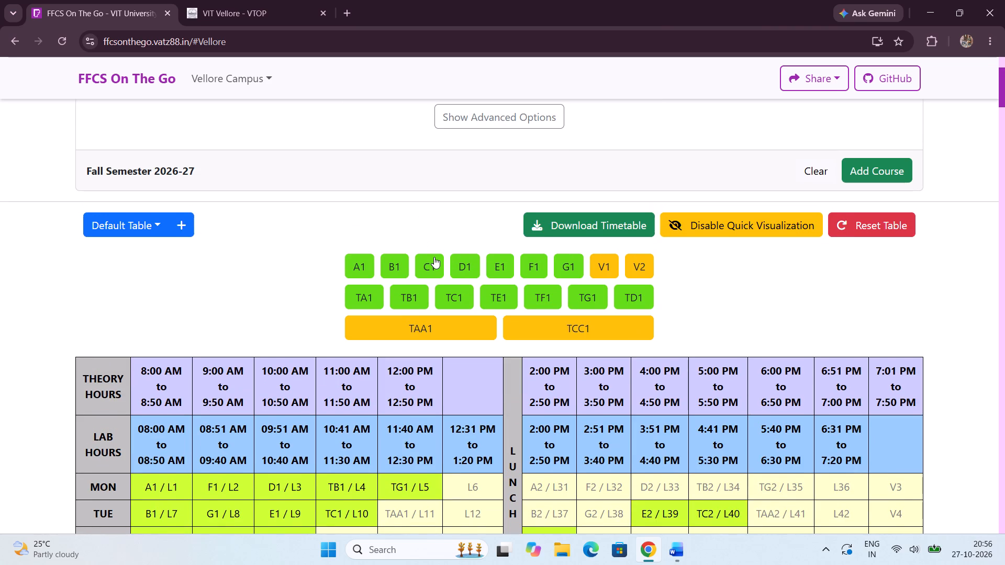
# Mark the B2 and TB2 theory slots again in the afternoon timetable.
pyautogui.scroll(-5, 516, 302)
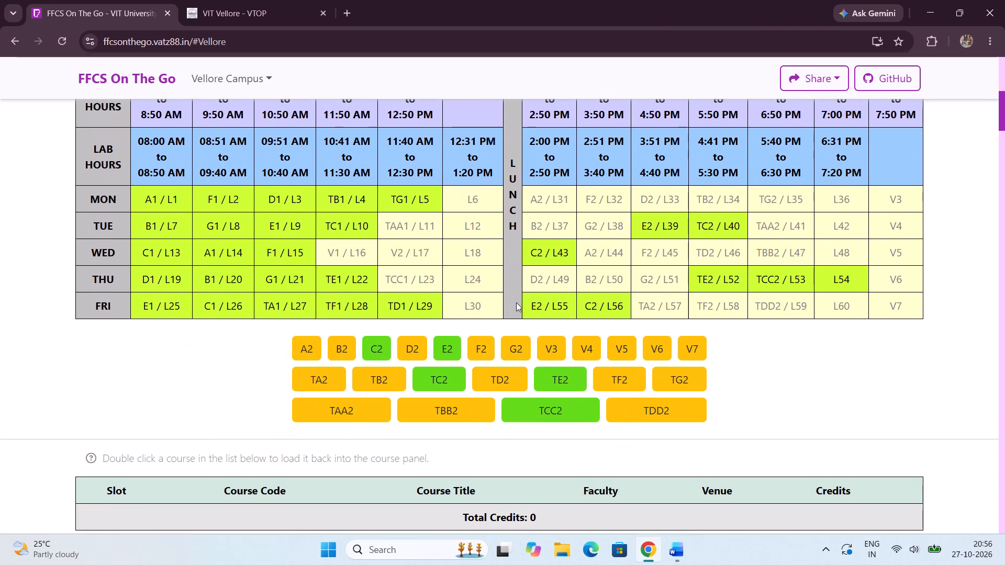
pyautogui.scroll(1, 516, 302)
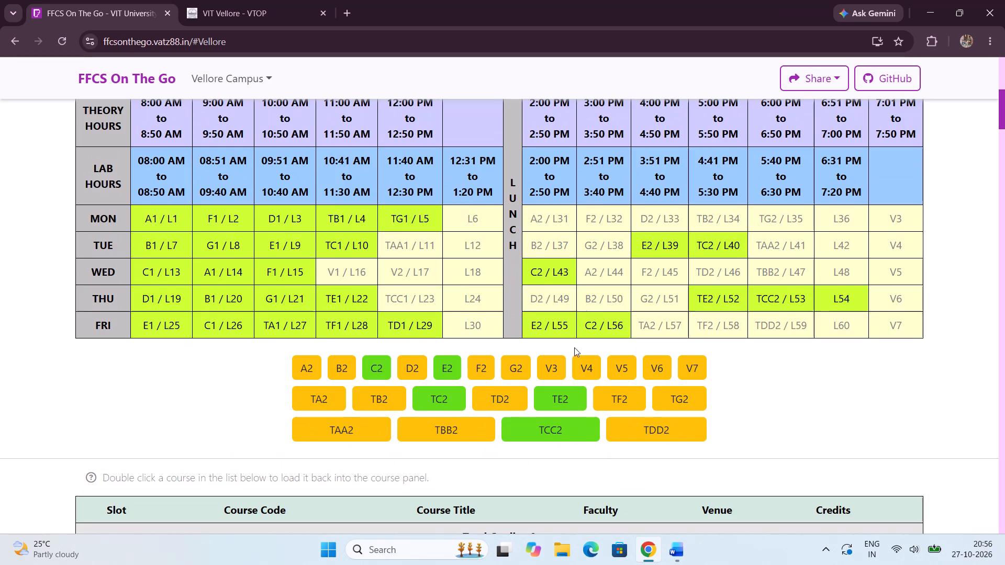
pyautogui.scroll(5, 550, 356)
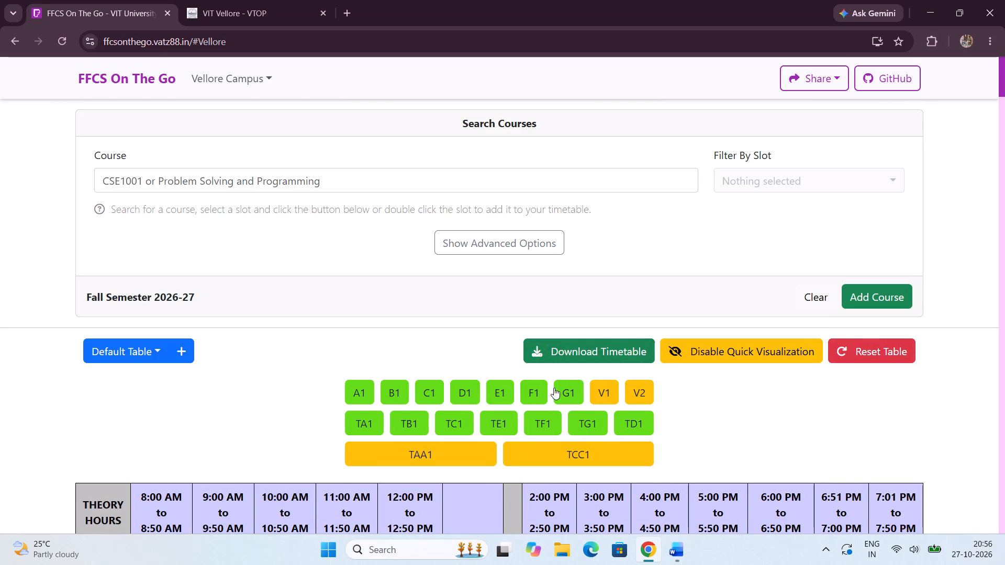
pyautogui.scroll(-5, 554, 388)
pyautogui.scroll(1, 554, 388)
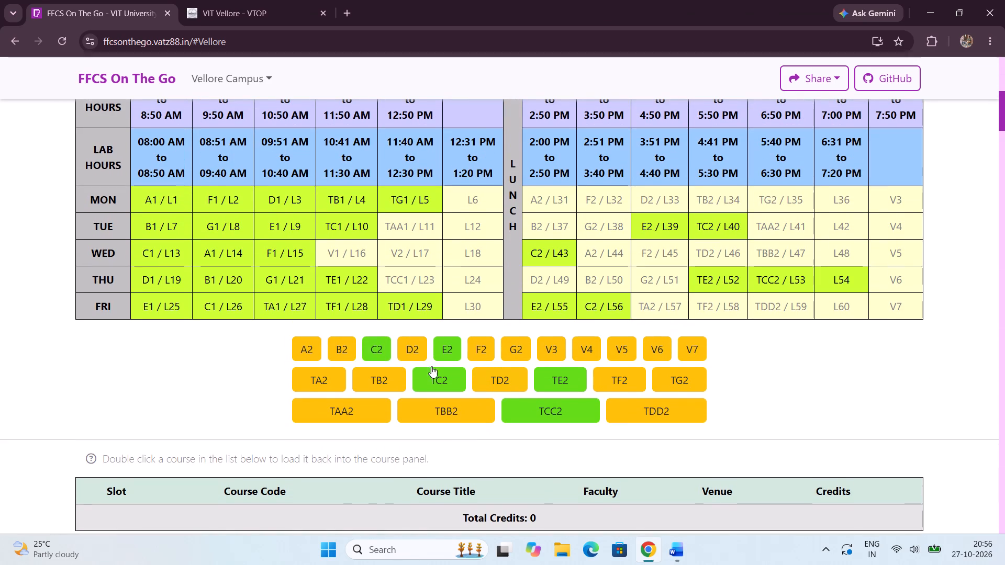
pyautogui.click(347, 352)
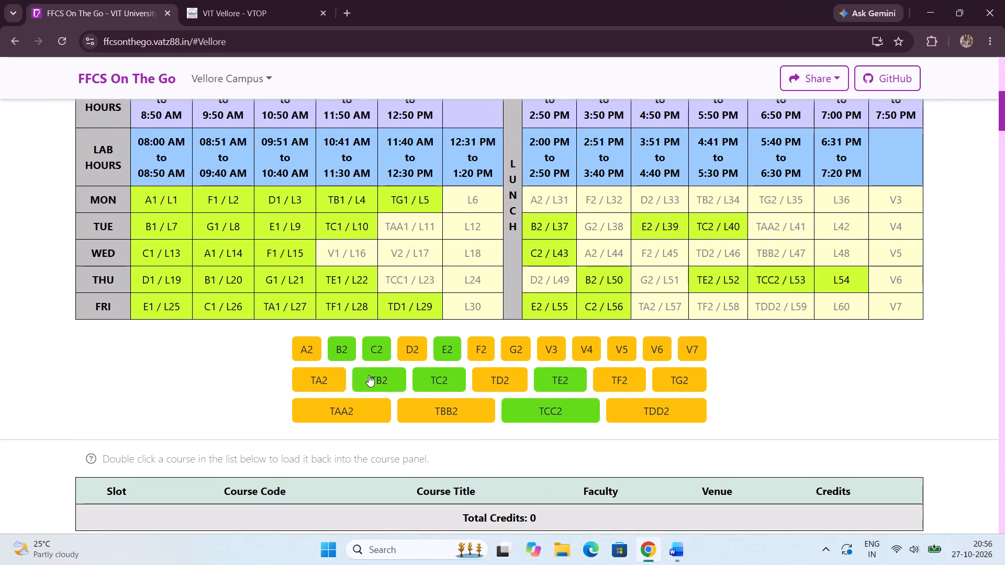
pyautogui.click(347, 354)
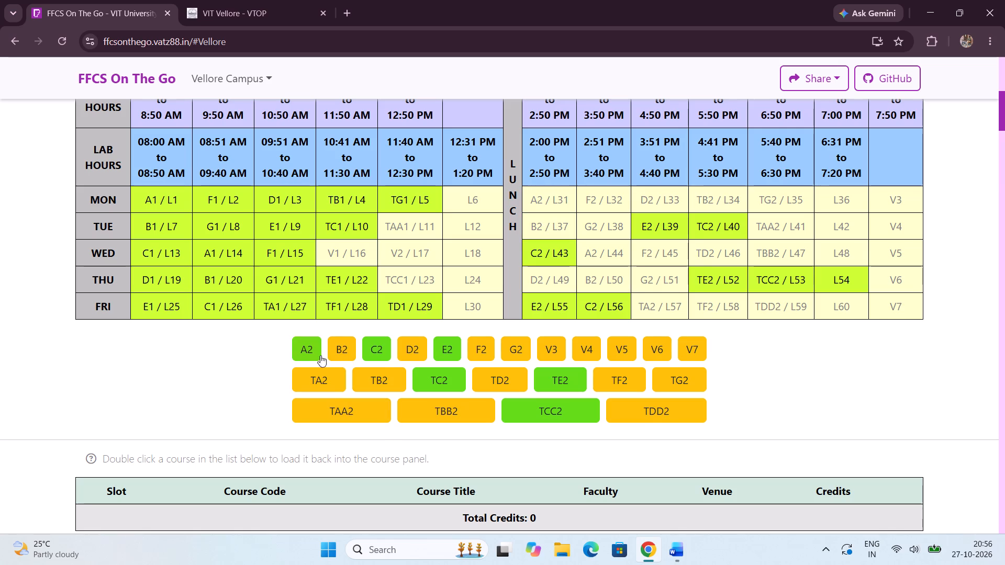
pyautogui.click(332, 355)
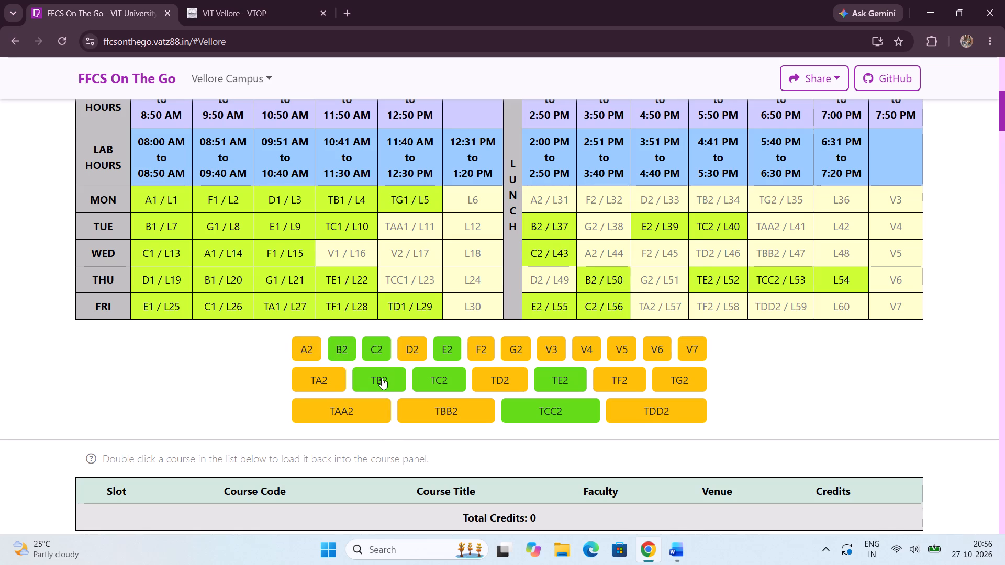
pyautogui.click(382, 378)
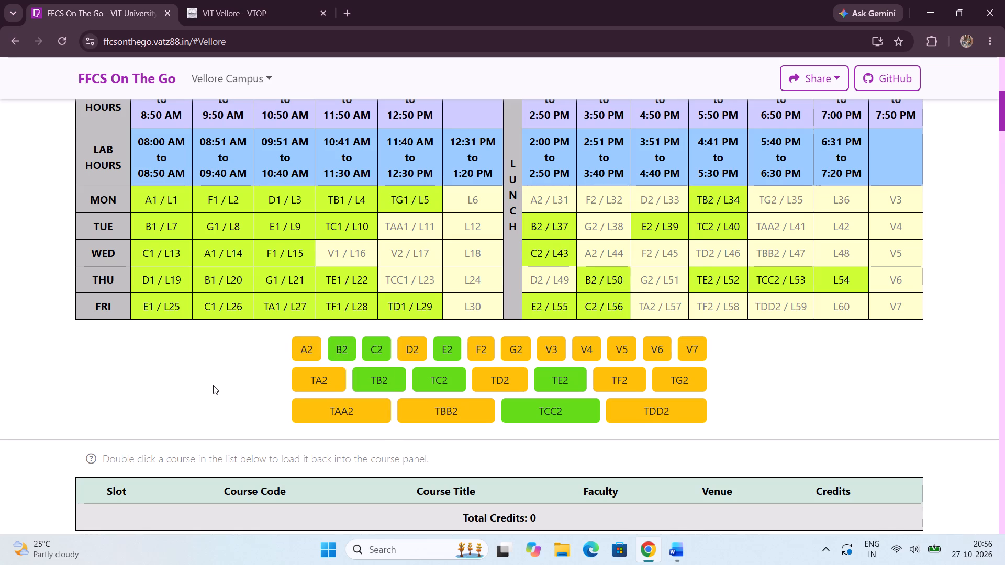
# Review the weekly timetable grid, comparing the marked morning slots with the marked afternoon slots and the remaining free periods.
pyautogui.scroll(7, 213, 385)
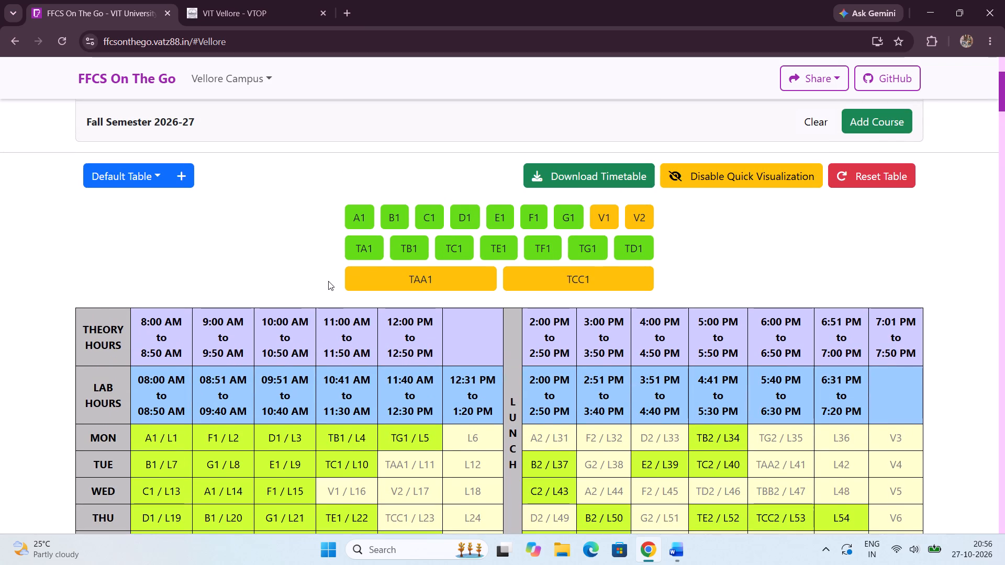
pyautogui.scroll(-3, 328, 281)
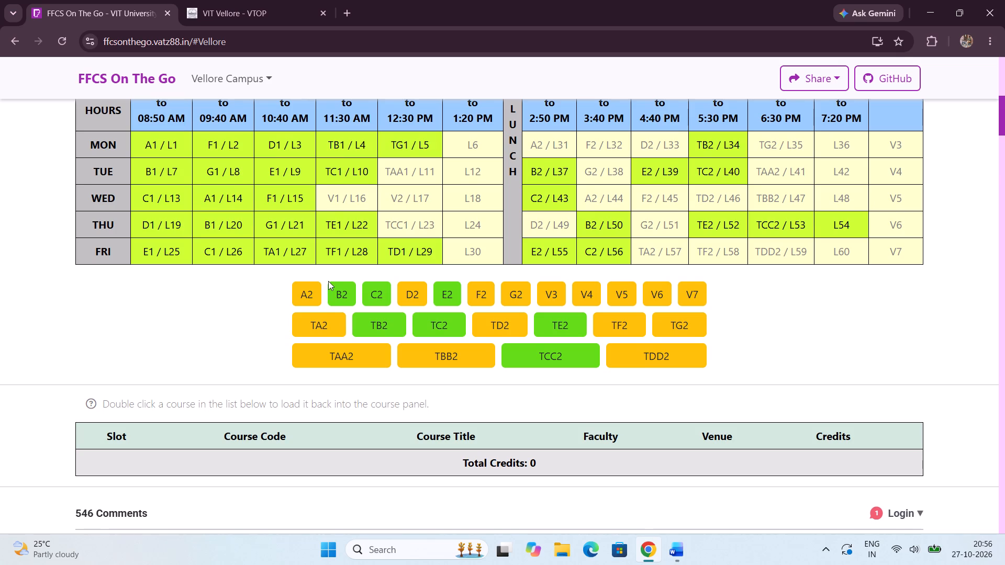
pyautogui.scroll(1, 328, 281)
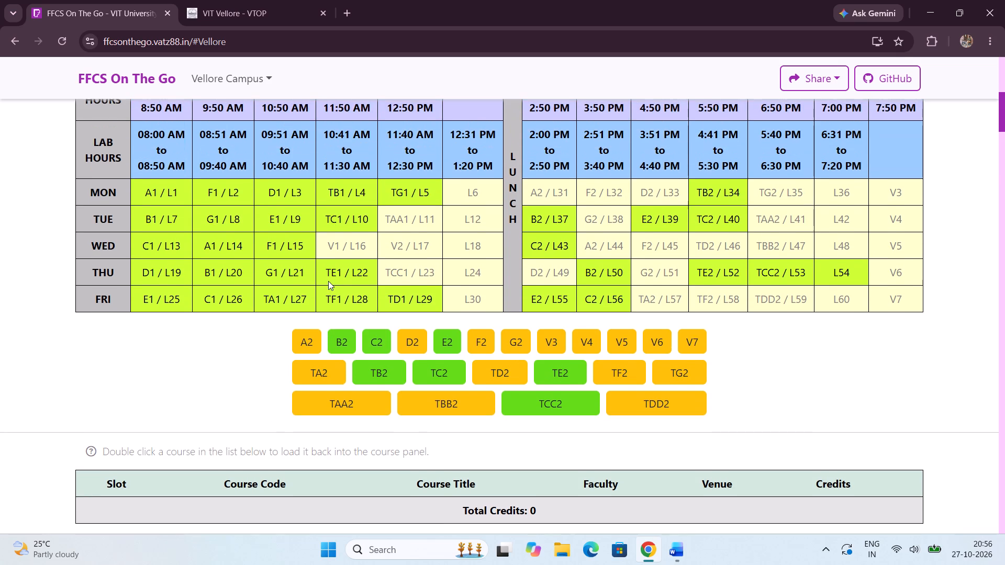
pyautogui.scroll(1, 328, 281)
pyautogui.scroll(3, 271, 353)
pyautogui.scroll(-1, 271, 353)
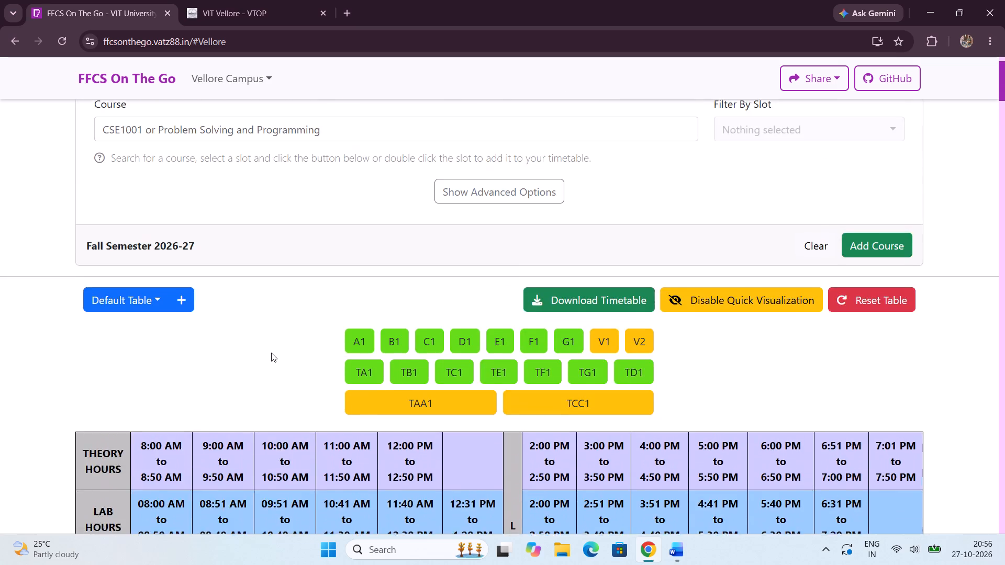
pyautogui.scroll(-2, 271, 353)
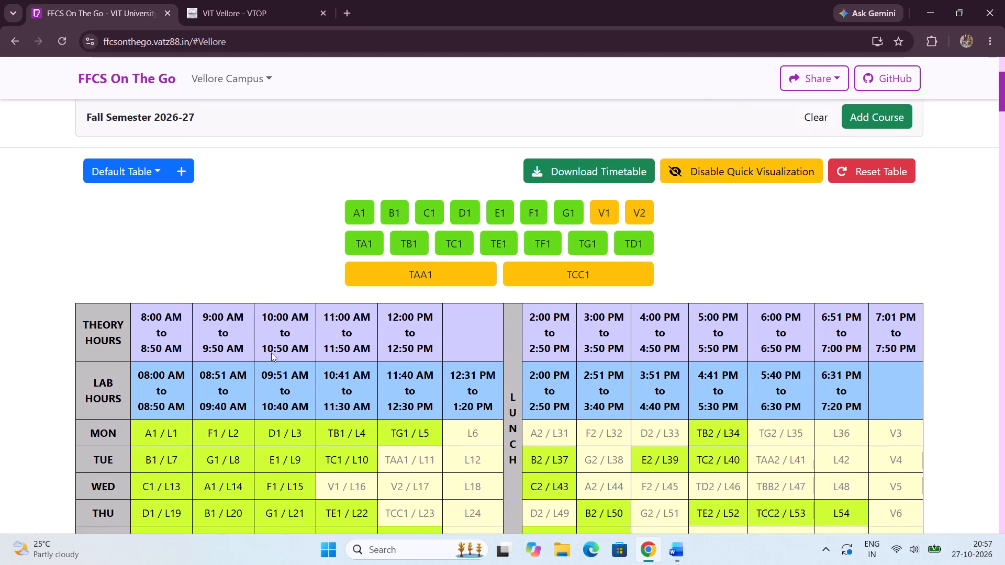
pyautogui.scroll(-1, 271, 353)
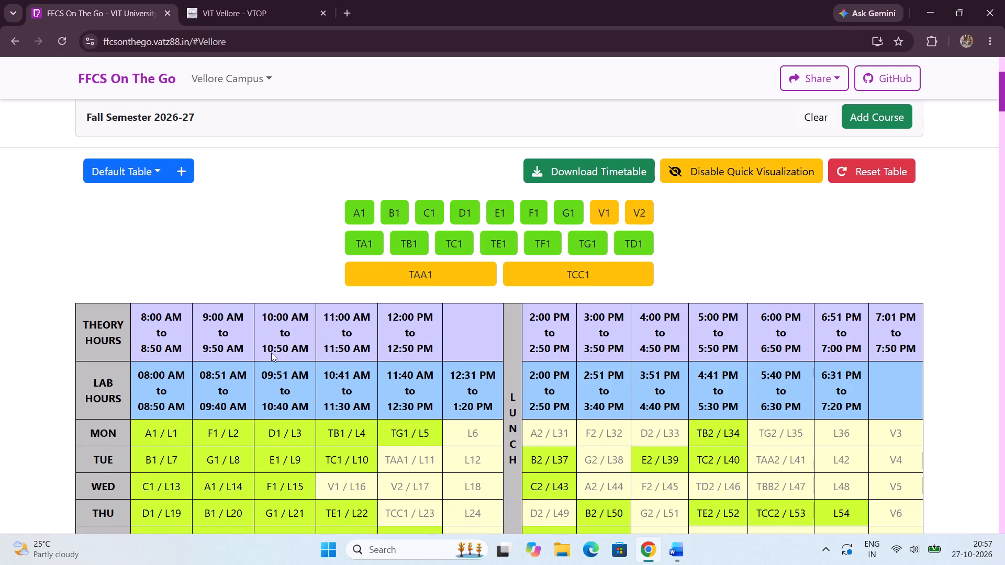
pyautogui.scroll(-3, 271, 353)
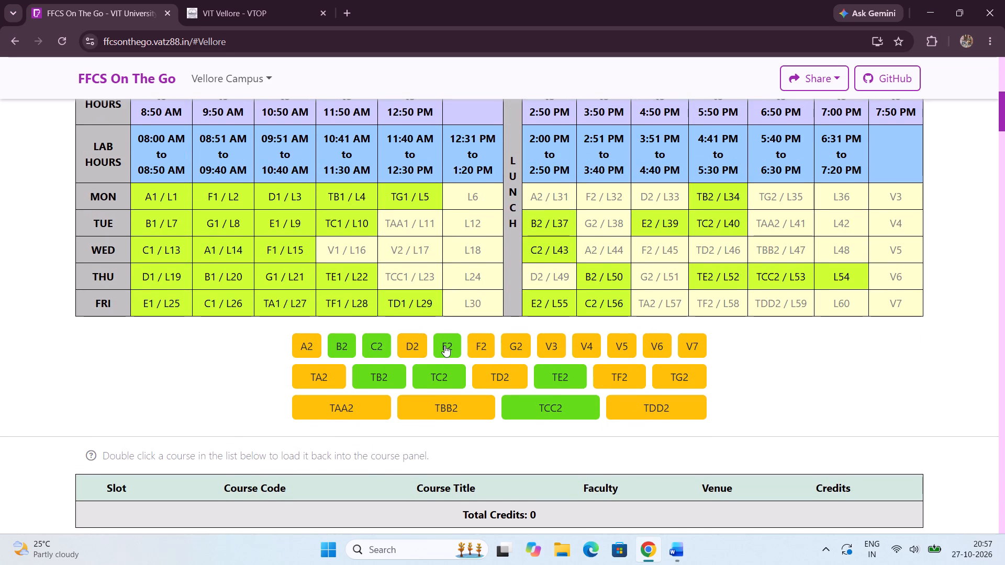
pyautogui.scroll(1, 444, 345)
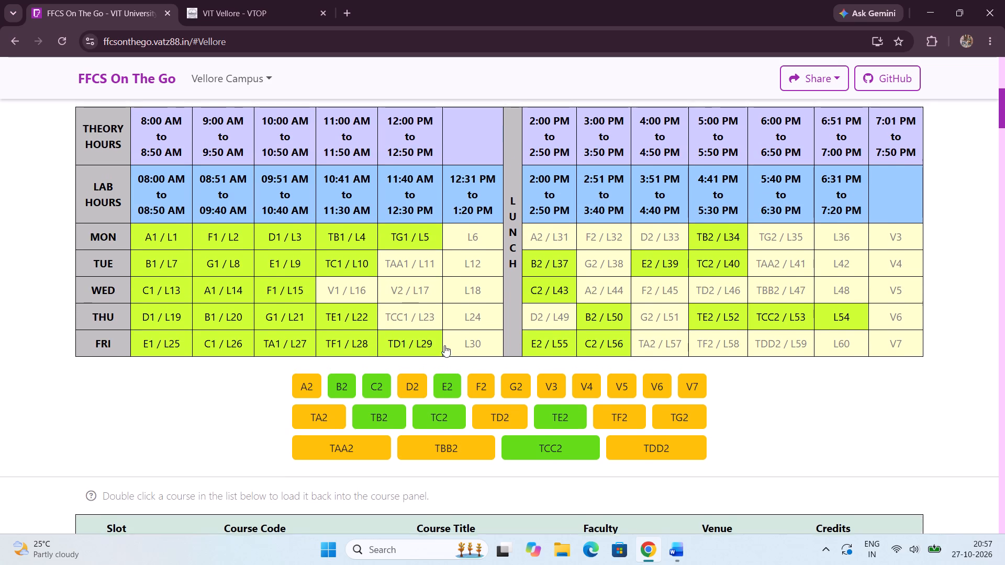
pyautogui.scroll(7, 444, 345)
pyautogui.scroll(-1, 444, 345)
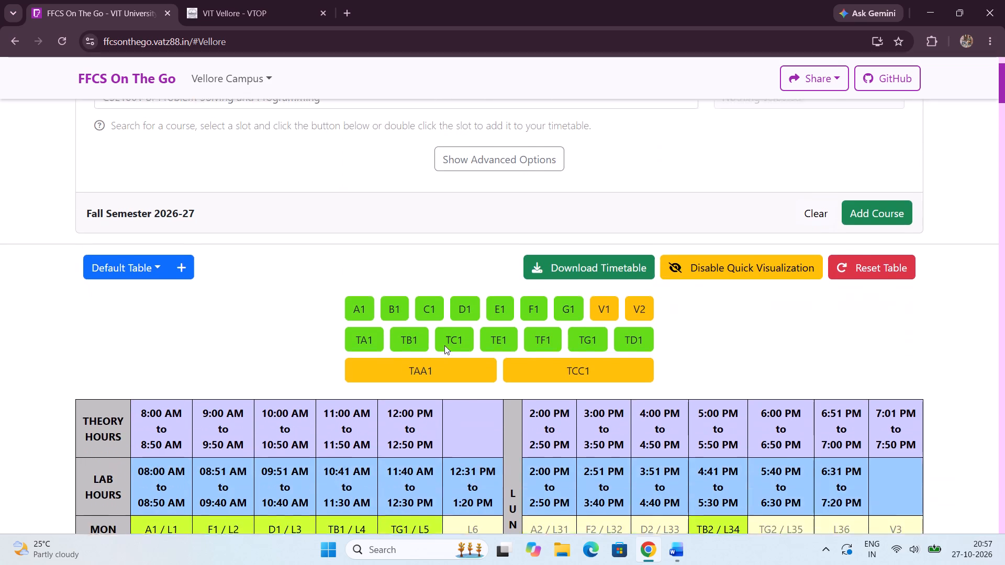
pyautogui.scroll(-1, 444, 345)
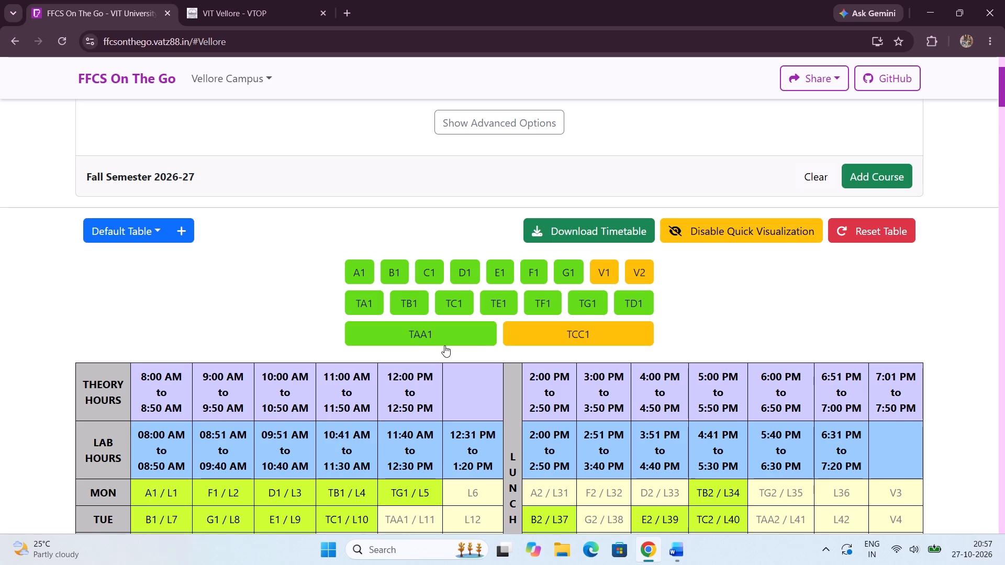
pyautogui.scroll(-1, 444, 345)
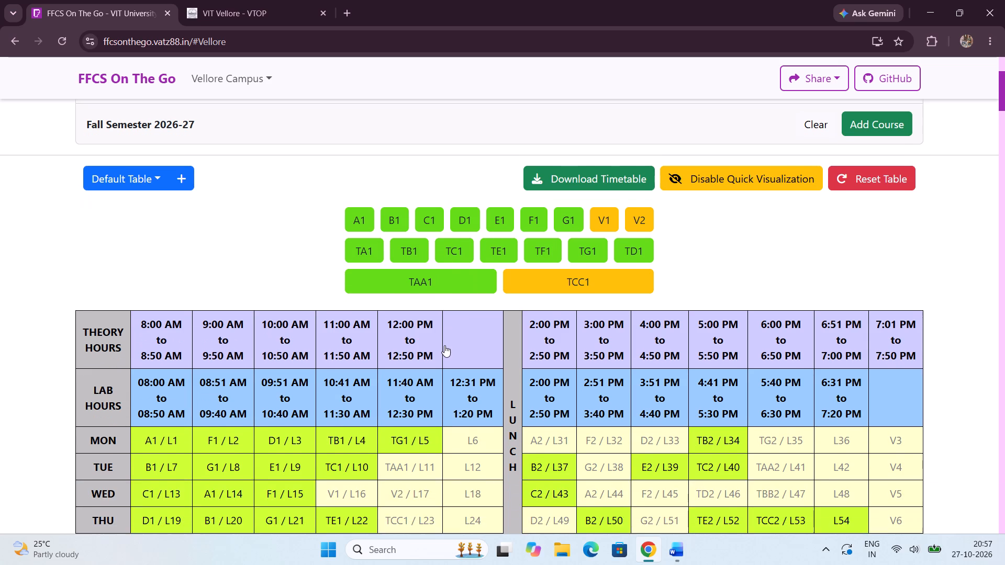
pyautogui.scroll(-4, 444, 345)
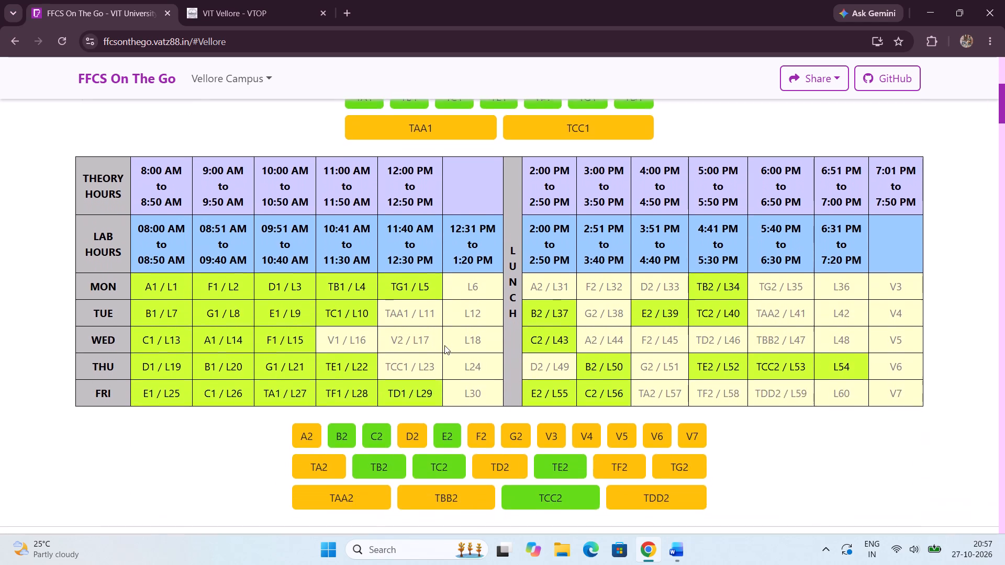
pyautogui.scroll(-1, 444, 345)
pyautogui.scroll(1, 444, 345)
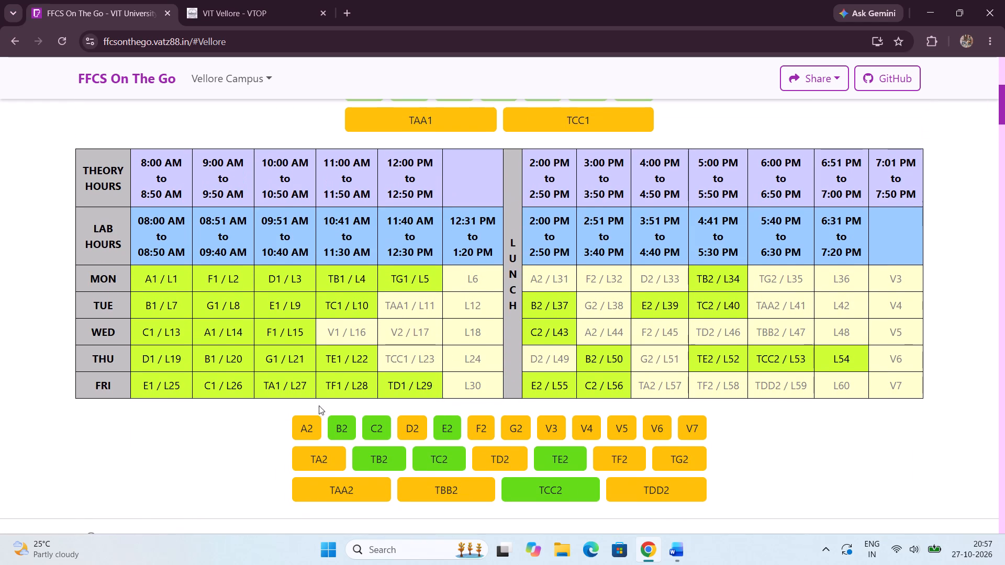
pyautogui.scroll(2, 231, 449)
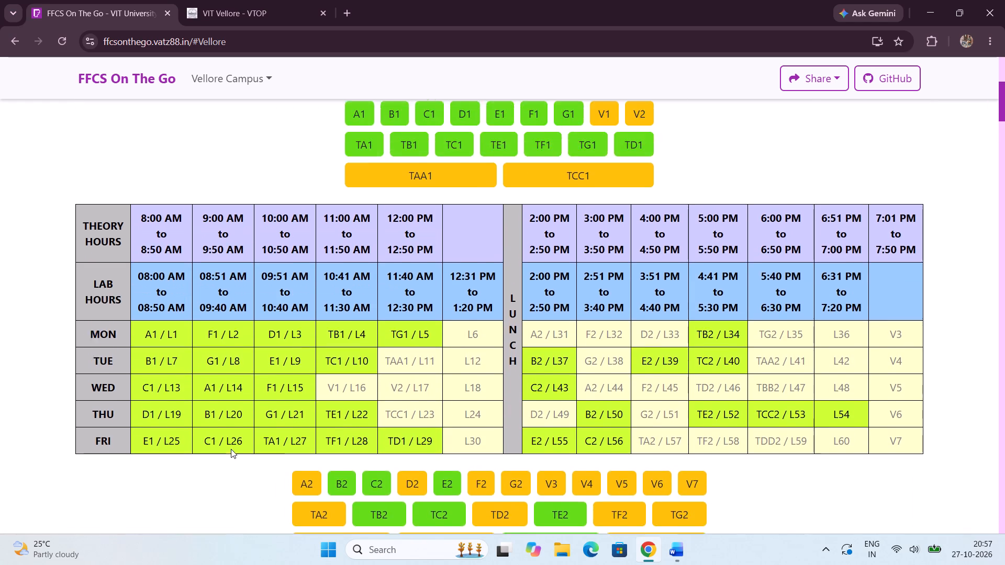
pyautogui.scroll(2, 231, 449)
pyautogui.scroll(-3, 231, 449)
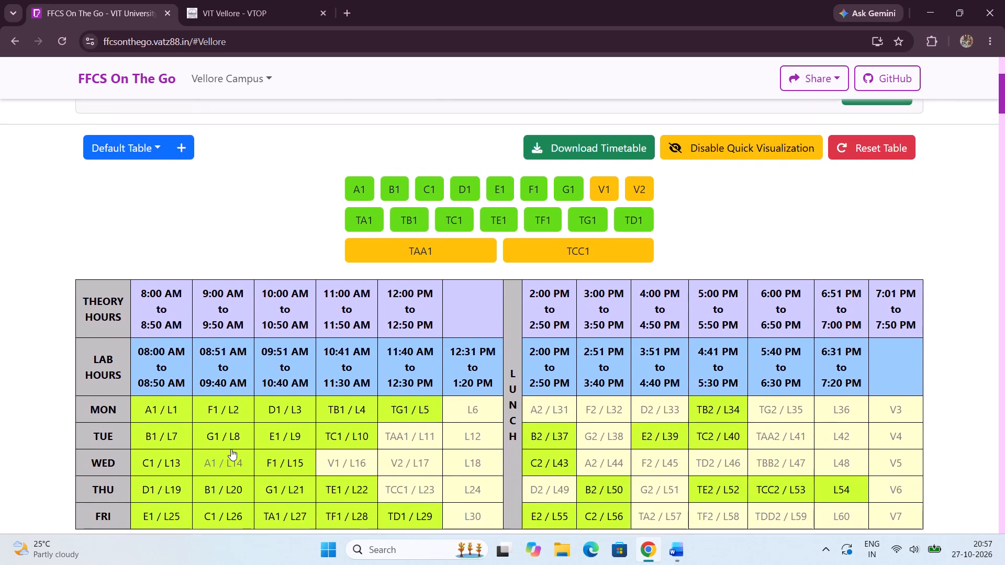
pyautogui.scroll(-3, 231, 449)
pyautogui.scroll(1, 231, 449)
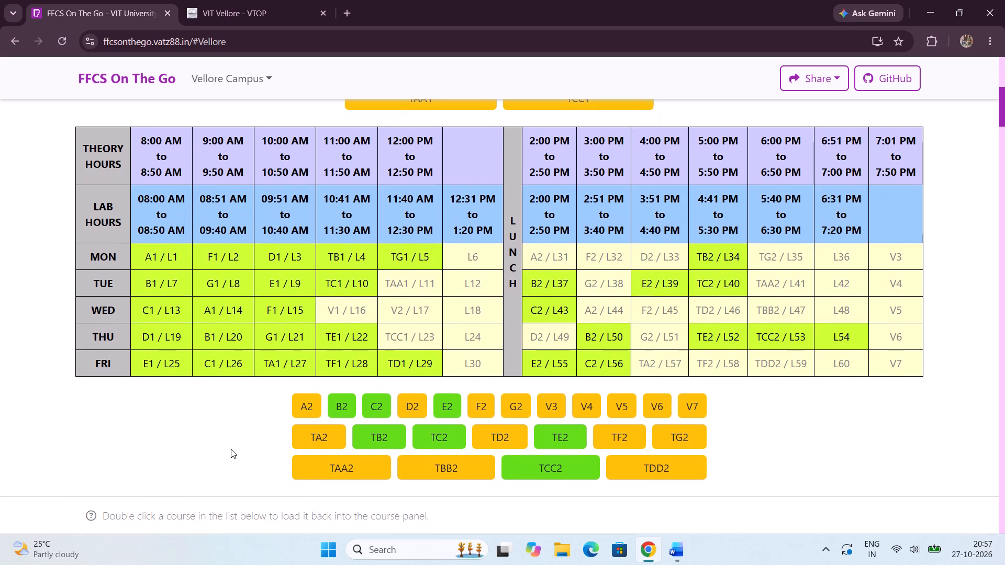
pyautogui.scroll(1, 231, 449)
pyautogui.scroll(-1, 231, 449)
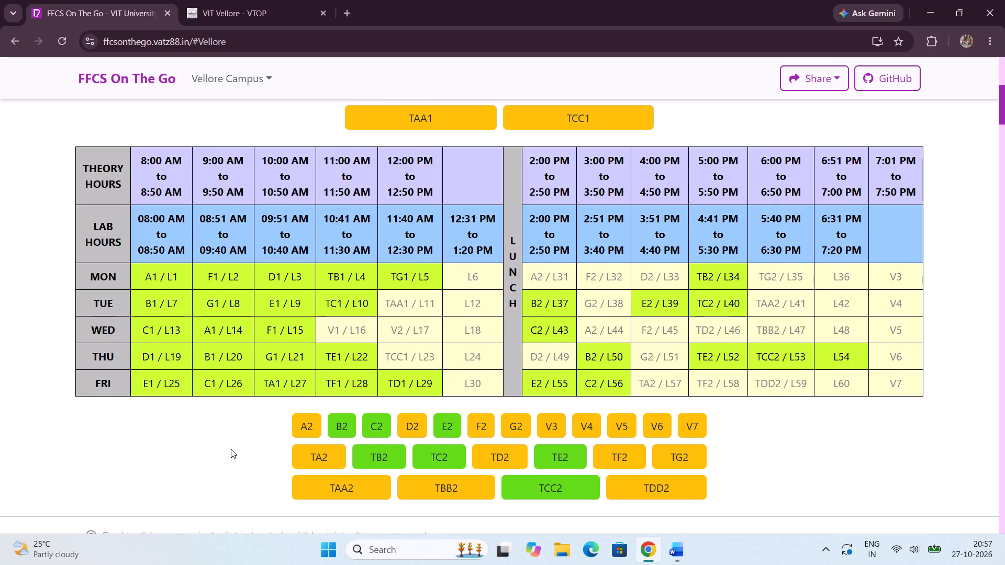
pyautogui.scroll(1, 231, 449)
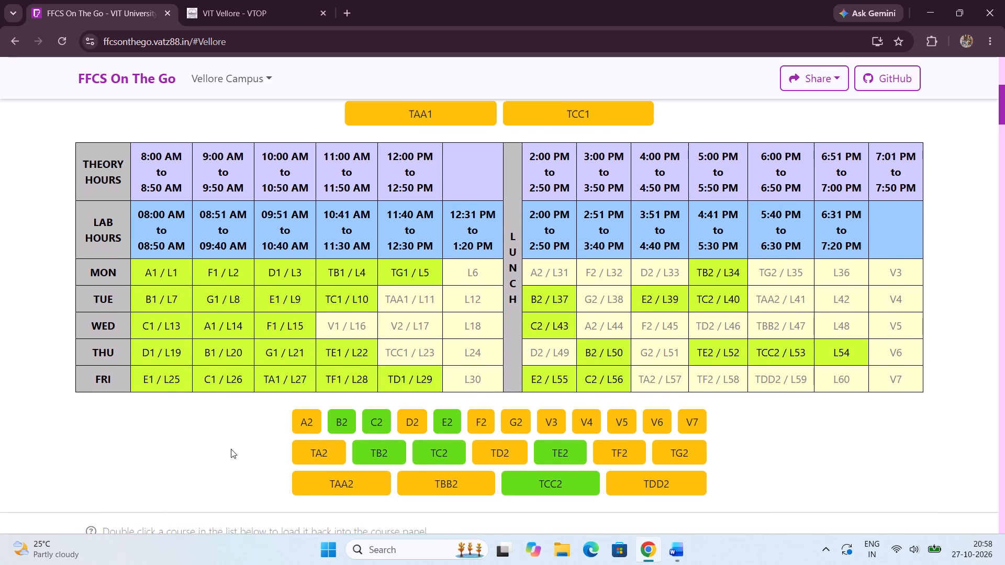
pyautogui.scroll(1, 231, 449)
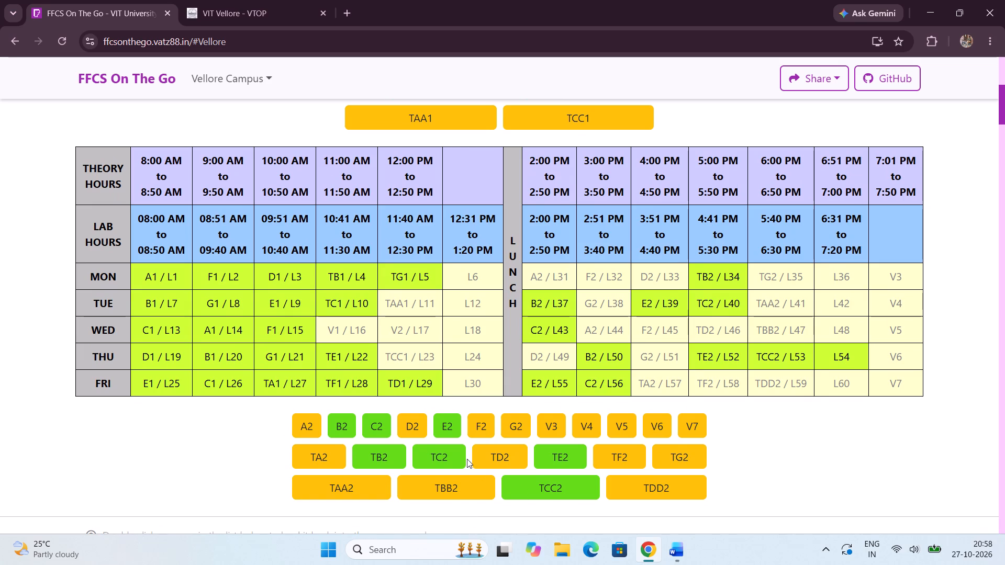
pyautogui.scroll(2, 467, 459)
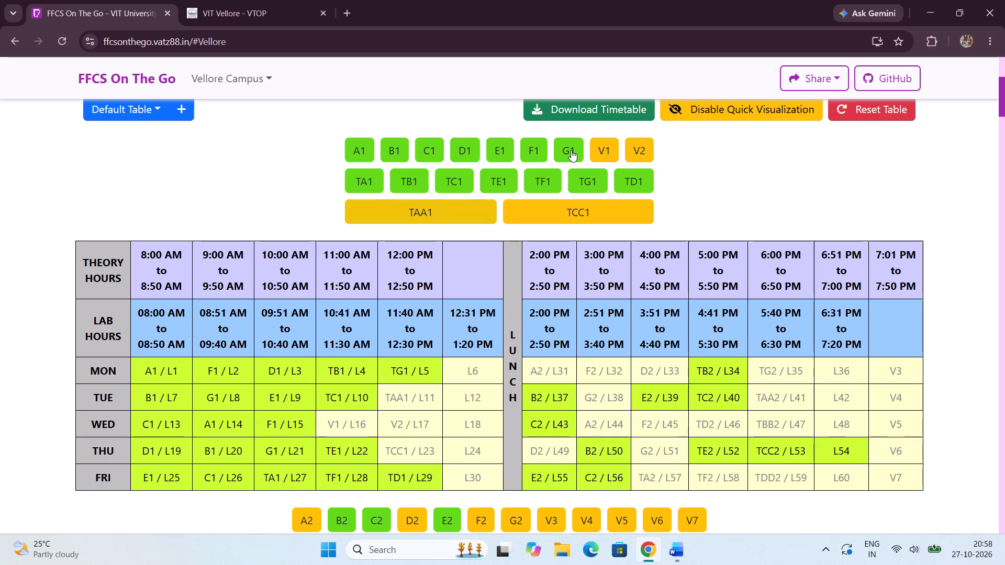
pyautogui.scroll(-4, 533, 249)
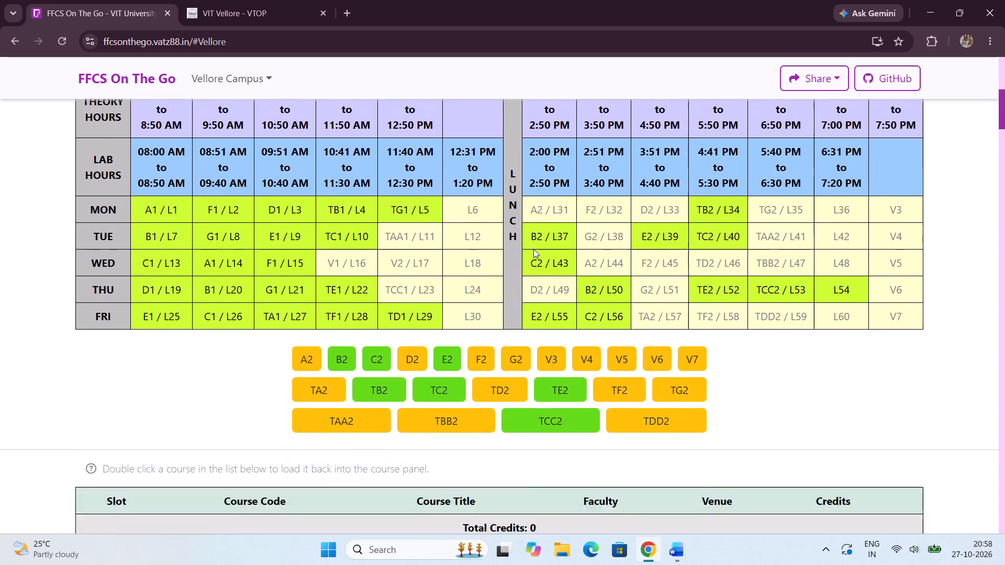
pyautogui.scroll(-1, 533, 249)
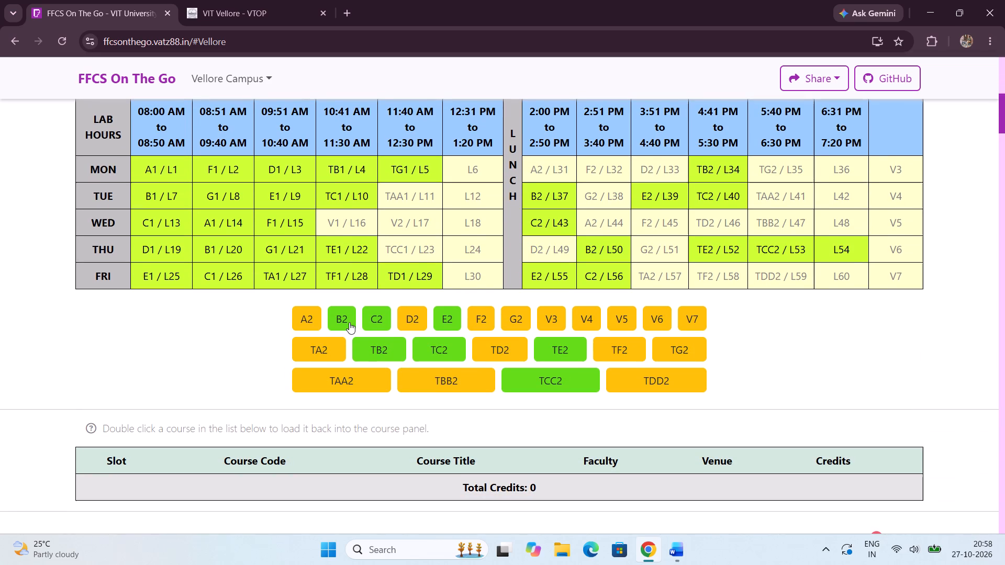
pyautogui.scroll(4, 448, 171)
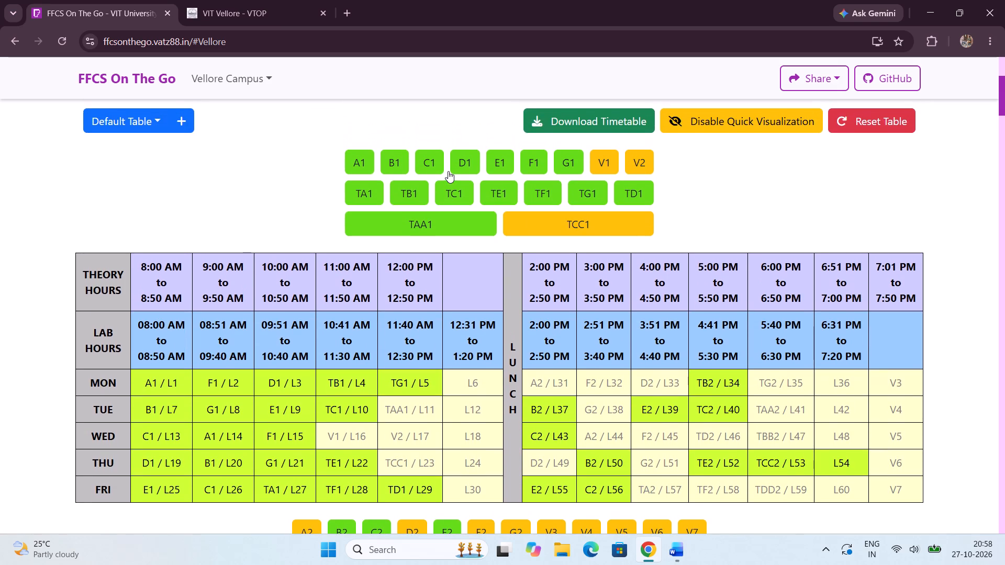
pyautogui.scroll(1, 448, 171)
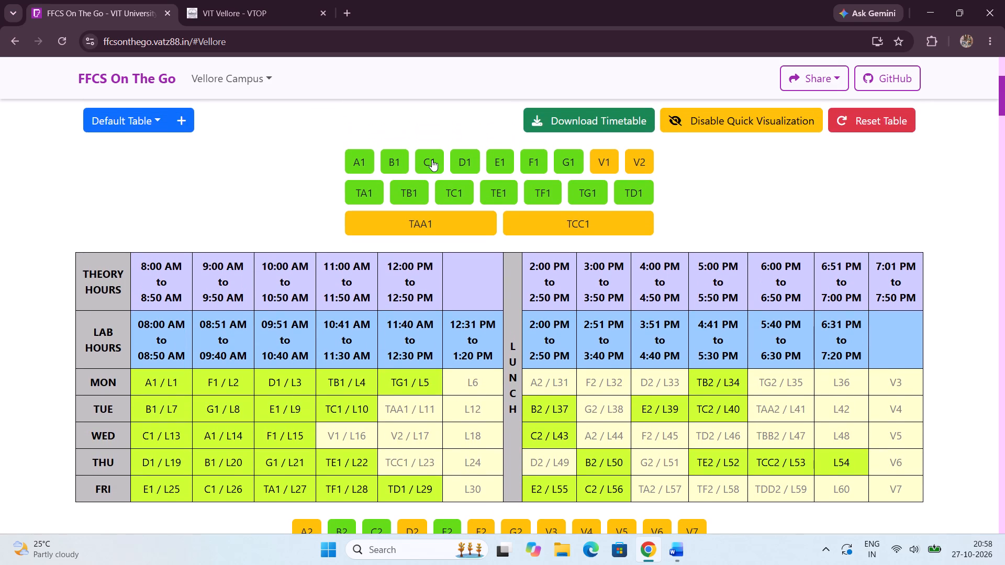
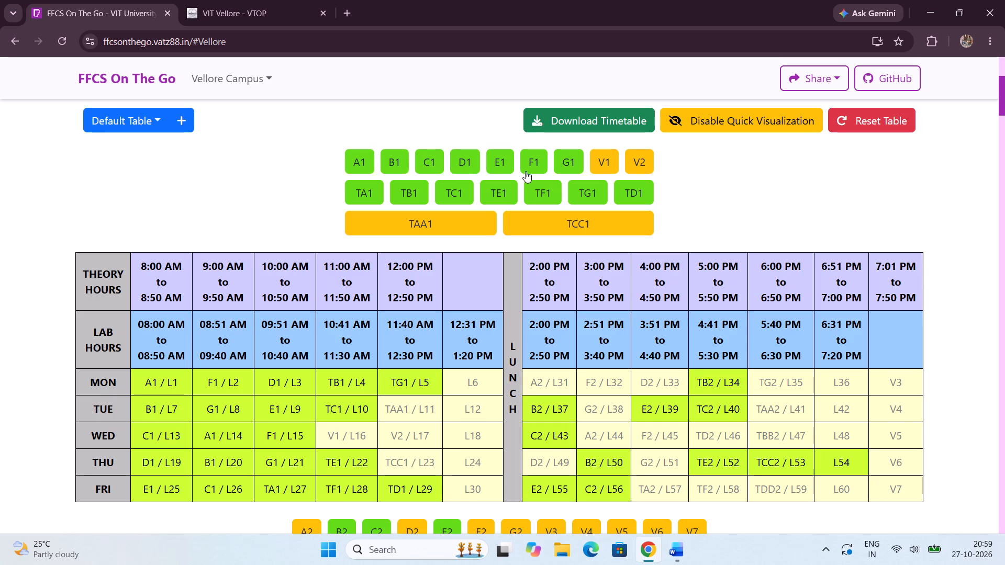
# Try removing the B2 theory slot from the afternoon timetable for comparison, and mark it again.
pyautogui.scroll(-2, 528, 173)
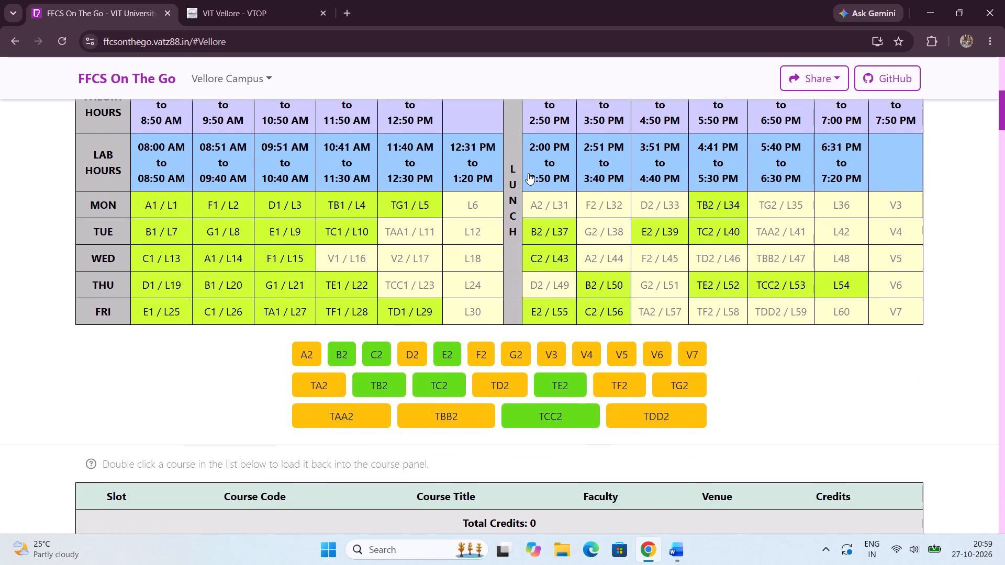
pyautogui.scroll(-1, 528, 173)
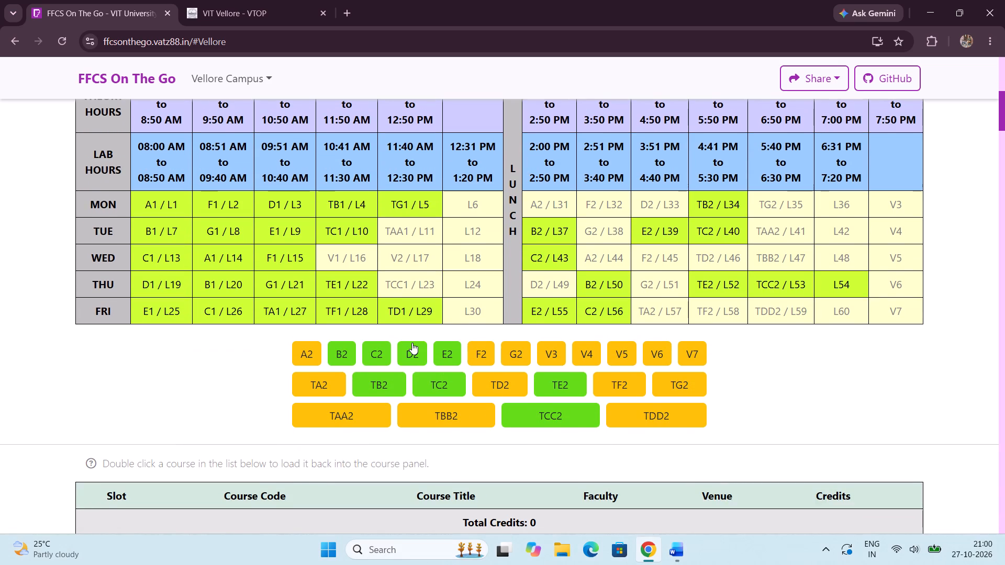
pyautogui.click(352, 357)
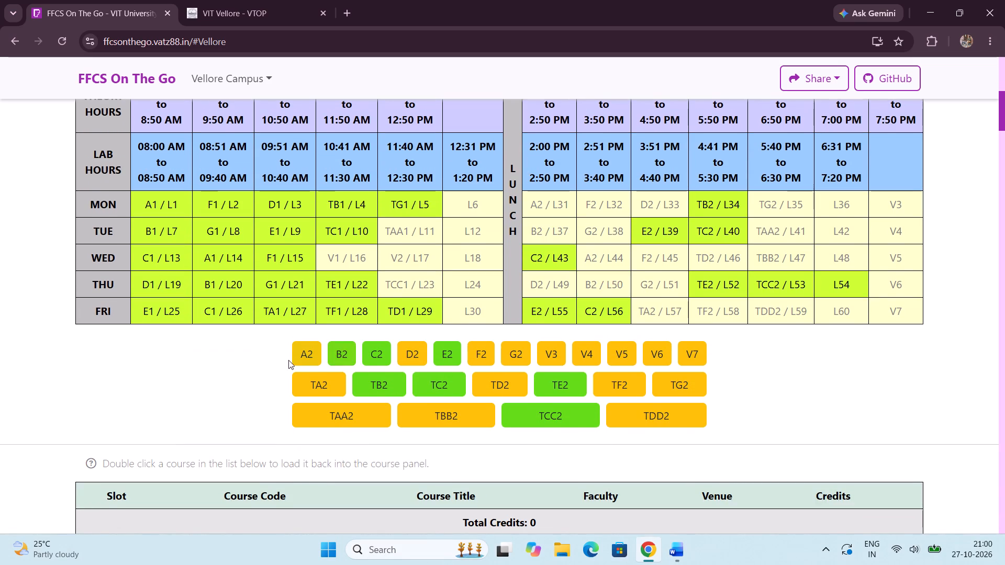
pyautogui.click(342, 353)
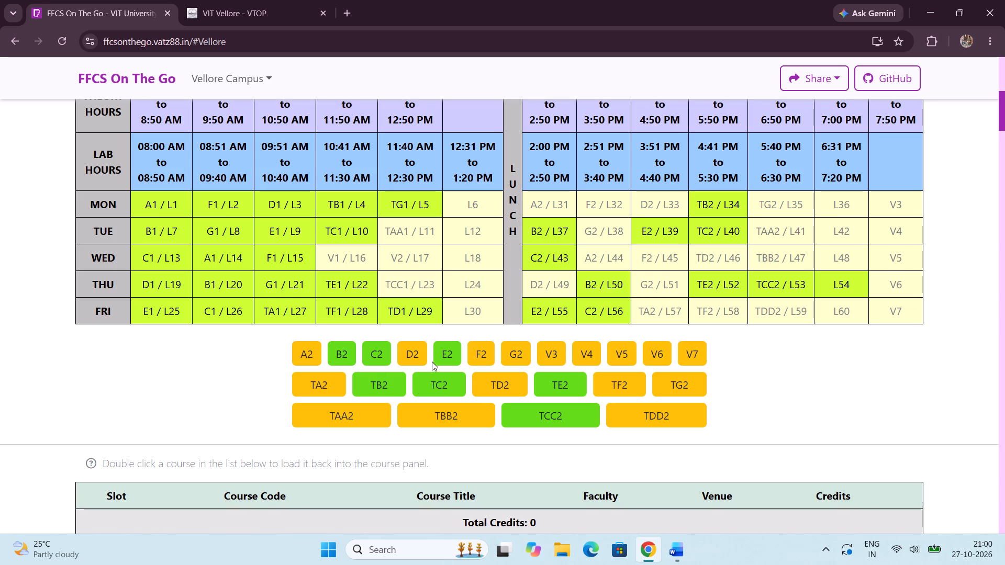
# Unmark the E2 and TE2 theory slots in the afternoon timetable and check the weekly grid without them.
pyautogui.click(448, 356)
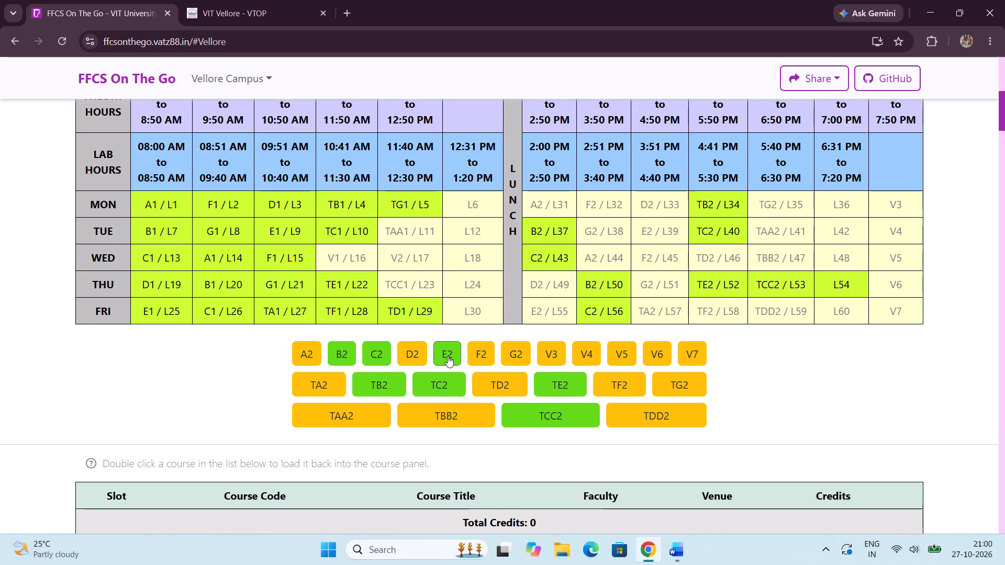
pyautogui.click(554, 380)
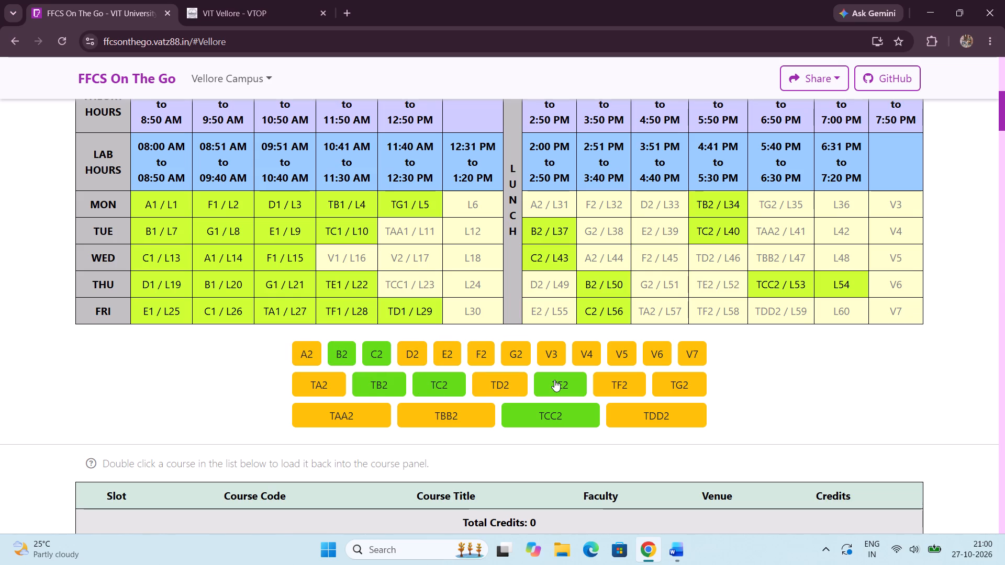
pyautogui.scroll(1, 453, 392)
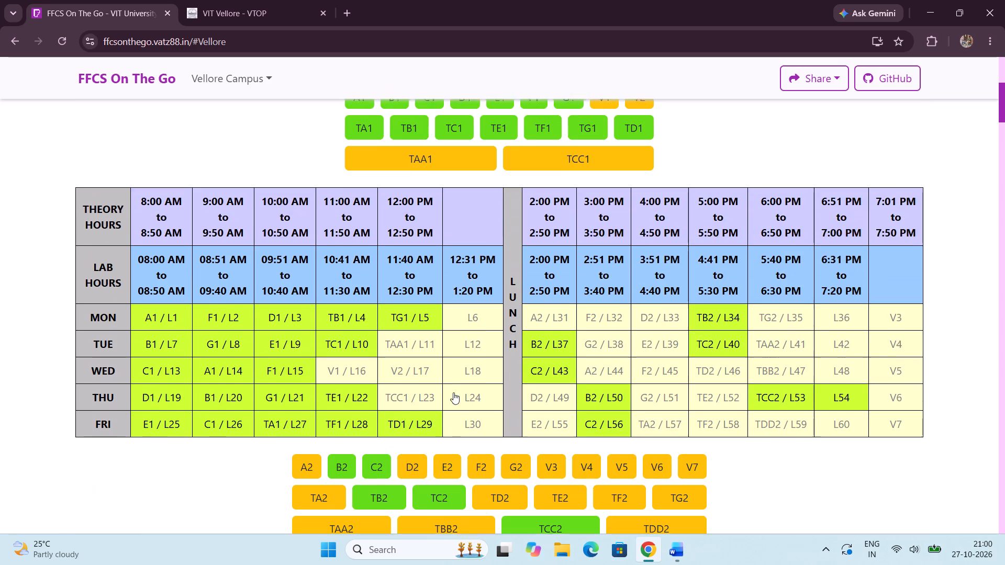
pyautogui.scroll(2, 453, 392)
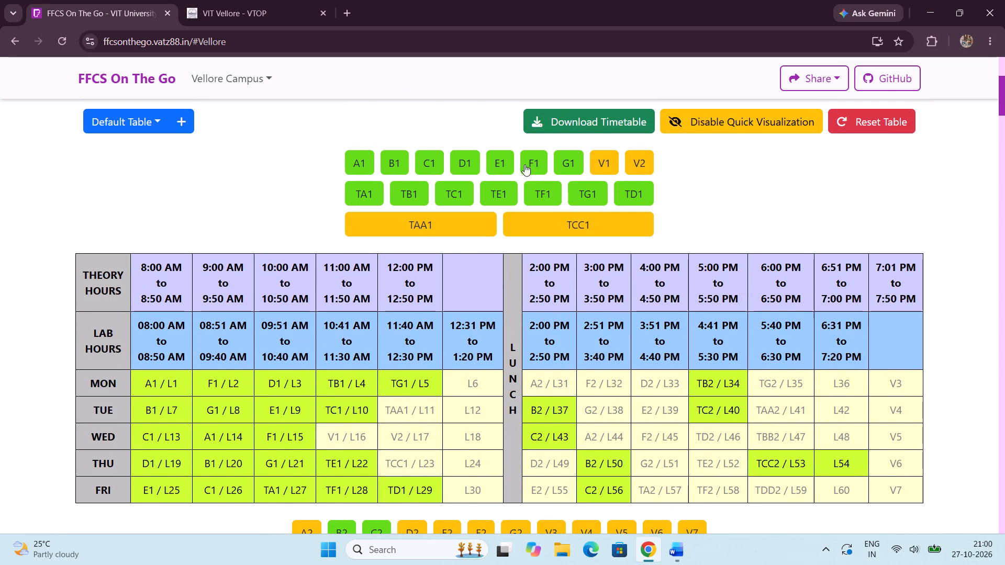
pyautogui.scroll(-3, 516, 235)
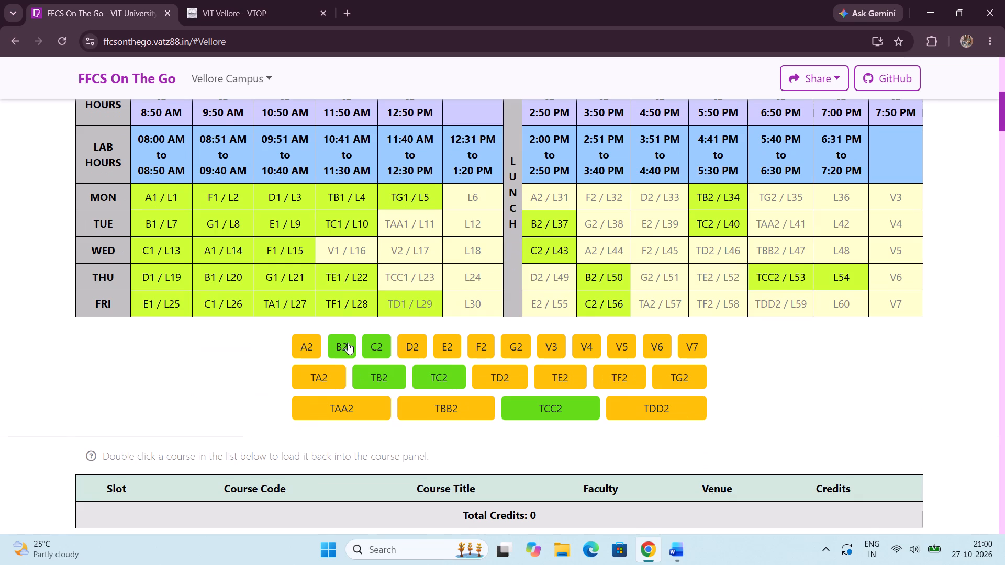
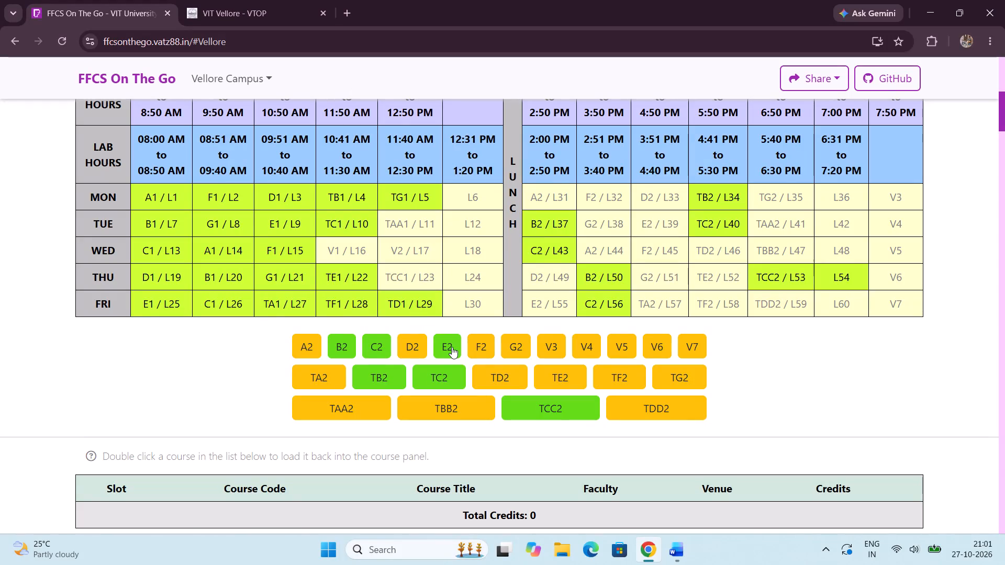
# Mark the E2 and TE2 theory slots in the afternoon timetable and unmark the B2 and TB2 slots.
pyautogui.click(449, 347)
pyautogui.click(554, 373)
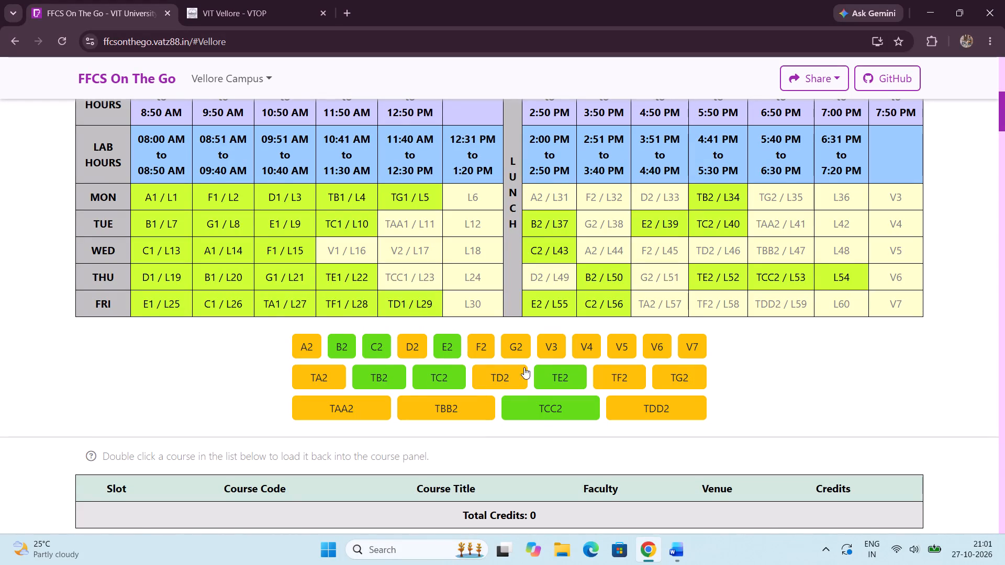
pyautogui.click(344, 354)
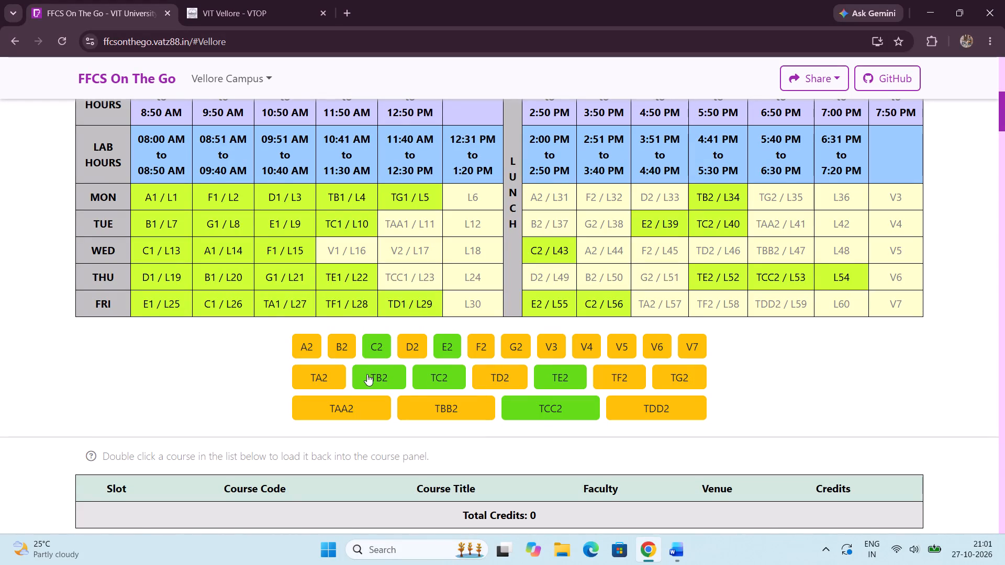
pyautogui.click(367, 374)
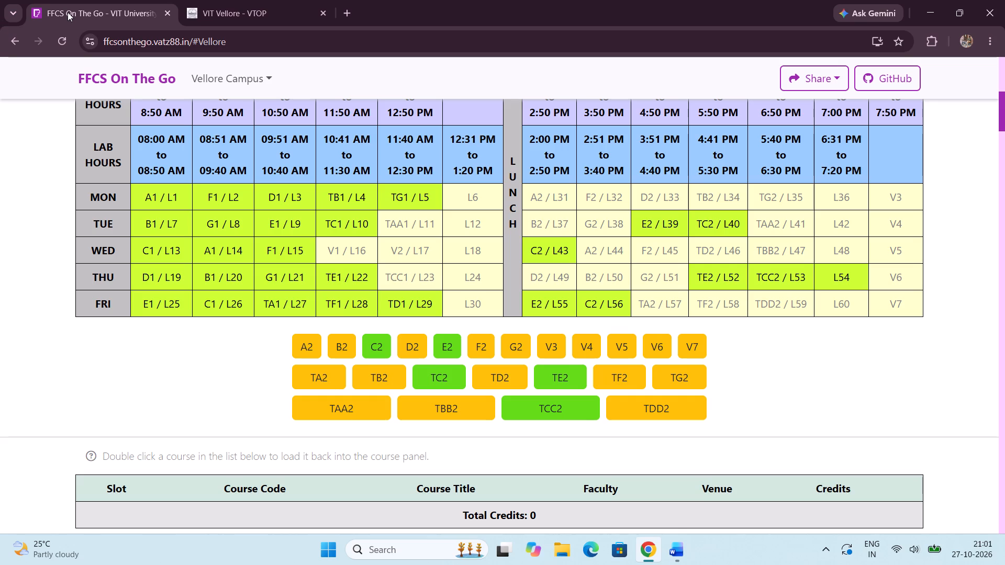
# Switch to VTOP and look through the course list of the DLES - Discipline-linked Engineering Sciences category.
pyautogui.click(227, 0)
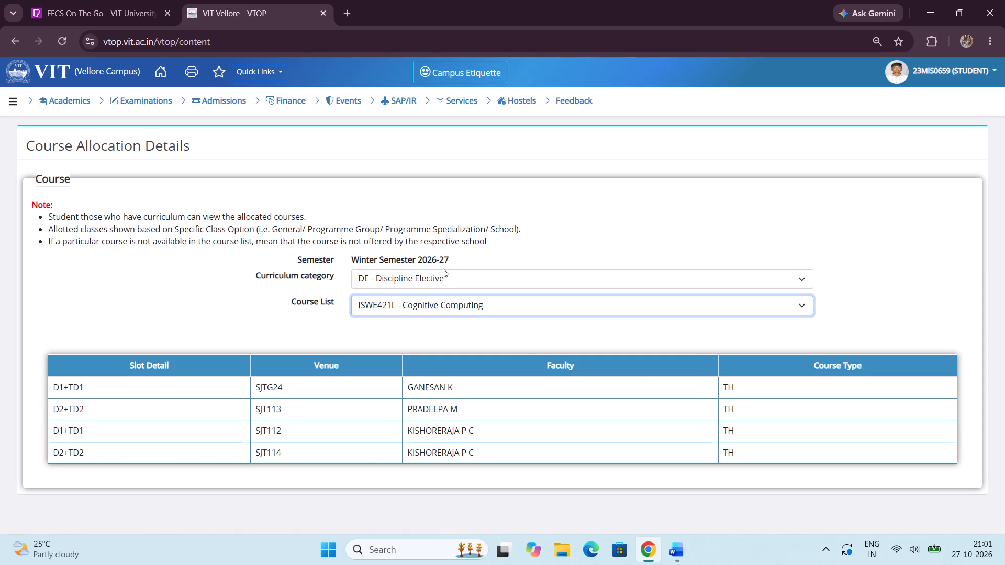
pyautogui.click(438, 276)
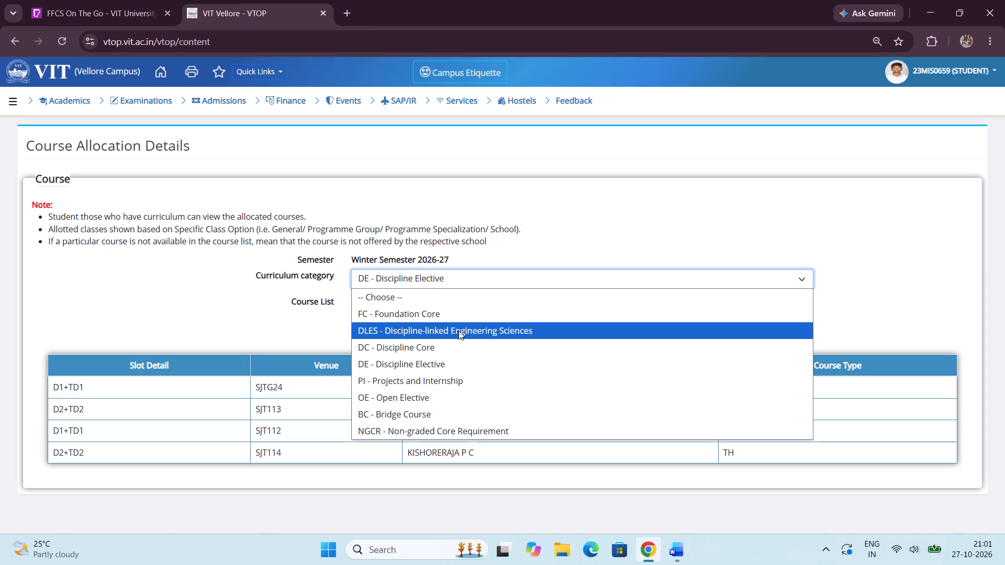
pyautogui.click(459, 331)
pyautogui.click(433, 303)
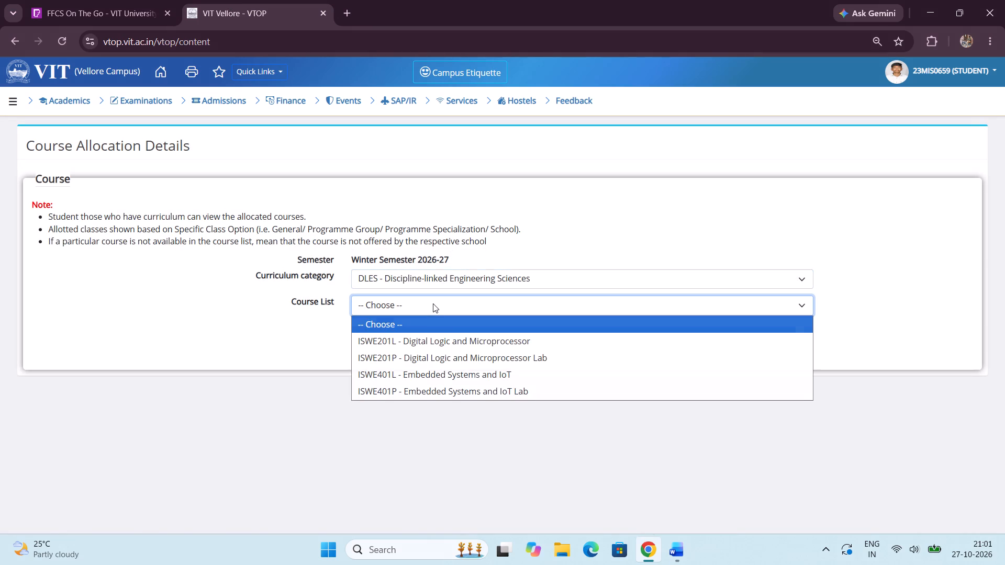
# View the DC - Discipline Core allocations for ISWE206L - Web Technologies and compare them with the FFCS On The Go timetable.
pyautogui.click(422, 275)
pyautogui.click(435, 351)
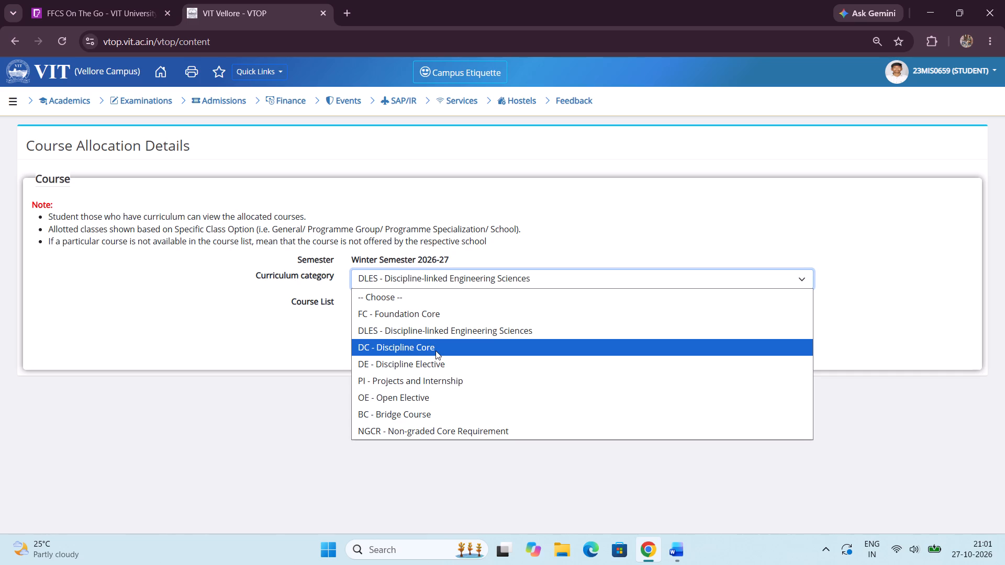
pyautogui.click(404, 310)
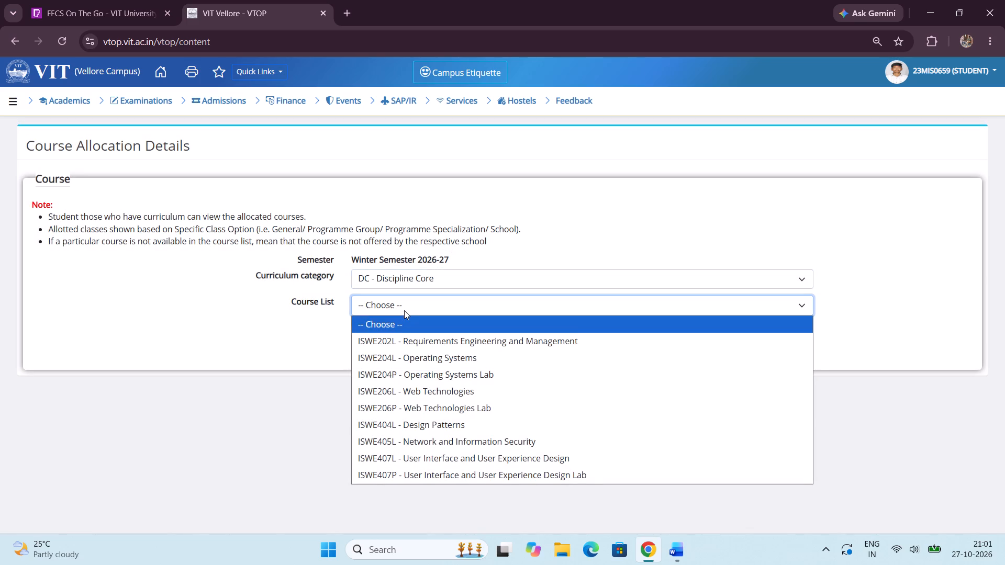
pyautogui.click(423, 389)
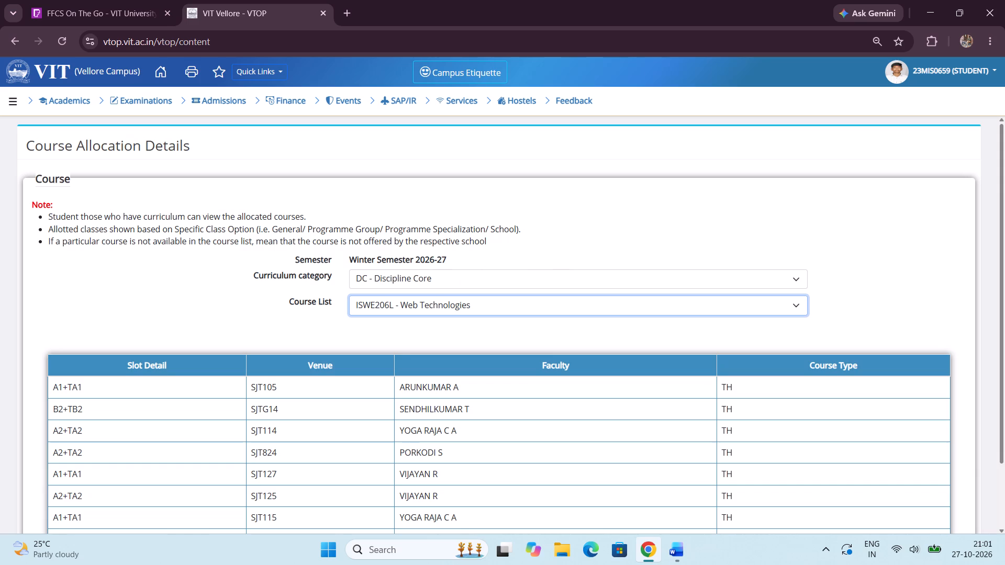
pyautogui.scroll(-2, 265, 427)
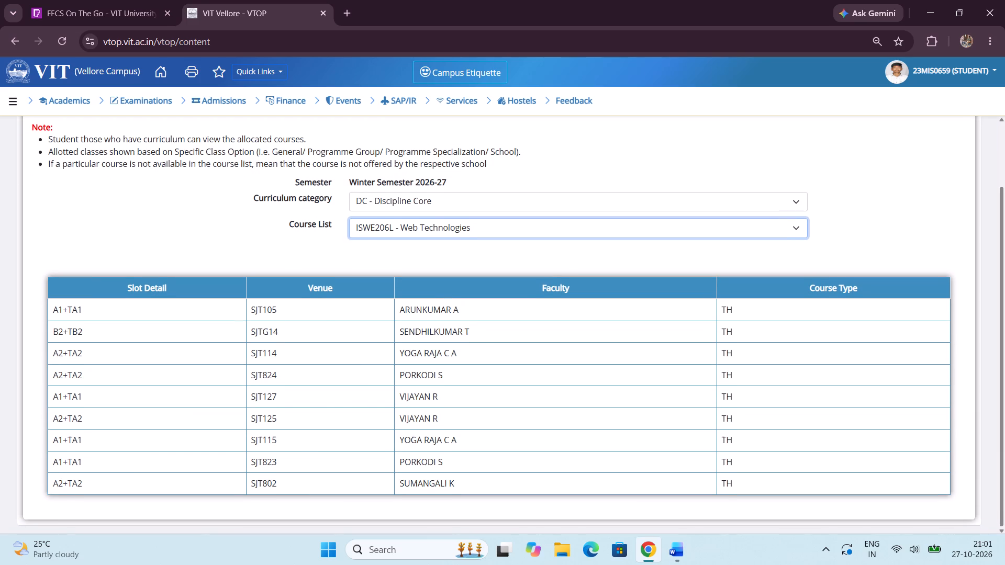
pyautogui.click(94, 5)
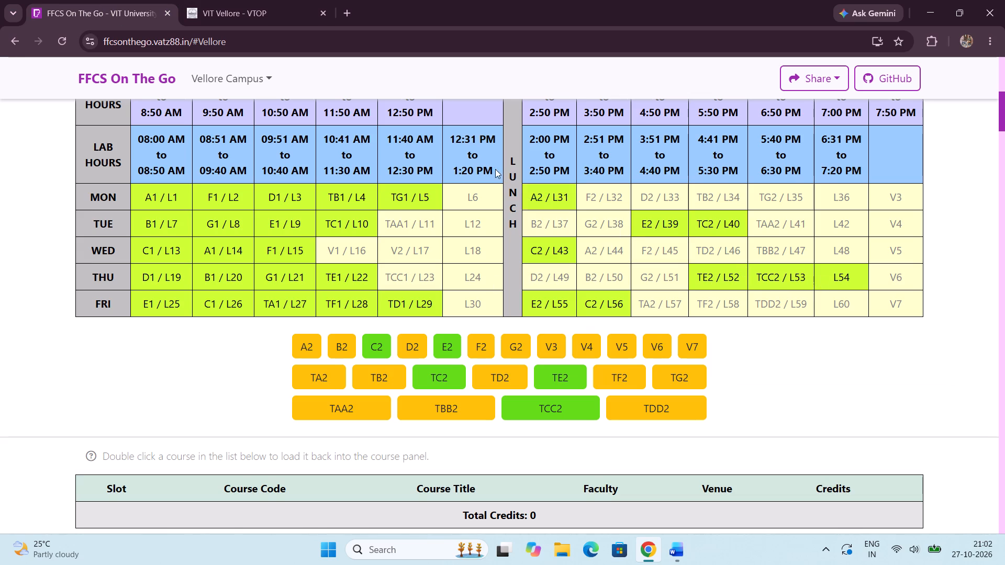
# Switch to VTOP, view the allocations for ISWE405L - Network and Information Security, and check them against the FFCS On The Go timetable.
pyautogui.click(240, 9)
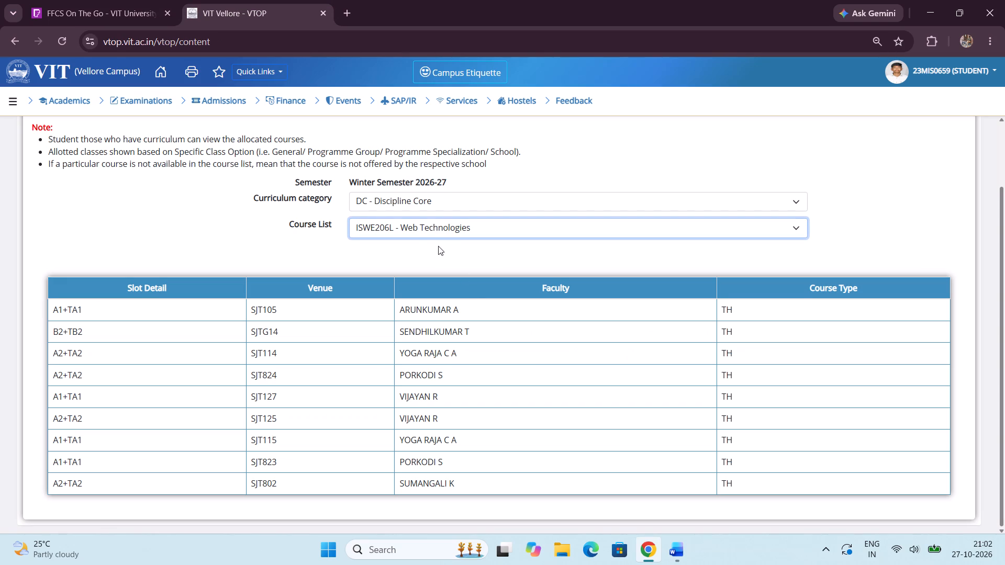
pyautogui.click(427, 229)
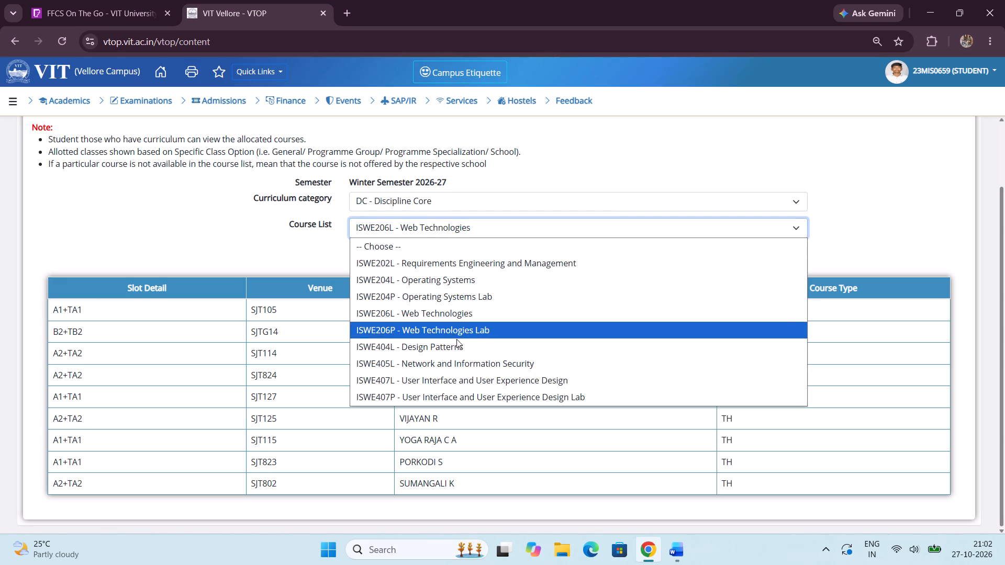
pyautogui.click(461, 371)
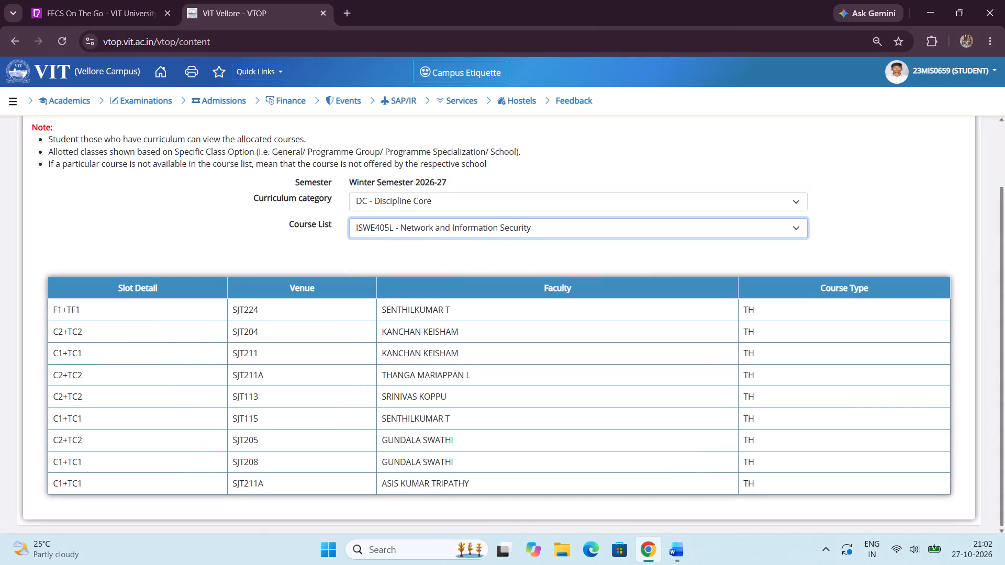
pyautogui.click(190, 0)
pyautogui.click(135, 0)
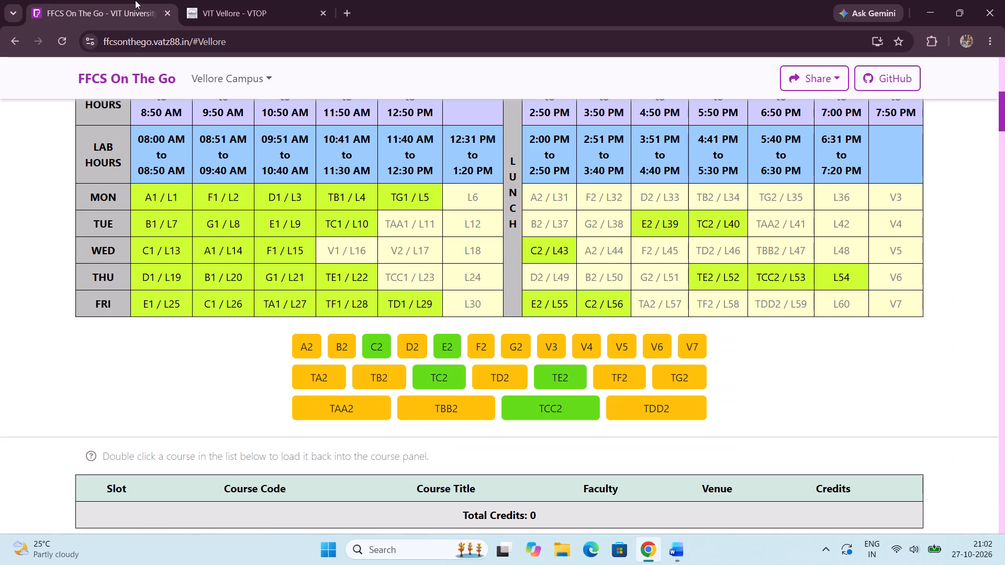
# In VTOP, view the DE - Discipline Elective allocations for ISWE417L - Quantum Computing, followed by ISWE416L - Big Data Analytics.
pyautogui.click(224, 0)
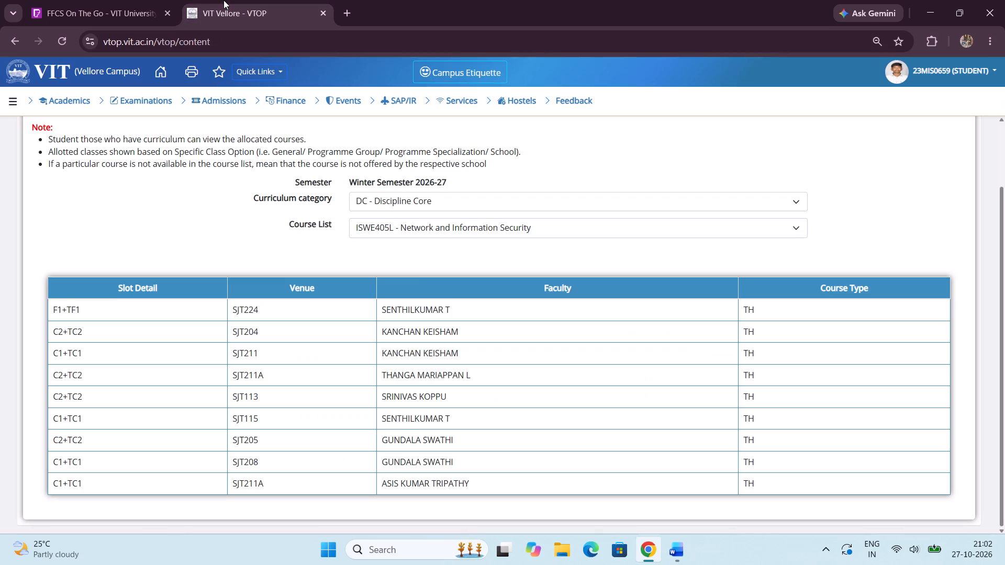
pyautogui.click(398, 228)
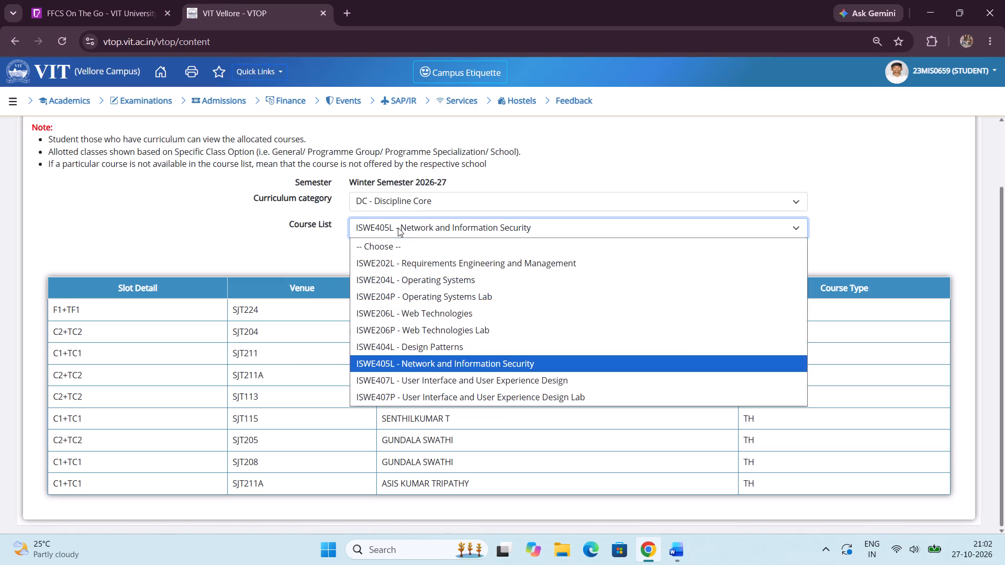
pyautogui.click(393, 196)
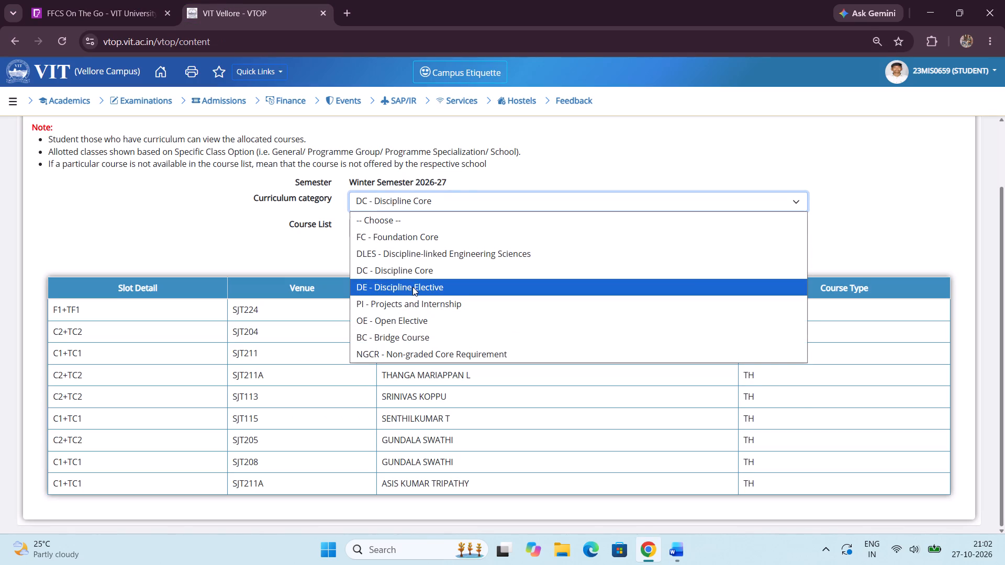
pyautogui.click(412, 287)
pyautogui.click(426, 302)
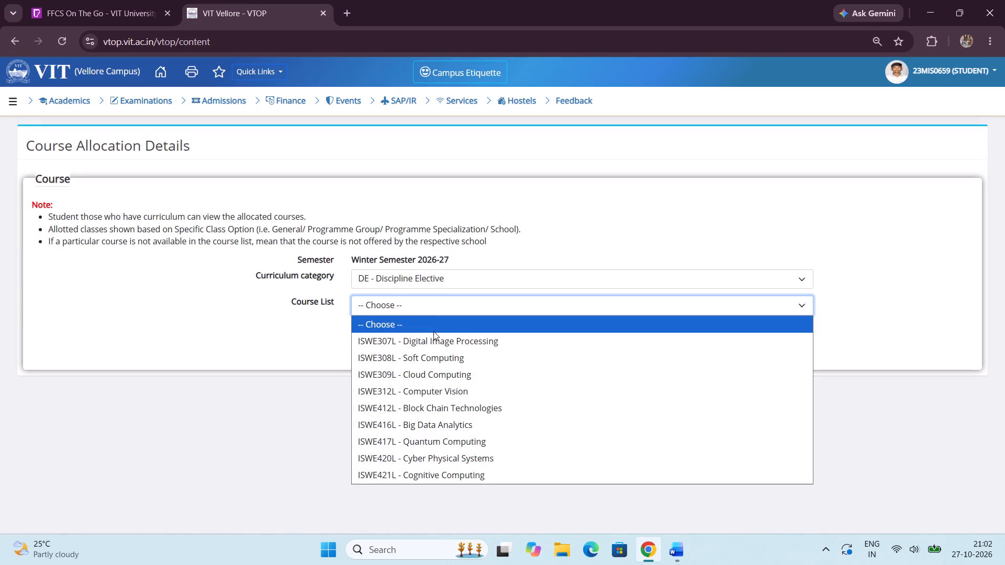
pyautogui.click(440, 443)
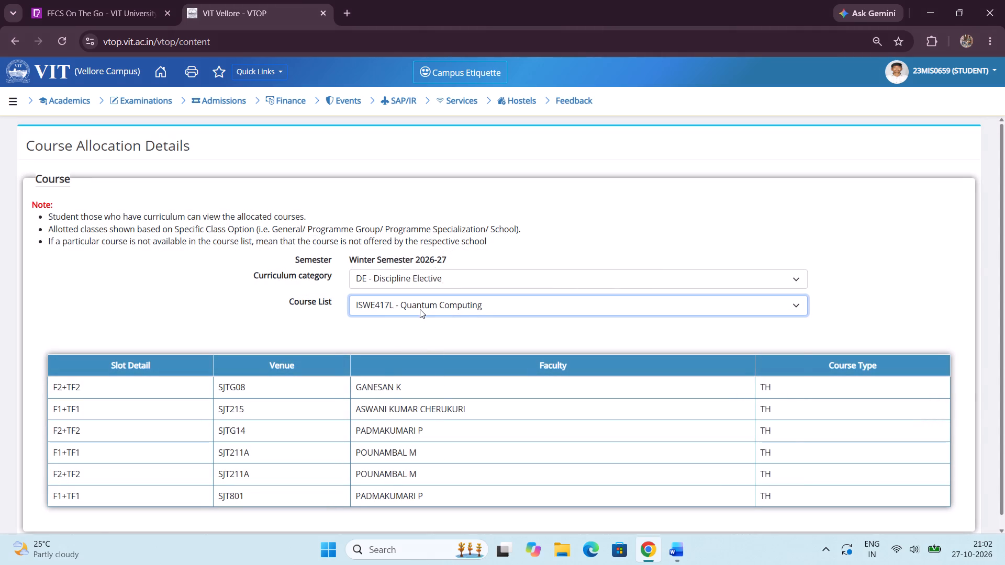
pyautogui.moveTo(420, 309); pyautogui.dragTo(450, 417)
pyautogui.click(450, 417)
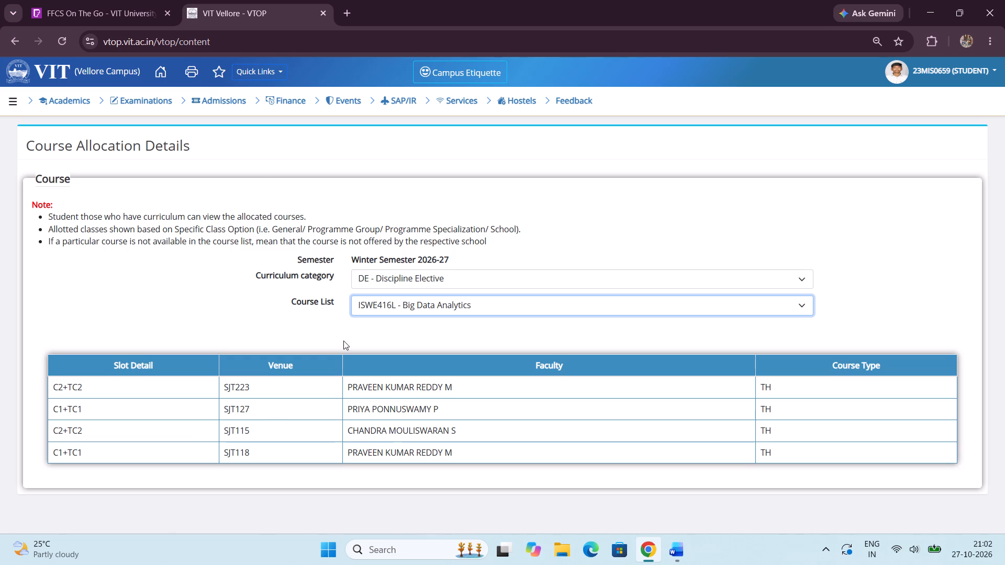
# View the elective slot allocations for Soft Computing, Digital Image Processing, Computer Vision and Block Chain Technologies in turn.
pyautogui.click(394, 306)
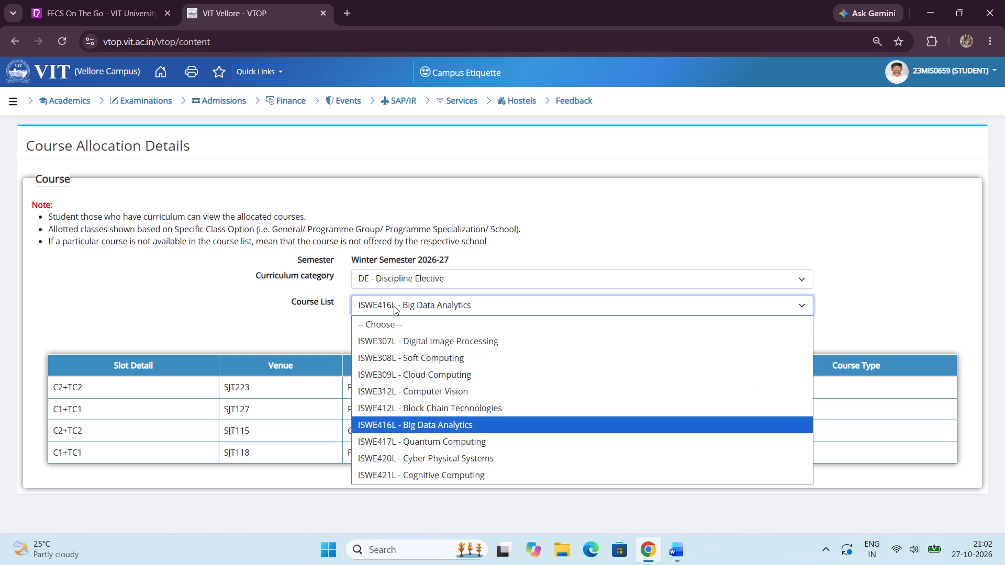
pyautogui.click(408, 361)
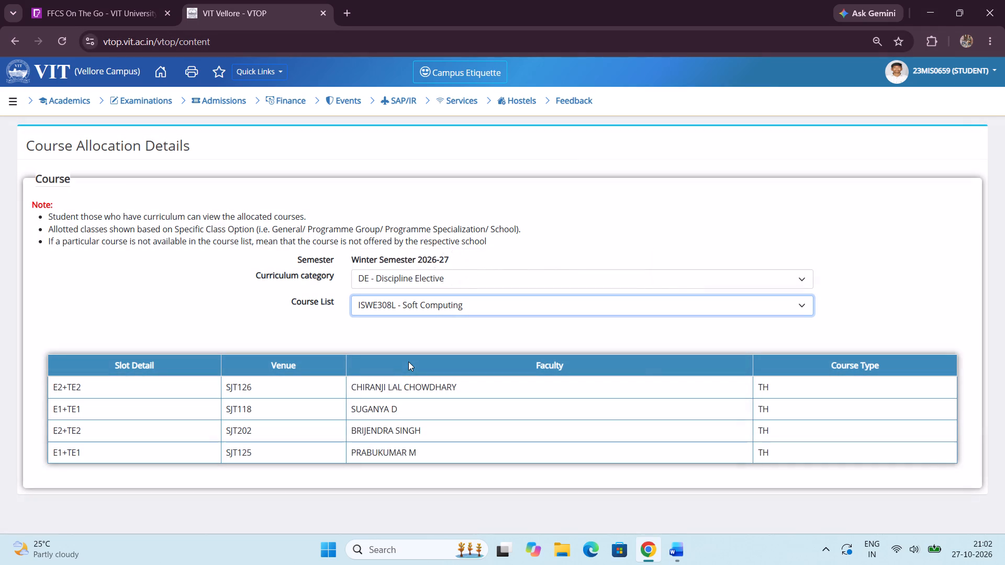
pyautogui.click(413, 306)
pyautogui.click(422, 344)
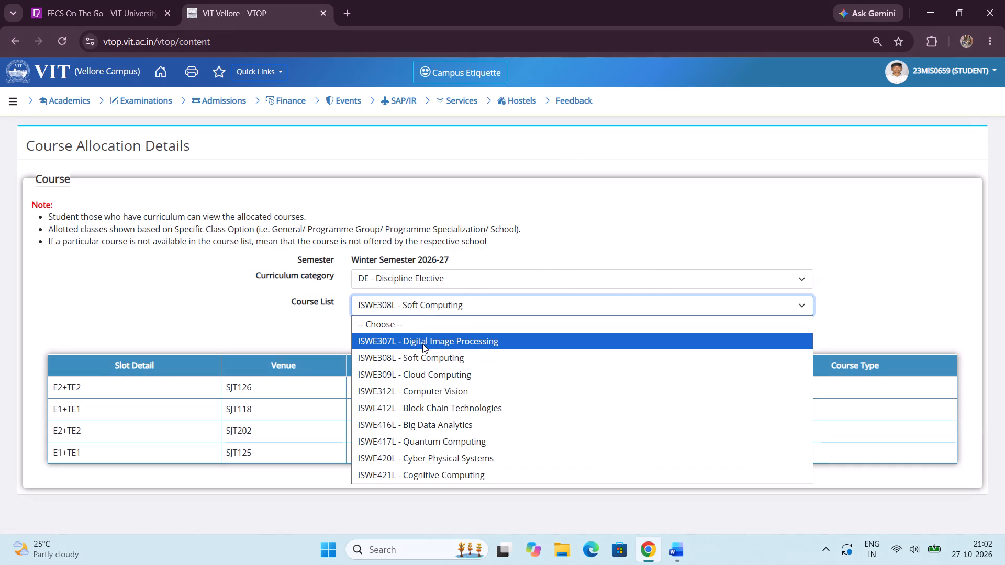
pyautogui.click(418, 306)
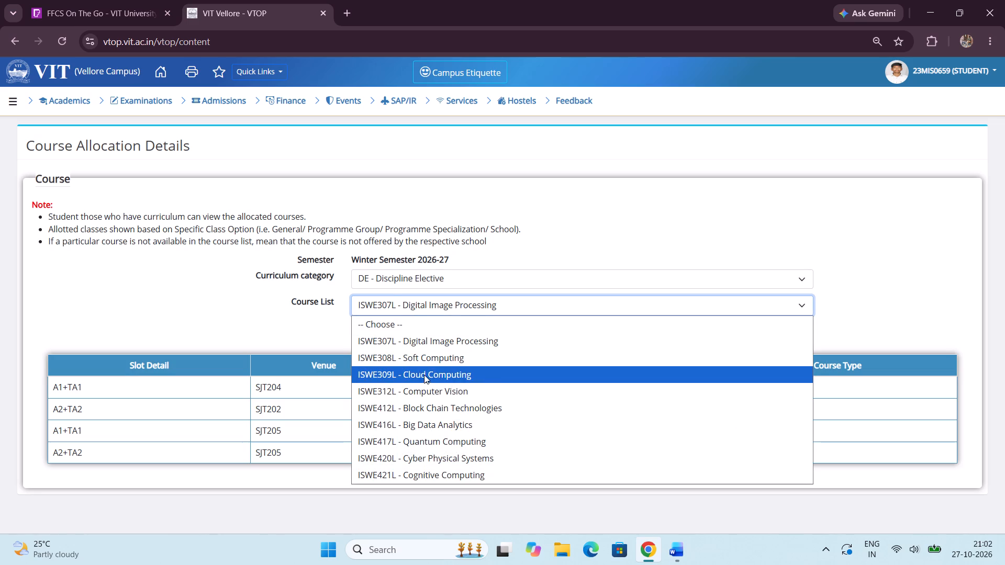
pyautogui.click(429, 393)
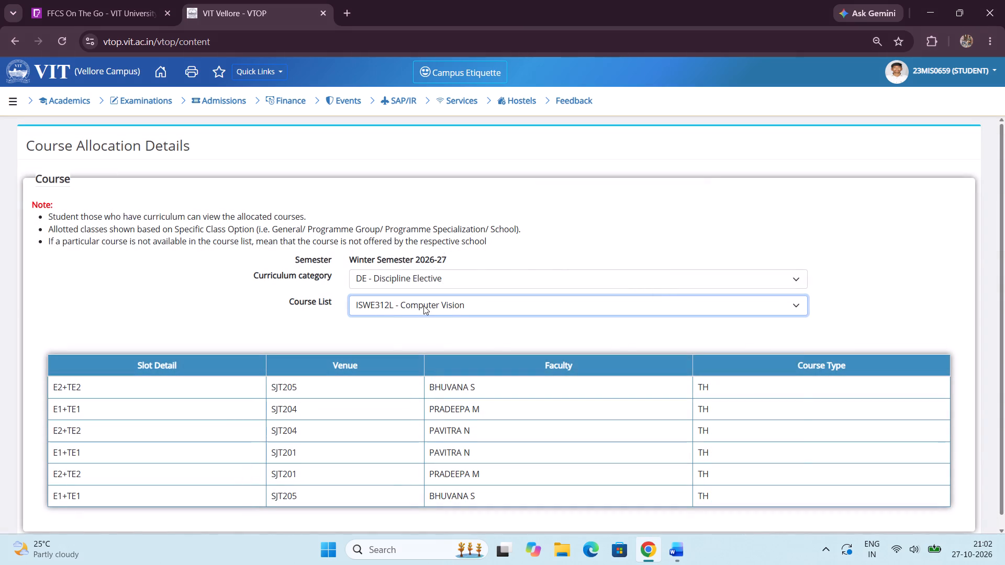
pyautogui.click(423, 305)
pyautogui.click(444, 404)
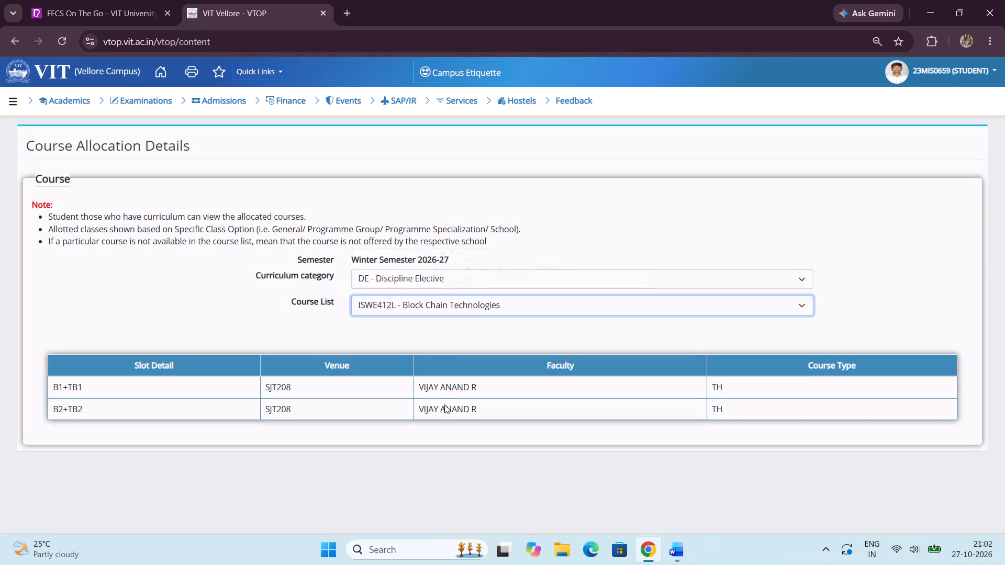
# View the elective slot allocations for Quantum Computing, Big Data Analytics and ISWE421L - Cognitive Computing in turn.
pyautogui.click(417, 303)
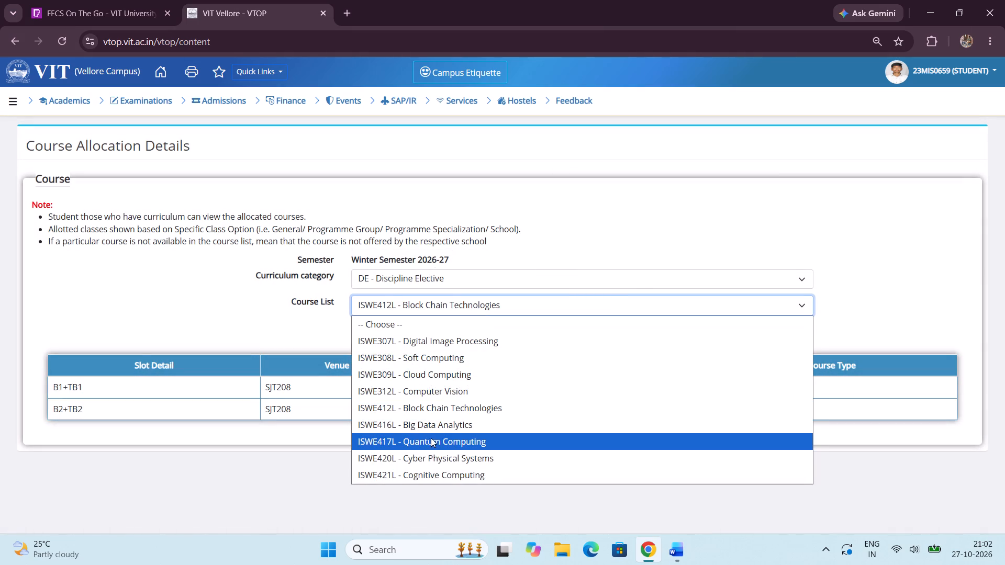
pyautogui.click(431, 436)
pyautogui.moveTo(393, 306); pyautogui.dragTo(440, 421)
pyautogui.click(440, 421)
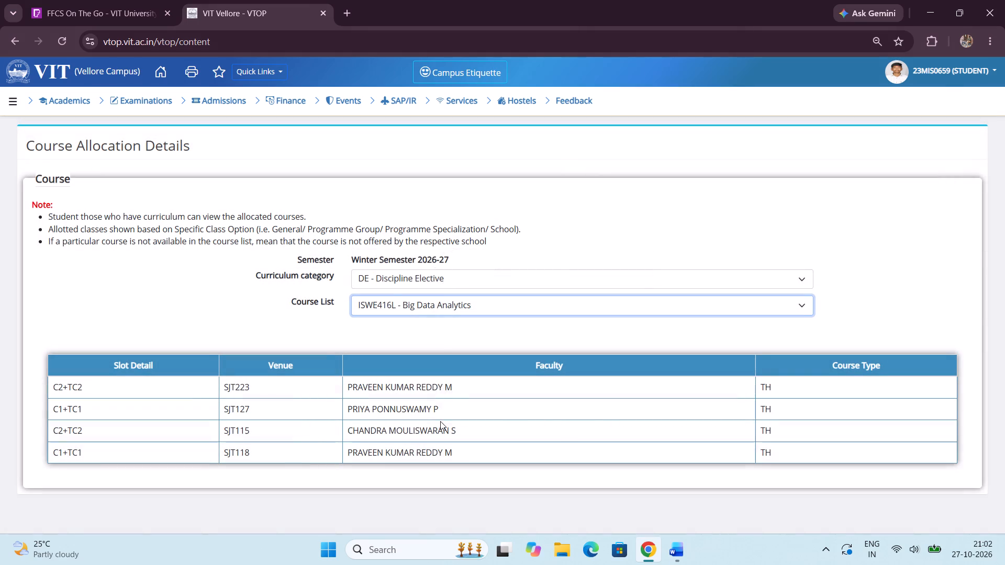
pyautogui.click(415, 301)
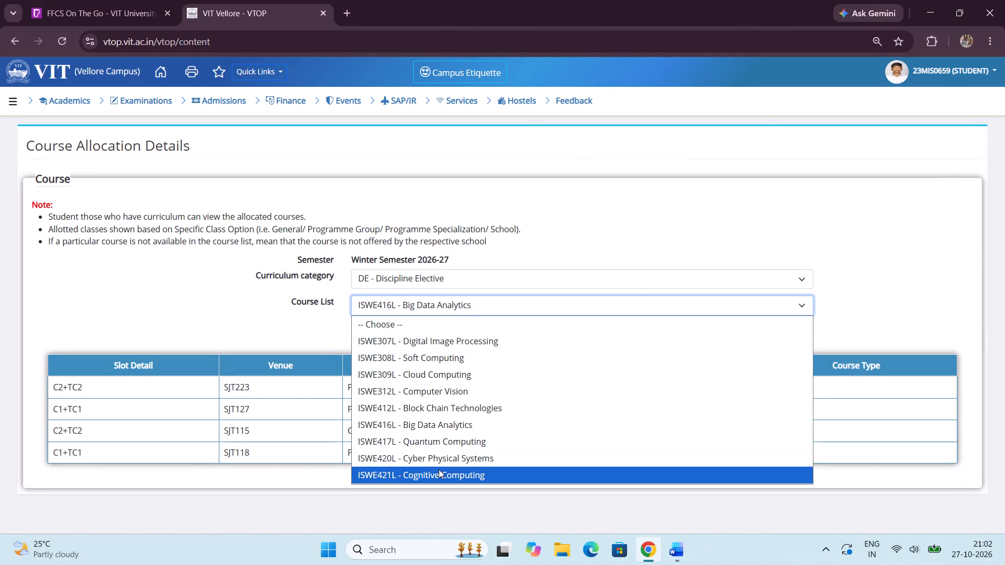
pyautogui.click(439, 476)
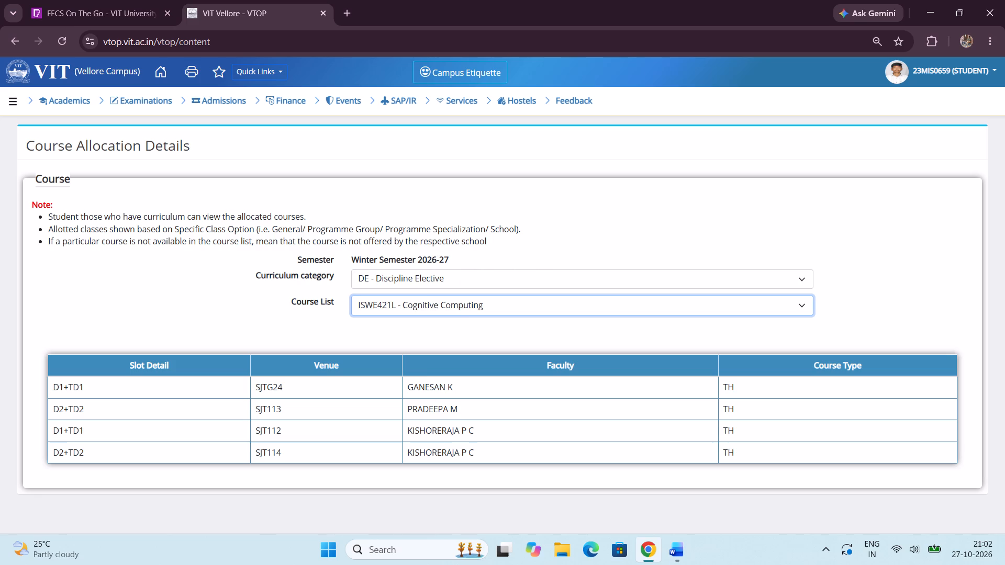
# View the slot allocations for ISWE420L - Cyber Physical Systems, followed by those for ISWE417L - Quantum Computing.
pyautogui.click(426, 297)
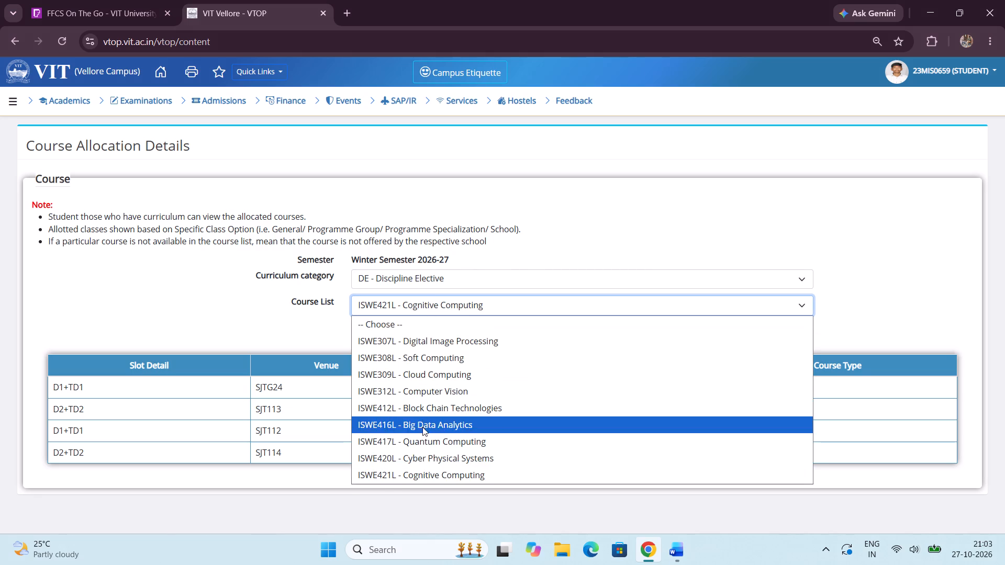
pyautogui.click(426, 457)
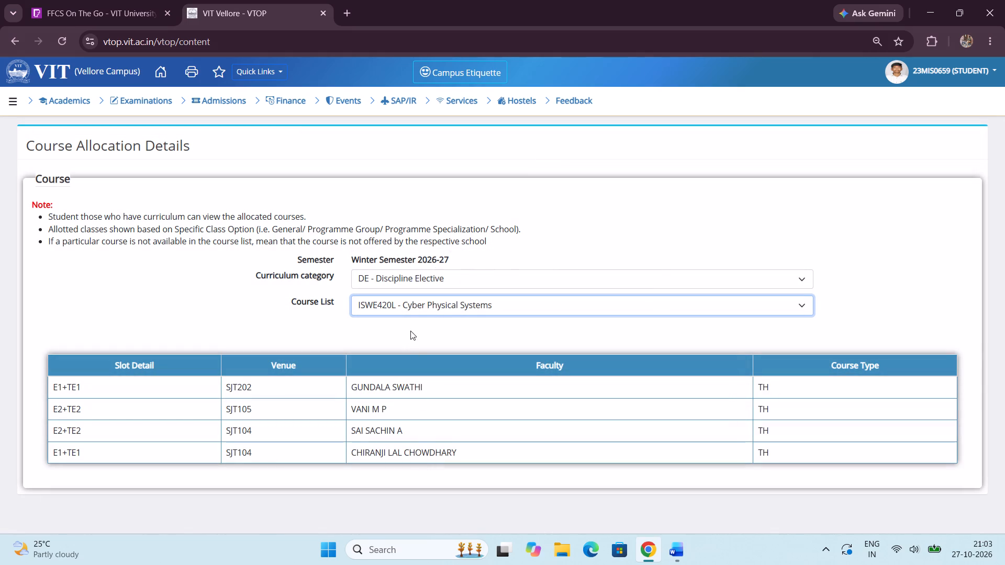
pyautogui.click(408, 307)
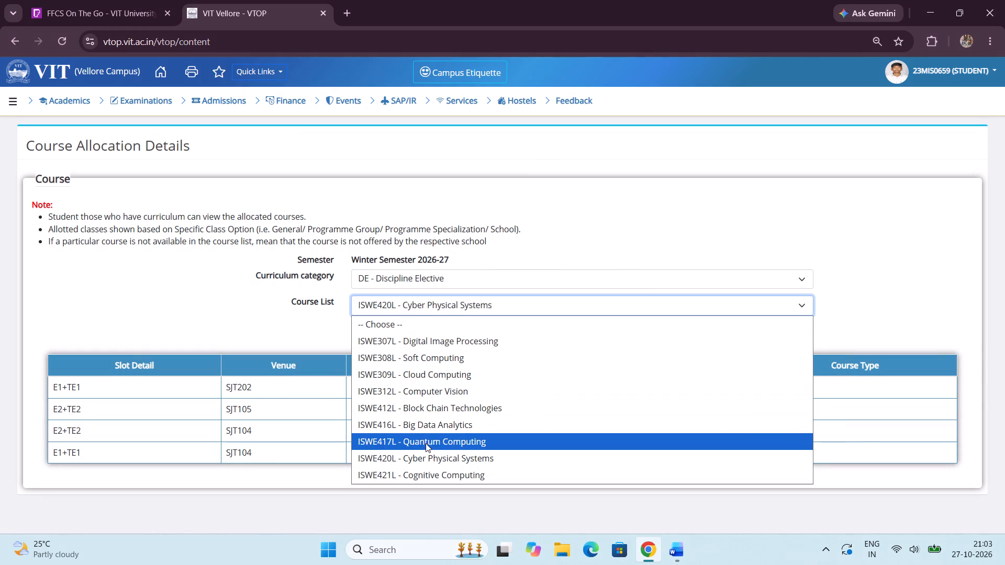
pyautogui.click(426, 443)
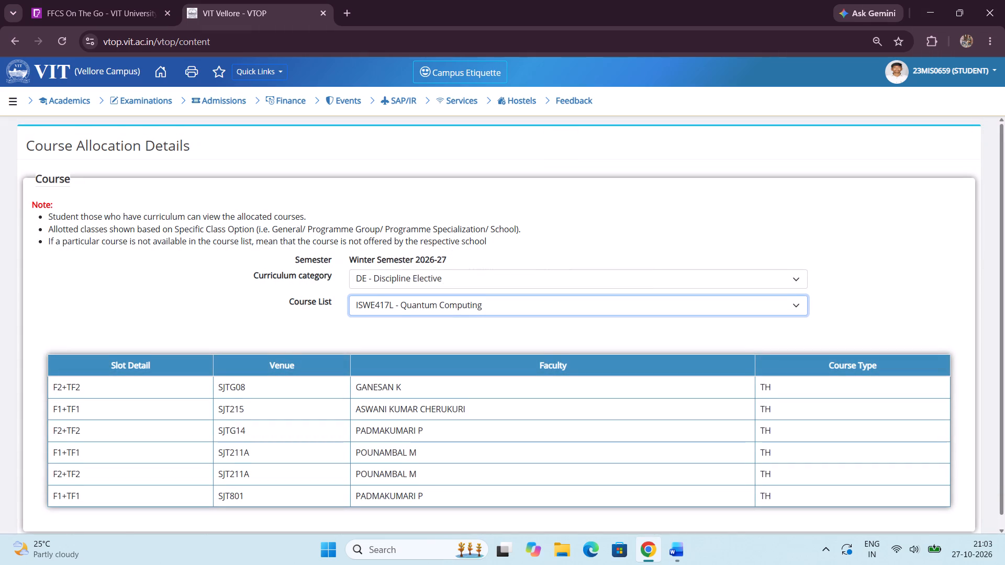
# Check the Quantum Computing slot allocations against the marked timetable in FFCS On The Go, and return to VTOP.
pyautogui.scroll(-1, 398, 449)
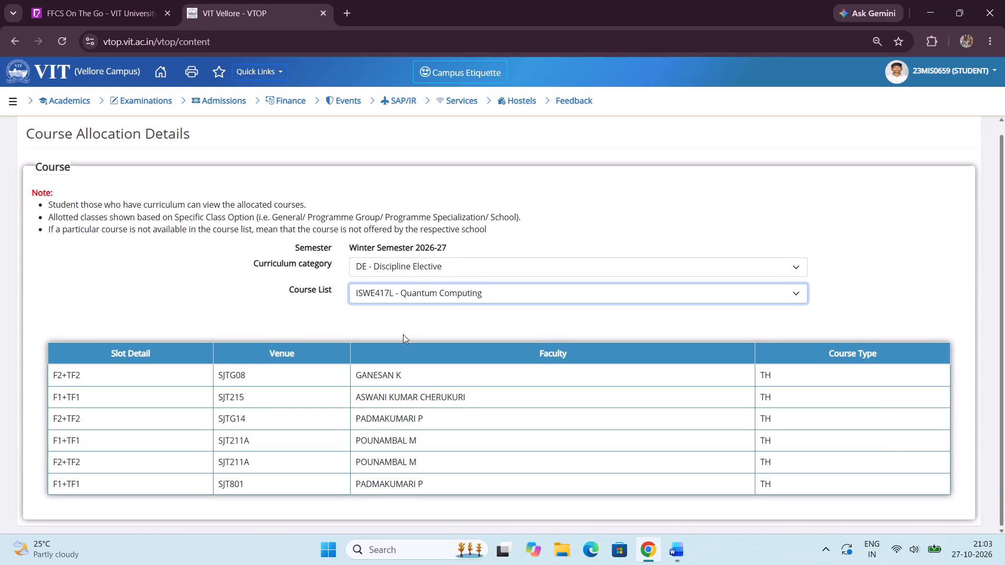
pyautogui.click(398, 295)
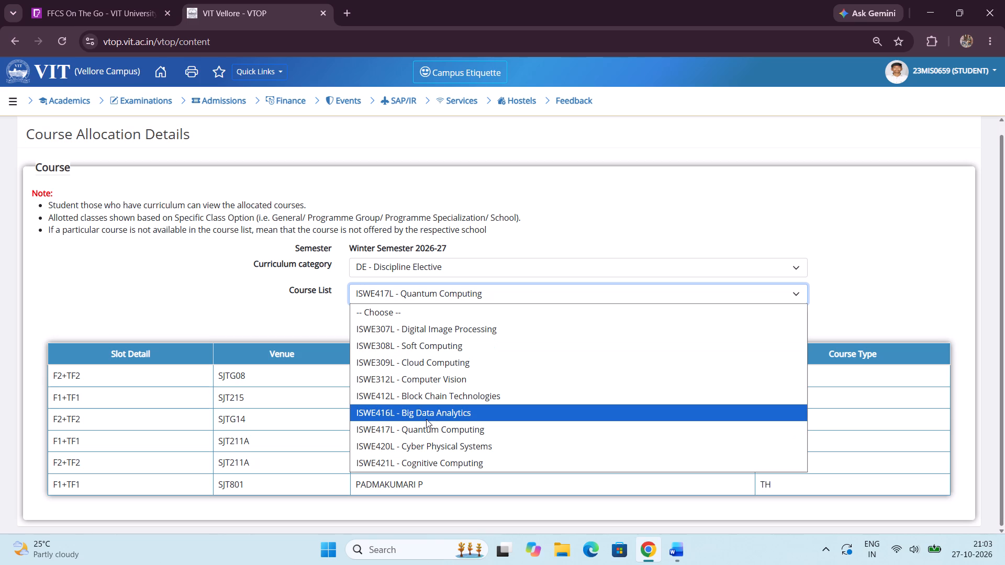
pyautogui.click(261, 311)
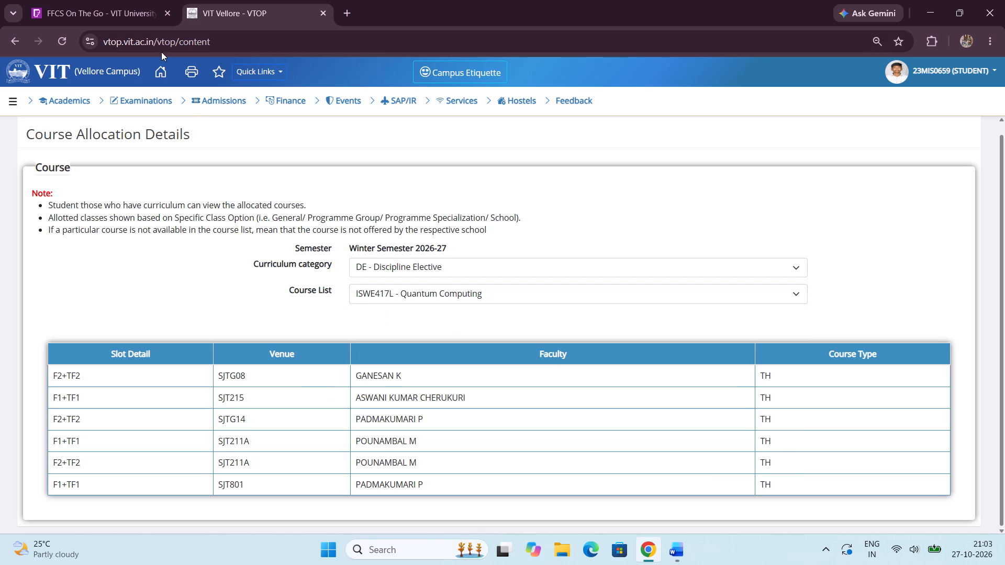
pyautogui.click(52, 0)
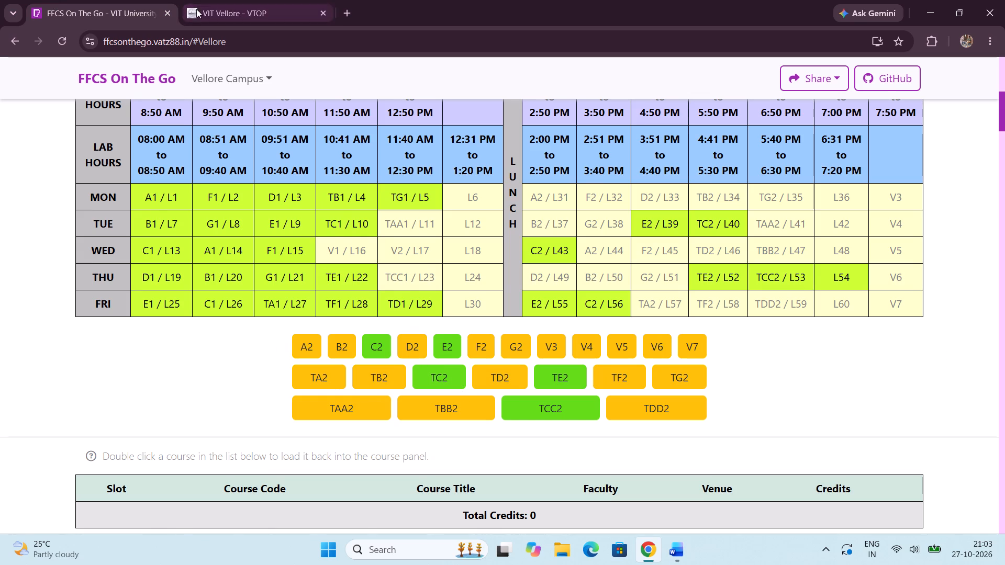
pyautogui.click(238, 13)
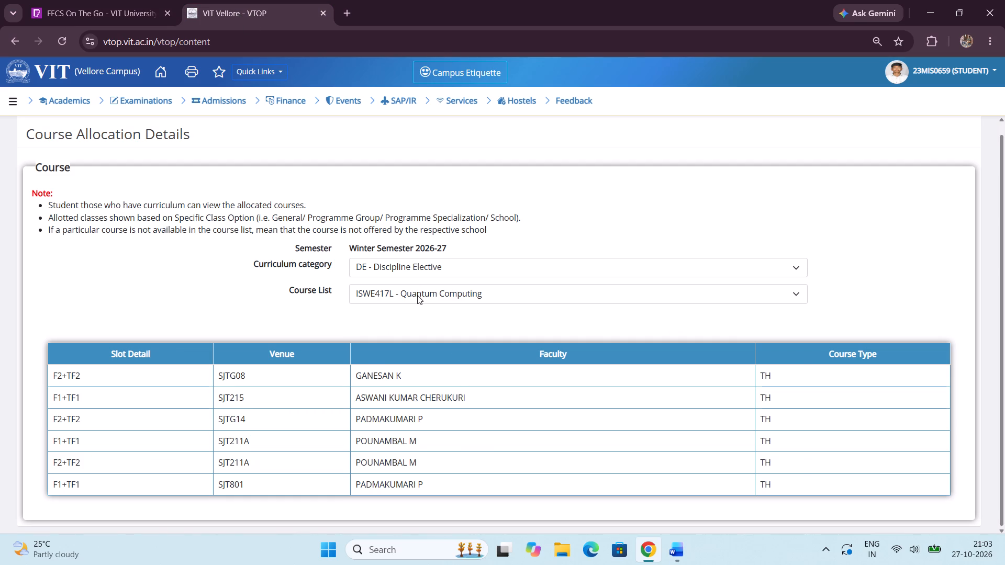
# View the elective slot allocations for ISWE420L - Cyber Physical Systems, ISWE412L - Block Chain Technologies and ISWE307L - Digital Image Processing in turn.
pyautogui.click(417, 295)
pyautogui.click(437, 444)
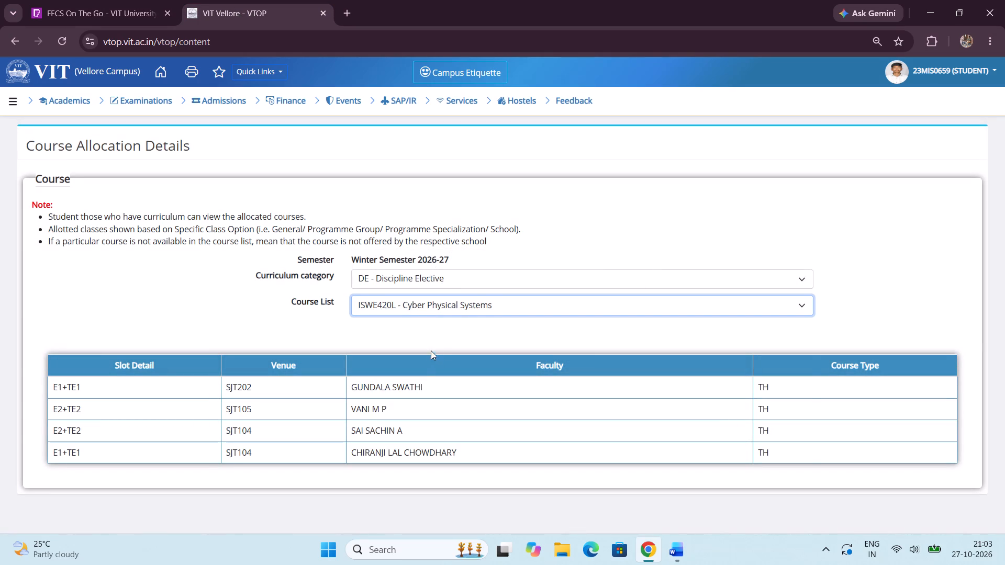
pyautogui.click(420, 309)
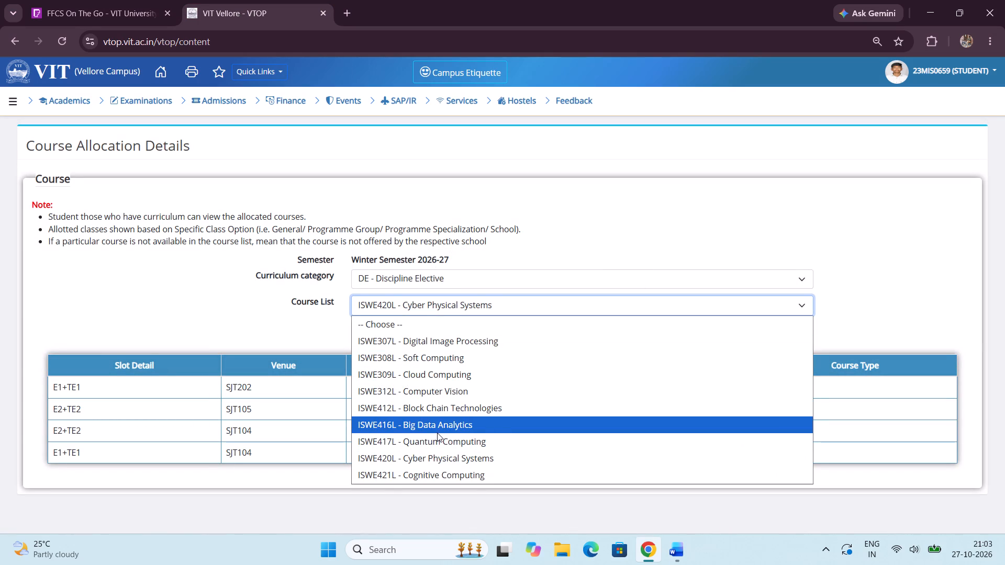
pyautogui.click(430, 415)
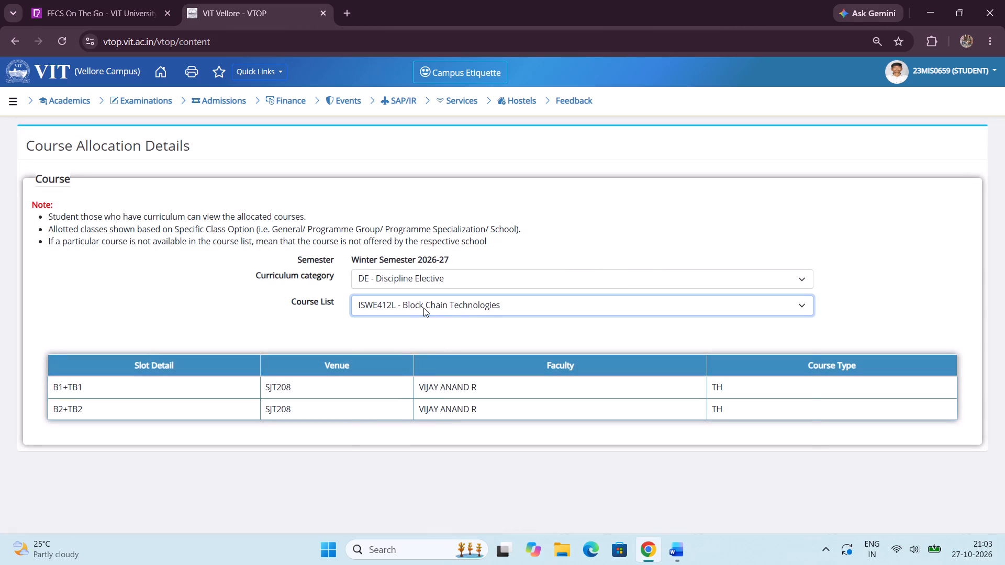
pyautogui.click(423, 308)
pyautogui.click(429, 337)
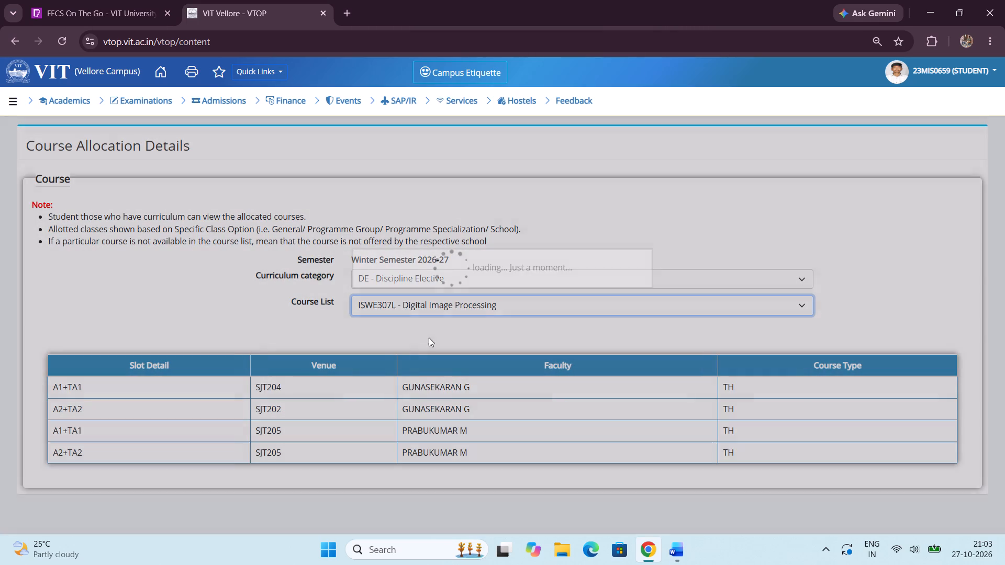
# View the slot allocations for ISWE309L - Cloud Computing, those for ISWE308L - Soft Computing, and Cloud Computing's once more.
pyautogui.click(419, 306)
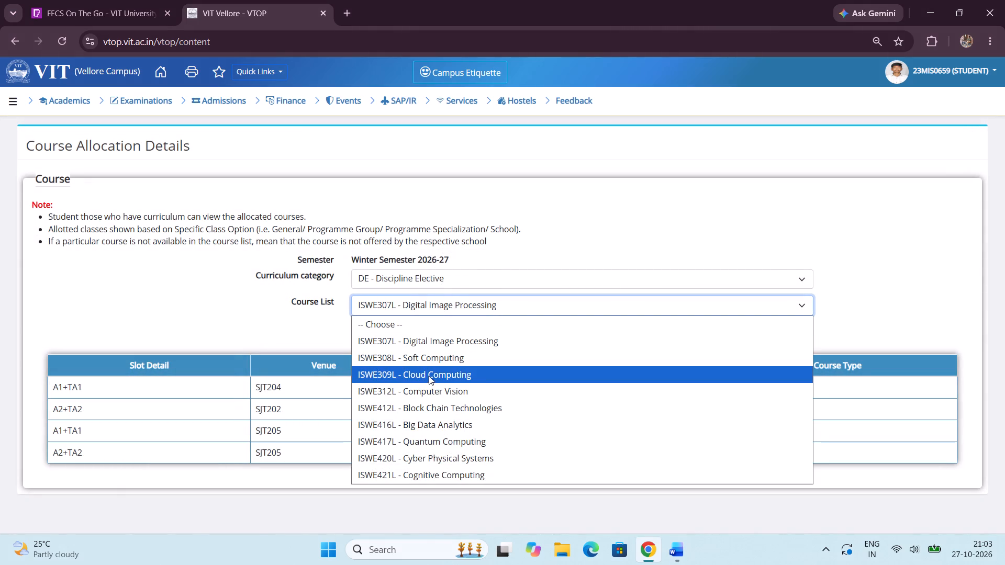
pyautogui.click(429, 376)
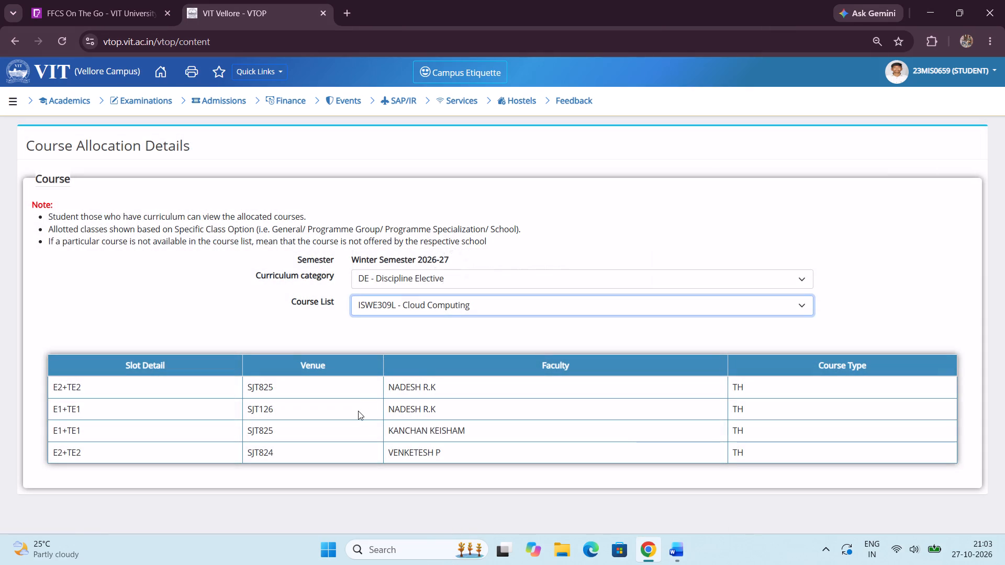
pyautogui.scroll(2, 358, 411)
pyautogui.scroll(-1, 358, 411)
pyautogui.click(427, 308)
pyautogui.click(401, 358)
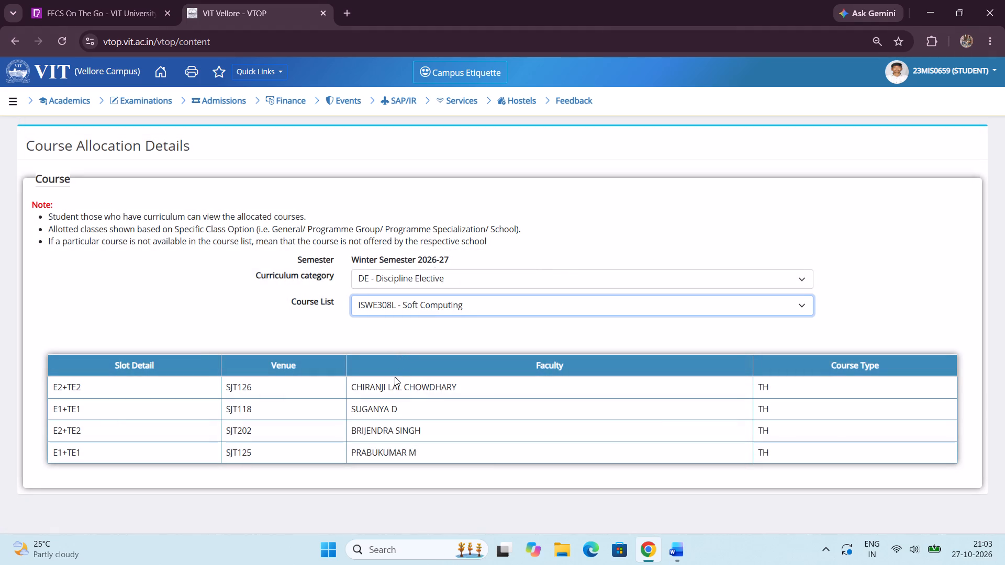
pyautogui.click(425, 302)
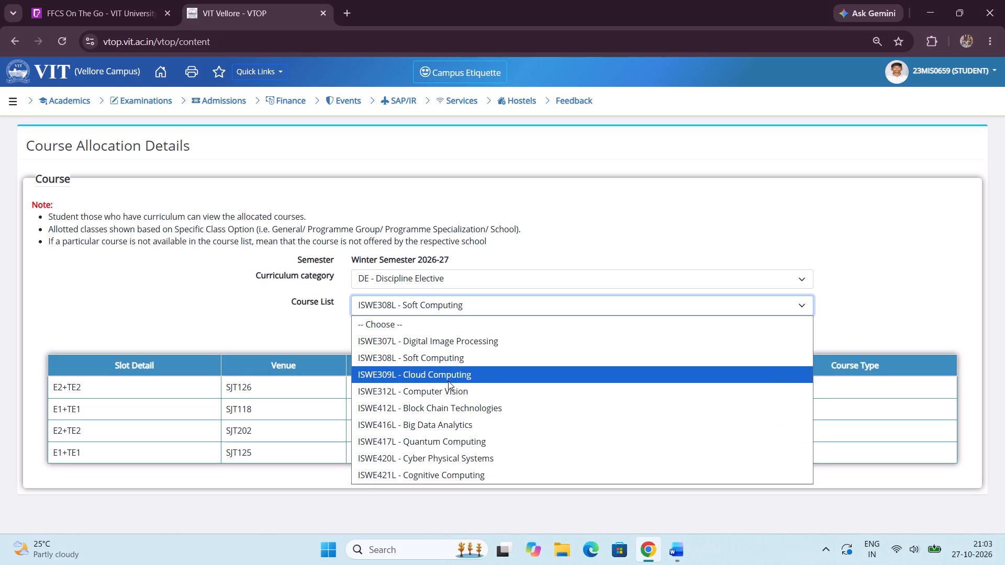
pyautogui.click(448, 380)
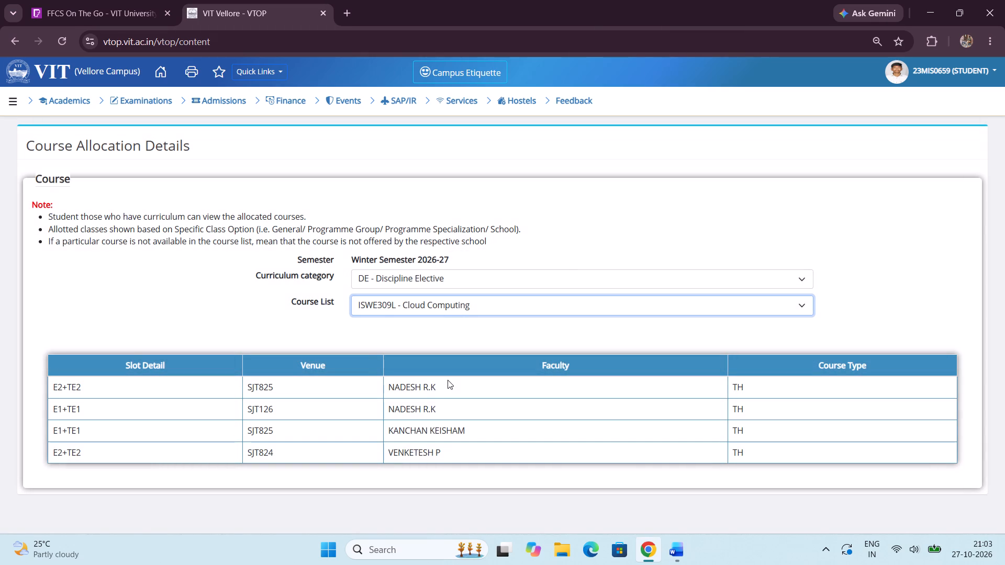
# Switch to FFCS On The Go and examine the marked morning and afternoon theory and lab slots across the weekly timetable.
pyautogui.click(133, 0)
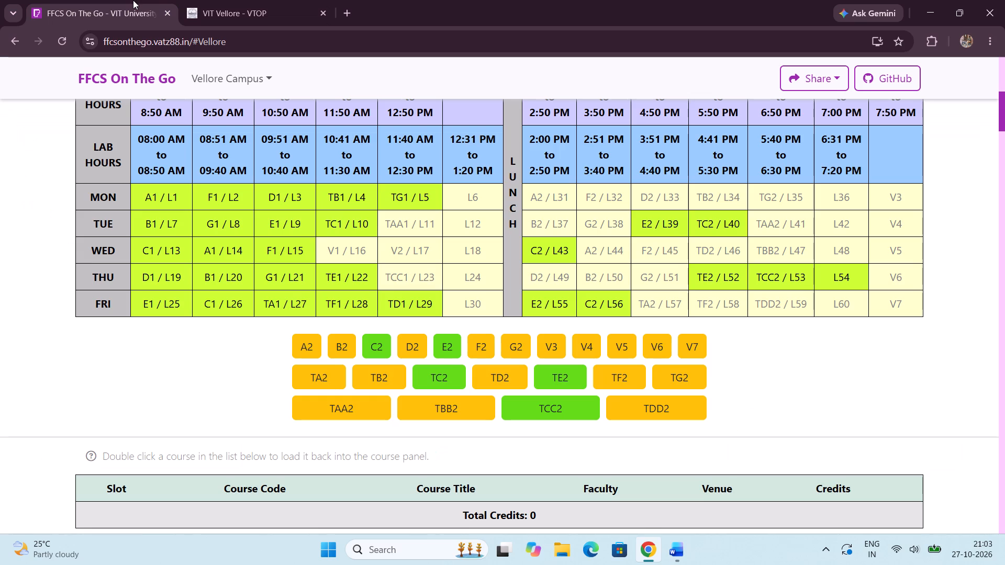
pyautogui.scroll(2, 377, 241)
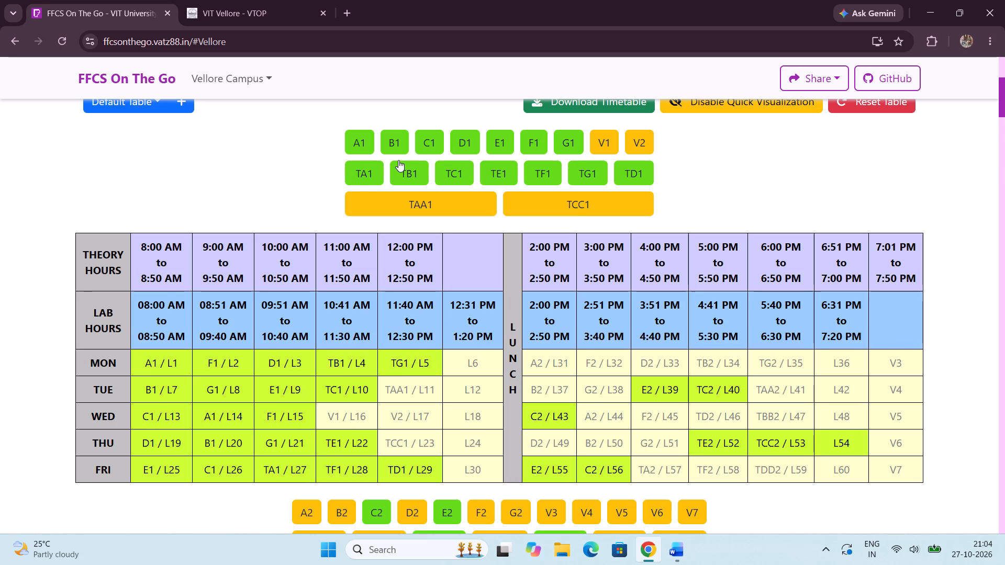
pyautogui.scroll(1, 398, 160)
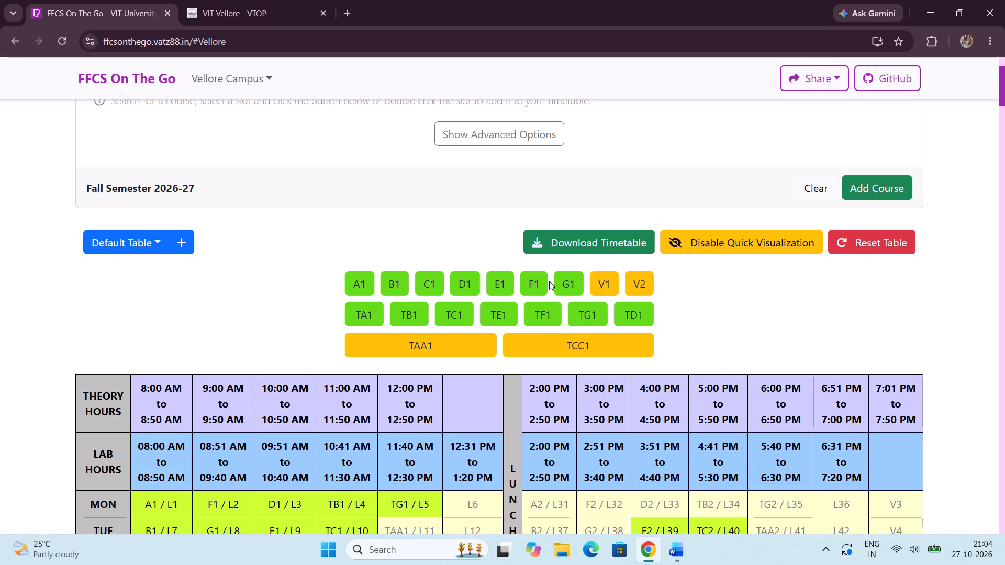
pyautogui.scroll(-1, 535, 281)
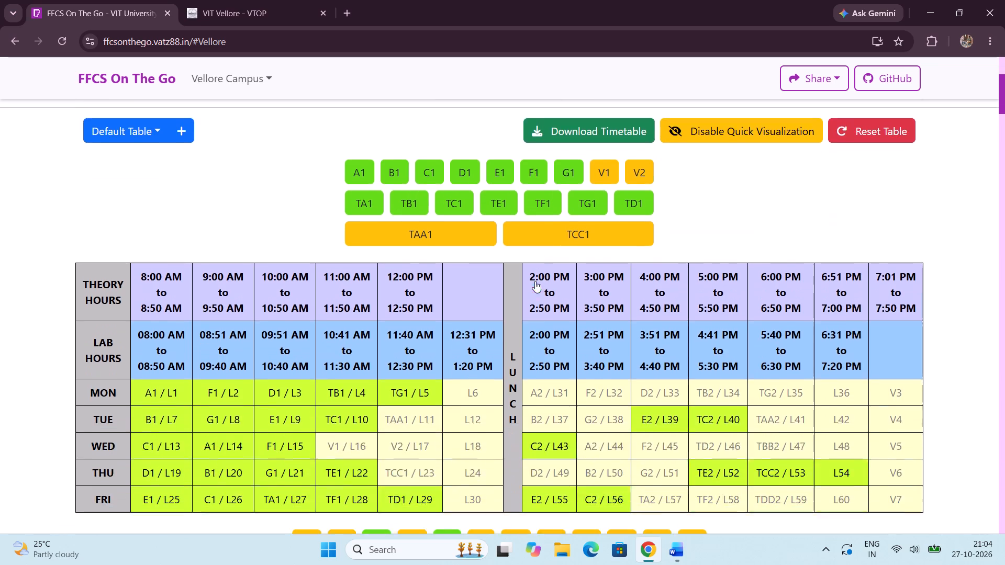
pyautogui.scroll(-2, 535, 281)
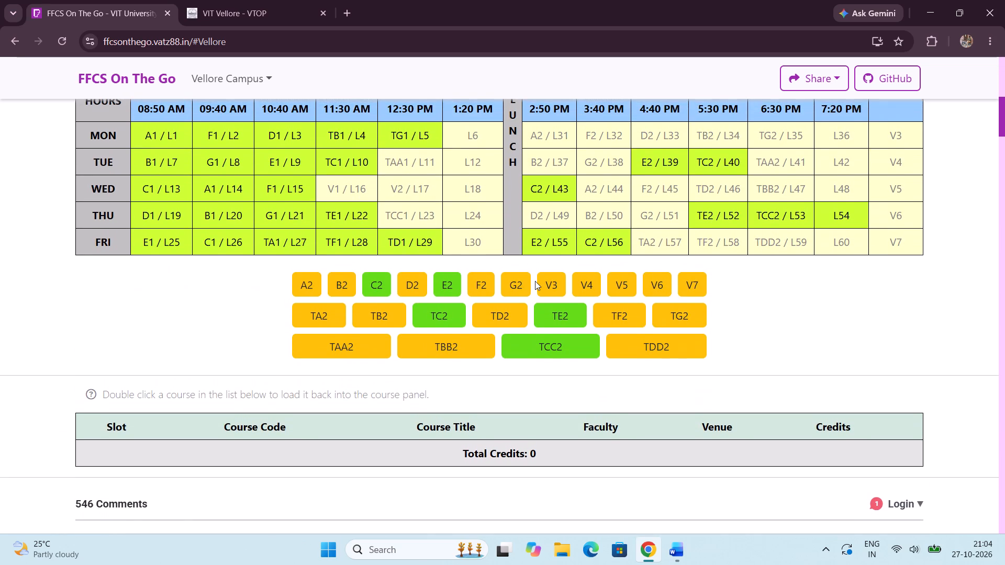
pyautogui.scroll(4, 535, 281)
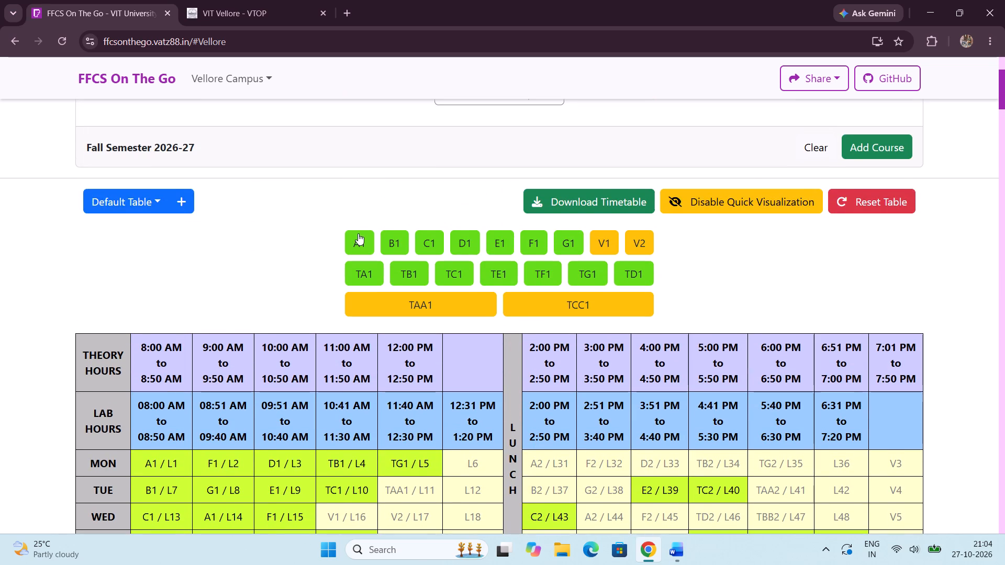
pyautogui.scroll(-3, 362, 241)
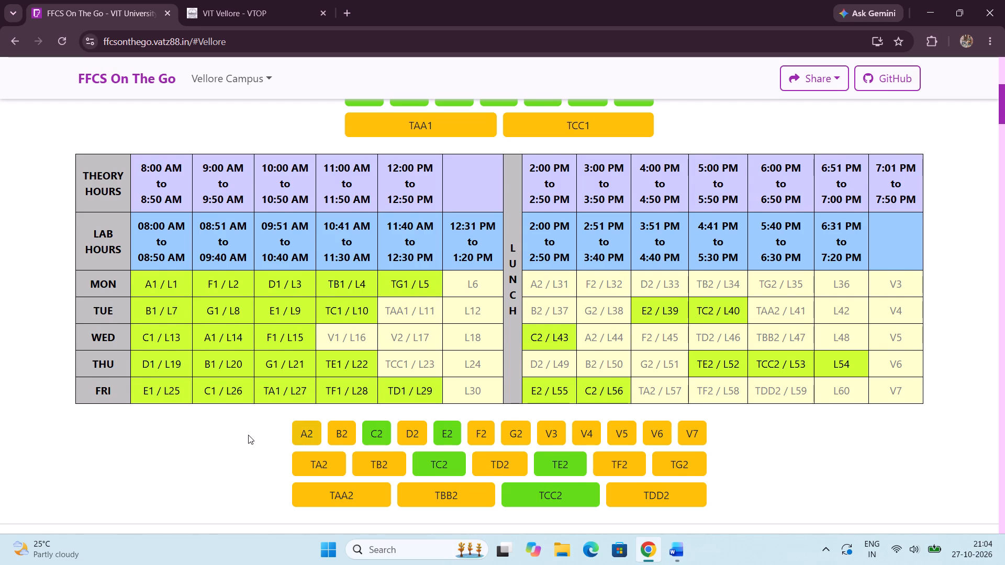
pyautogui.scroll(1, 248, 435)
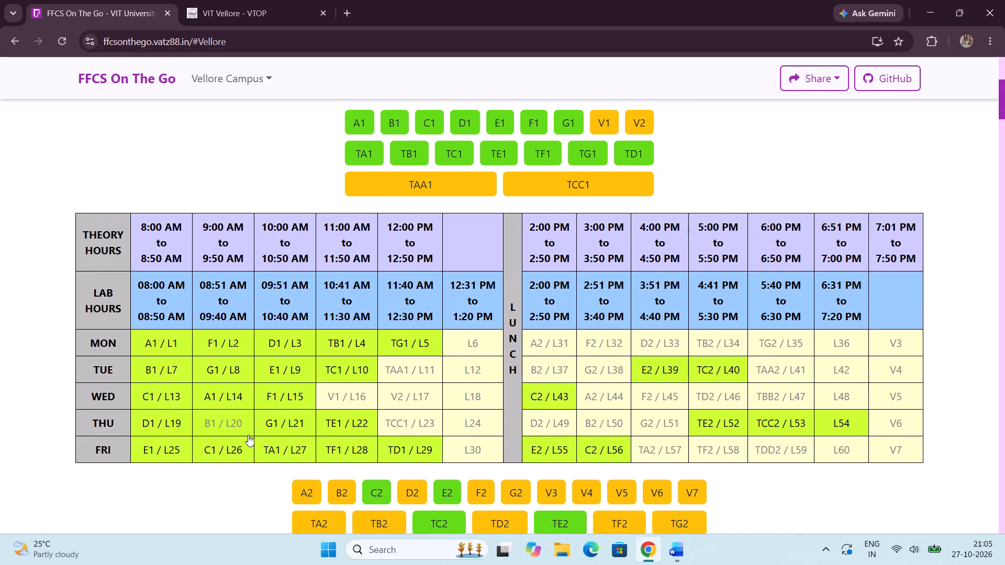
pyautogui.scroll(1, 248, 435)
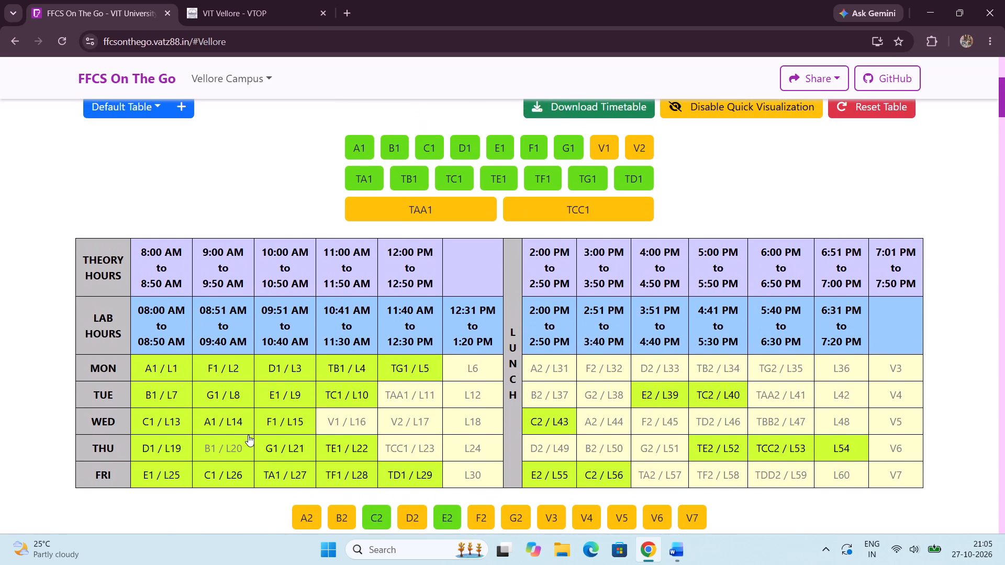
pyautogui.scroll(-1, 222, 507)
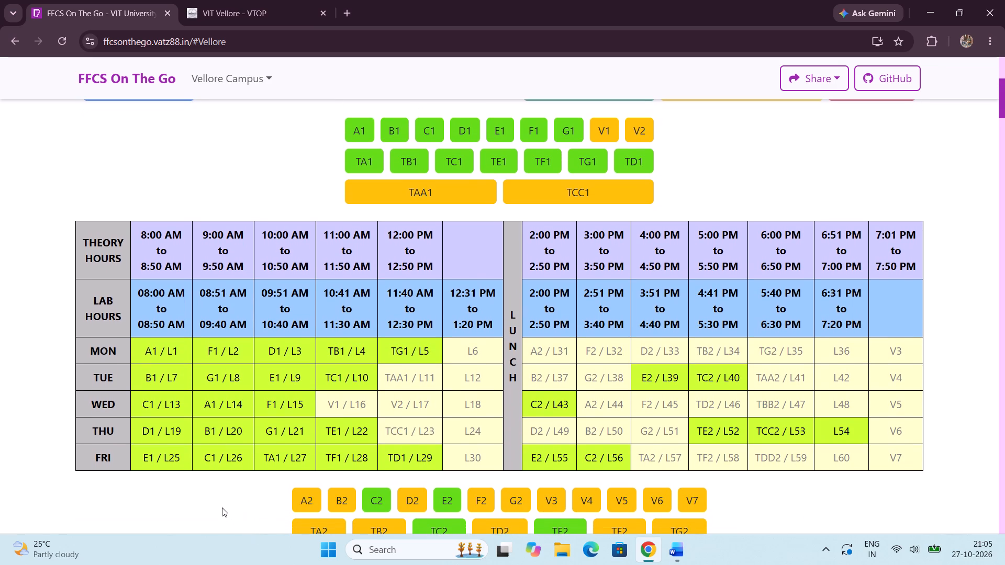
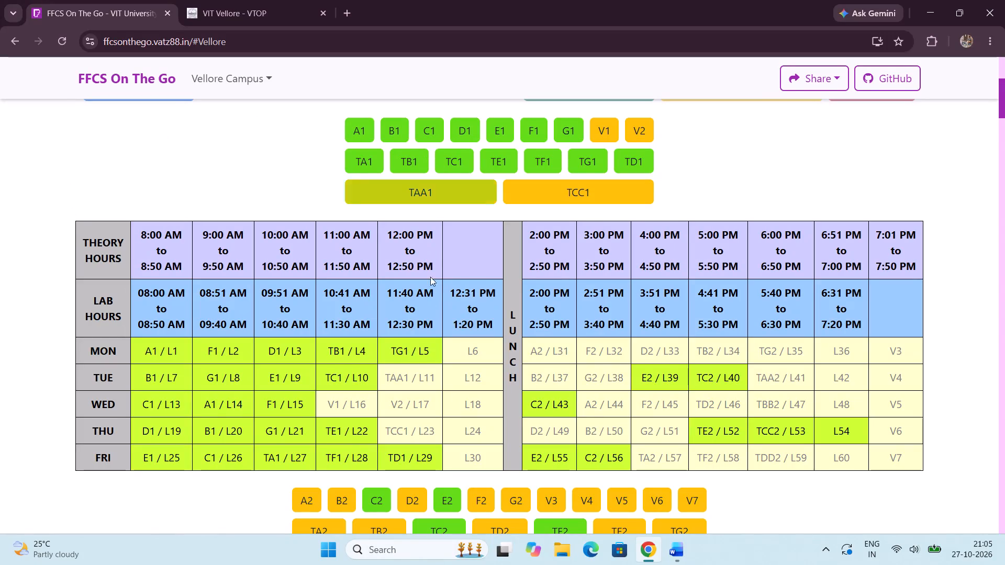
# Switch to the Word document and start a separate list below the existing course entries with "A1 : web technologies".
pyautogui.click(679, 551)
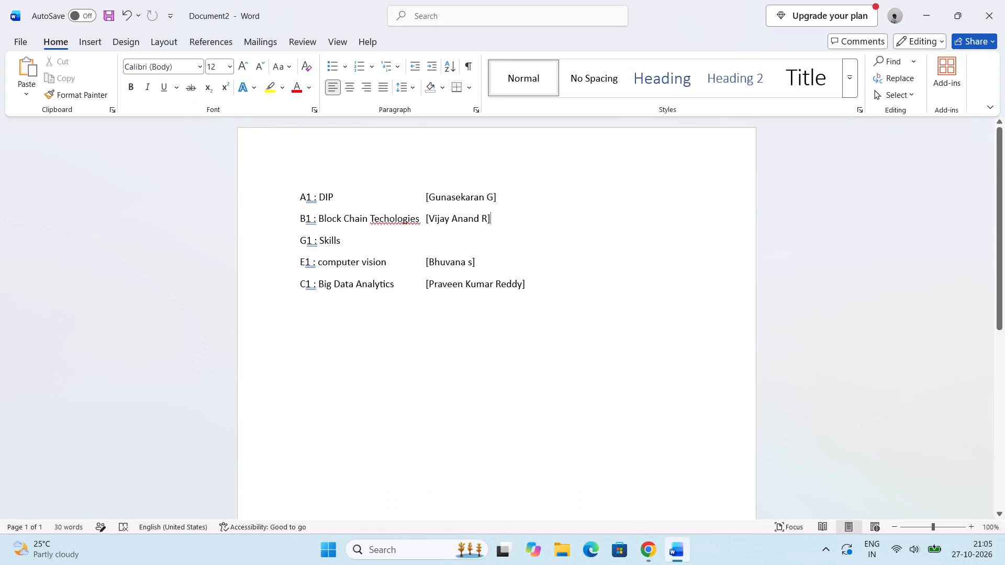
pyautogui.scroll(-1, 428, 377)
pyautogui.click(289, 270)
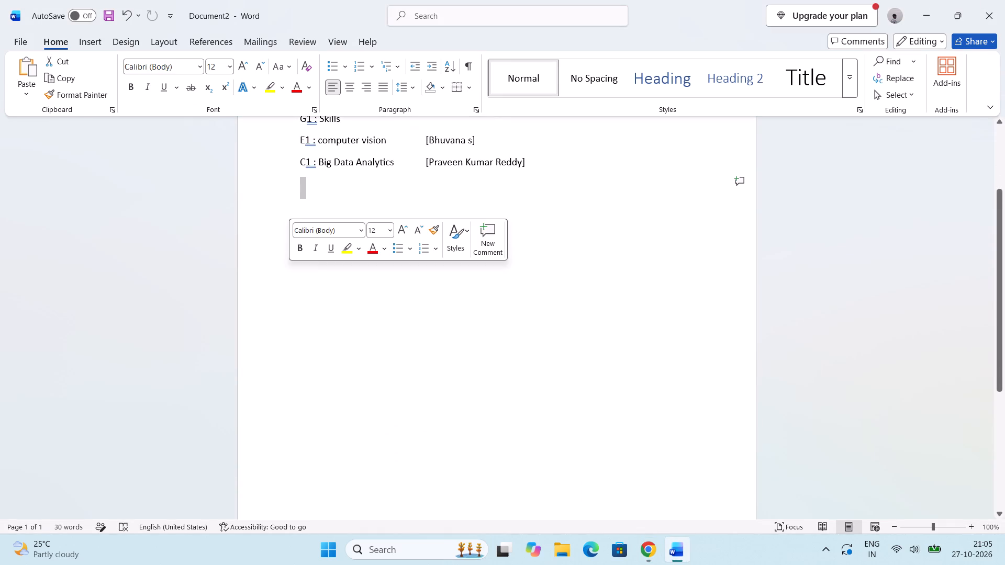
pyautogui.click(352, 286)
pyautogui.press('Return')
pyautogui.press('Return')
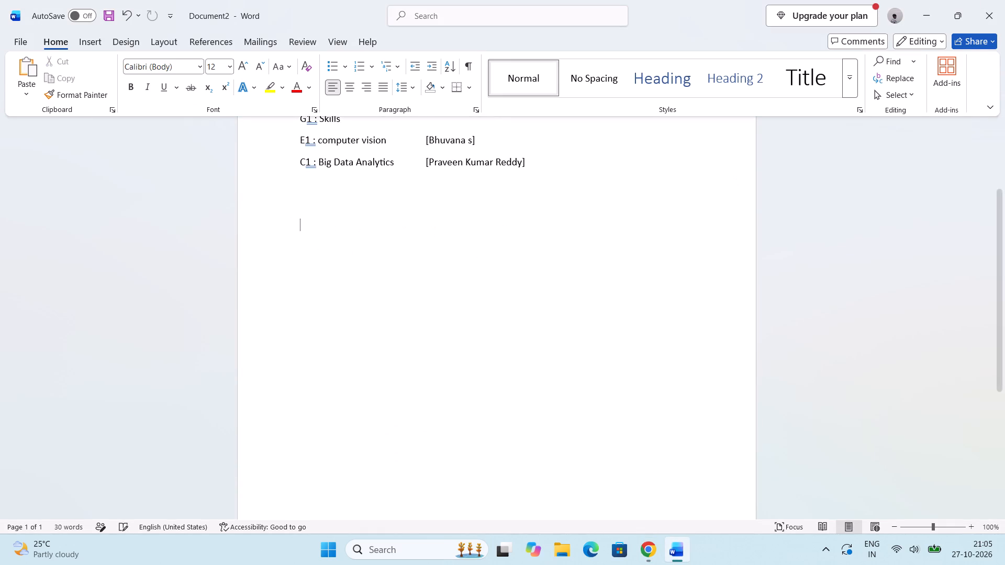
pyautogui.press('Return')
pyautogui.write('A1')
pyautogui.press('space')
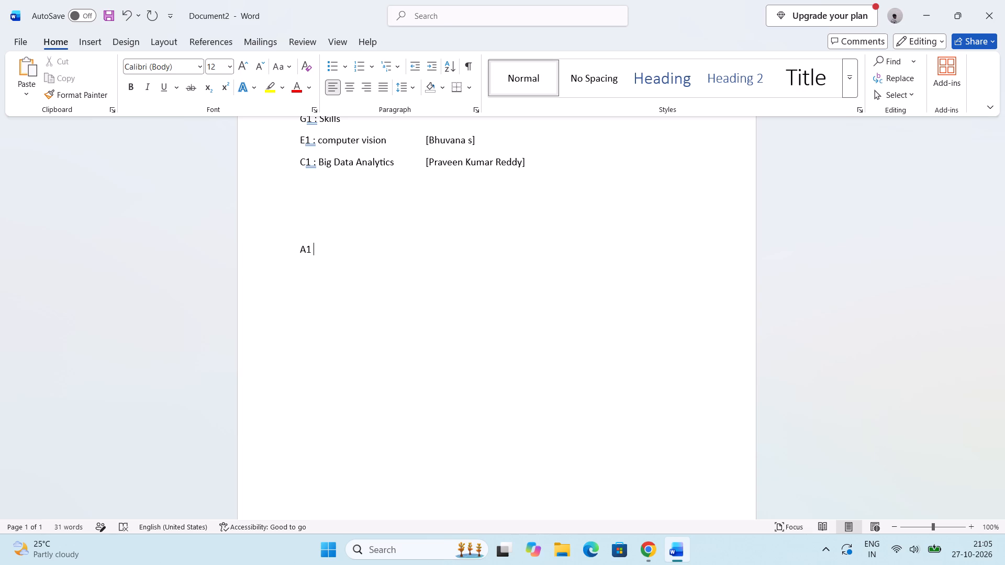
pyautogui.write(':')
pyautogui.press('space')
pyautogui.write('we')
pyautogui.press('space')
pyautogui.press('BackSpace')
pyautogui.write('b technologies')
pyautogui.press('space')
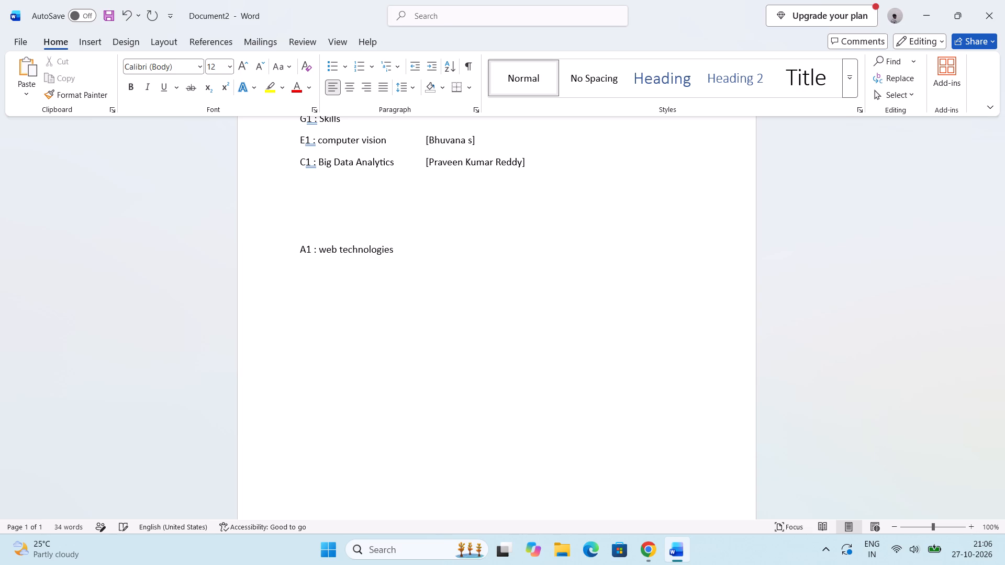
# Add the faculty options "vijayan (or) porkodi" after web technologies on the A1 line.
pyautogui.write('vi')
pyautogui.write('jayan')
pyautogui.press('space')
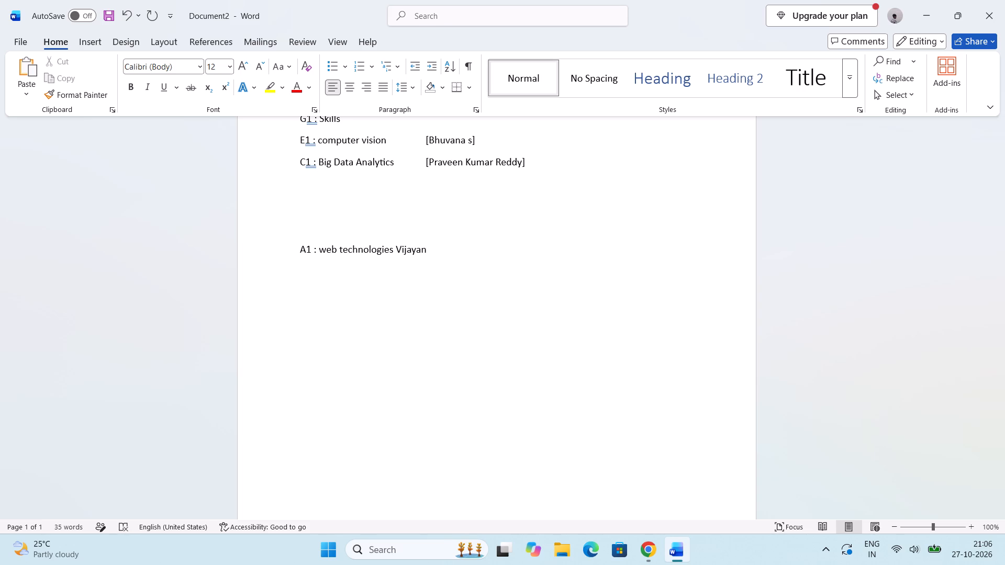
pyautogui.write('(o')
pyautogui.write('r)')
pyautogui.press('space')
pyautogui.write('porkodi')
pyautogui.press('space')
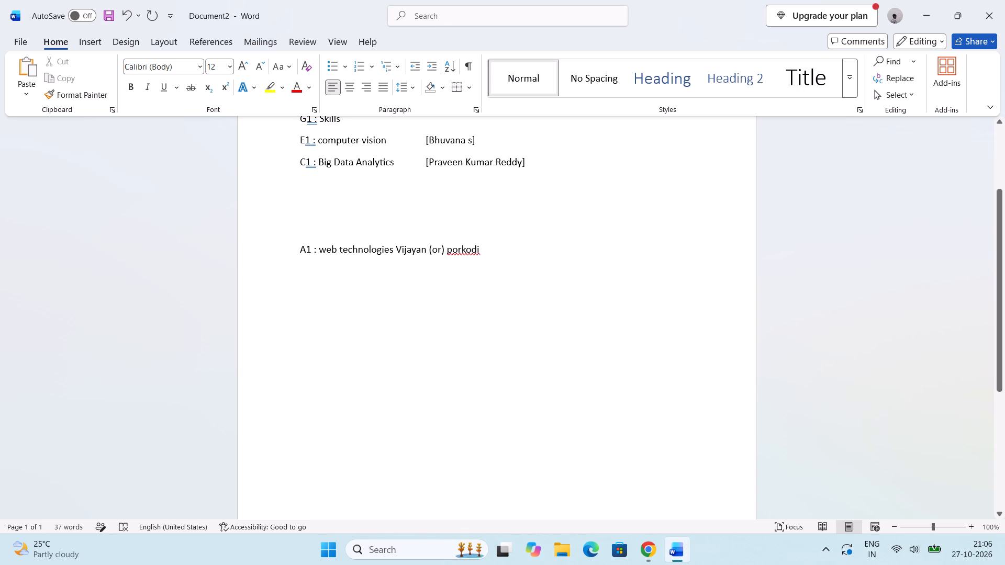
# Check the marked lab slots in FFCS On The Go, and append L53+L54 to the A1 line in Word.
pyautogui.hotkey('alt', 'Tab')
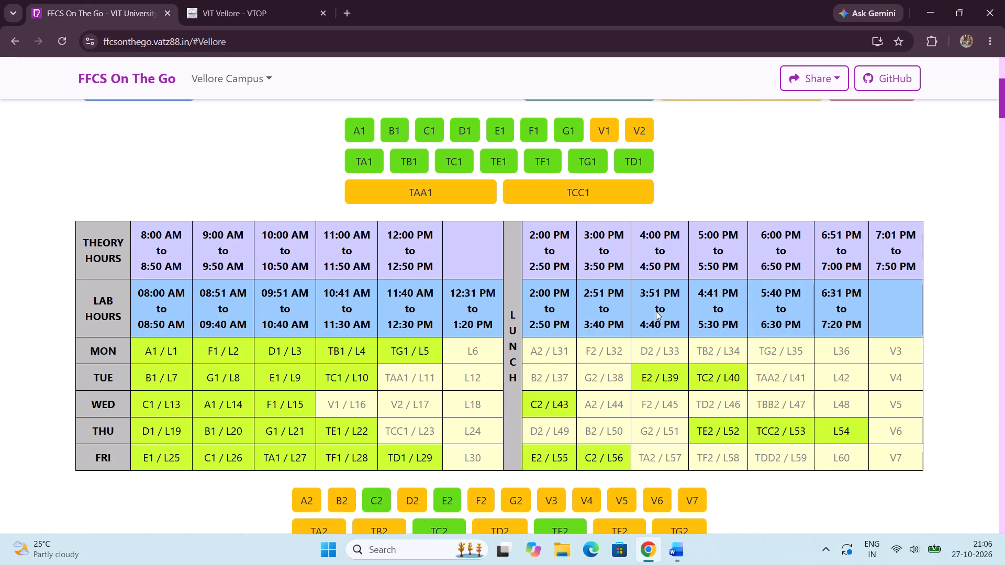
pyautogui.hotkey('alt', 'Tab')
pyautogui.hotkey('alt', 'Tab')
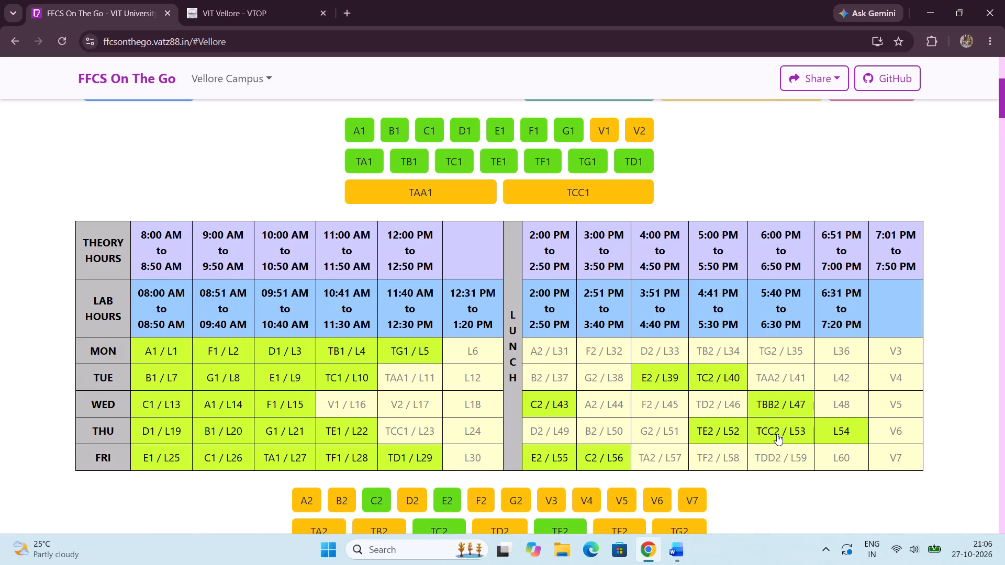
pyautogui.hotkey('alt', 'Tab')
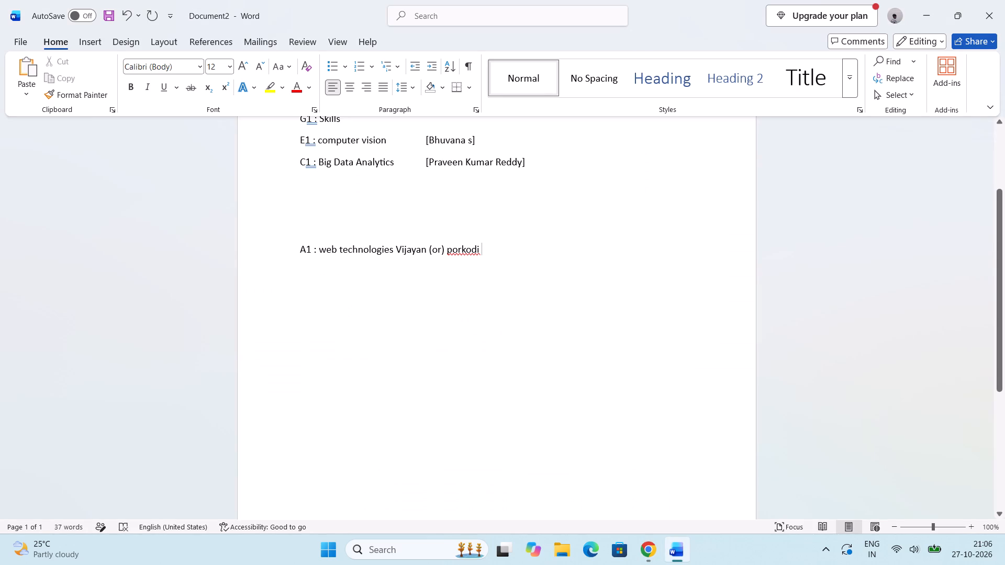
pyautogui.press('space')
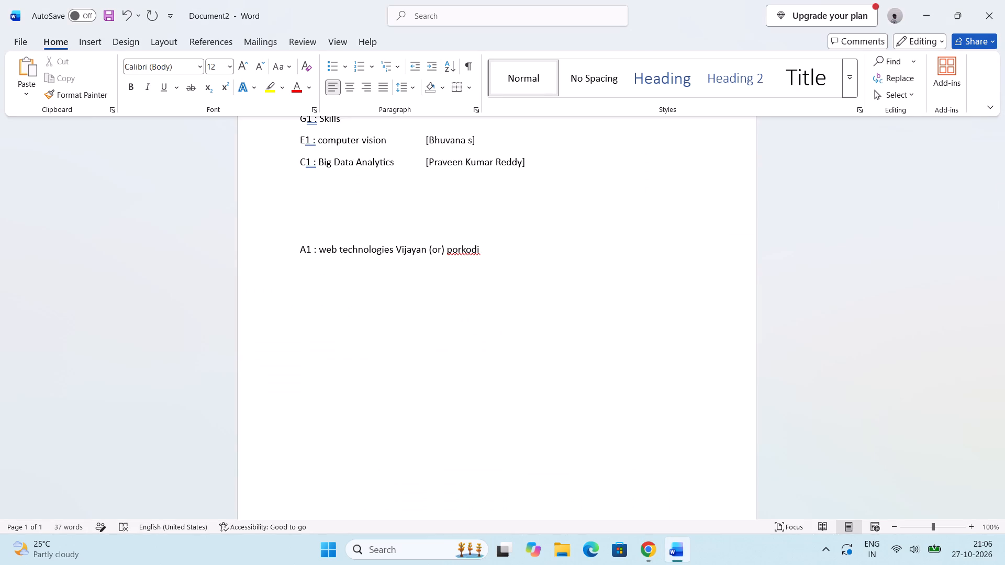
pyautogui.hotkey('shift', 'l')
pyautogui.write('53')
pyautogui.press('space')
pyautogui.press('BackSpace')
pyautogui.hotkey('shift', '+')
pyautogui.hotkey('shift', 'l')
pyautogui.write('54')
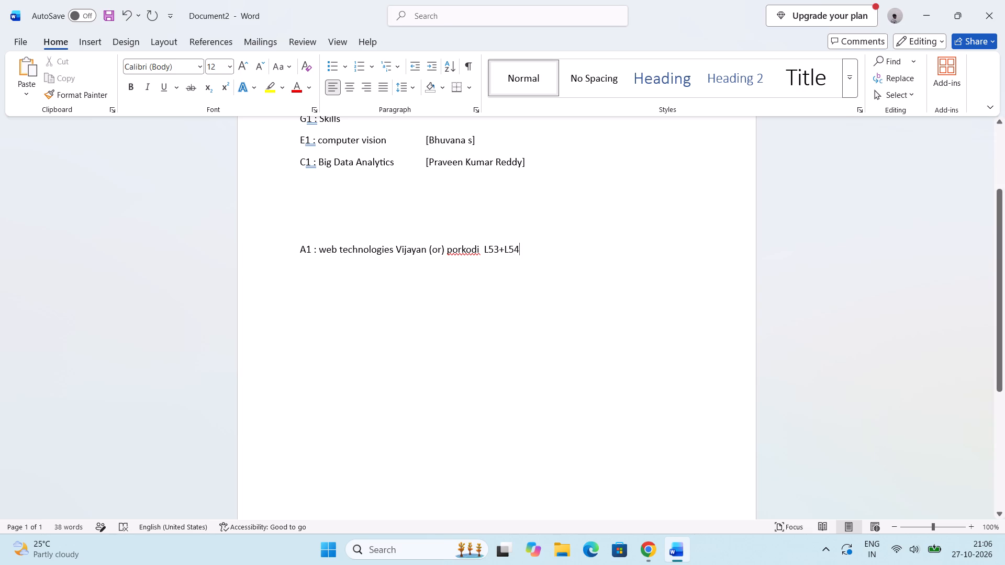
# Start a new line under the A1 entry with the slot label "B1 :".
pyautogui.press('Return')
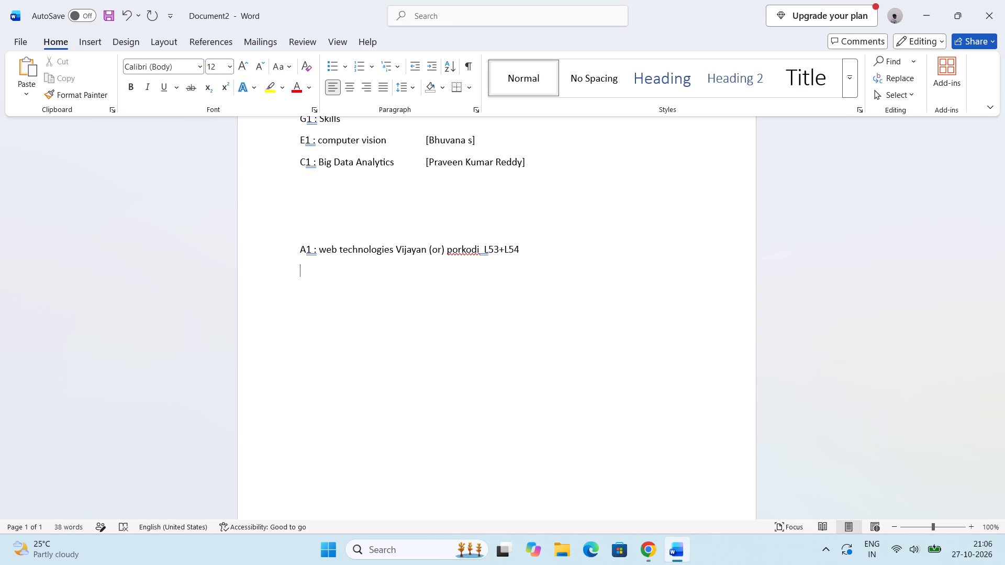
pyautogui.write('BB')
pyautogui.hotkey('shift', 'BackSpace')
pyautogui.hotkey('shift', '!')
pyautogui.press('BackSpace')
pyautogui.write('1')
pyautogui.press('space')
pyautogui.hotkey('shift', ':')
# Switch to VTOP and view the Discipline Core slot allocations for ISWE206P - Web Technologies Lab.
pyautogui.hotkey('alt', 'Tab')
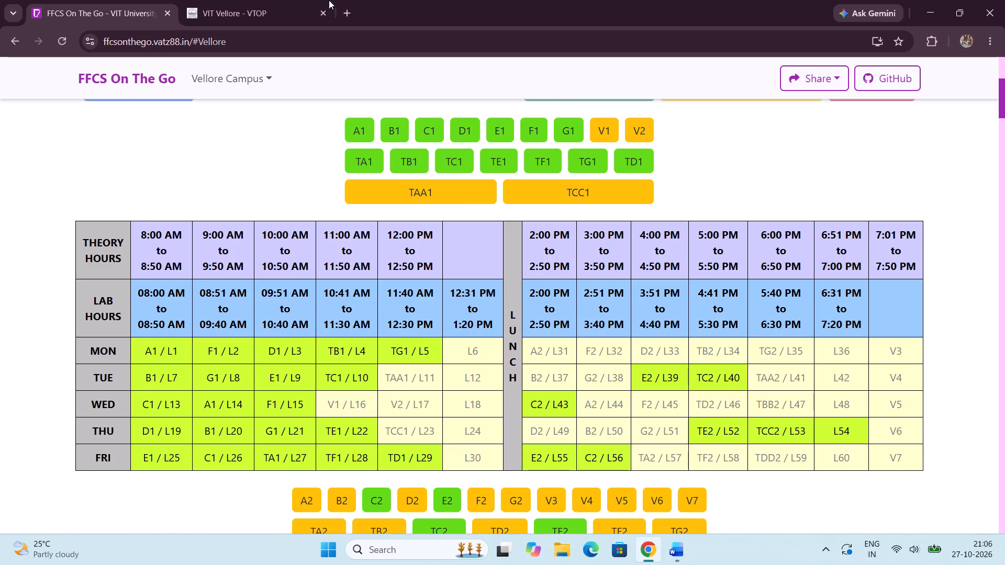
pyautogui.click(278, 0)
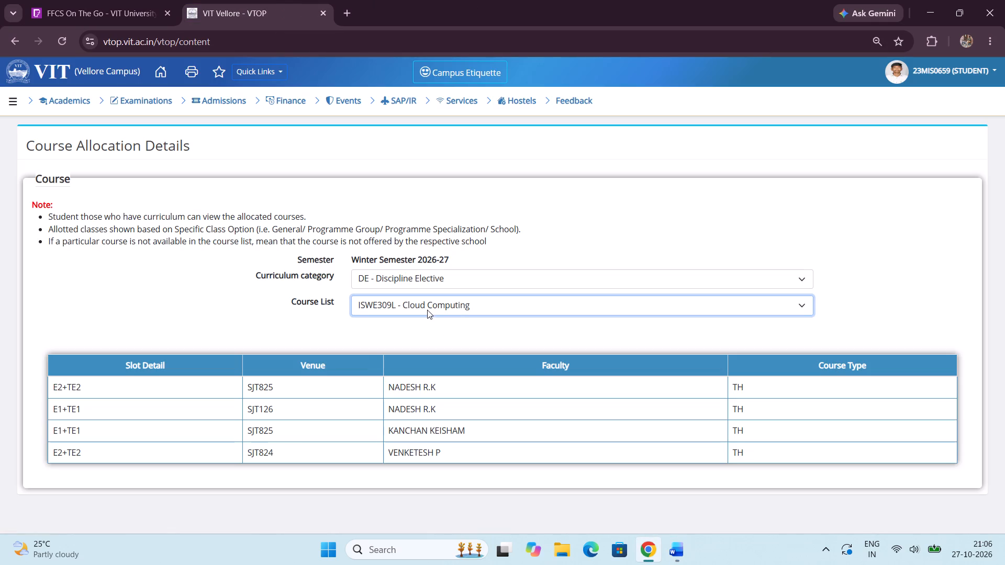
pyautogui.click(414, 282)
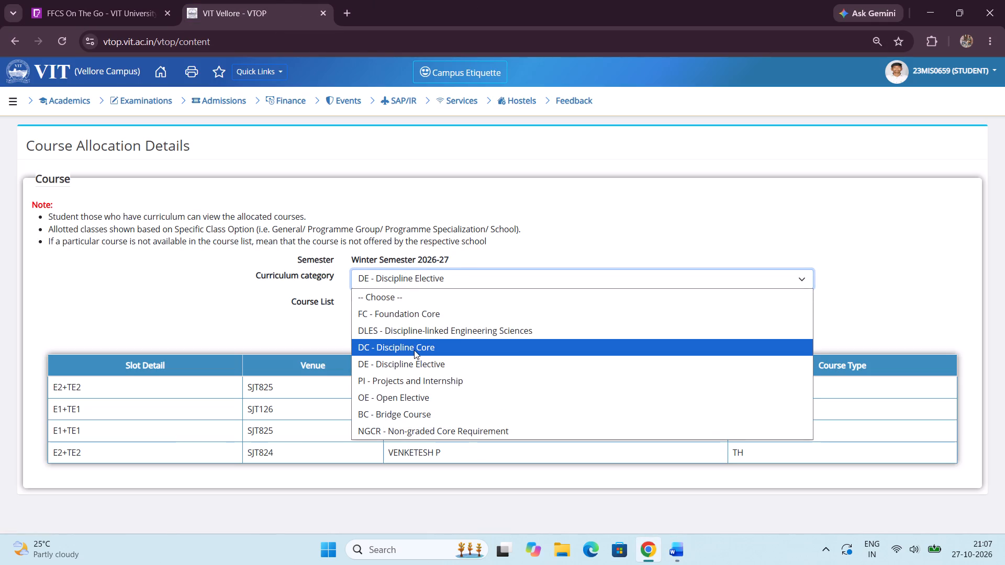
pyautogui.click(414, 350)
pyautogui.click(417, 304)
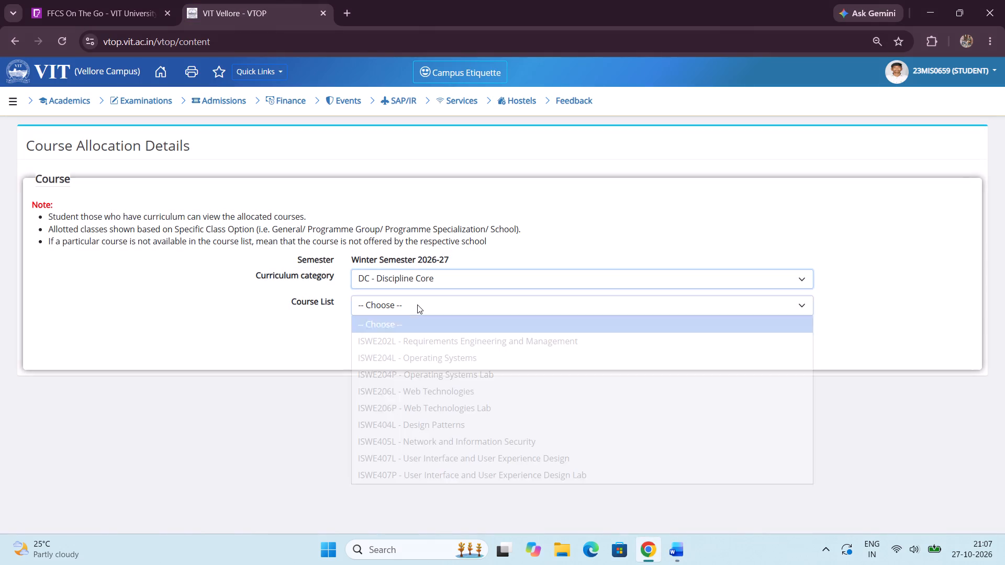
pyautogui.click(452, 410)
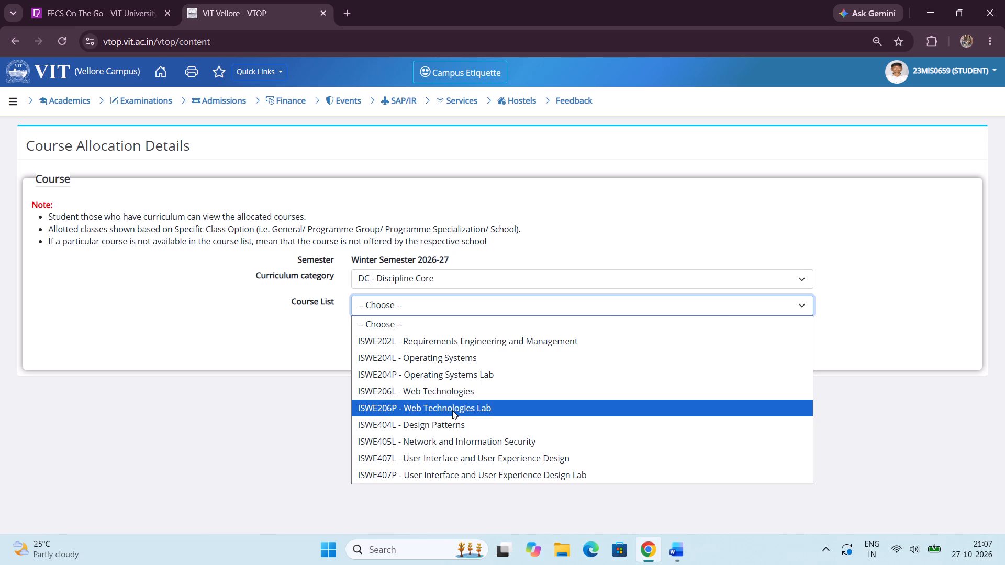
pyautogui.scroll(-1, 435, 457)
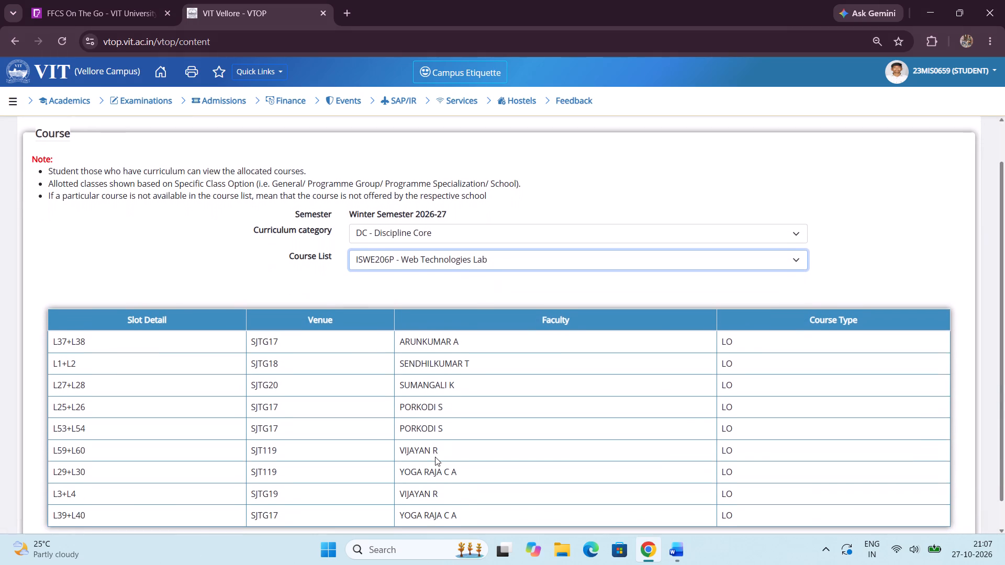
pyautogui.scroll(-1, 435, 457)
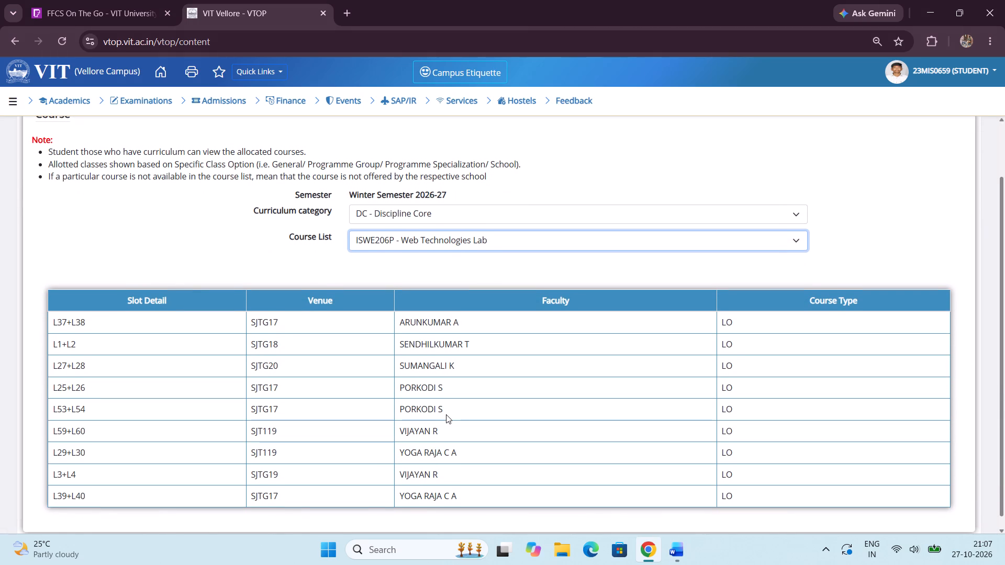
# Switch to Word and enter "dlm" as the course on the B1 line.
pyautogui.hotkey('alt', 'Tab')
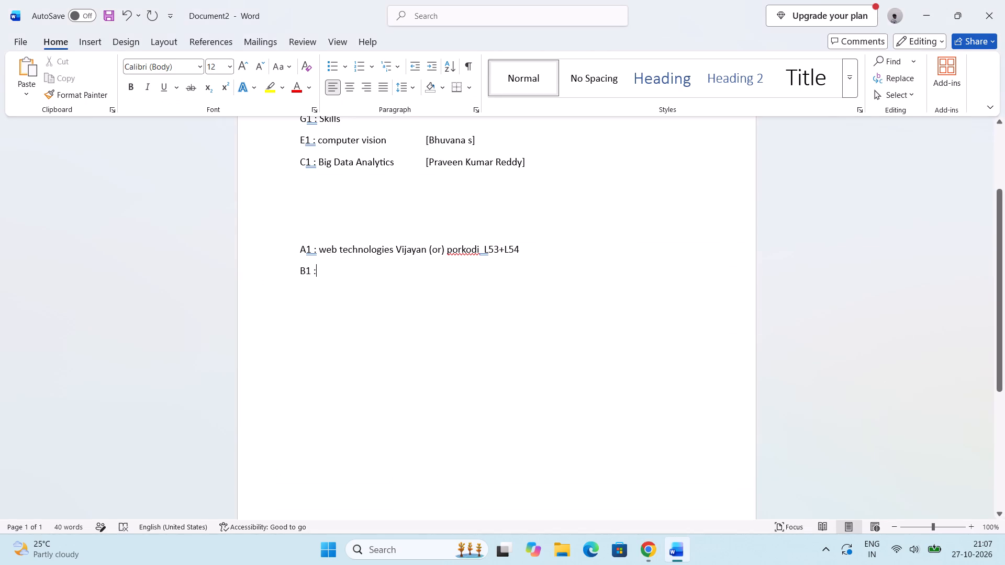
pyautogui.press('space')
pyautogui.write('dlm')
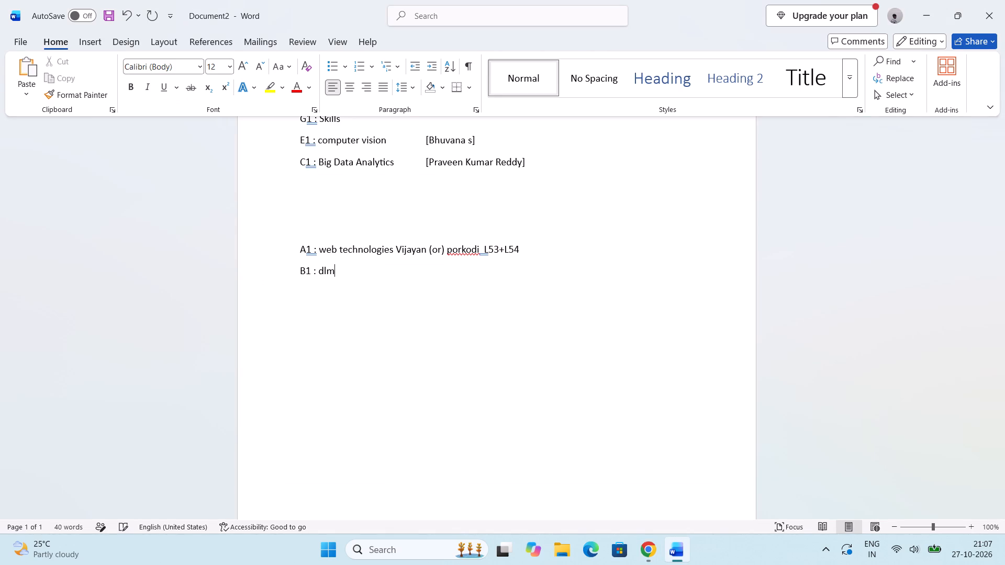
# Start a new line under the B1 entry with the slot label "C1 :".
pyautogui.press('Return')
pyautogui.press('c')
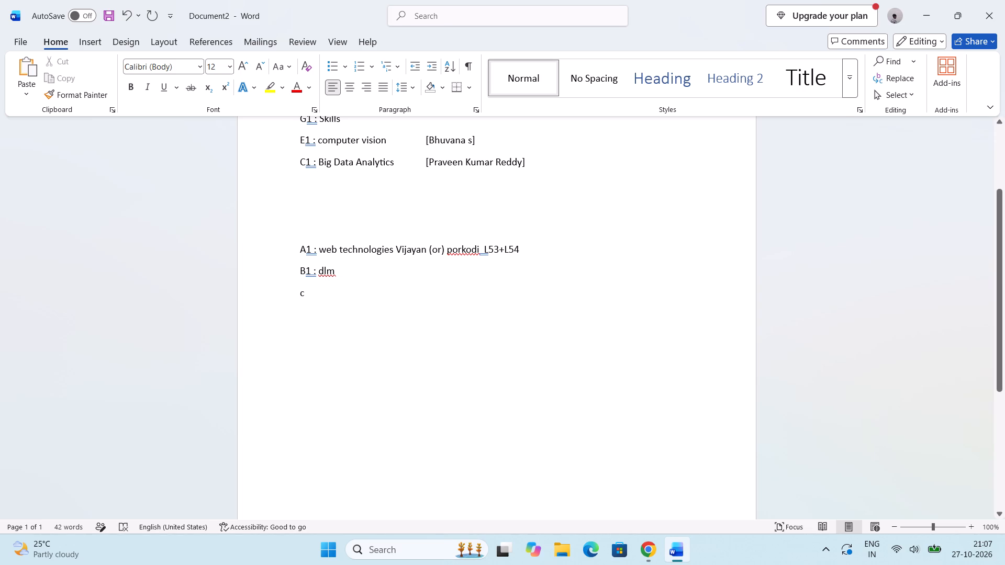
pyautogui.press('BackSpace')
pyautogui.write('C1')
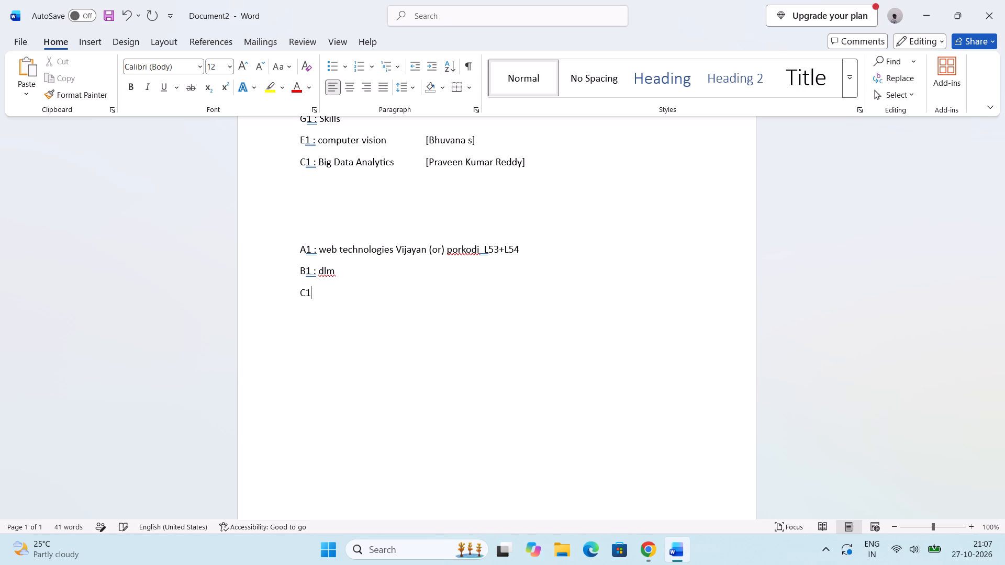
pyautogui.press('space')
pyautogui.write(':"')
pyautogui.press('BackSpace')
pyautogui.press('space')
# Switch to VTOP and view the Discipline Elective slot allocations for ISWE416L - Big Data Analytics.
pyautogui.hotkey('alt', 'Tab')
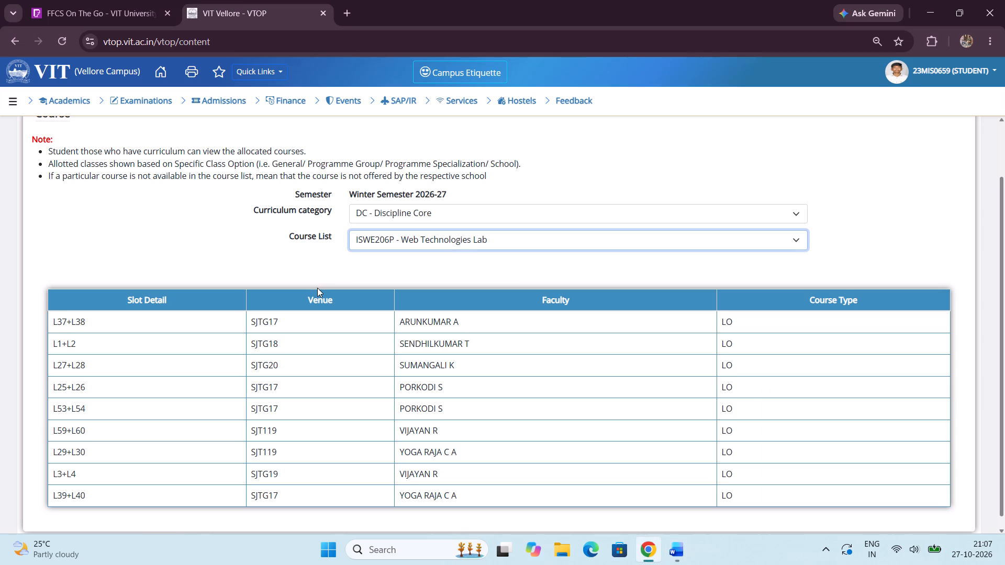
pyautogui.click(458, 209)
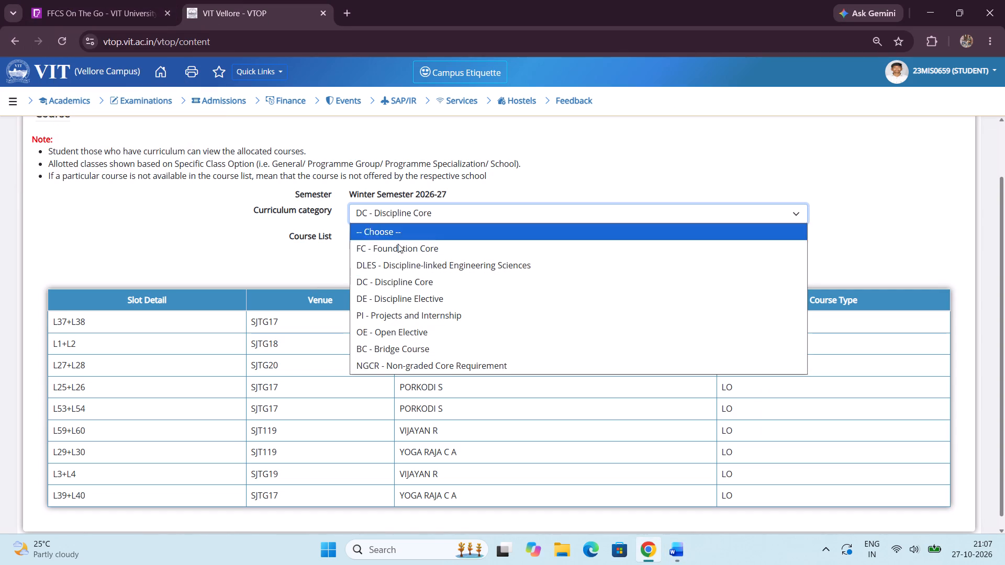
pyautogui.click(454, 208)
pyautogui.click(454, 208)
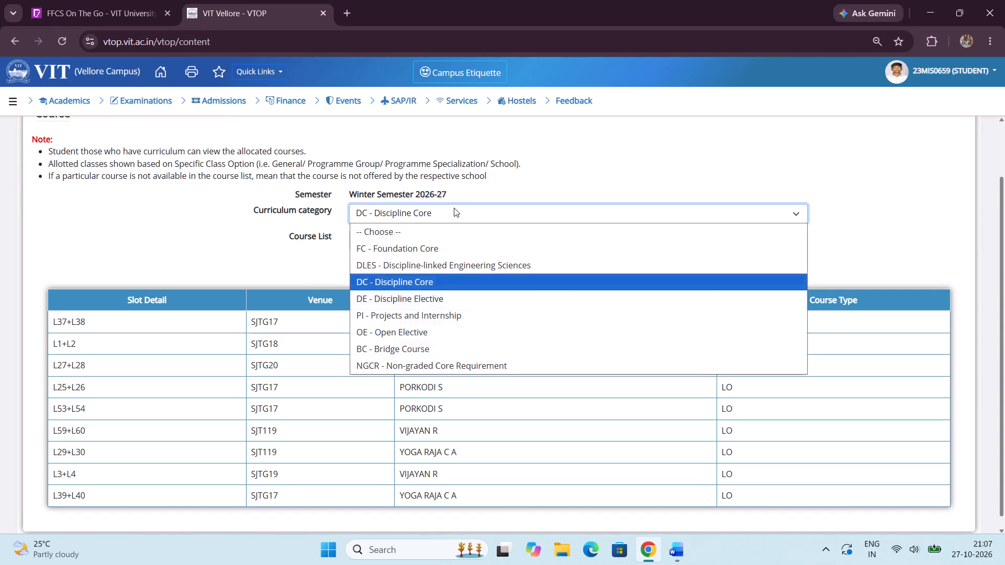
pyautogui.click(437, 300)
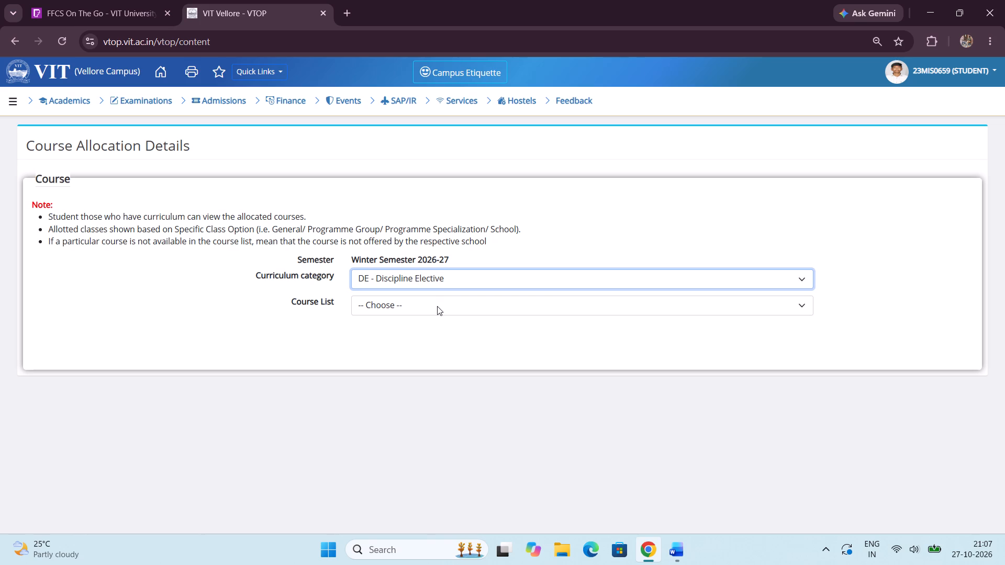
pyautogui.click(437, 306)
pyautogui.click(434, 429)
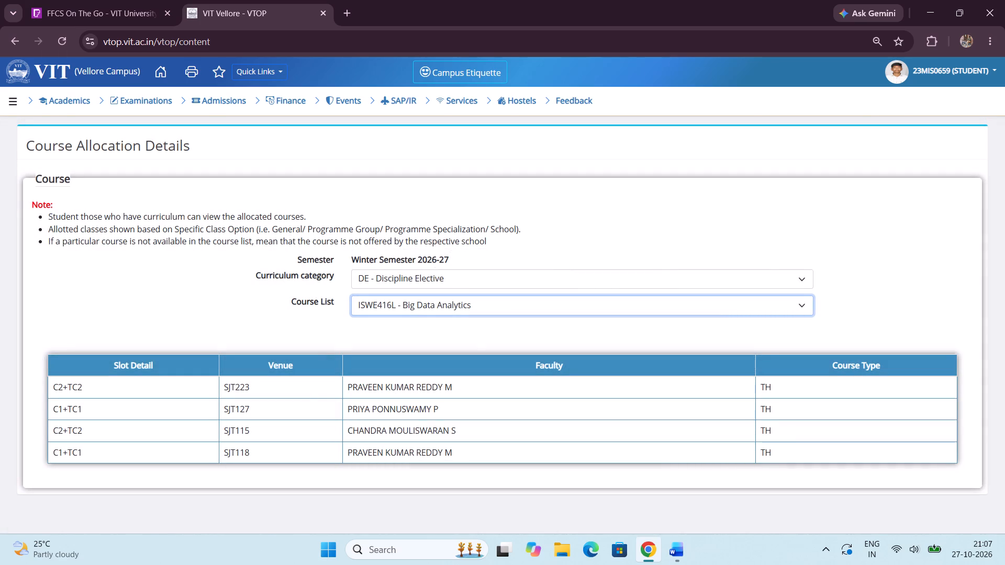
# Copy the C1+TC1 faculty name listed for venue SJT118 in VTOP onto the C1 line in Word.
pyautogui.hotkey('alt', 'Tab')
pyautogui.hotkey('alt', 'Tab')
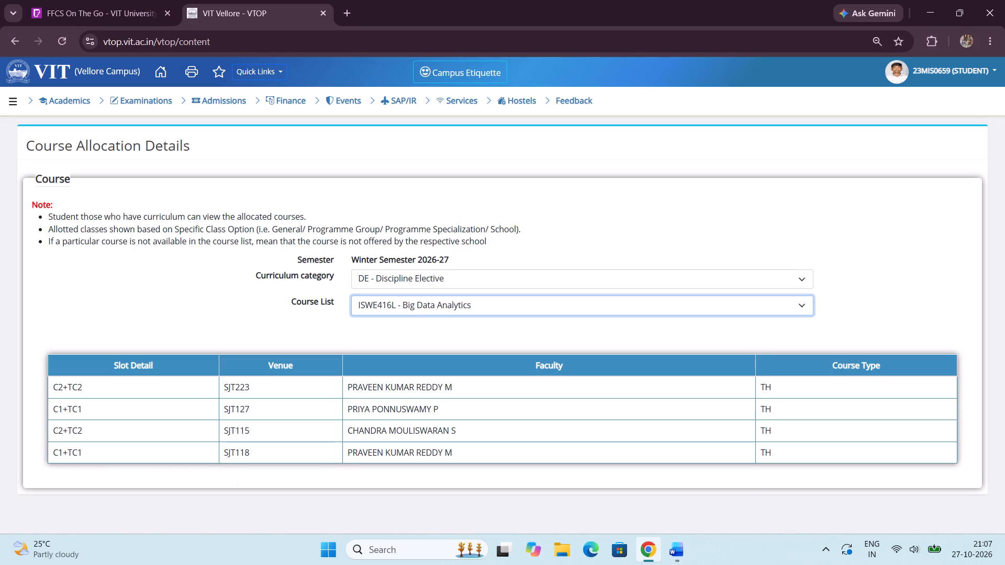
pyautogui.moveTo(349, 453); pyautogui.dragTo(468, 459)
pyautogui.hotkey('ctrl', 'c')
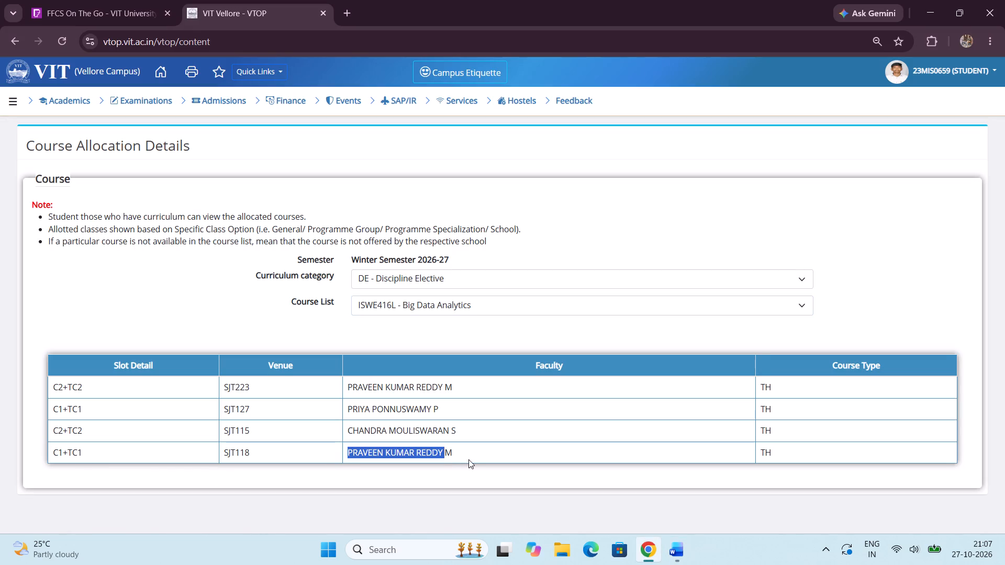
pyautogui.hotkey('alt', 'Tab')
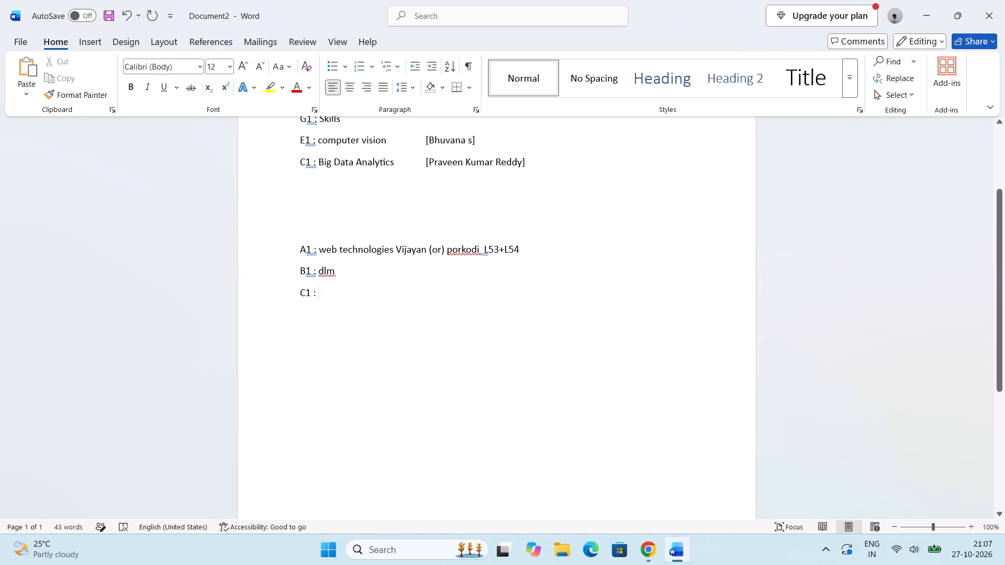
pyautogui.hotkey('ctrl', 'v')
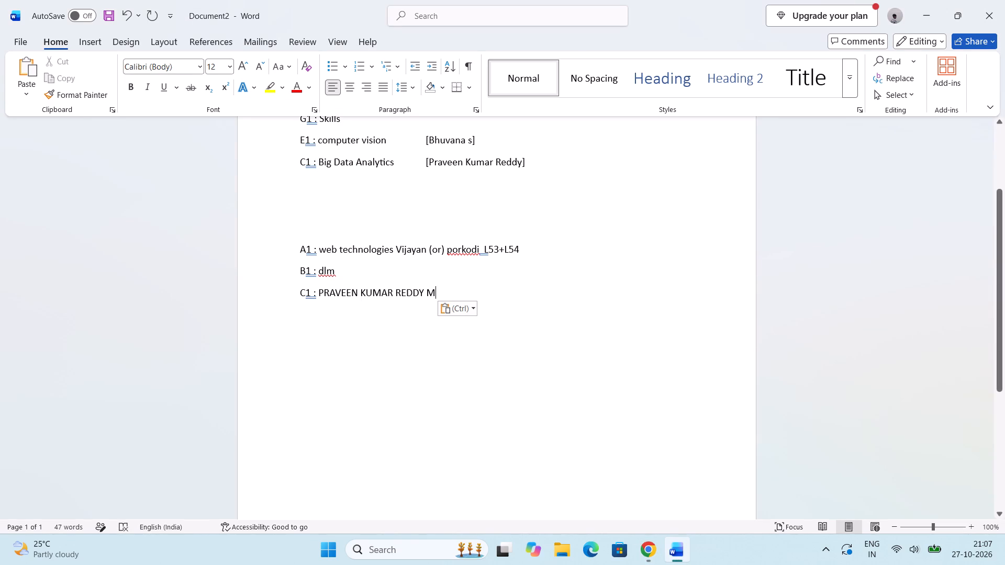
# Insert the course name "Big Data Analytics" before the faculty name on the C1 line.
pyautogui.click(317, 292)
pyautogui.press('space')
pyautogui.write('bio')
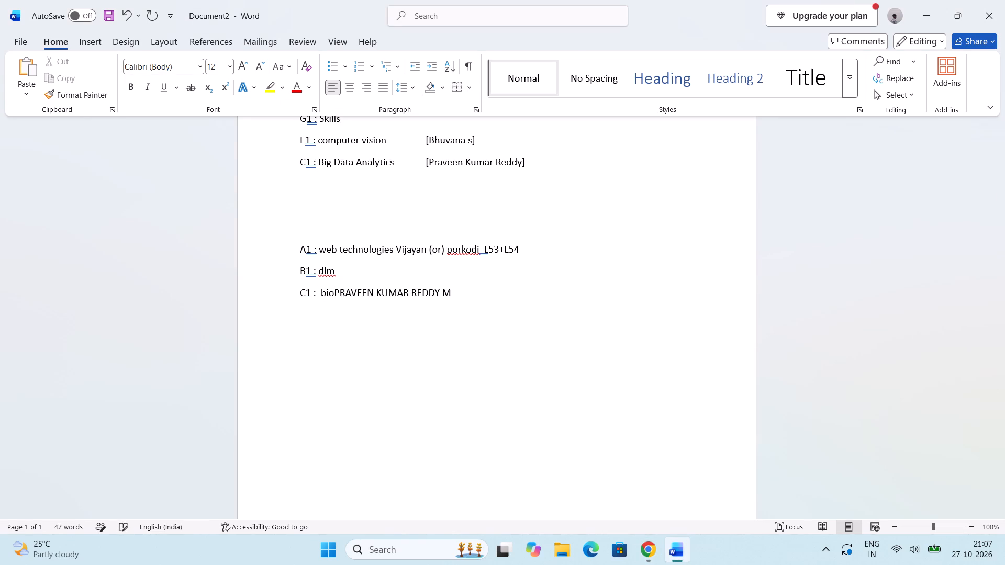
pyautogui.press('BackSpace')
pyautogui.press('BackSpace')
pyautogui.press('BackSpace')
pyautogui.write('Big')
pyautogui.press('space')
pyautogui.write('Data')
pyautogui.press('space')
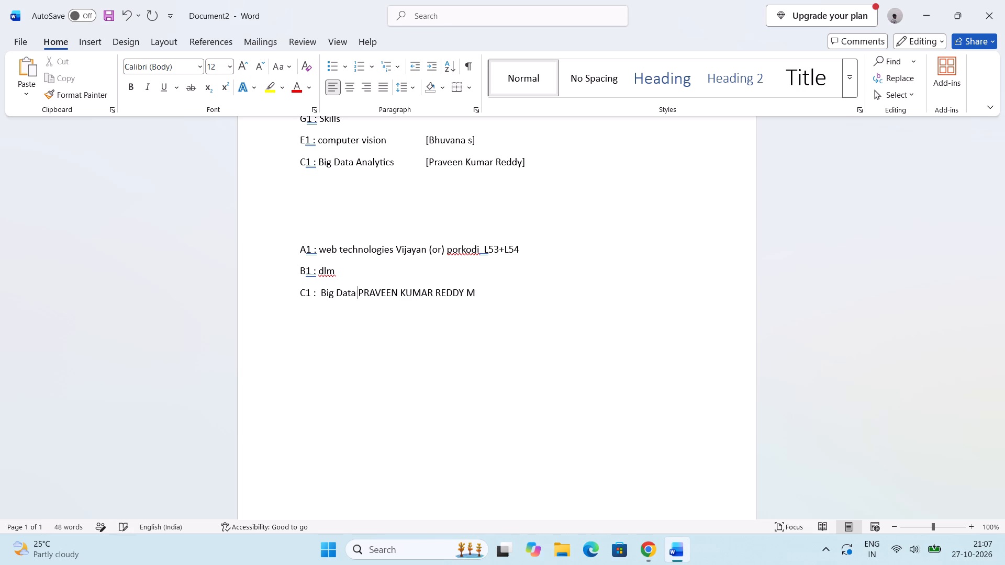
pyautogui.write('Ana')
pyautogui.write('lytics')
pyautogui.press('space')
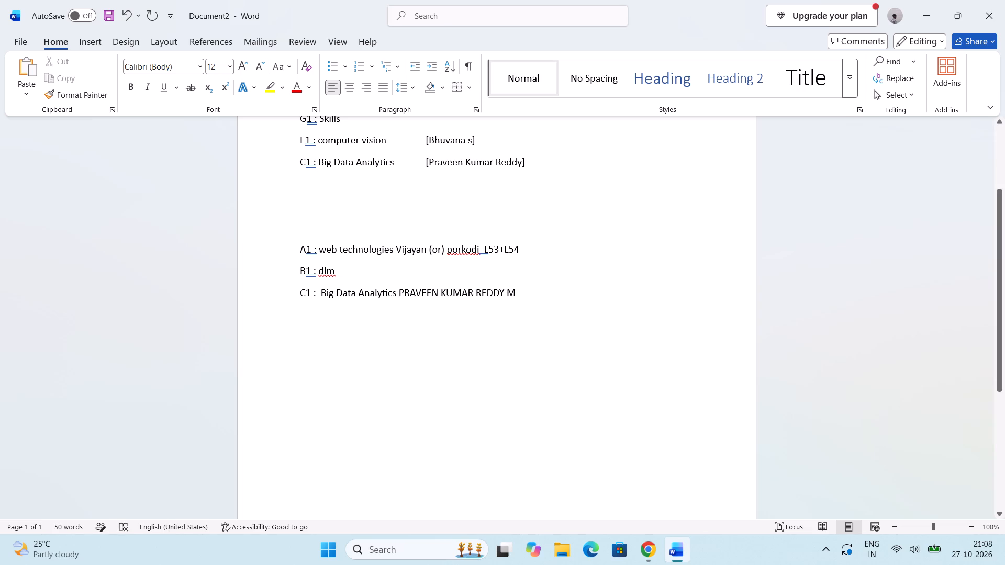
# Rewrite the course name on the B1 line in capitals as DLM.
pyautogui.click(338, 274)
pyautogui.press('BackSpace')
pyautogui.press('BackSpace')
pyautogui.press('BackSpace')
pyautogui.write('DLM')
# Align the faculty names on the A1 and C1 lines in one tabbed column after the course names.
pyautogui.click(395, 250)
pyautogui.press('Tab')
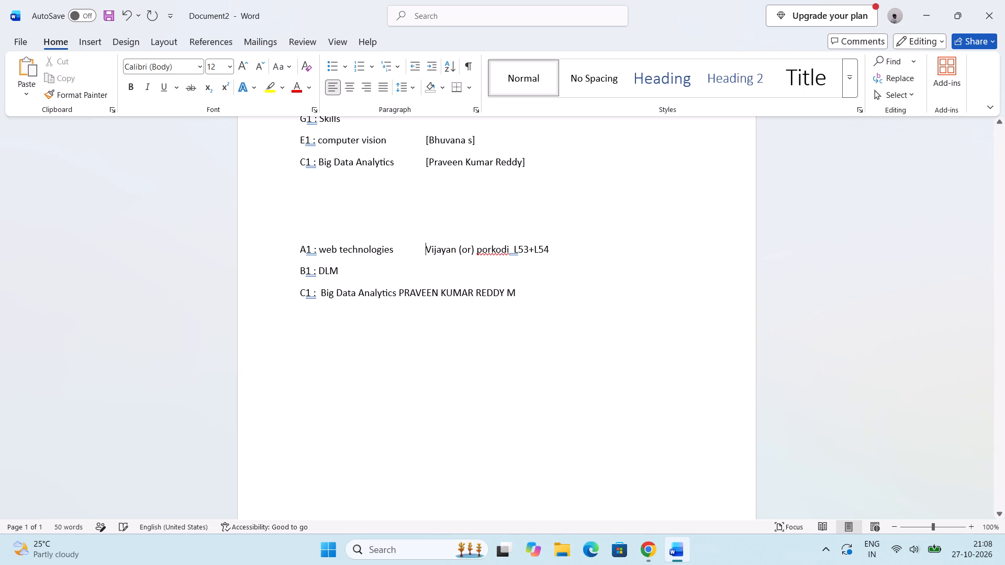
pyautogui.click(400, 292)
pyautogui.press('Tab')
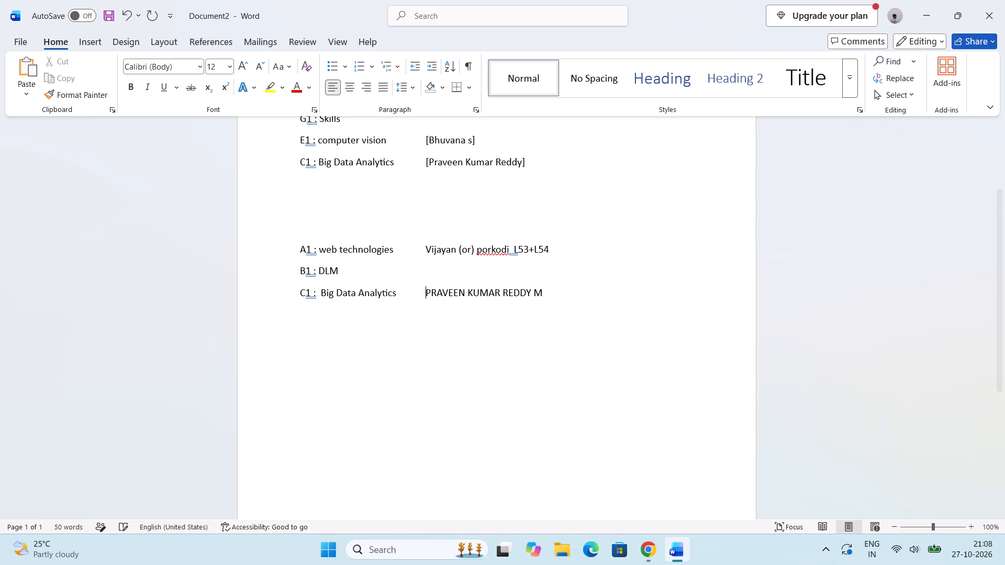
# Add the DLM faculty member's name on the B1 line, tabbed into the same column as the other faculty.
pyautogui.click(427, 274)
pyautogui.press('Tab')
pyautogui.press('Tab')
pyautogui.press('Tab')
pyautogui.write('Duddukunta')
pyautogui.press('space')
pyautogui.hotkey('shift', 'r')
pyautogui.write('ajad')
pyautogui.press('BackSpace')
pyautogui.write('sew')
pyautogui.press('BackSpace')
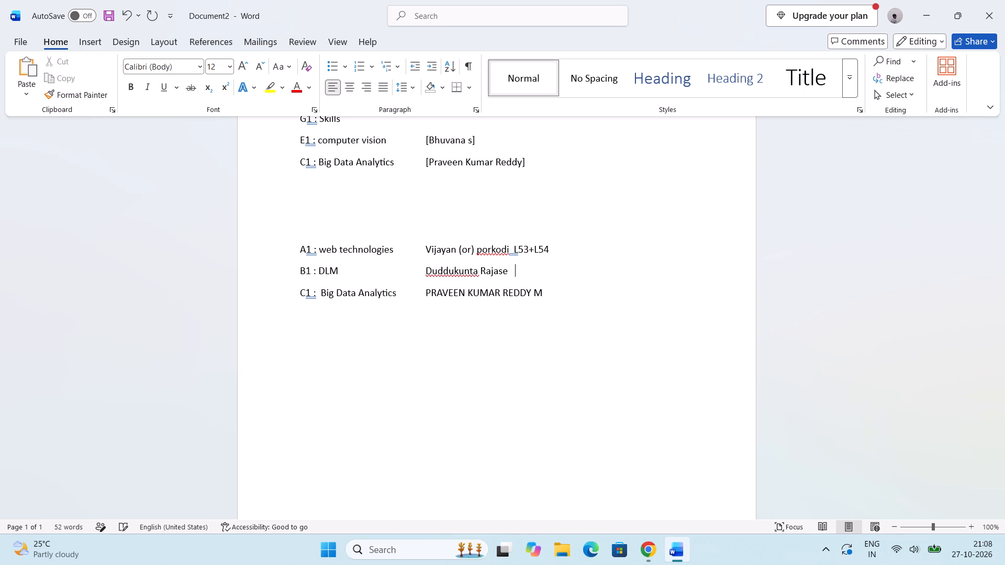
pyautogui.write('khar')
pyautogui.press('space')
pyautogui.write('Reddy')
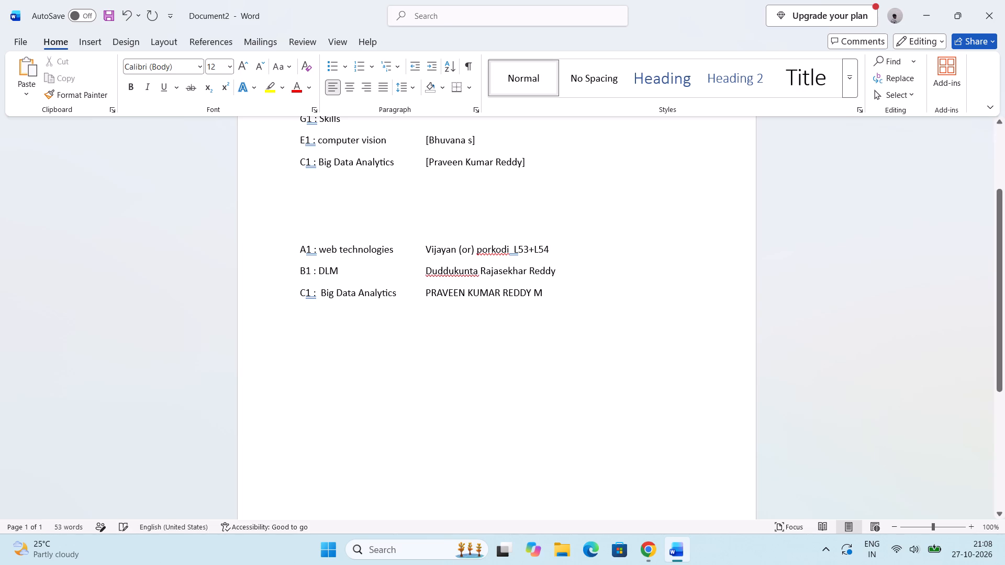
# Start a new line under the C1 entry with the slot label "D1 :".
pyautogui.click(312, 330)
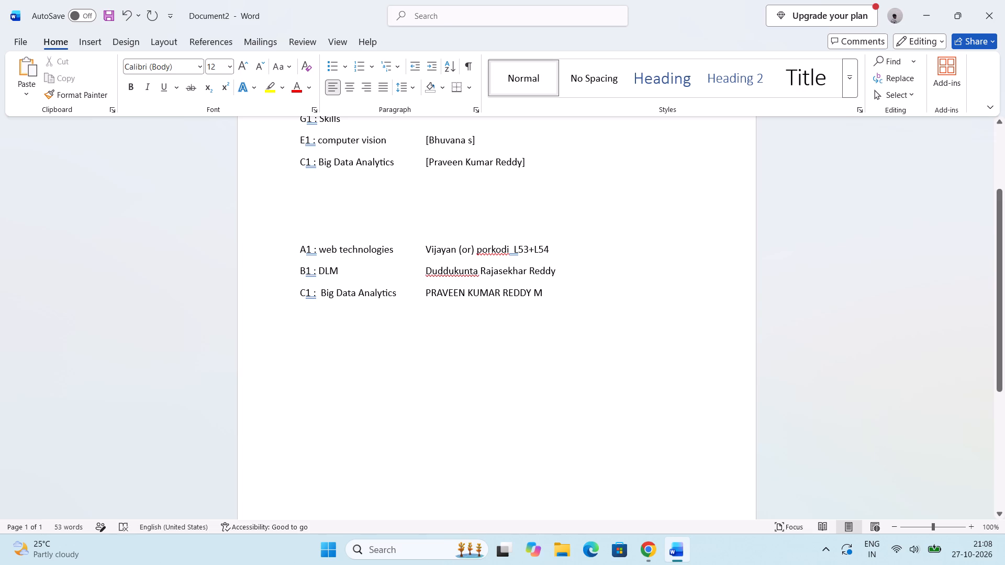
pyautogui.click(548, 296)
pyautogui.press('Return')
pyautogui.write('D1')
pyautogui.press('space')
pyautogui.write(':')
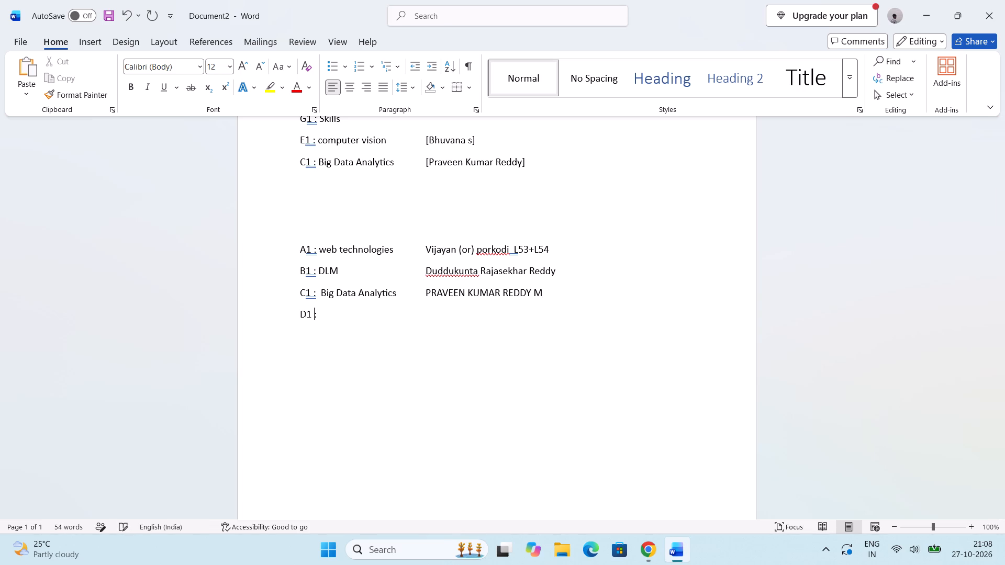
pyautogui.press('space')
# View the ISWE421L - Cognitive Computing allocations in VTOP, and enter "Cognitive Computing" as the D1 course in Word.
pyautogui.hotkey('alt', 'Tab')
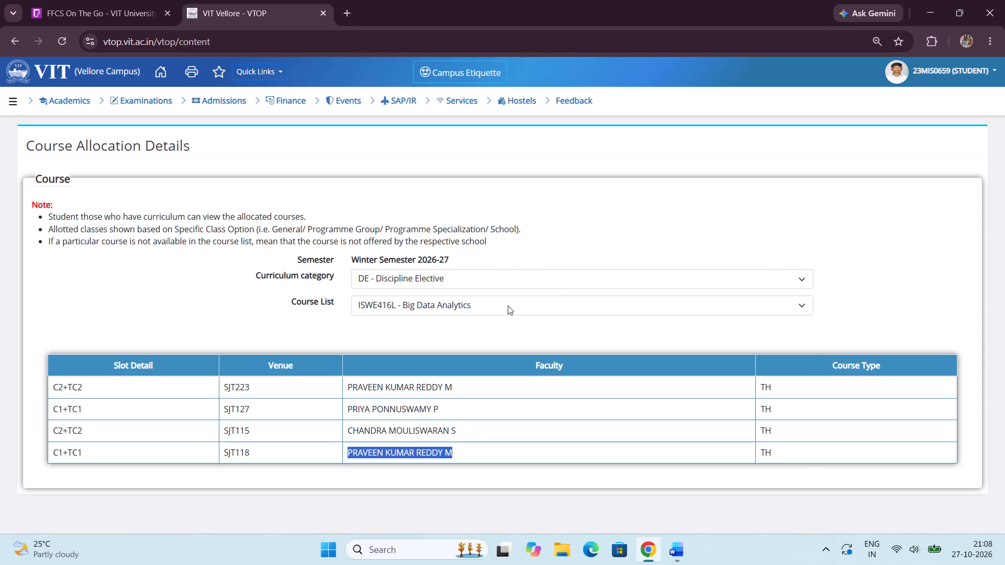
pyautogui.click(508, 306)
pyautogui.click(446, 474)
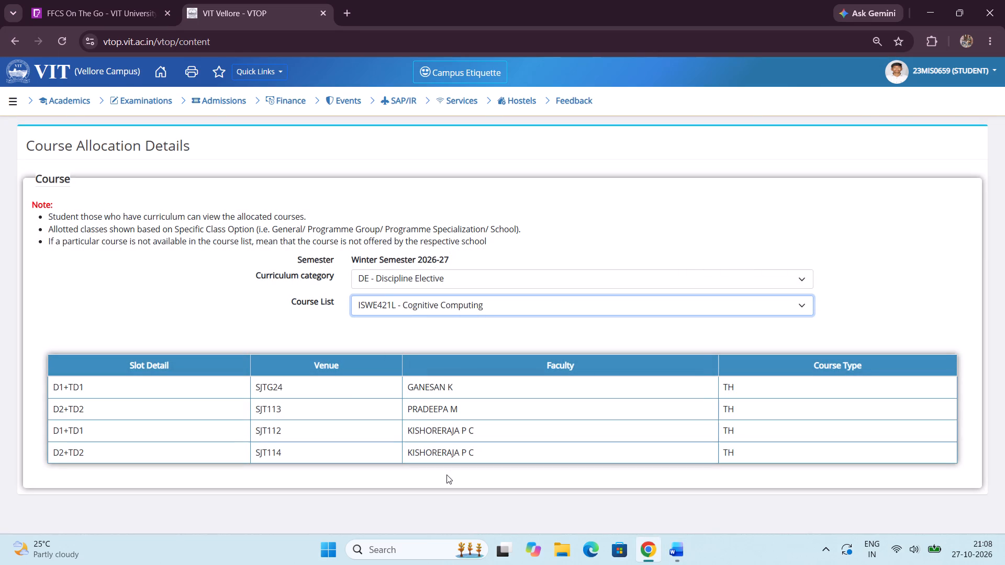
pyautogui.hotkey('alt', 'Tab')
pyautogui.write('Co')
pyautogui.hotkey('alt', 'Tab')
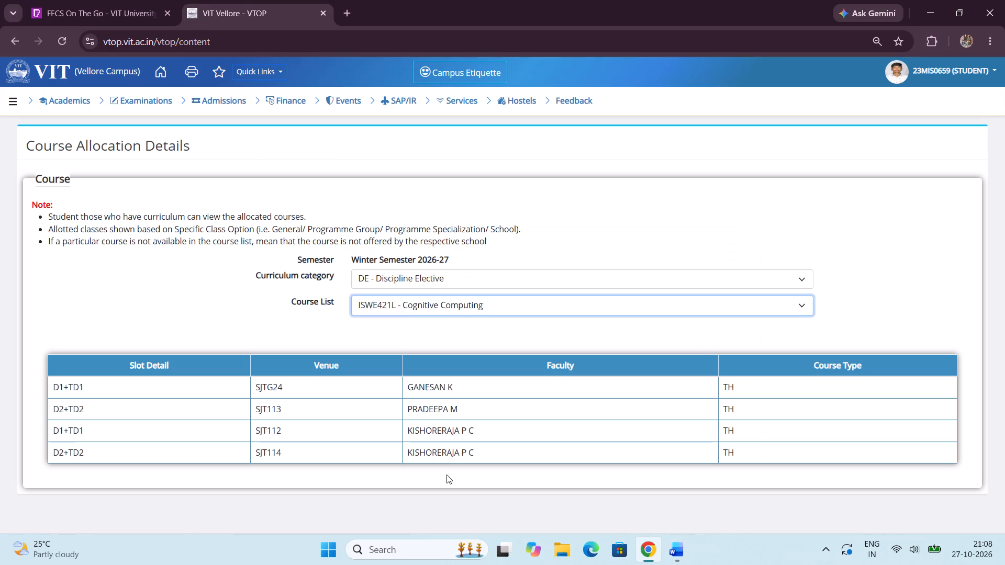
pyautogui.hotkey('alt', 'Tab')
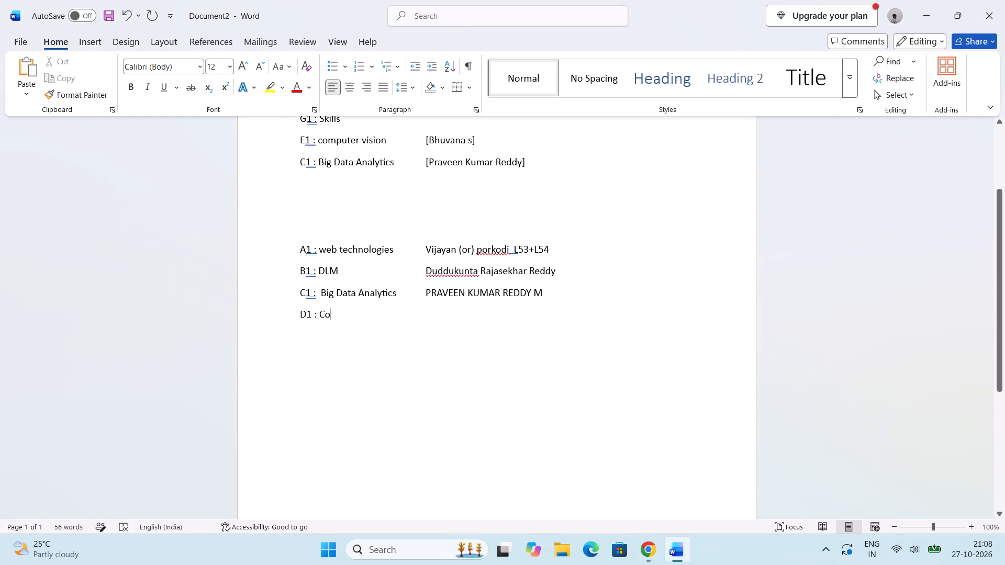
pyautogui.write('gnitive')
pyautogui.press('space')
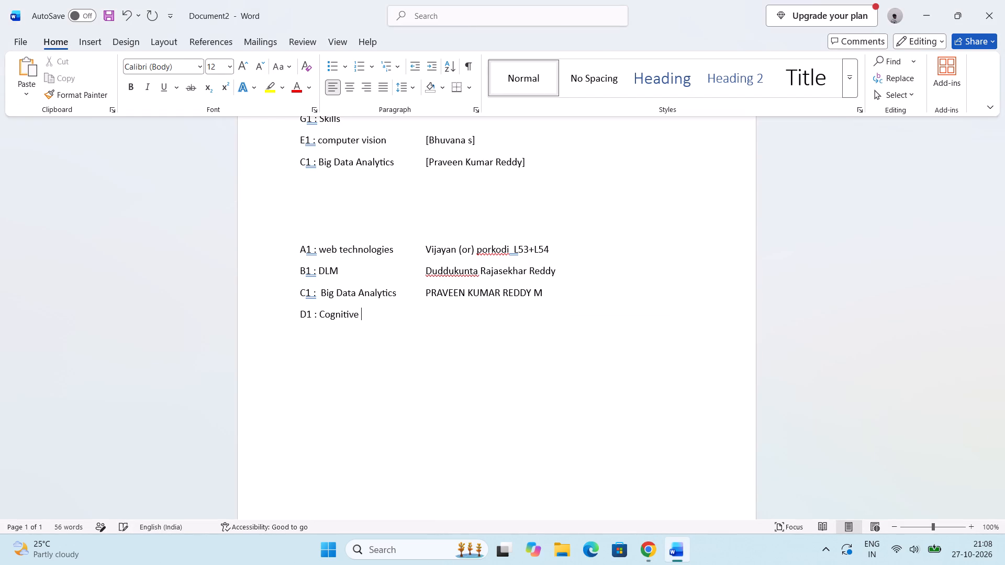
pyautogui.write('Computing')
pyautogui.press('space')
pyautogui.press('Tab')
# Enter the Cognitive Computing faculty member's name in the faculty column of the D1 line.
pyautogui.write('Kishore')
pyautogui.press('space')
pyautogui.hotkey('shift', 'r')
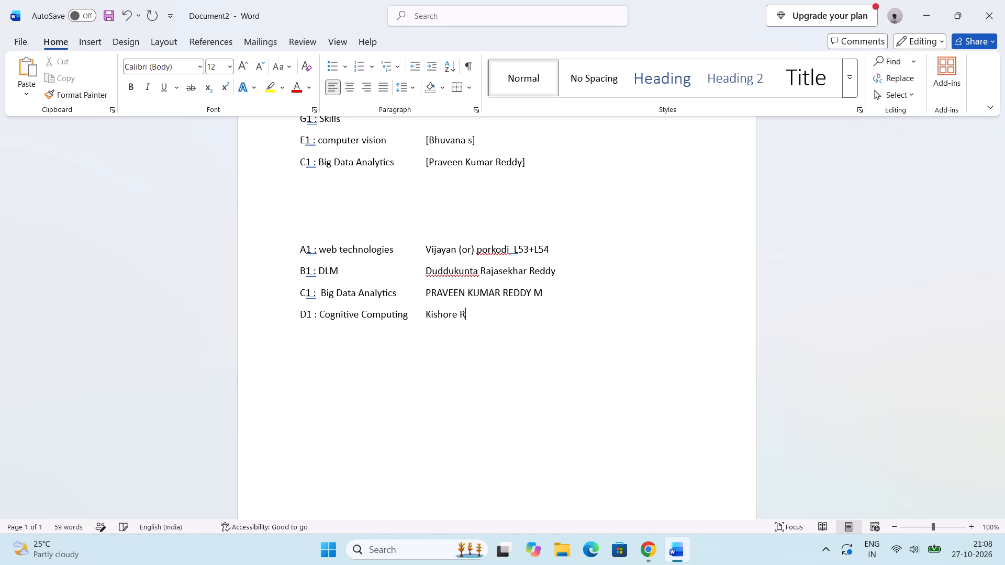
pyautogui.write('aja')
# Check the D1 faculty name against VTOP and correct it in Word, joining the two name parts and adding the initials in capitals.
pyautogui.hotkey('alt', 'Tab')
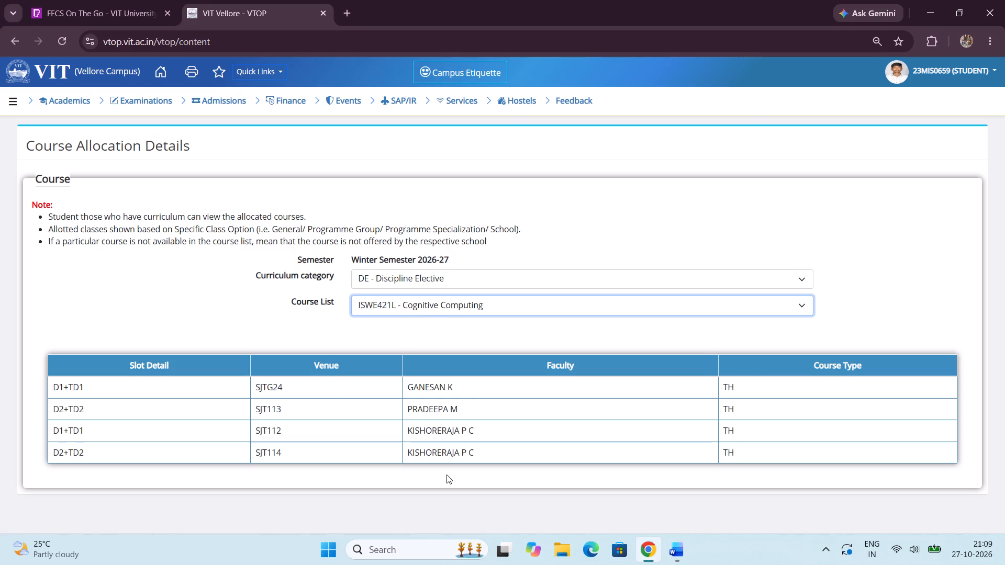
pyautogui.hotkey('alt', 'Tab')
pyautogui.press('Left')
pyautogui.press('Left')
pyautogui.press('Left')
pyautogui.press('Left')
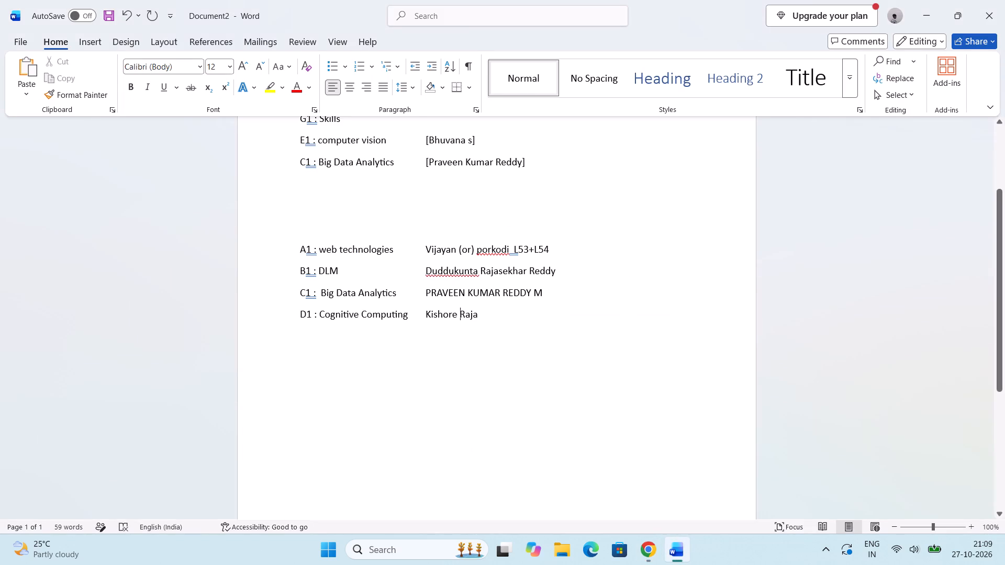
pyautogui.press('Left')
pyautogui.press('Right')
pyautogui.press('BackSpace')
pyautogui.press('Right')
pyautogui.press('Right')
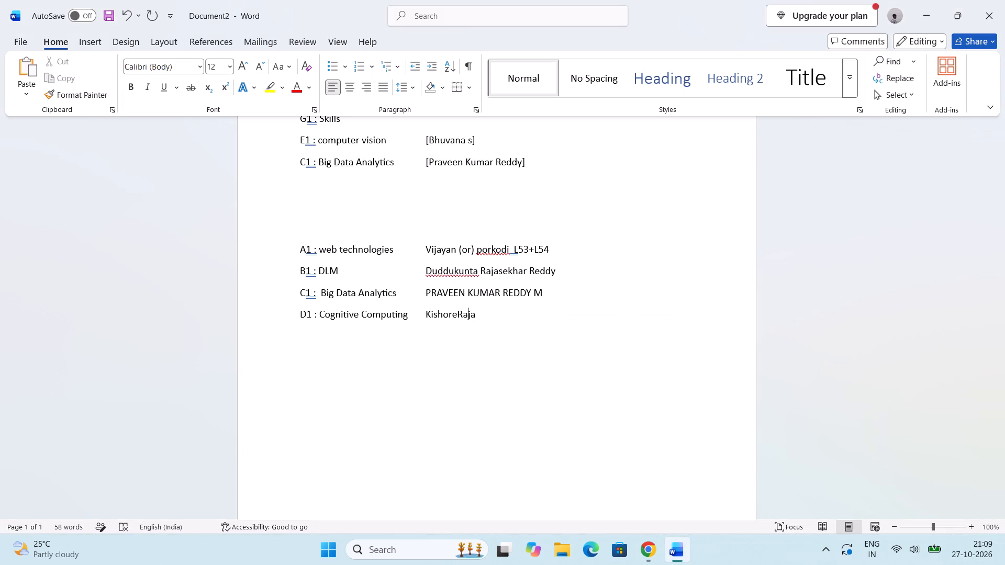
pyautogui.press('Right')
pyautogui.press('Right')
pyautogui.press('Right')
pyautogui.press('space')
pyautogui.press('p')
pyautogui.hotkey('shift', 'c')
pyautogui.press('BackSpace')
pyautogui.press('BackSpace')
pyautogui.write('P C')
# Start a new line under the D1 entry with the slot label "E1 :".
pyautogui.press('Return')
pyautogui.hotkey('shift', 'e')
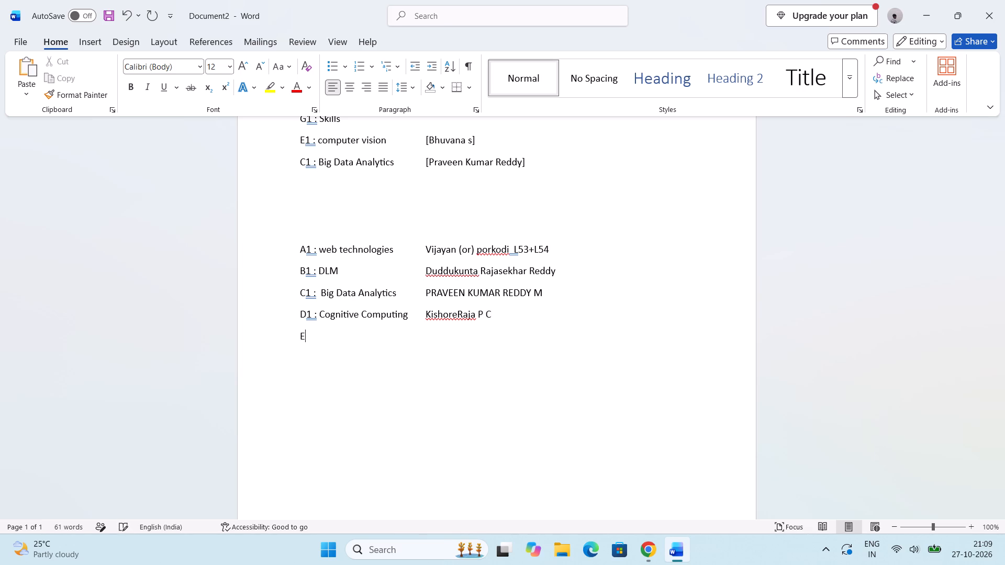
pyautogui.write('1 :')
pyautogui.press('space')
# View the ISWE420L - Cyber Physical Systems allocations in VTOP and copy the SJT104 E1+TE1 faculty name onto Word's E1 line.
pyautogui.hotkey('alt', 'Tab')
pyautogui.click(490, 309)
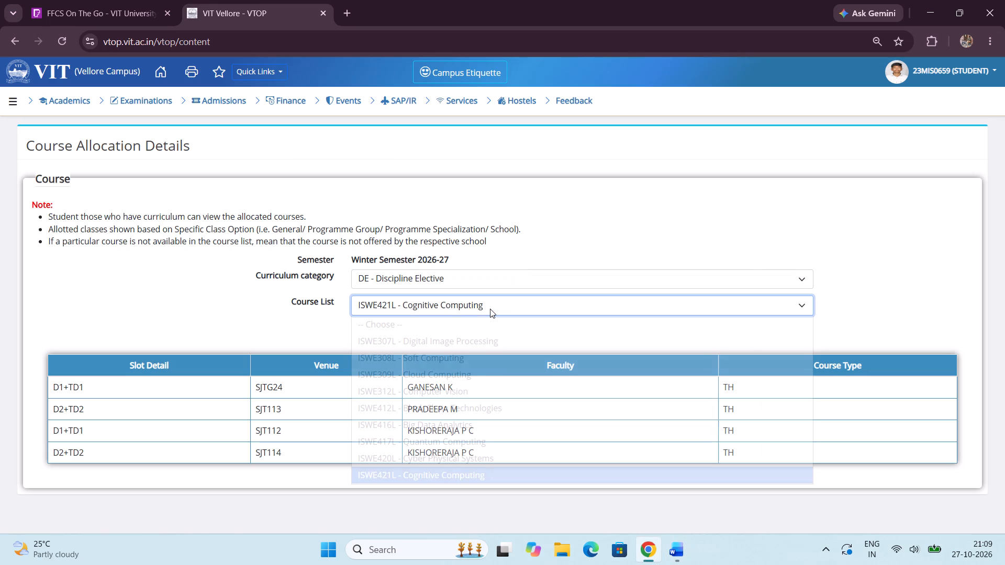
pyautogui.click(446, 455)
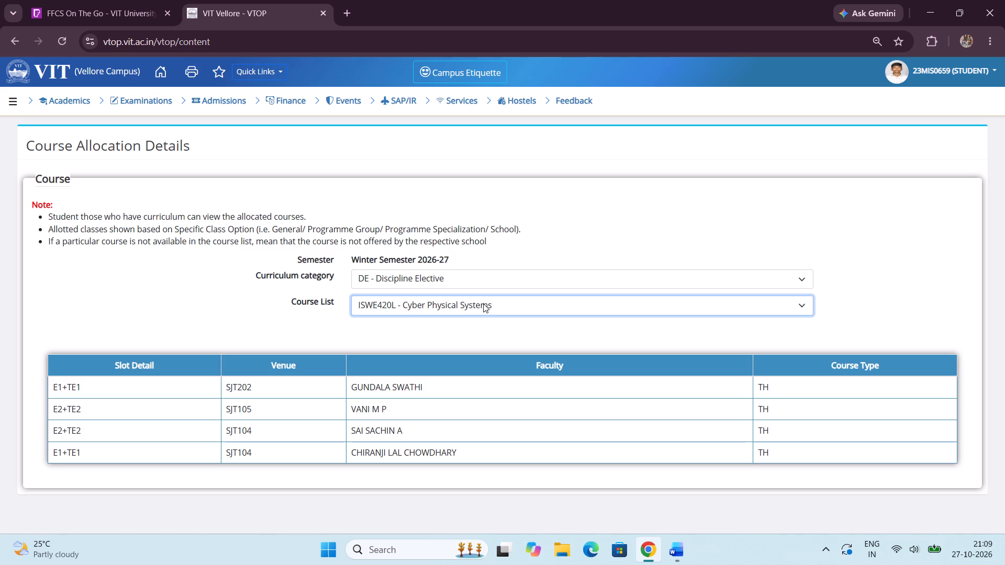
pyautogui.hotkey('alt', 'Tab')
pyautogui.hotkey('alt', 'Tab')
pyautogui.moveTo(351, 454); pyautogui.dragTo(445, 456)
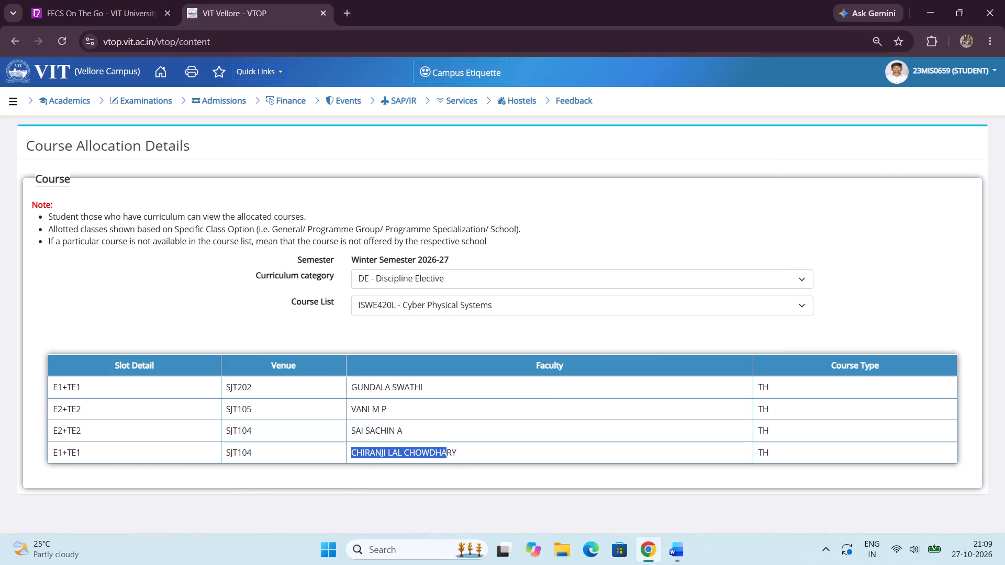
pyautogui.moveTo(445, 456); pyautogui.dragTo(467, 456)
pyautogui.hotkey('ctrl', 'c')
pyautogui.hotkey('alt', 'Tab')
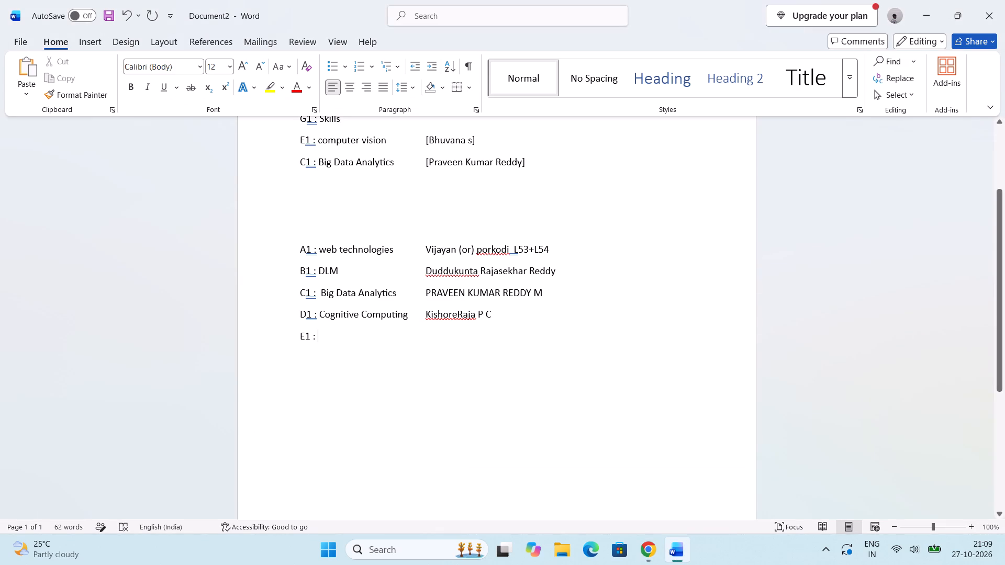
pyautogui.hotkey('ctrl', 'v')
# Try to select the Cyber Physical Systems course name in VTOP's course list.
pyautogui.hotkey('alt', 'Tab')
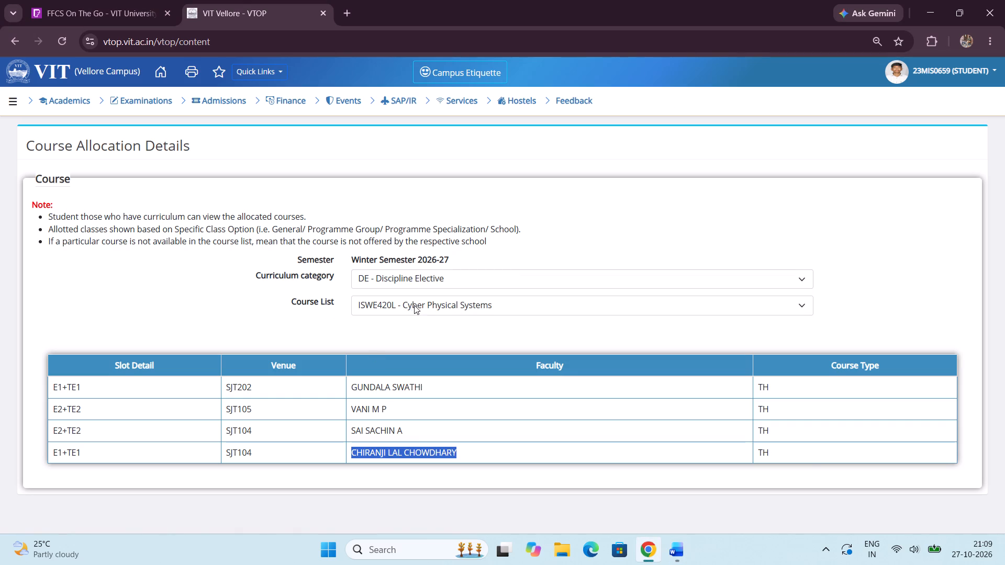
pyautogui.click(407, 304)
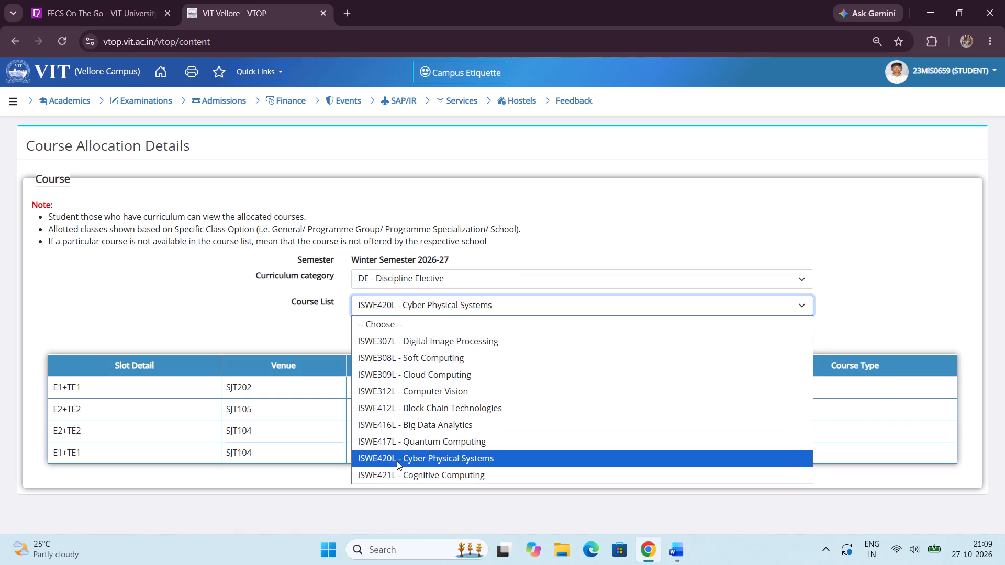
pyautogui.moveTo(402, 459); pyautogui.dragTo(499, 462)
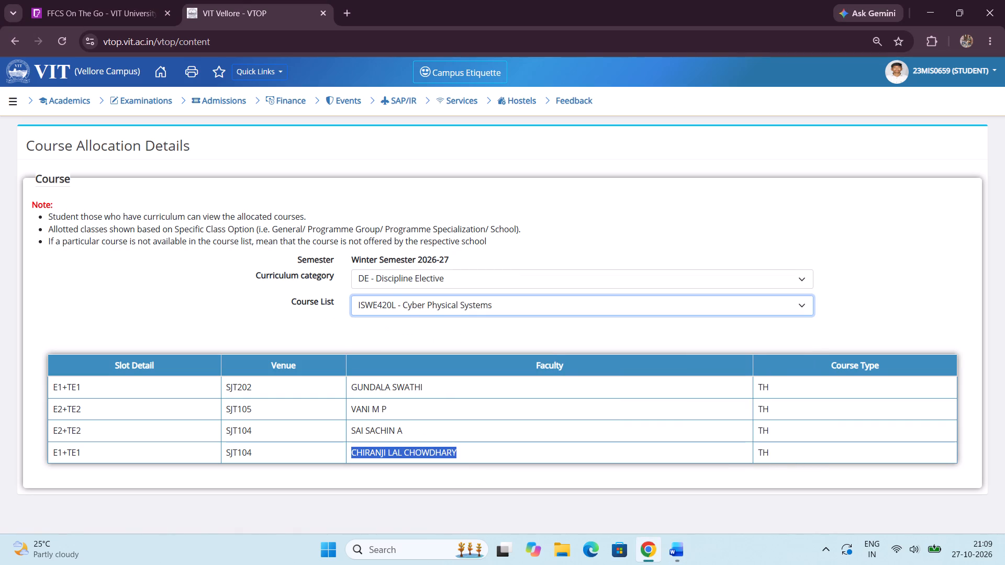
# Move the faculty name on Word's E1 line into the same tabbed column as the other faculty.
pyautogui.hotkey('alt', 'Tab')
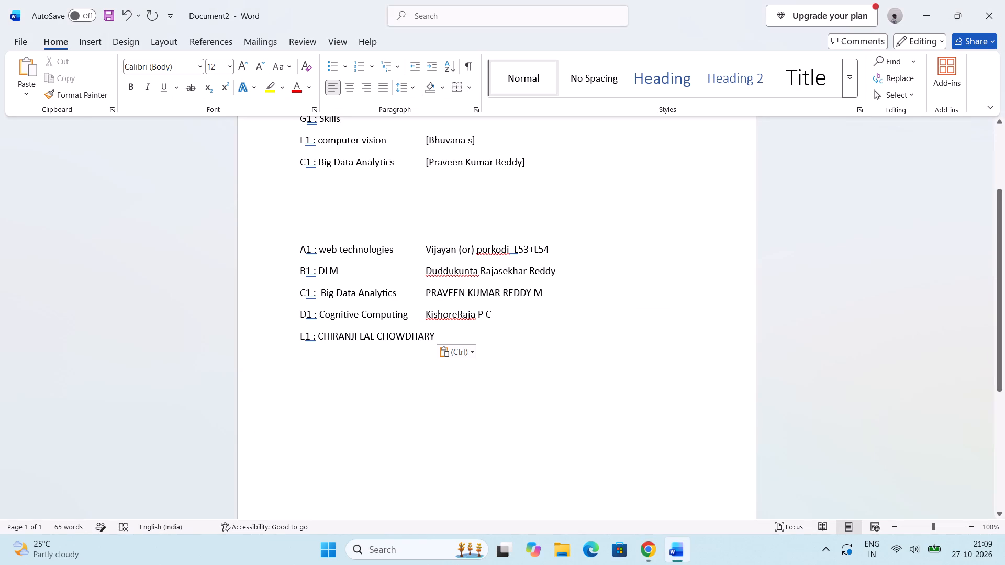
pyautogui.click(318, 339)
pyautogui.press('Tab')
pyautogui.press('Tab')
pyautogui.press('Tab')
pyautogui.press('Tab')
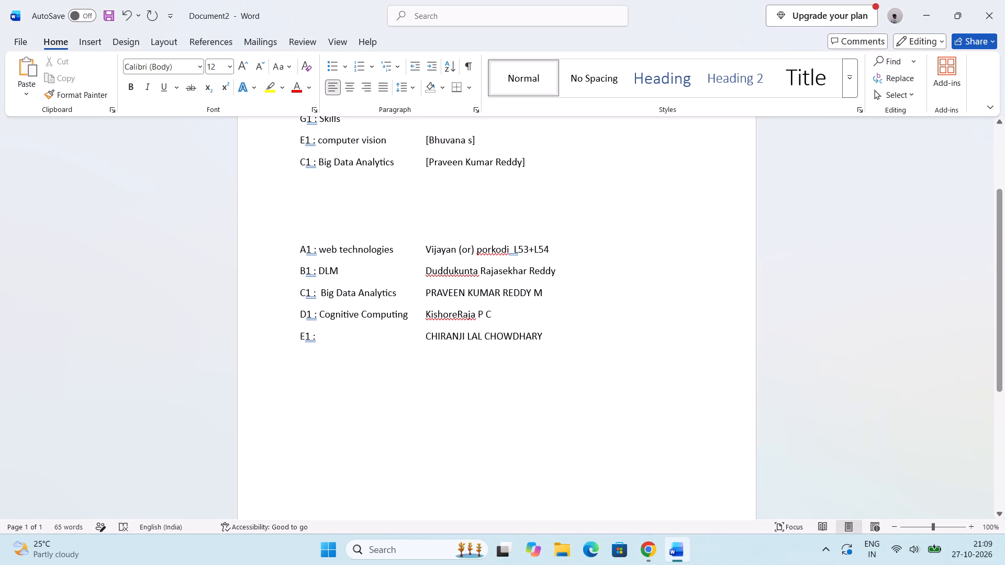
# Enter "Cyber physical Systems" as the course after the E1 slot label.
pyautogui.click(320, 335)
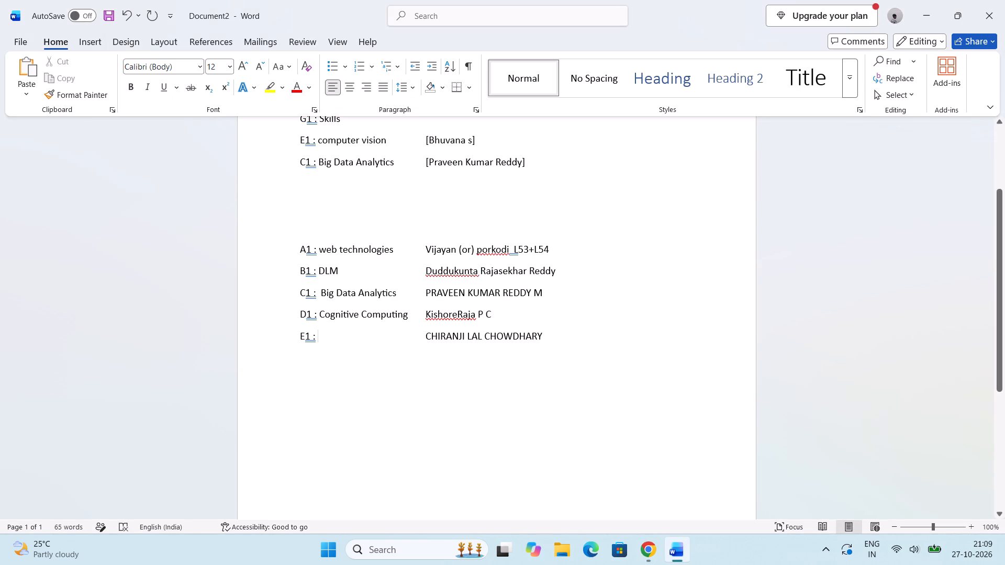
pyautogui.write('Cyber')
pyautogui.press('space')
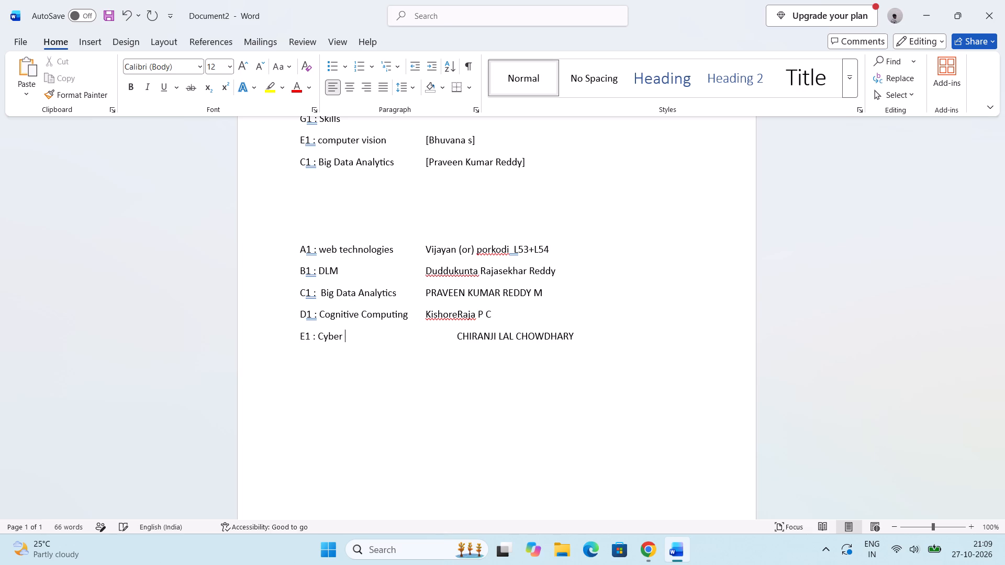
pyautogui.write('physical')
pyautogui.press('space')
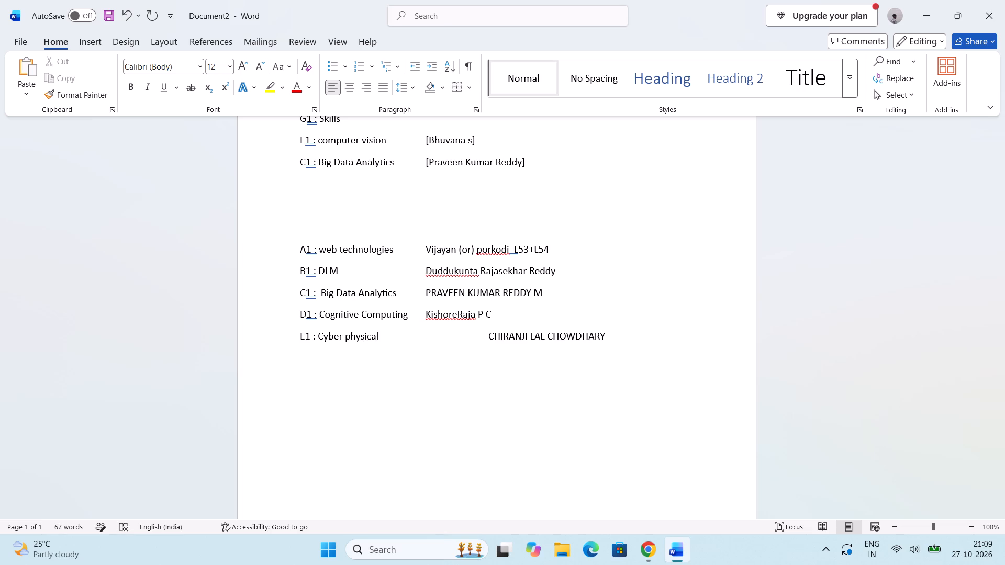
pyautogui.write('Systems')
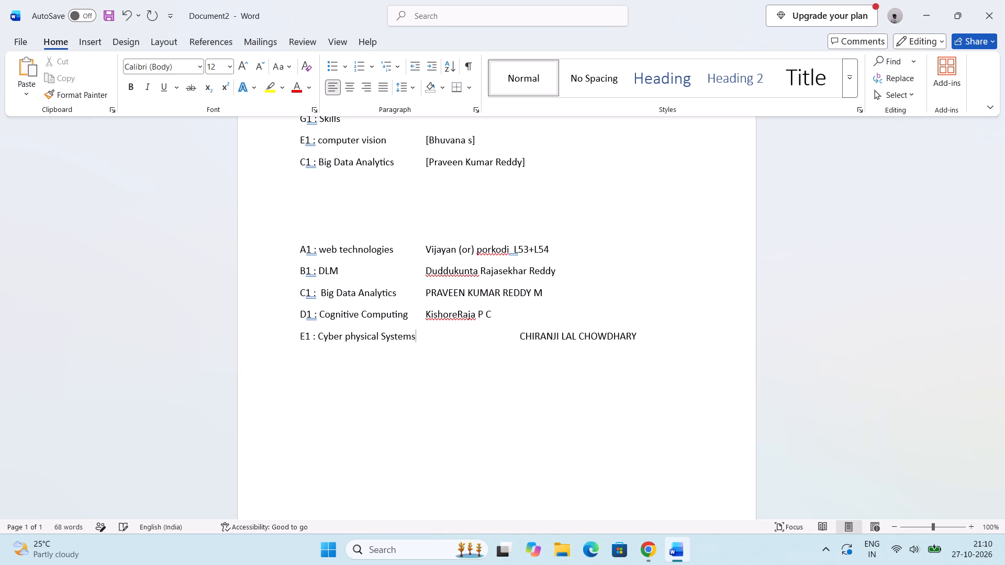
# Remove the three extra tabs before the E1 faculty name to realign it with the faculty column.
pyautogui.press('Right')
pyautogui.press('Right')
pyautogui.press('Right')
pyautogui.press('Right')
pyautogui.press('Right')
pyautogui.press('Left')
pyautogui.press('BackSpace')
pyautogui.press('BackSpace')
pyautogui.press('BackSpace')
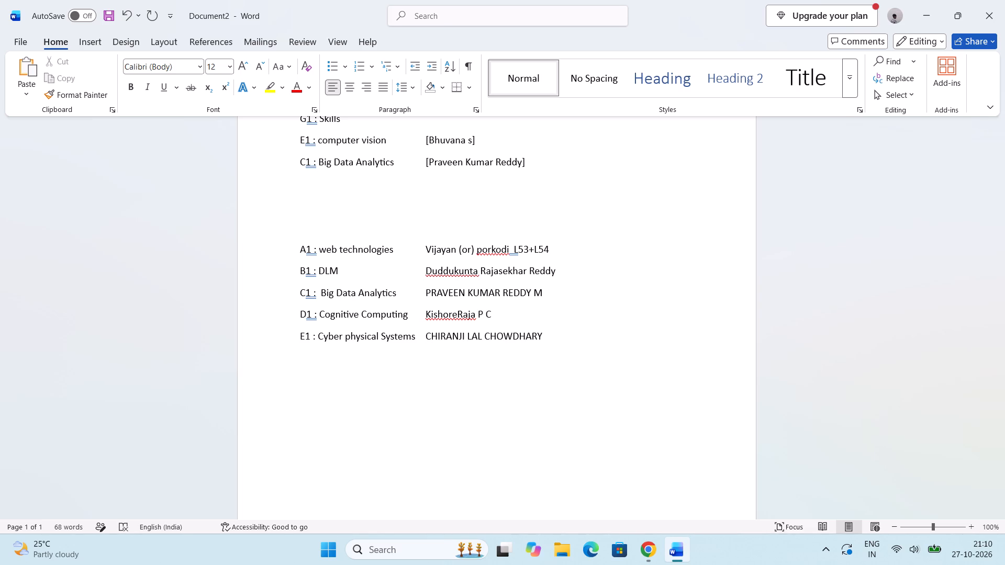
# Start a new line under the E1 entry.
pyautogui.click(305, 355)
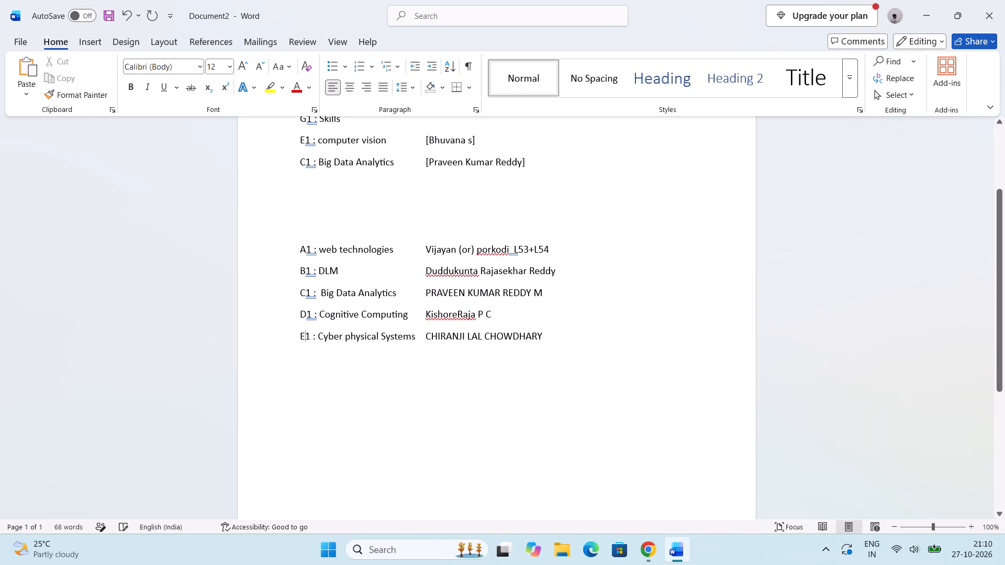
pyautogui.click(553, 337)
pyautogui.press('Return')
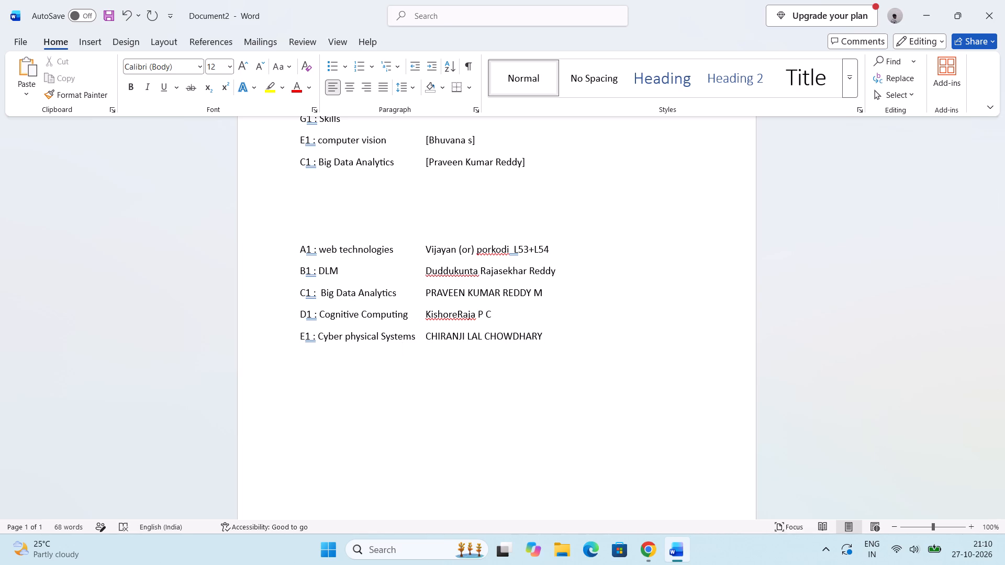
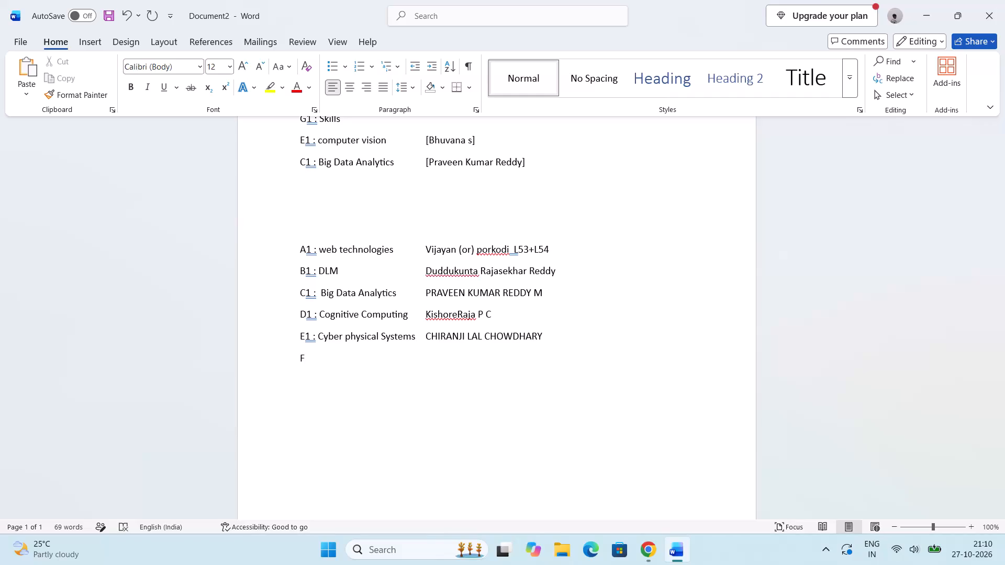
# Complete the slot label on the new line under E1 as "F1 :".
pyautogui.press('1')
pyautogui.press('space')
pyautogui.write(':')
pyautogui.press('space')
# In Chrome's VTOP page, show the ISWE417L - Quantum Computing allocations and copy the F1+TF1 faculty name for venue SJT211A.
pyautogui.hotkey('alt', 'Tab')
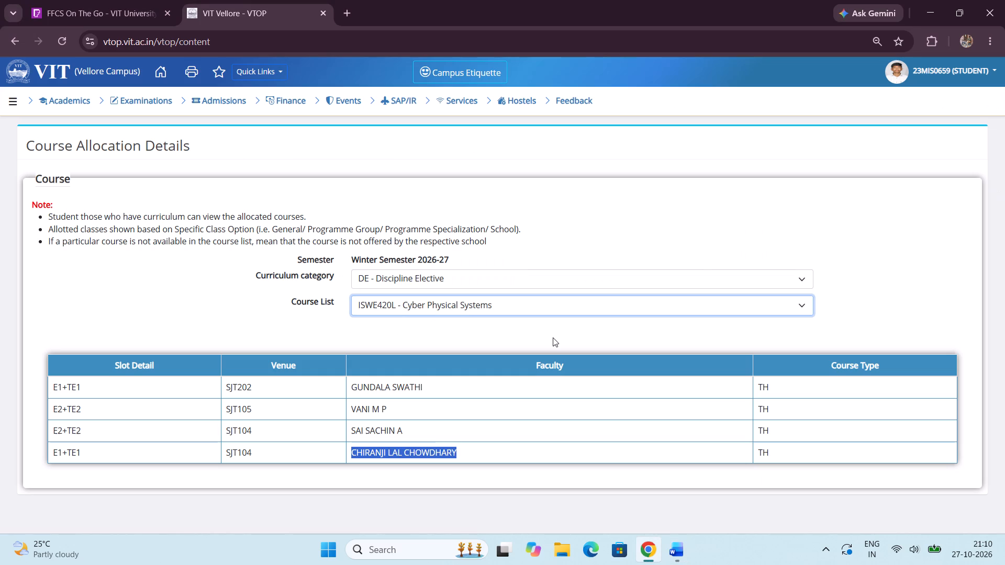
pyautogui.click(540, 306)
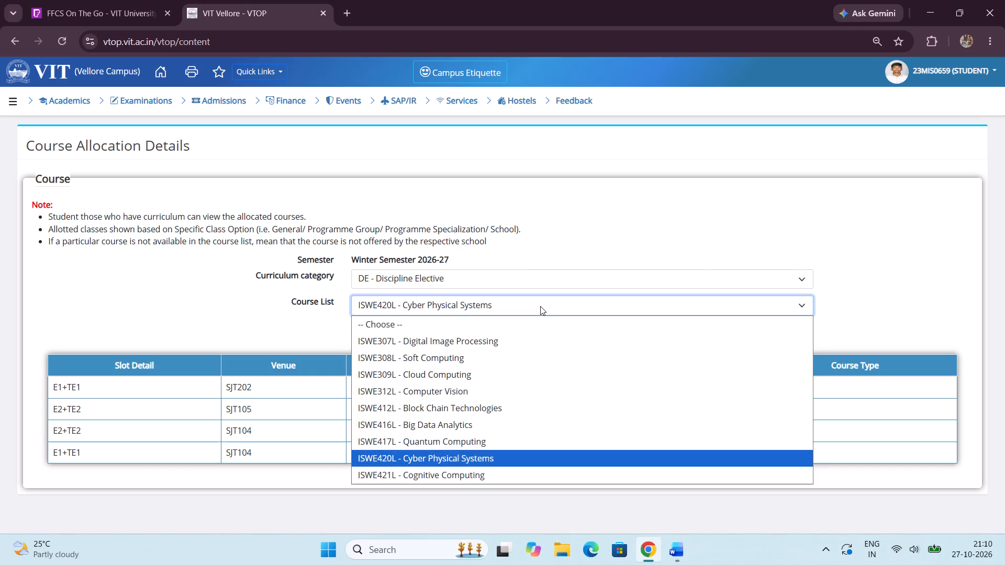
pyautogui.click(489, 439)
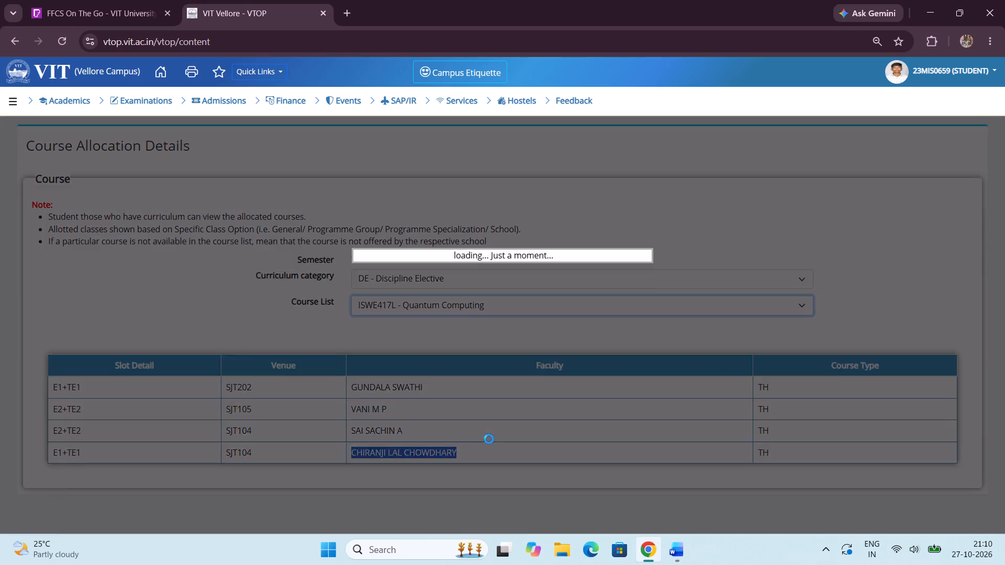
pyautogui.hotkey('alt', 'Tab')
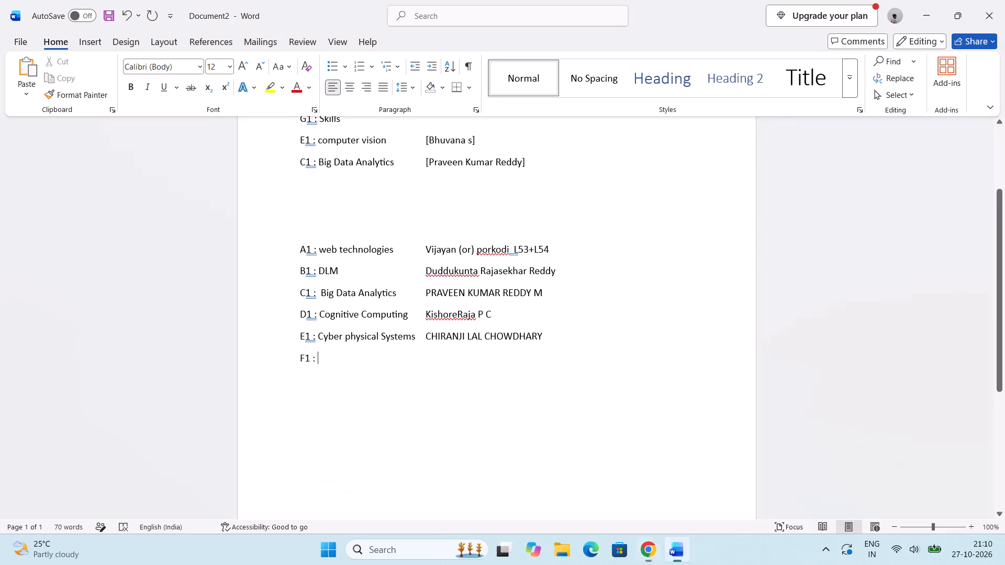
pyautogui.hotkey('alt', 'Tab')
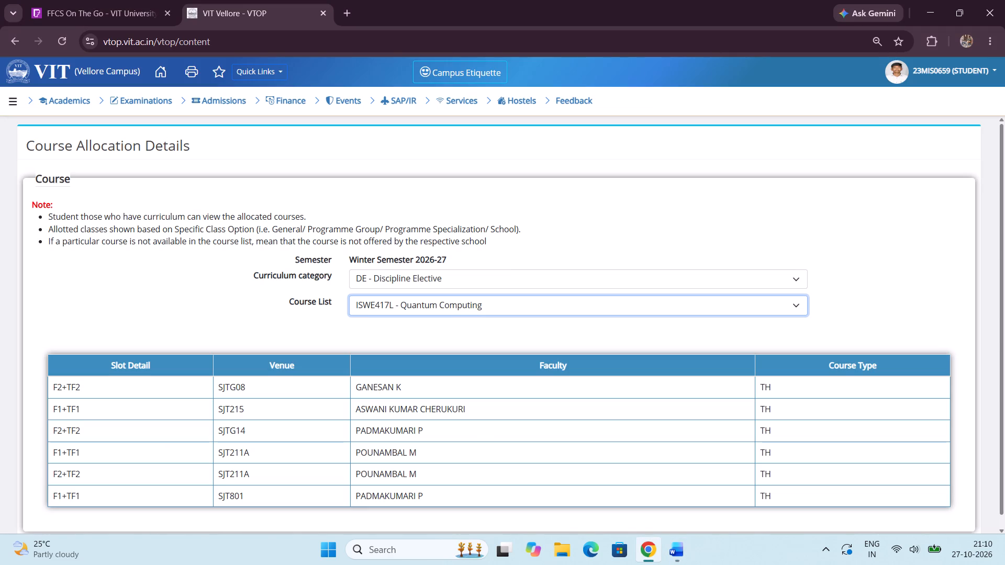
pyautogui.moveTo(356, 452); pyautogui.dragTo(422, 455)
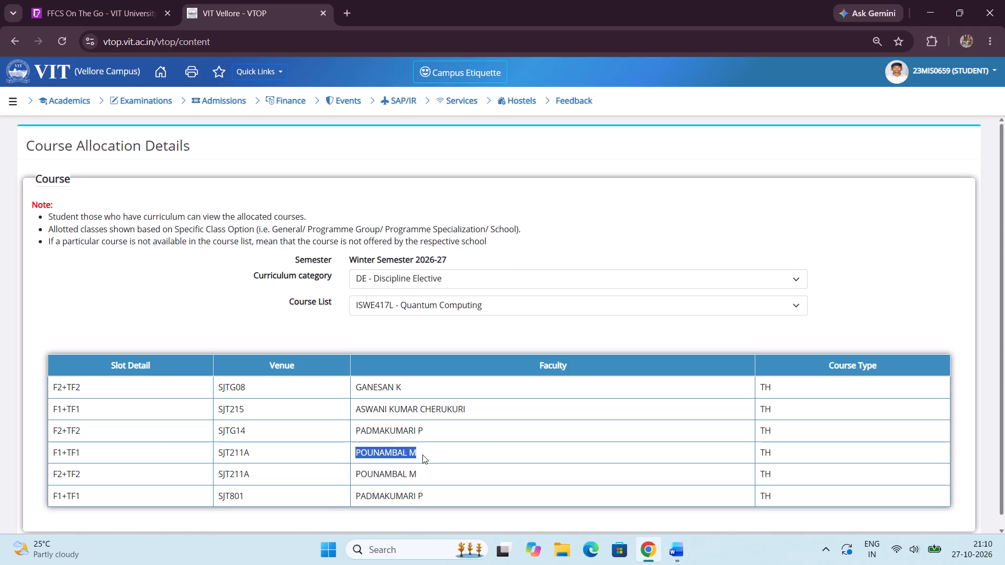
pyautogui.hotkey('ctrl', 'c')
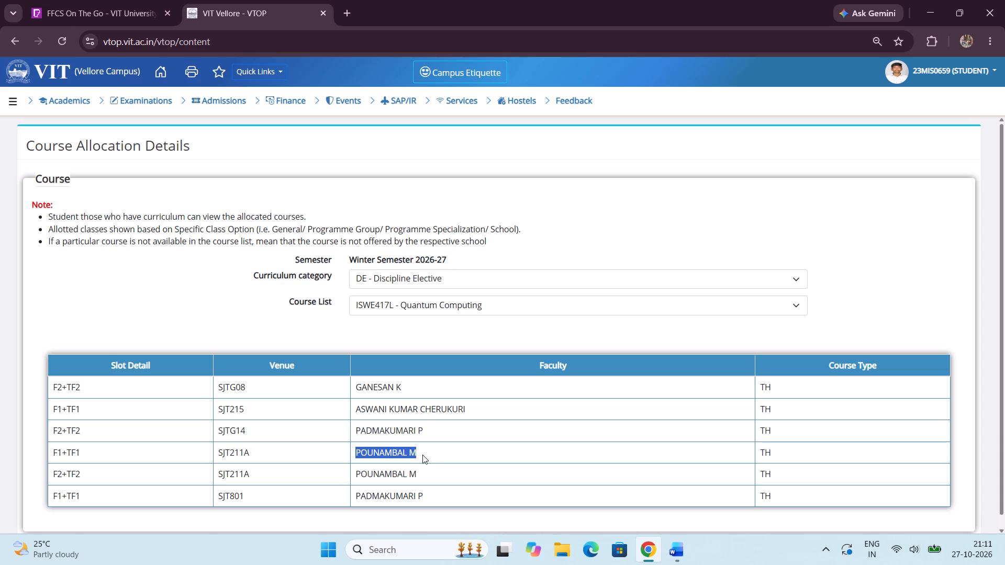
# Back in Word, paste the copied faculty name on the F1 line, aligned with the faculty column.
pyautogui.hotkey('alt', 'Tab')
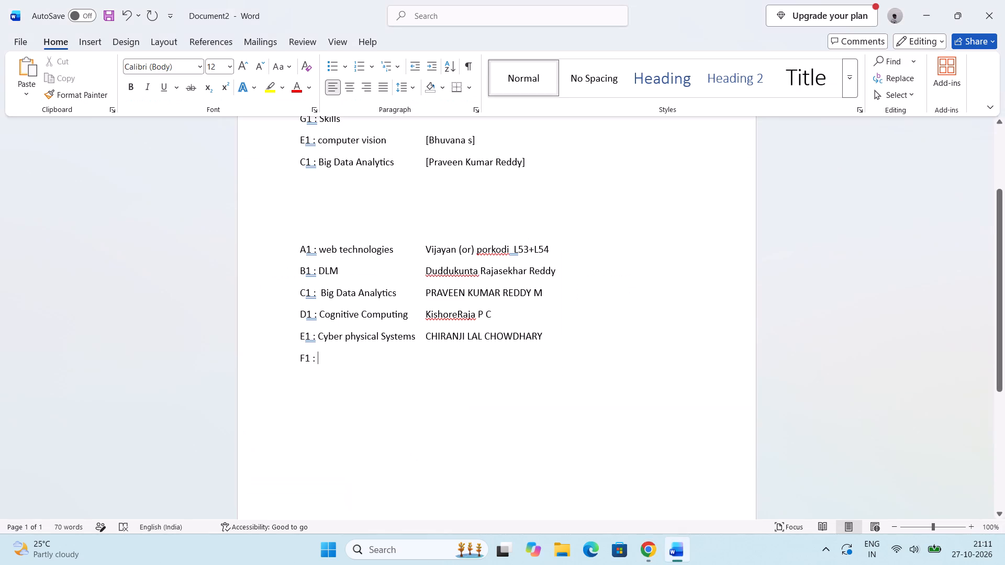
pyautogui.press('Tab')
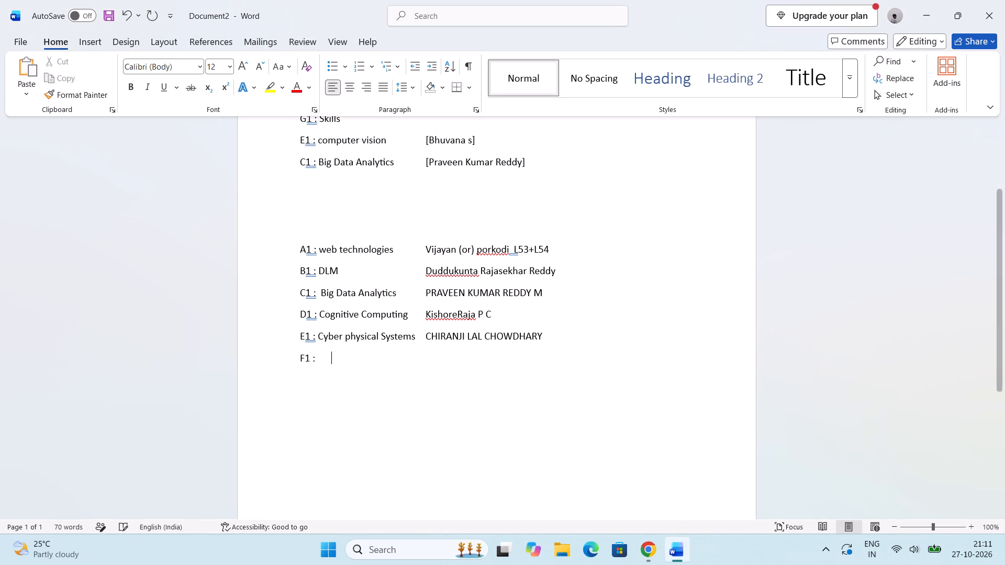
pyautogui.press('Tab')
pyautogui.press('Tab')
pyautogui.press('Tab')
pyautogui.press('Tab')
pyautogui.press('BackSpace')
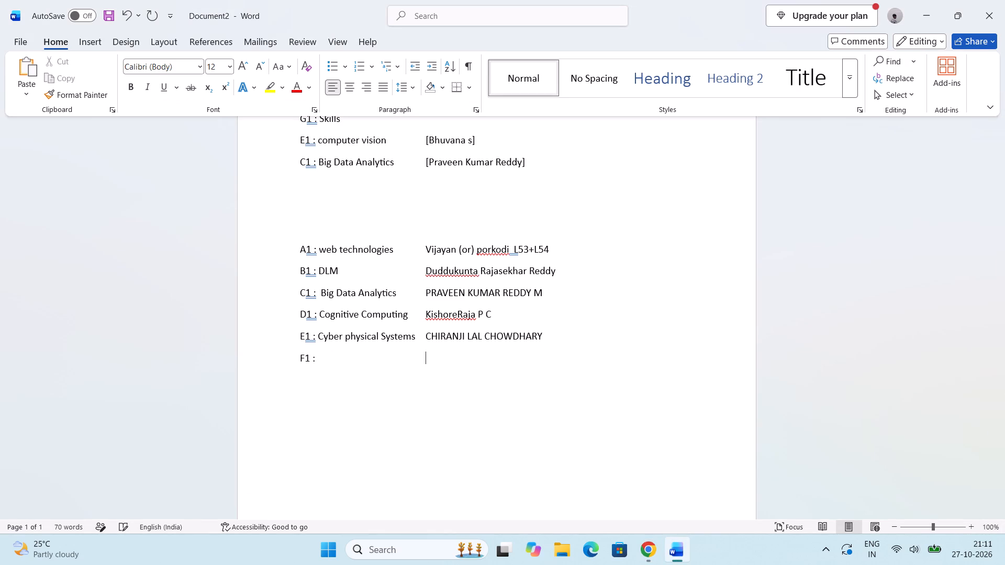
pyautogui.hotkey('ctrl', 'v')
# Enter "Quantum Computing" as the course after the F1 slot label.
pyautogui.press('Left')
pyautogui.press('Left')
pyautogui.press('Left')
pyautogui.press('Left')
pyautogui.press('Left')
pyautogui.press('Left')
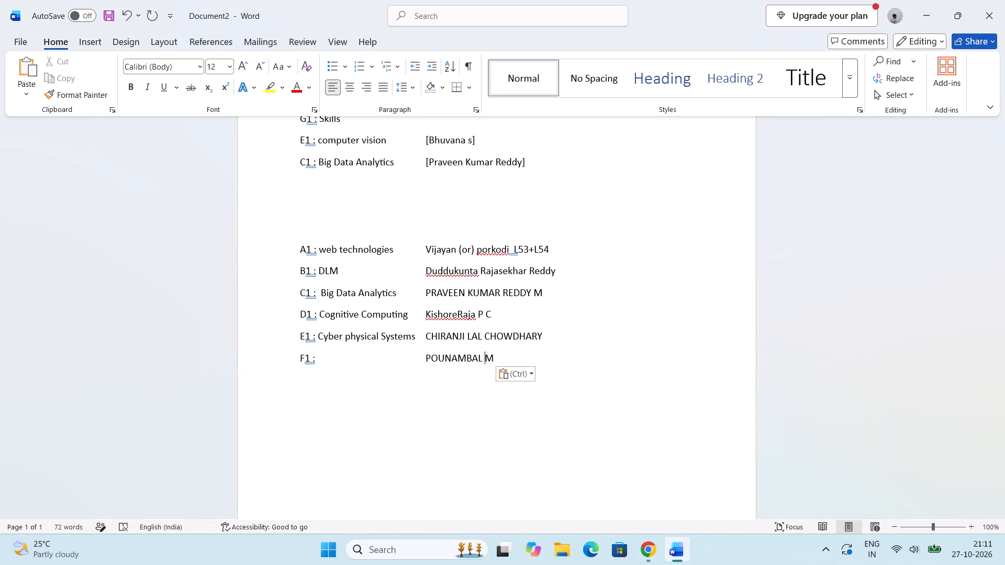
pyautogui.press('Left')
pyautogui.press('Left')
pyautogui.press('Left')
pyautogui.press('Left')
pyautogui.press('Left')
pyautogui.press('Left')
pyautogui.press('Left')
pyautogui.press('Left')
pyautogui.press('Left')
pyautogui.press('Left')
pyautogui.press('Left')
pyautogui.press('Left')
pyautogui.press('Left')
pyautogui.press('Left')
pyautogui.write('00')
pyautogui.press('BackSpace')
pyautogui.press('BackSpace')
pyautogui.press('Right')
pyautogui.press('Right')
pyautogui.press('Right')
pyautogui.press('Right')
pyautogui.press('Right')
pyautogui.hotkey('alt', 'Tab')
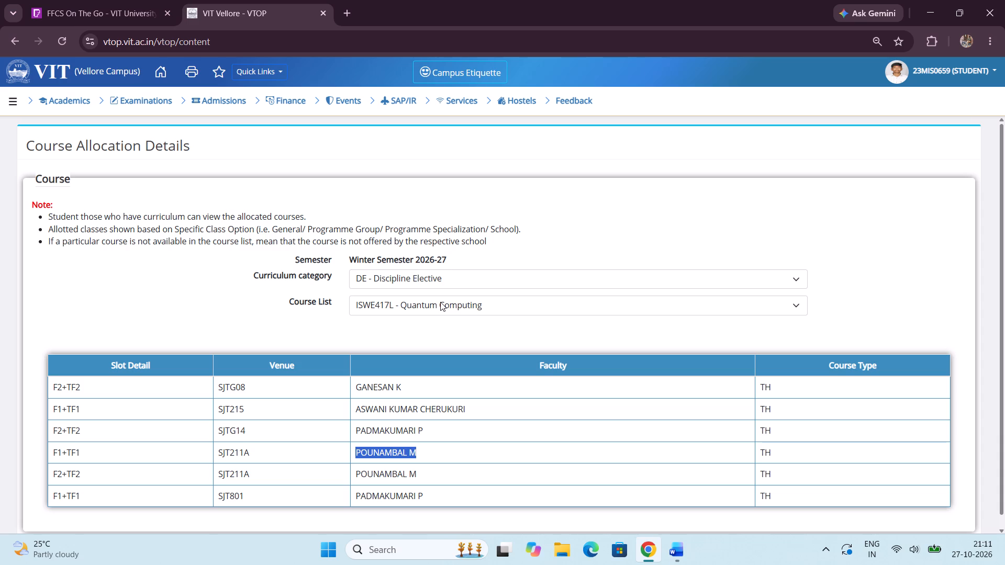
pyautogui.hotkey('alt', 'Tab')
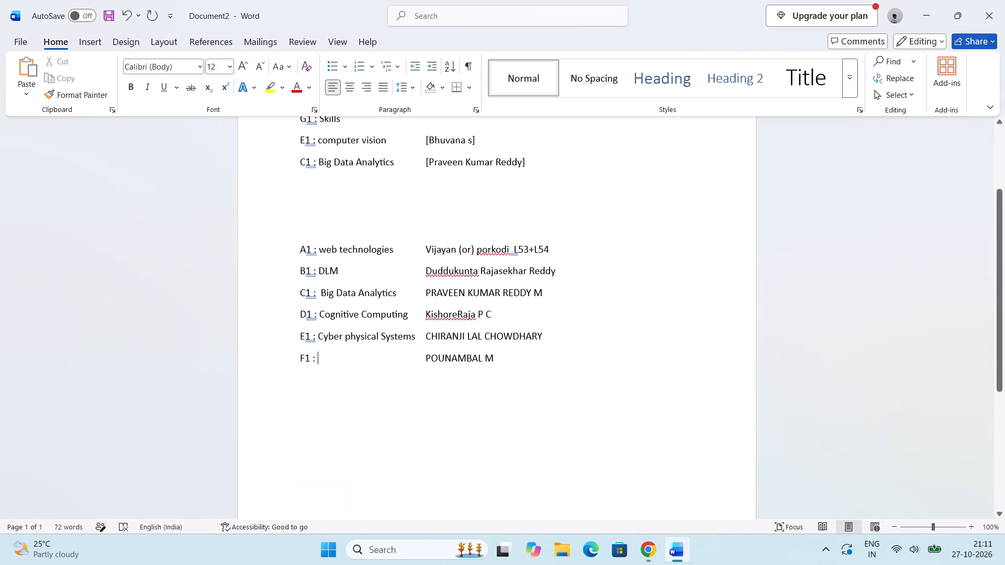
pyautogui.write('Quantum')
pyautogui.press('space')
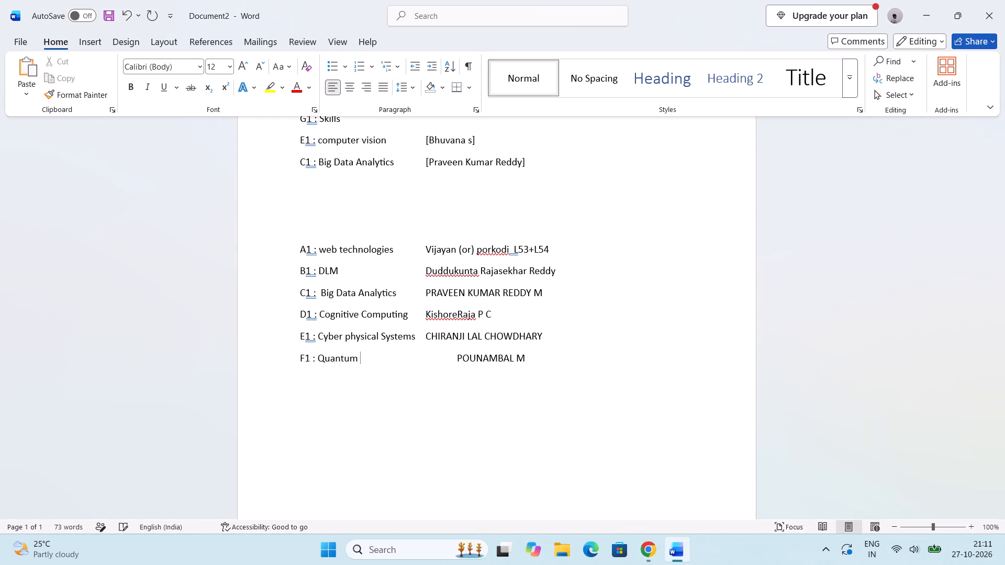
pyautogui.write('Computing')
# Remove the three extra tabs before the F1 faculty name to realign it with the faculty column.
pyautogui.press('Right')
pyautogui.press('Right')
pyautogui.press('Right')
pyautogui.press('Right')
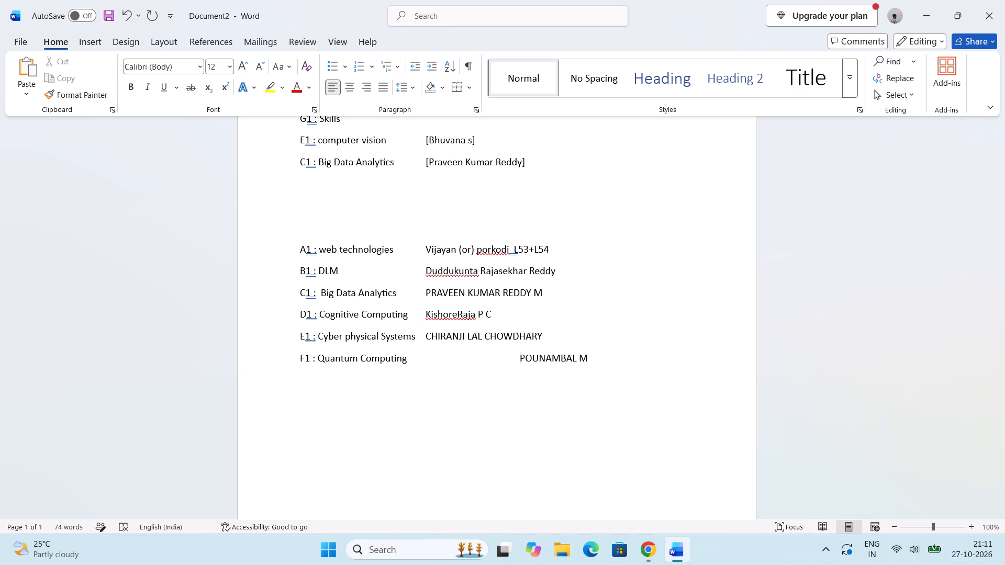
pyautogui.press('BackSpace')
pyautogui.press('BackSpace')
pyautogui.press('BackSpace')
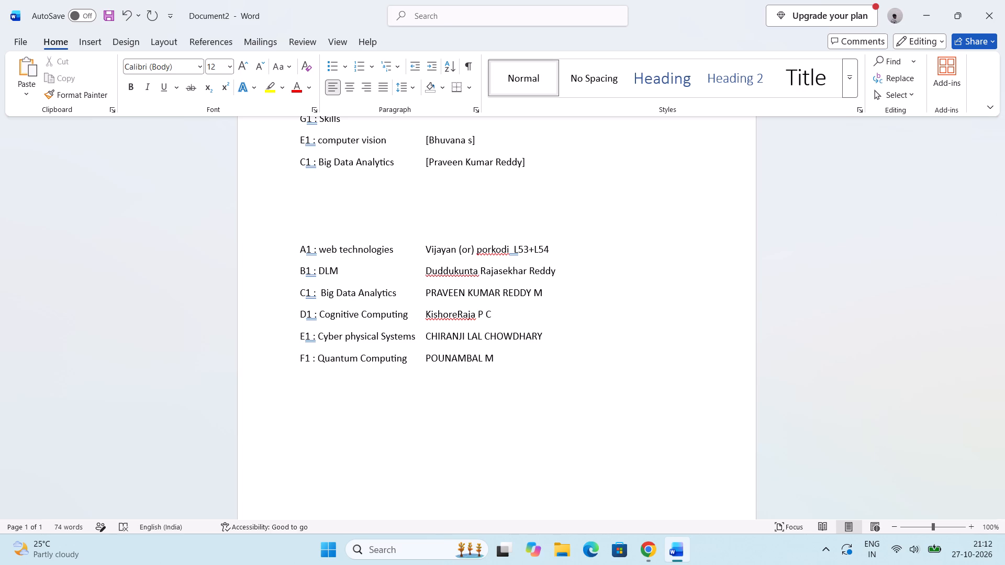
# Add a new line "G1 : Skills" under the F1 entry.
pyautogui.click(532, 363)
pyautogui.press('Return')
pyautogui.write('G1')
pyautogui.press('space')
pyautogui.write(':')
pyautogui.press('space')
pyautogui.write('Skills')
# In Chrome's VTOP page, check the slot allocations for Big Data Analytics and Block Chain Technologies.
pyautogui.hotkey('alt', 'Tab')
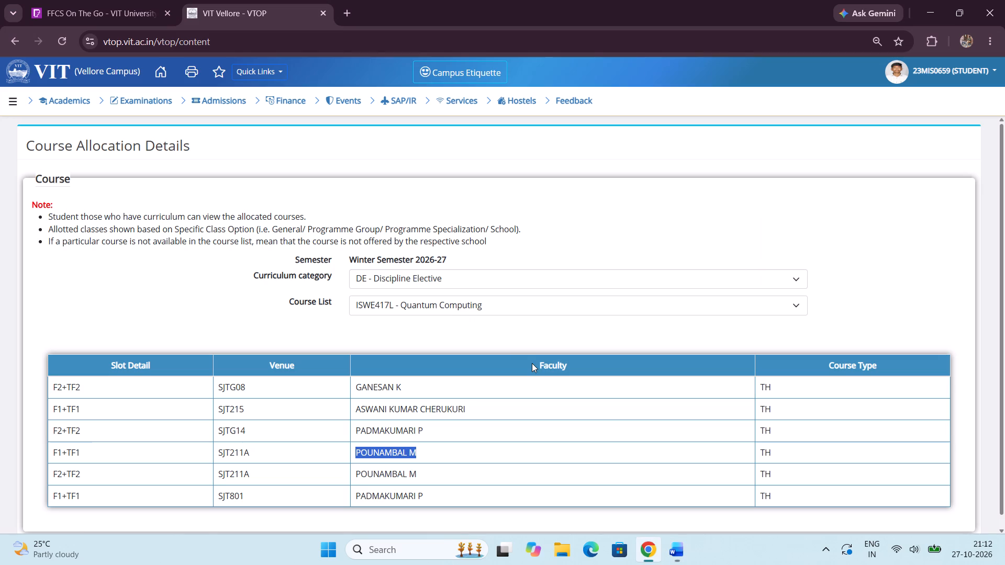
pyautogui.click(503, 302)
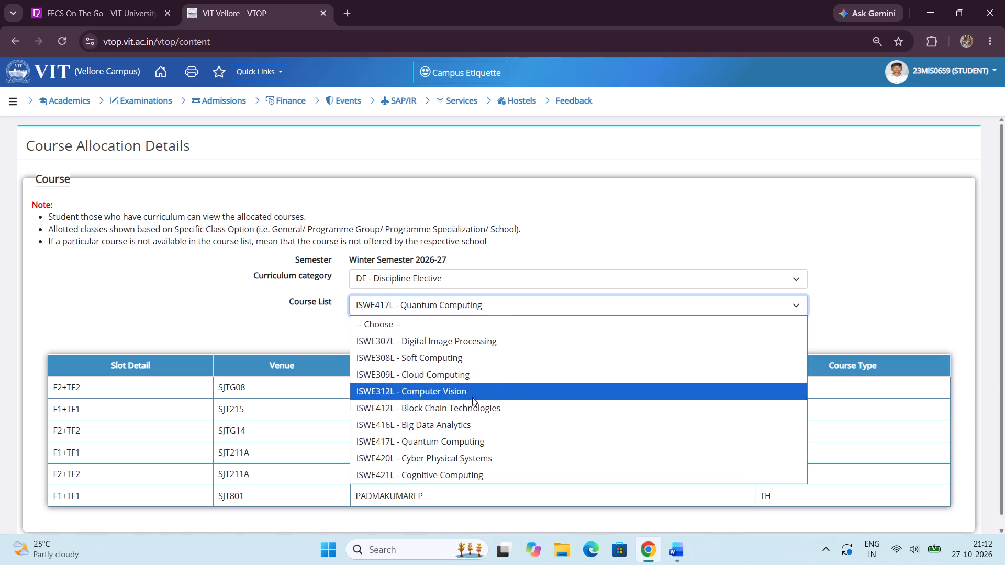
pyautogui.click(470, 423)
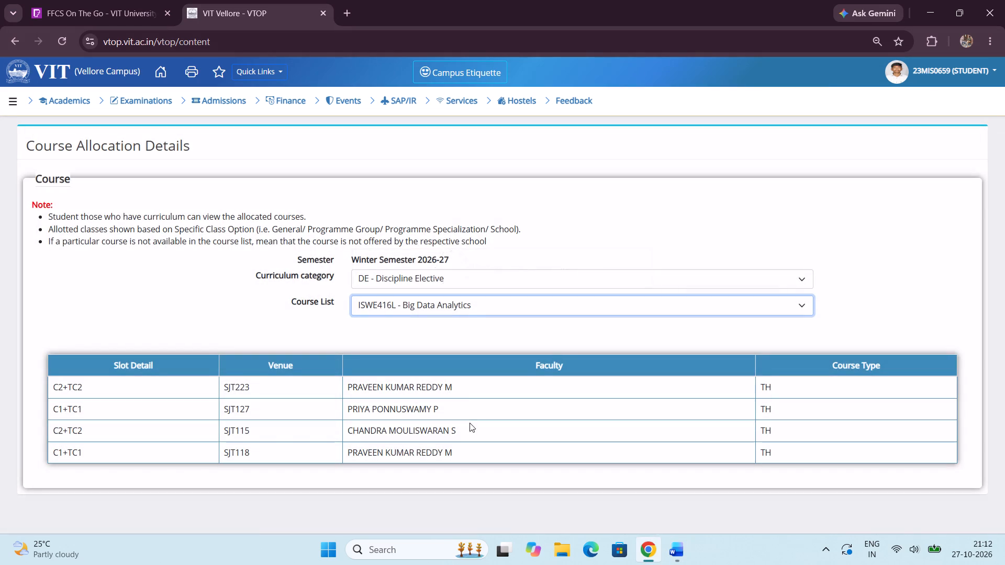
pyautogui.click(472, 311)
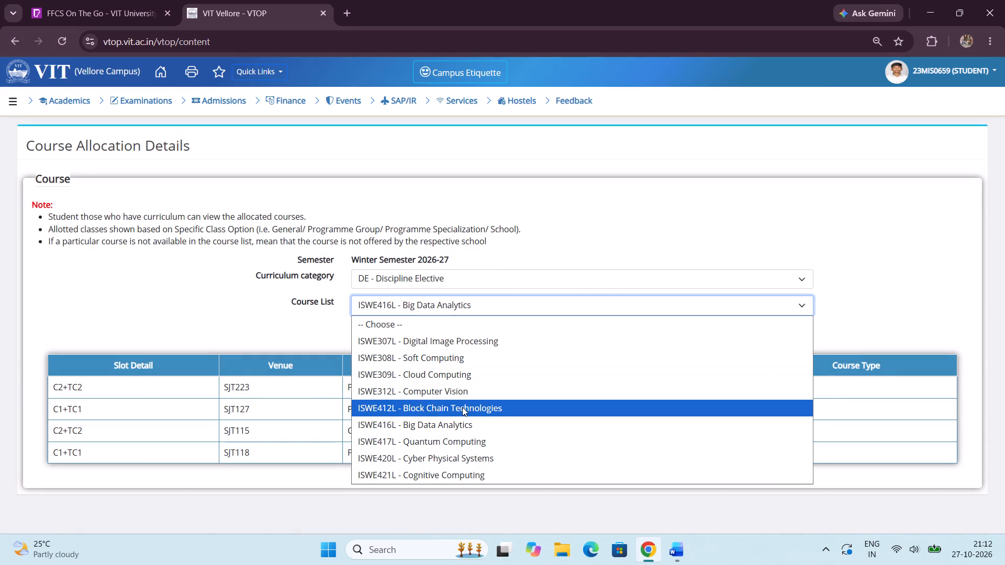
pyautogui.click(462, 407)
pyautogui.click(475, 305)
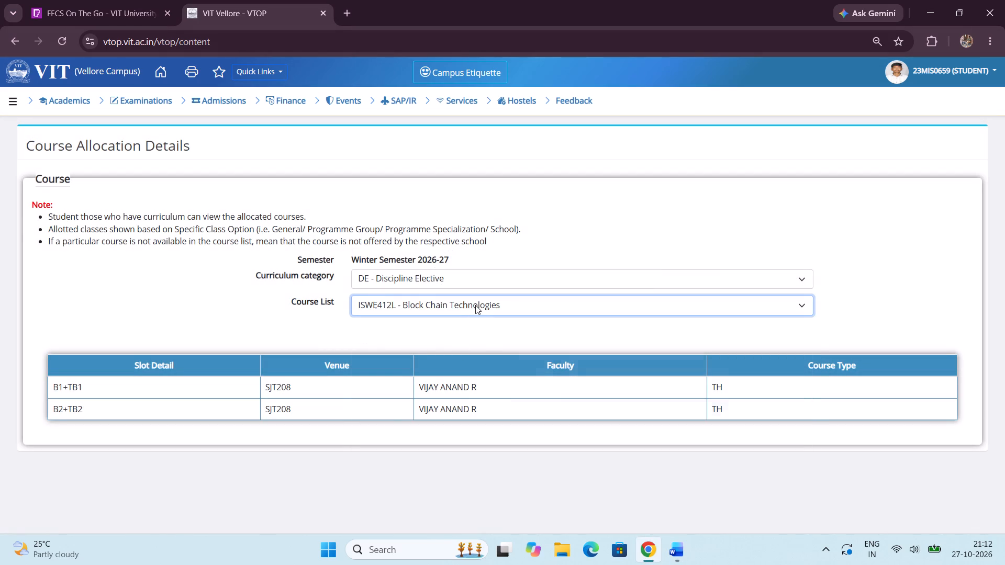
# In Word, insert the line "C2 : NIS" below the C1 entry, with "Koppu" in the faculty column.
pyautogui.hotkey('alt', 'Tab')
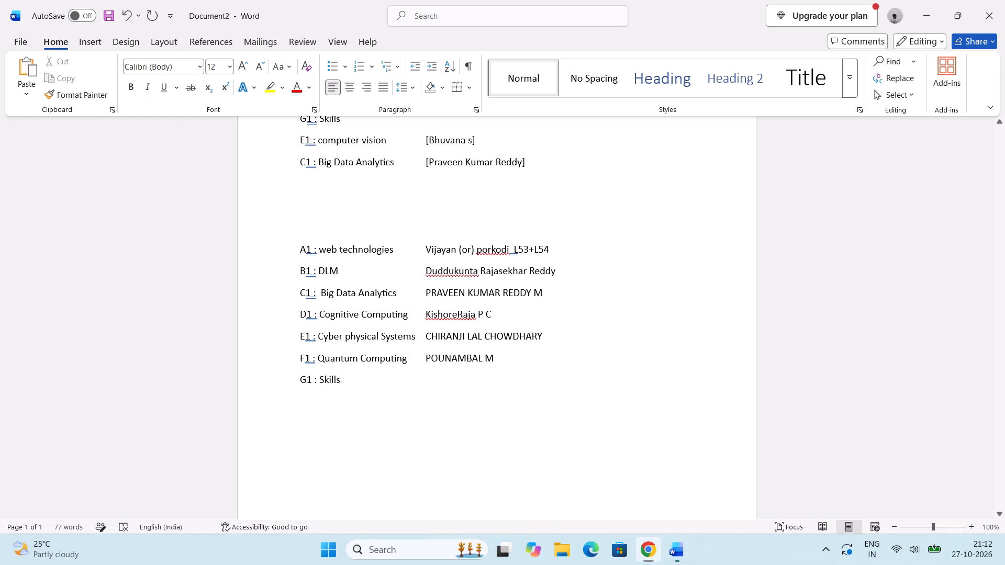
pyautogui.click(553, 295)
pyautogui.press('Return')
pyautogui.write('C2')
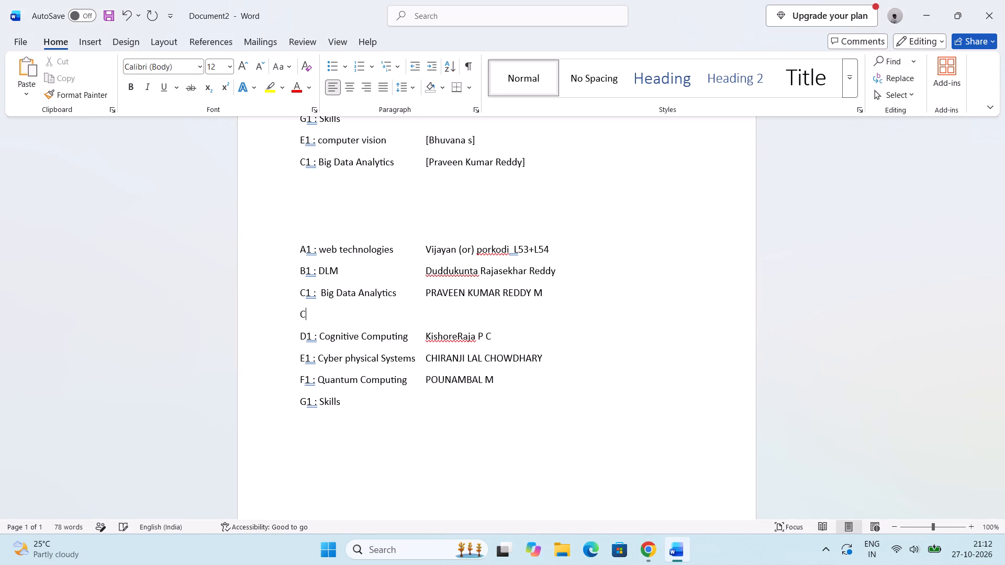
pyautogui.press('space')
pyautogui.write(': NIS')
pyautogui.press('space')
pyautogui.press('BackSpace')
pyautogui.press('Tab')
pyautogui.press('Tab')
pyautogui.press('Tab')
pyautogui.write('Koppu')
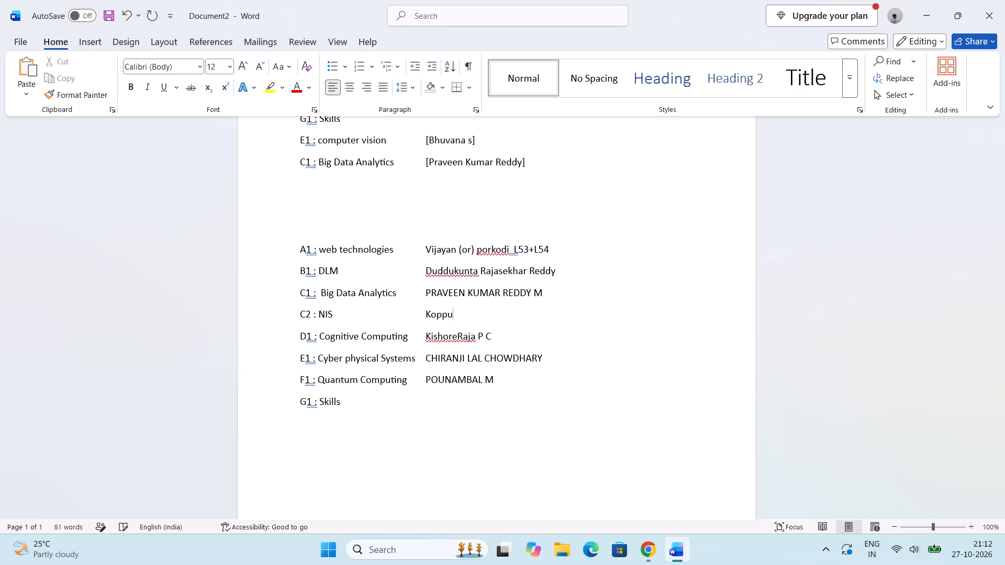
# Insert the line "E2 : Cloud computing" below the E1 Cyber physical Systems entry, with the faculty member's name in the faculty column.
pyautogui.click(511, 341)
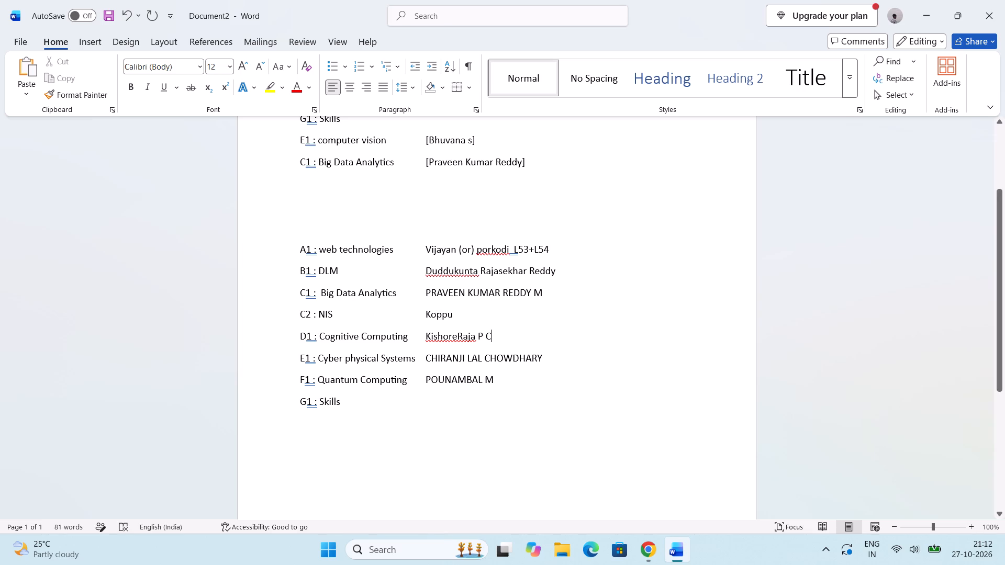
pyautogui.click(548, 355)
pyautogui.press('Return')
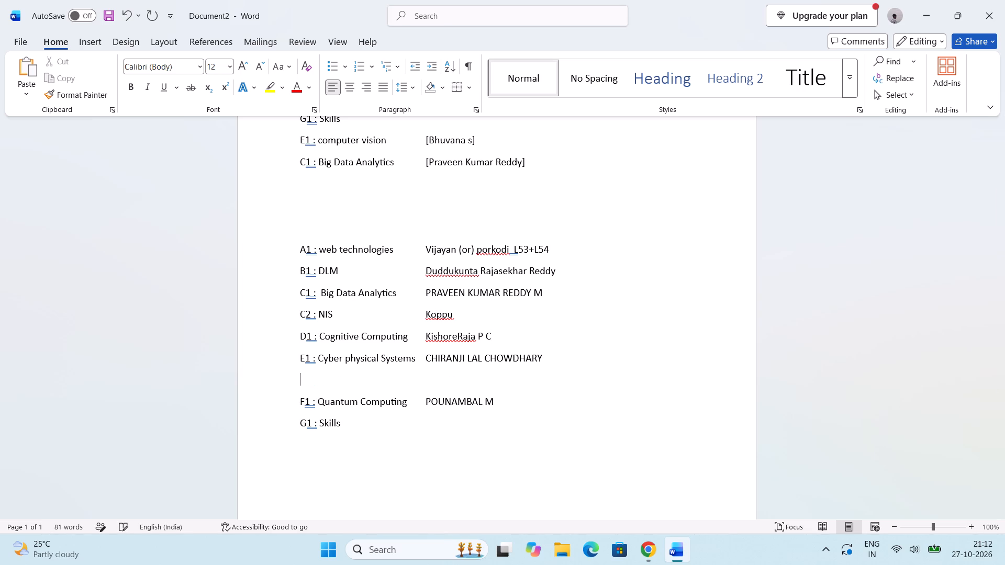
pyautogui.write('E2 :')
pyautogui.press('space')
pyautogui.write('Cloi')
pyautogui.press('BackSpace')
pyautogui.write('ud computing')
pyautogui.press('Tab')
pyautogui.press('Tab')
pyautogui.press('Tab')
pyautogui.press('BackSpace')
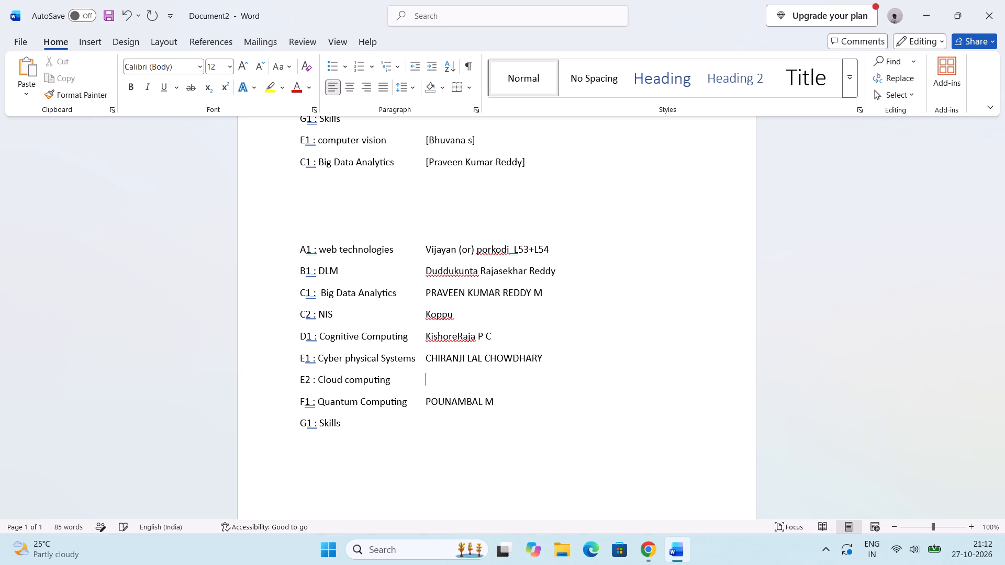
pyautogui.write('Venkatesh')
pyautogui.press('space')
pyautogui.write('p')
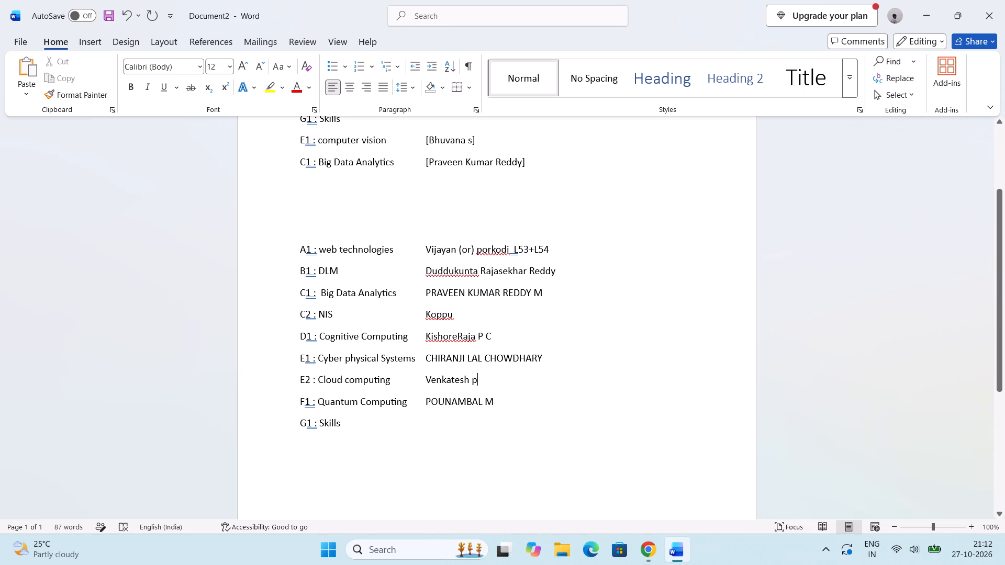
# Check the FFCS On The Go timetable slots in Chrome and, in Word, insert "59 + 60" before "(or)" on the A1 web technologies line.
pyautogui.scroll(-1, 351, 388)
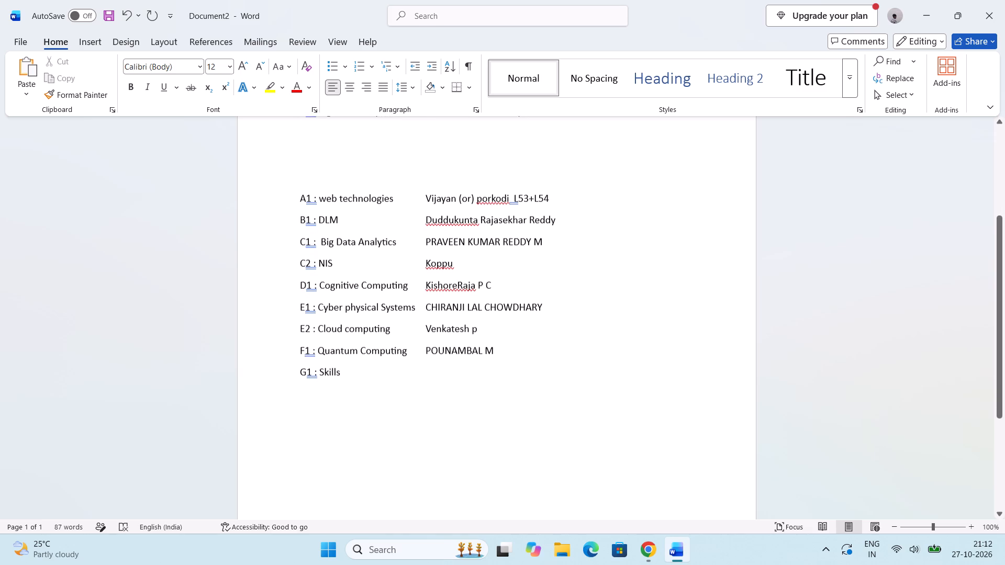
pyautogui.hotkey('alt', 'Tab')
pyautogui.click(77, 0)
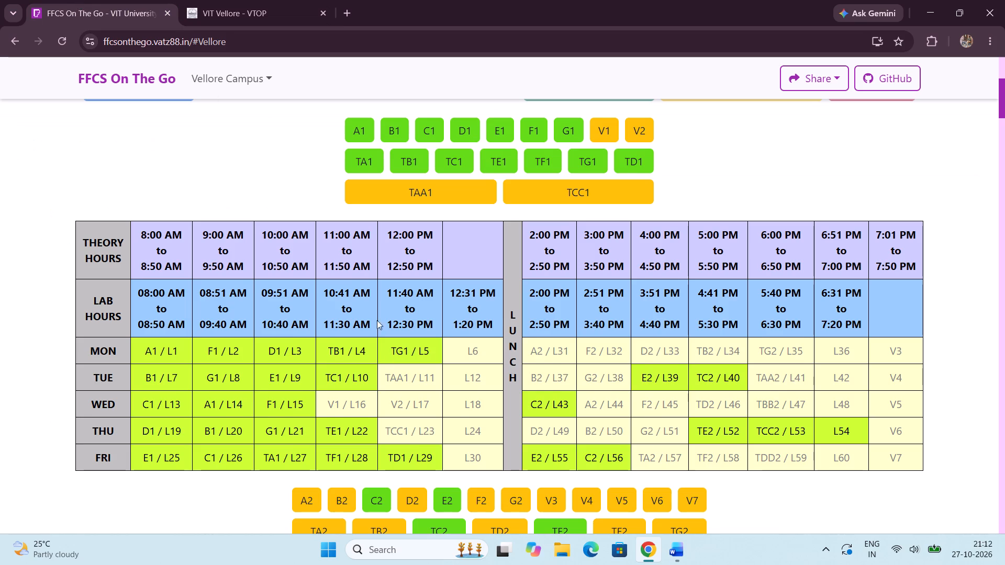
pyautogui.scroll(-2, 383, 375)
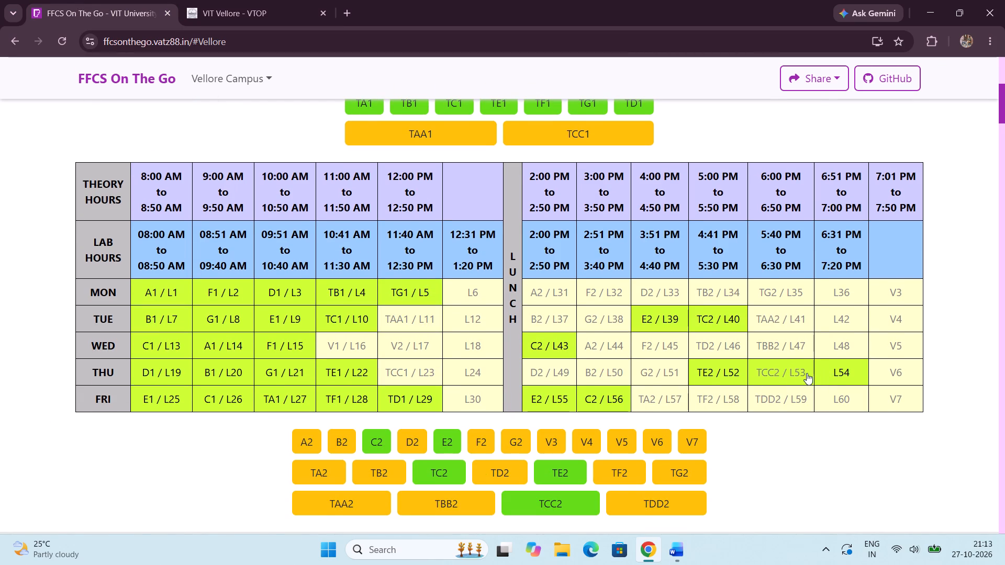
pyautogui.hotkey('alt', 'Tab')
pyautogui.click(458, 195)
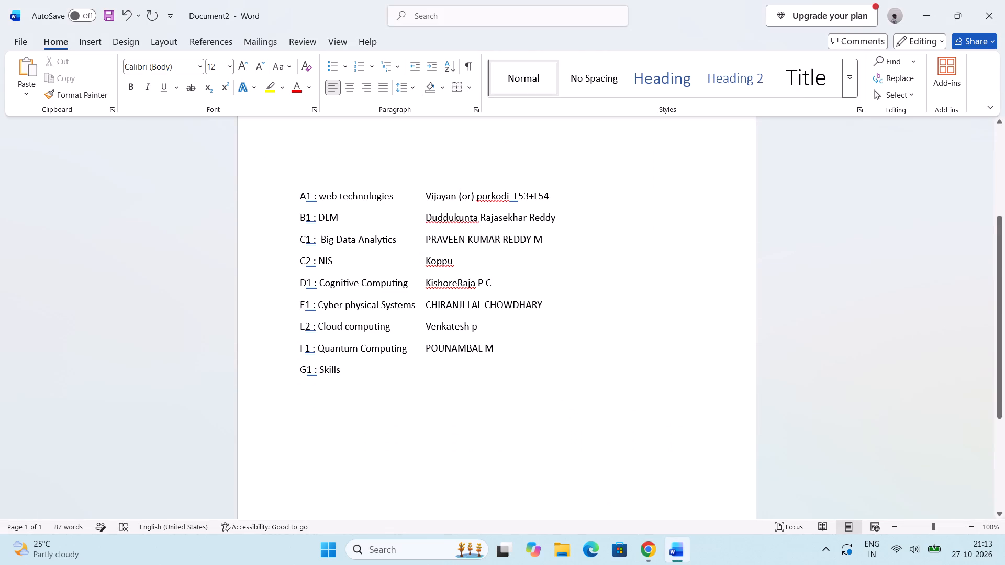
pyautogui.write('59')
pyautogui.press('space')
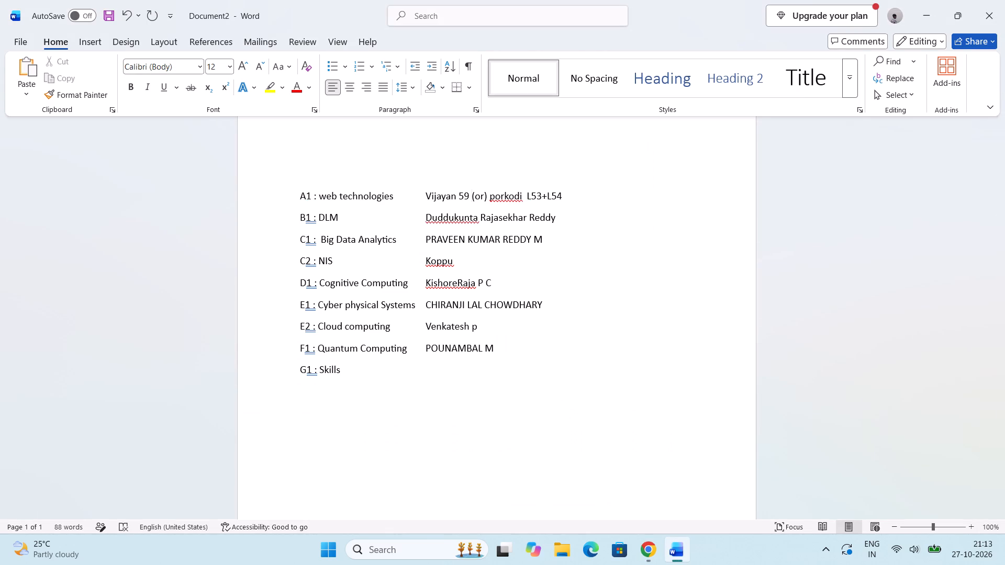
pyautogui.hotkey('shift', '+')
pyautogui.write('60')
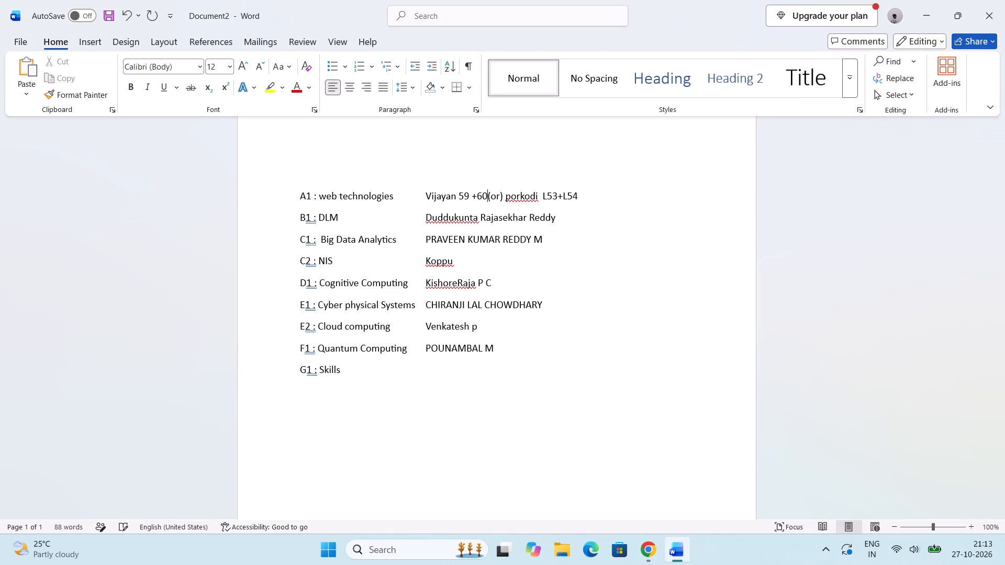
pyautogui.press('space')
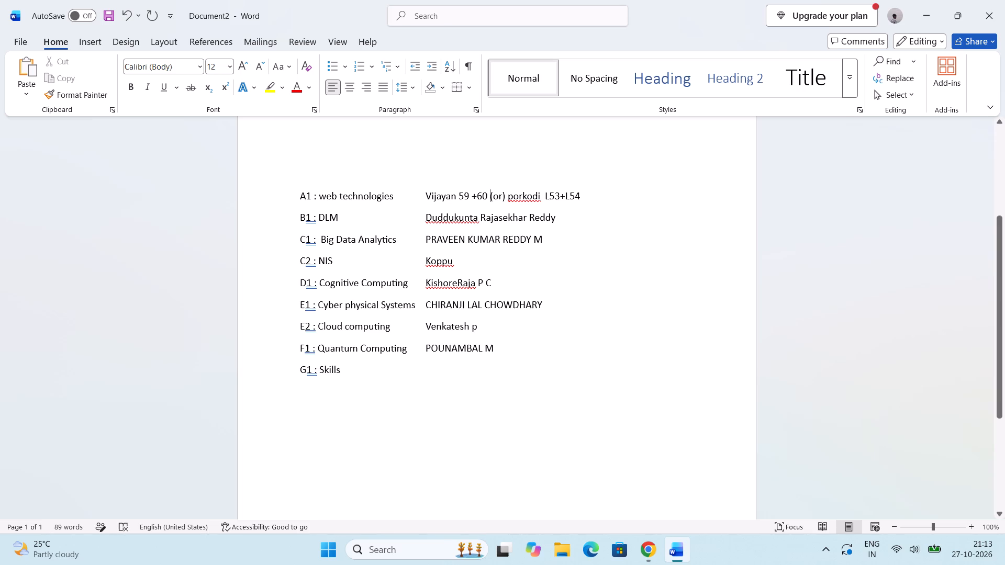
pyautogui.click(477, 195)
pyautogui.press('space')
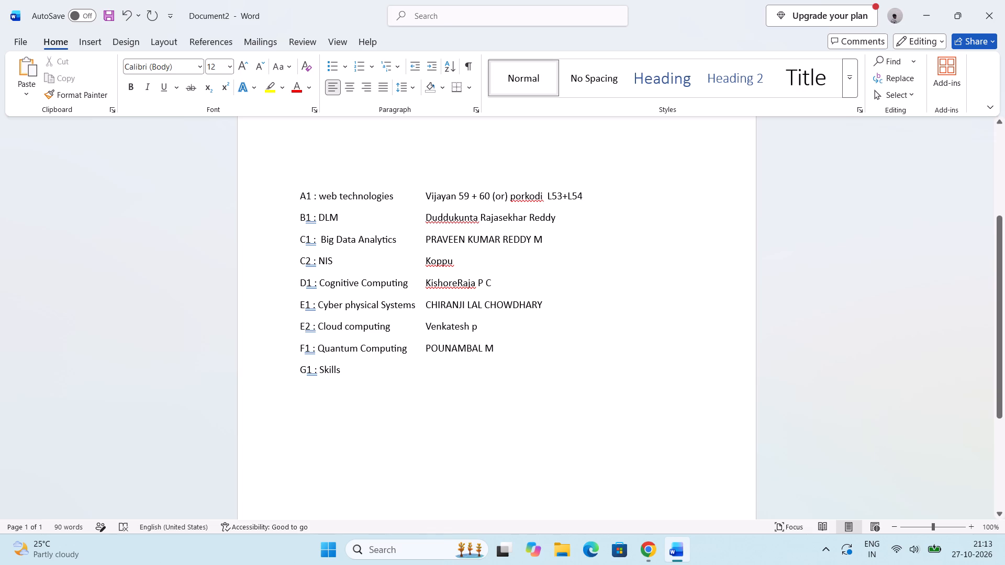
# Capture a screenshot of the full FFCS On The Go timetable grid in Chrome, from the theory hours header to the Friday row.
pyautogui.scroll(3, 447, 303)
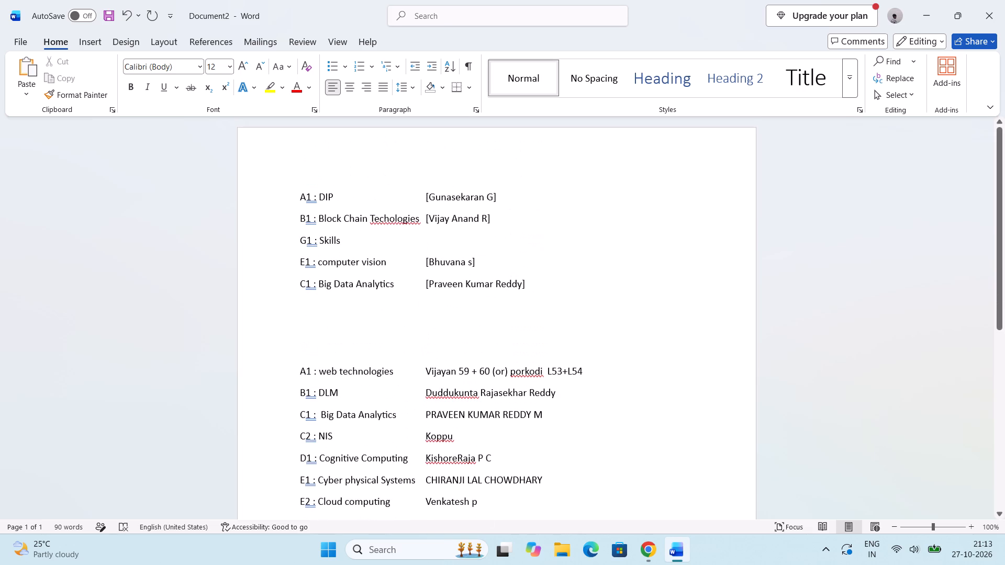
pyautogui.scroll(-1, 447, 303)
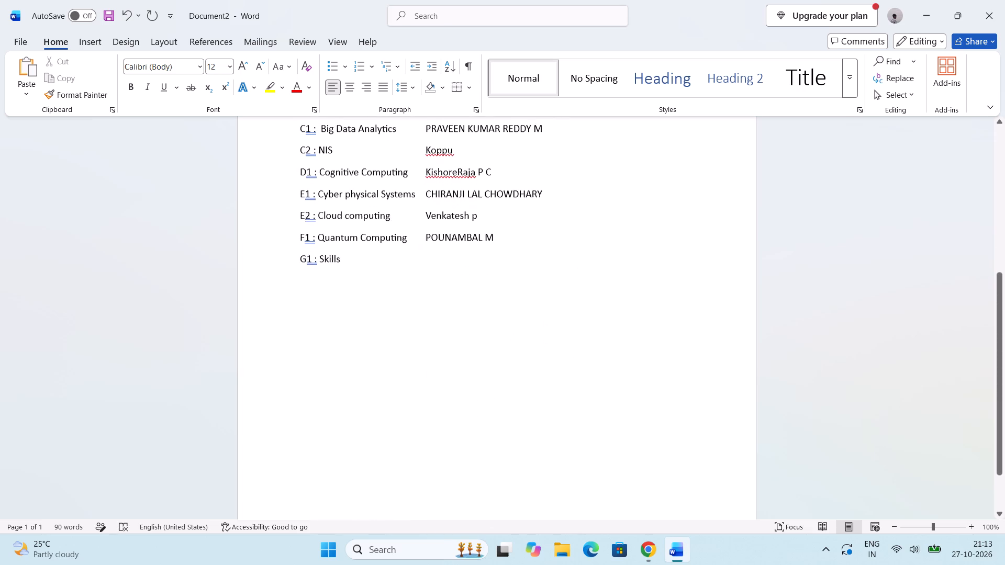
pyautogui.scroll(-2, 447, 303)
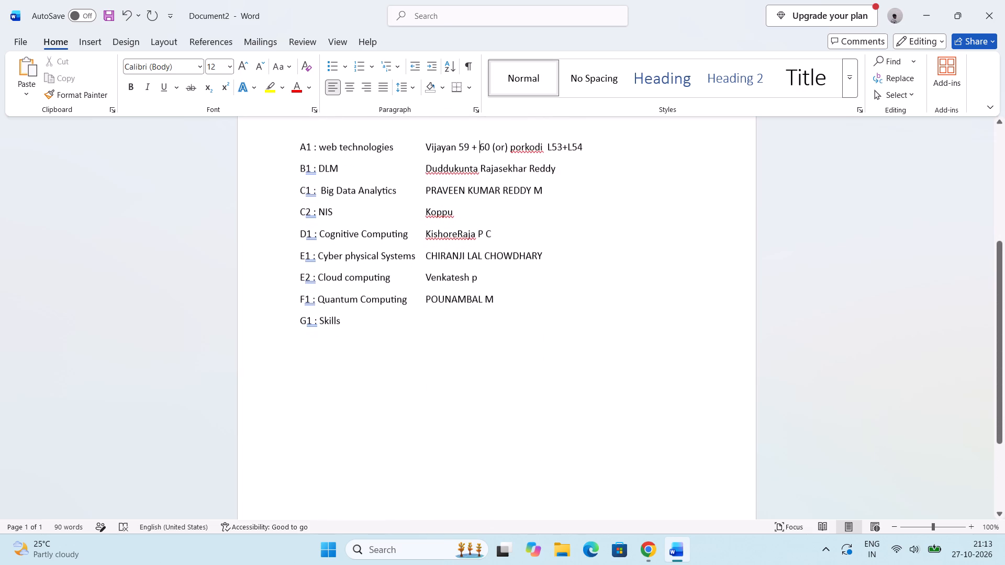
pyautogui.scroll(-1, 447, 303)
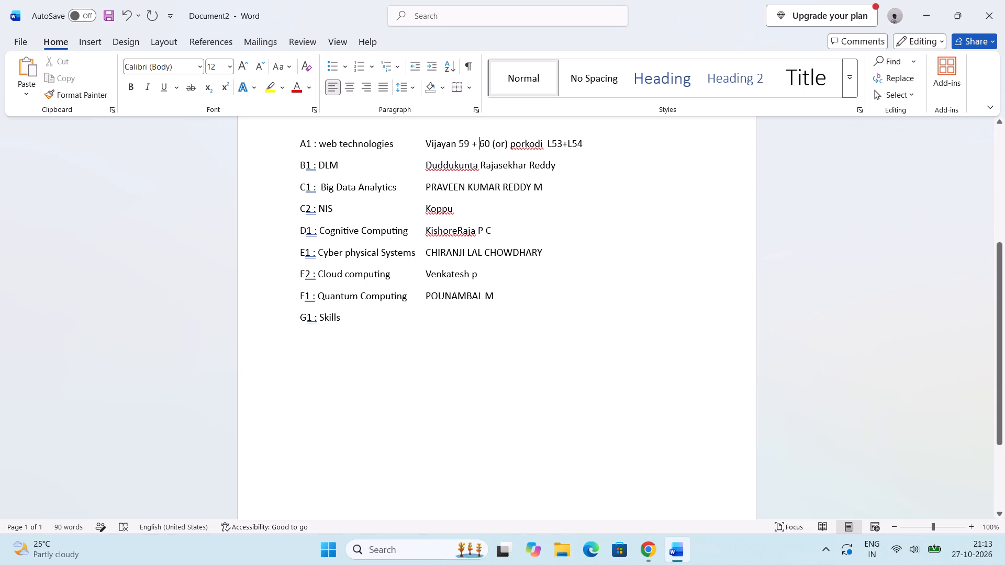
pyautogui.hotkey('alt', 'Tab')
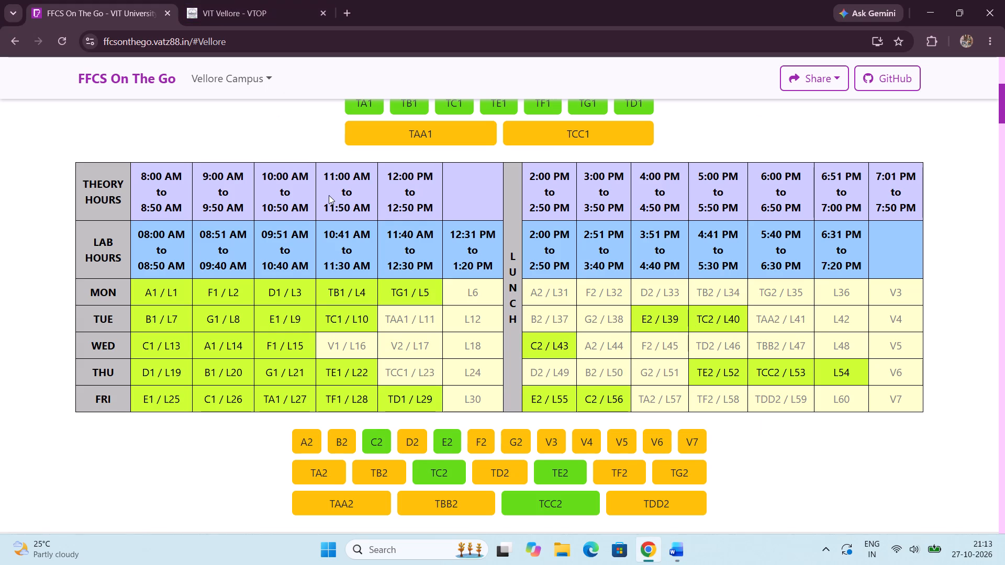
pyautogui.press('Print')
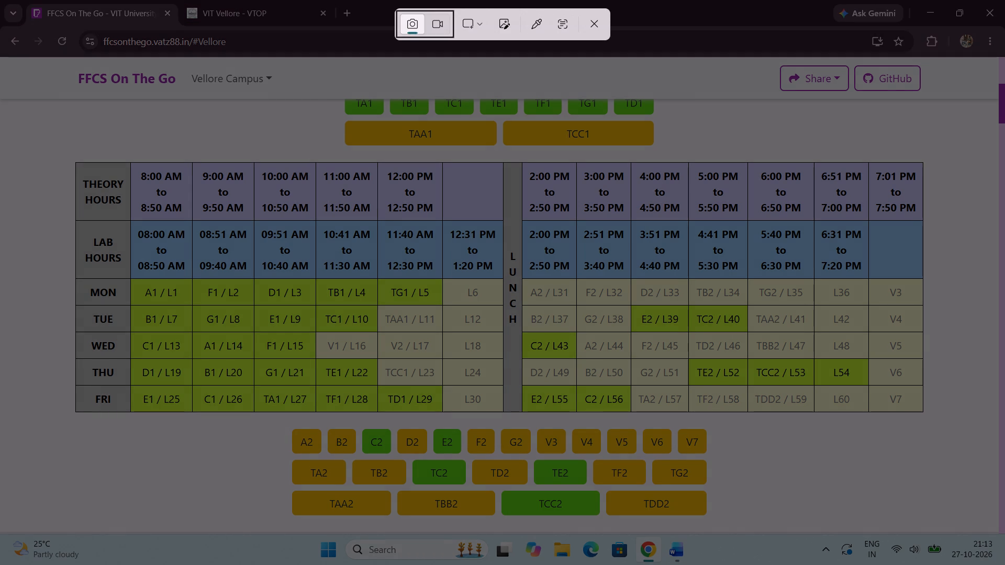
pyautogui.moveTo(66, 155); pyautogui.dragTo(872, 466)
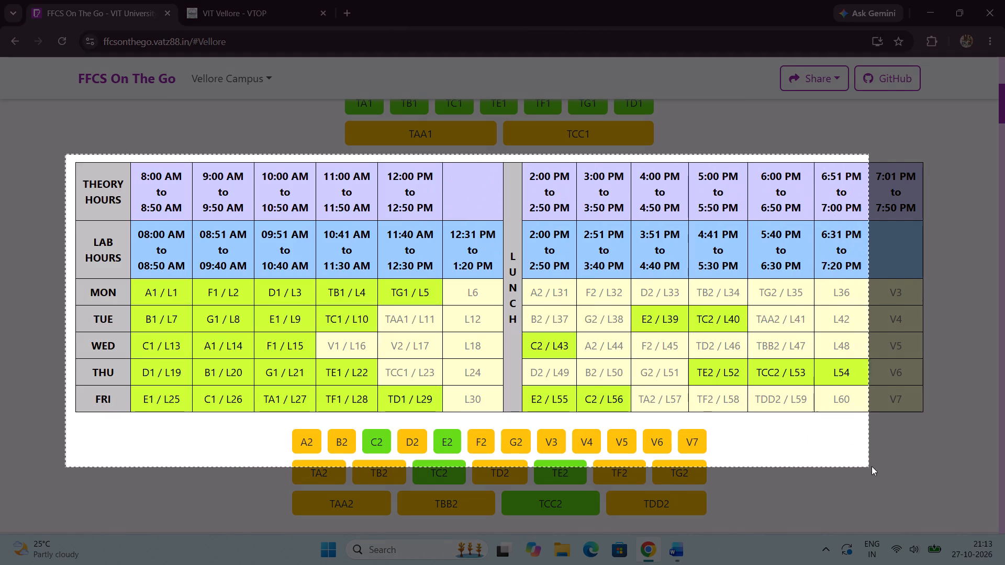
pyautogui.moveTo(872, 466); pyautogui.dragTo(953, 435)
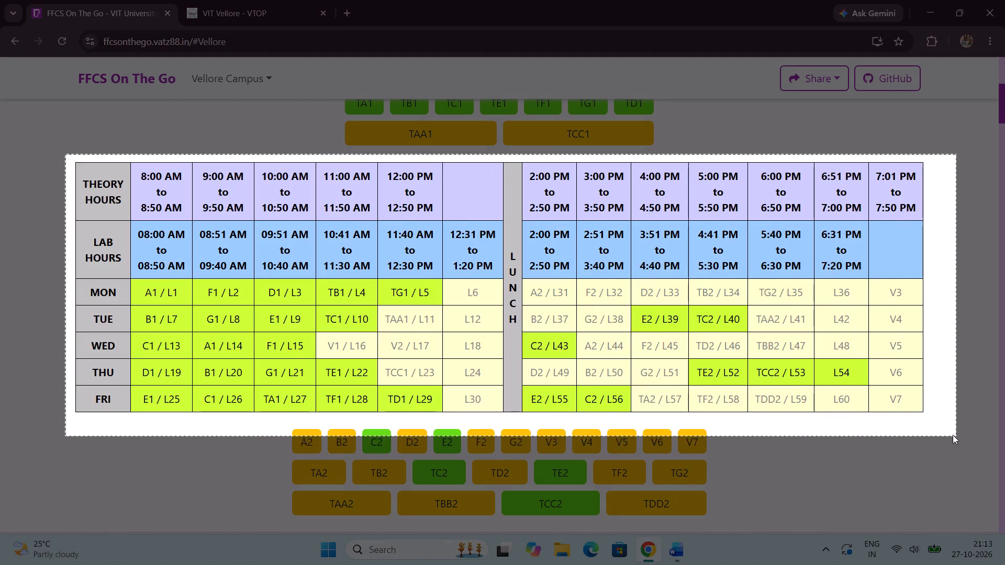
pyautogui.moveTo(953, 435); pyautogui.dragTo(931, 421)
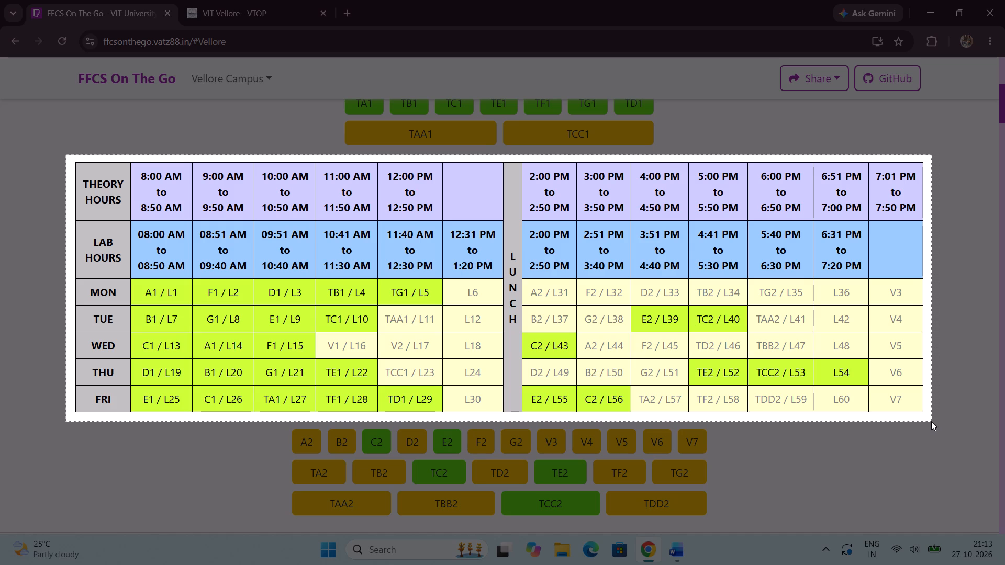
pyautogui.moveTo(931, 421); pyautogui.dragTo(932, 421)
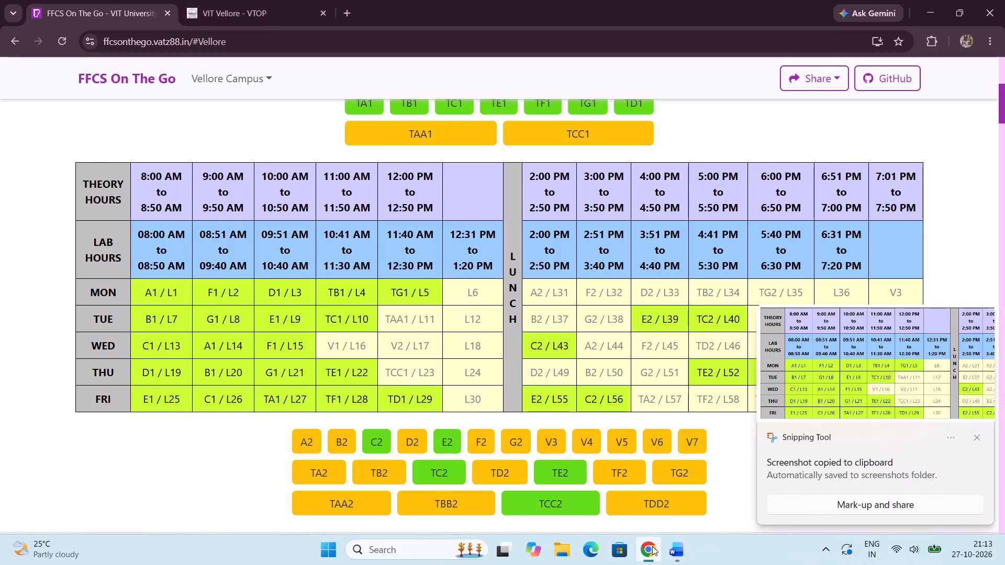
# In Word, paste the timetable screenshot below the "G1 : Skills" line of the second course list.
pyautogui.click(675, 546)
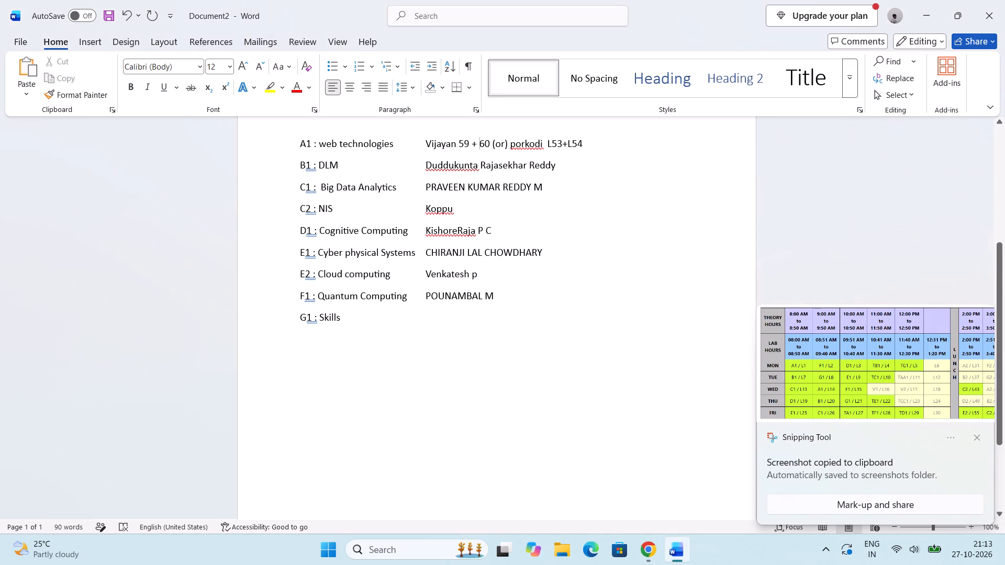
pyautogui.click(383, 360)
pyautogui.press('Return')
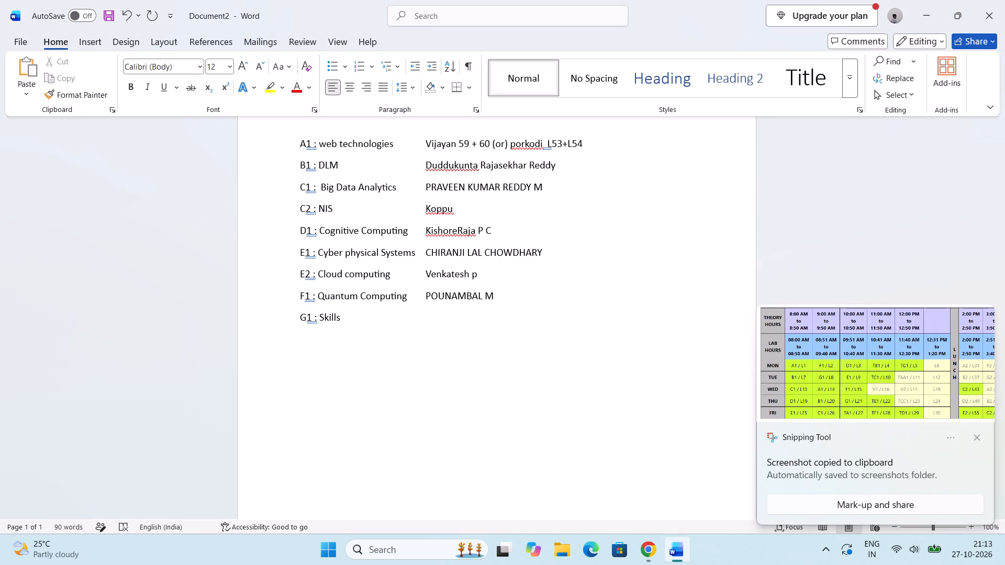
pyautogui.hotkey('ctrl', 'v')
# Review both course lists and the pasted timetable image in the document.
pyautogui.scroll(2, 363, 322)
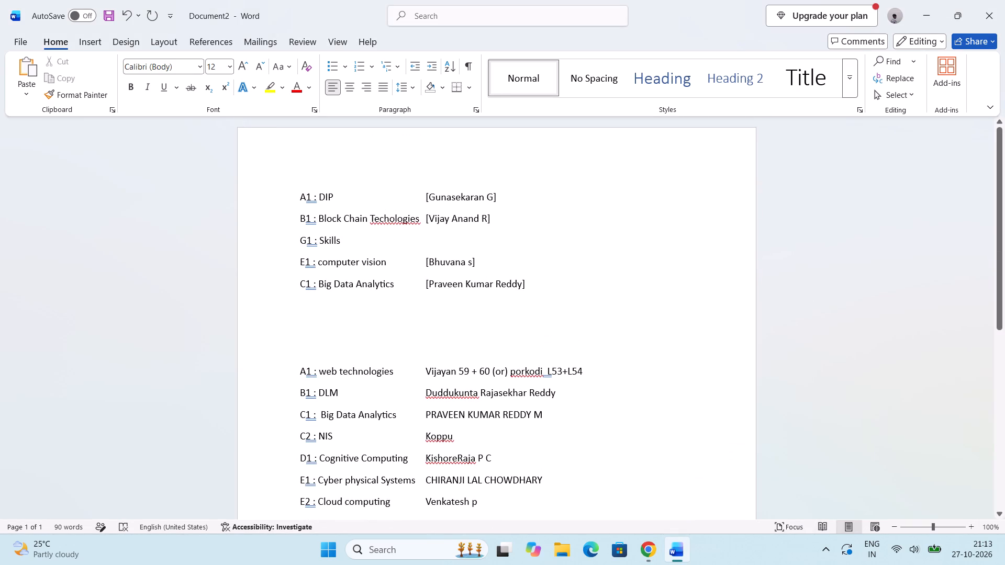
pyautogui.click(411, 242)
pyautogui.scroll(14, 411, 242)
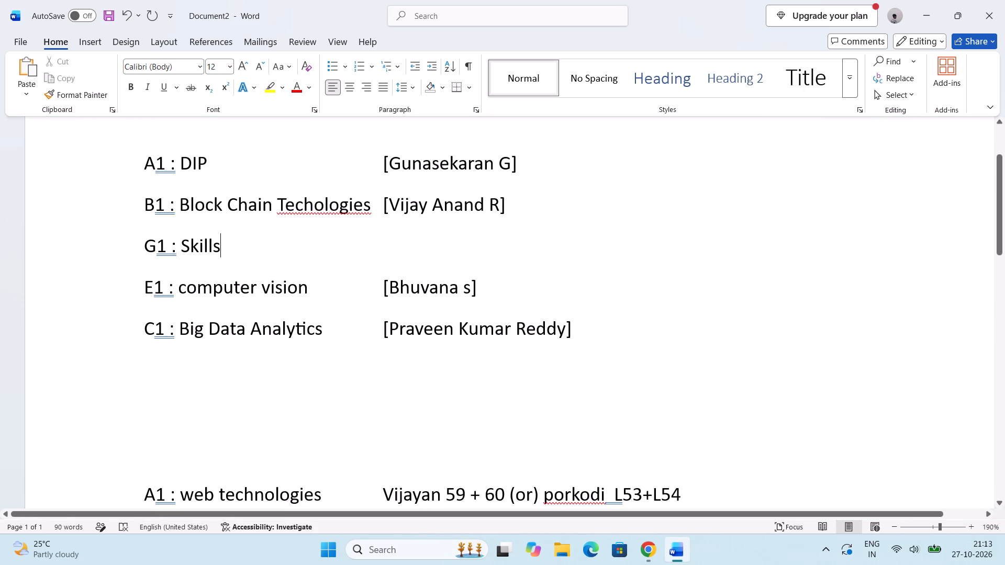
pyautogui.scroll(-2, 411, 242)
pyautogui.scroll(2, 411, 242)
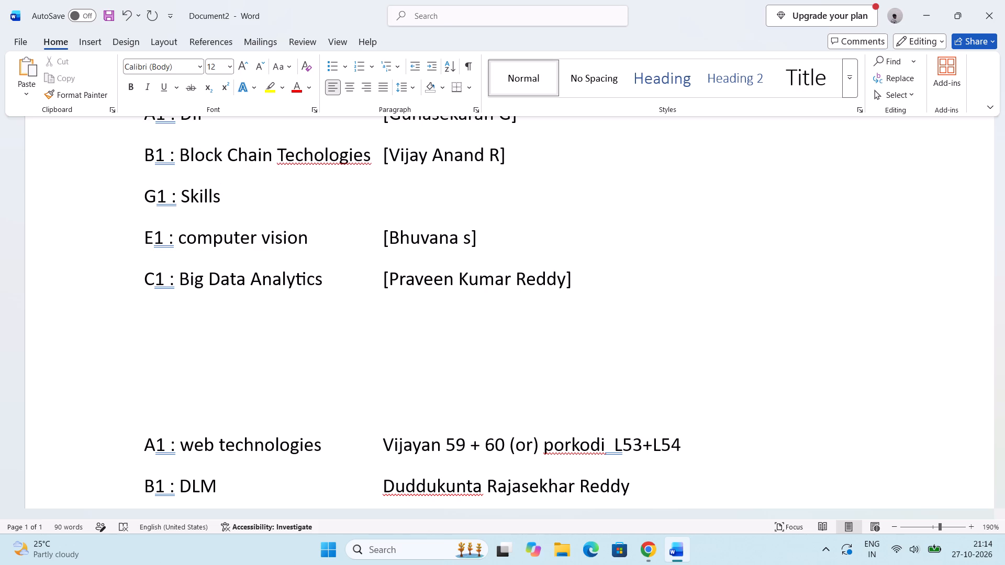
pyautogui.keyDown('ctrl'); pyautogui.scroll(-9, 411, 242); pyautogui.keyUp('ctrl')
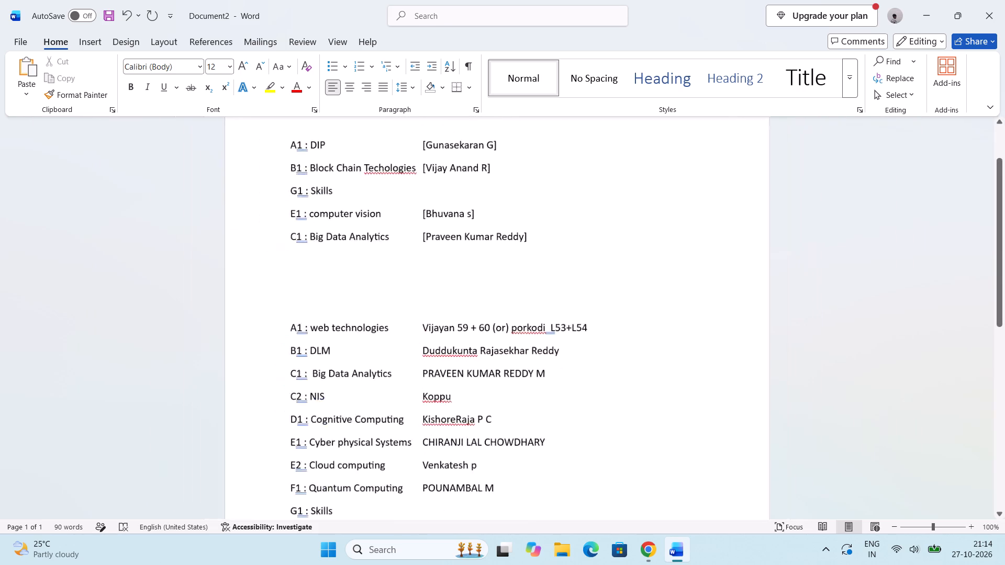
pyautogui.keyDown('ctrl'); pyautogui.scroll(-2, 411, 242); pyautogui.keyUp('ctrl')
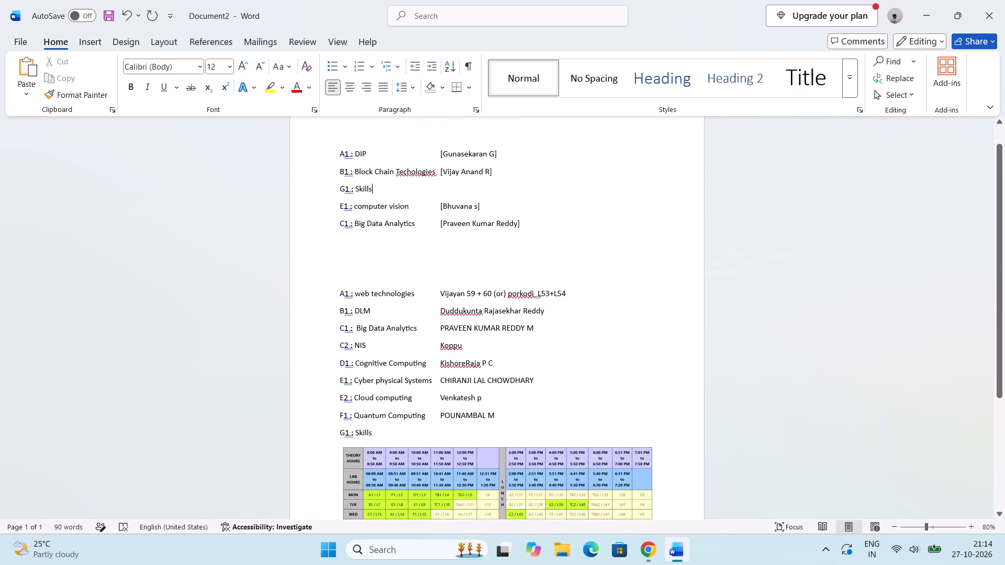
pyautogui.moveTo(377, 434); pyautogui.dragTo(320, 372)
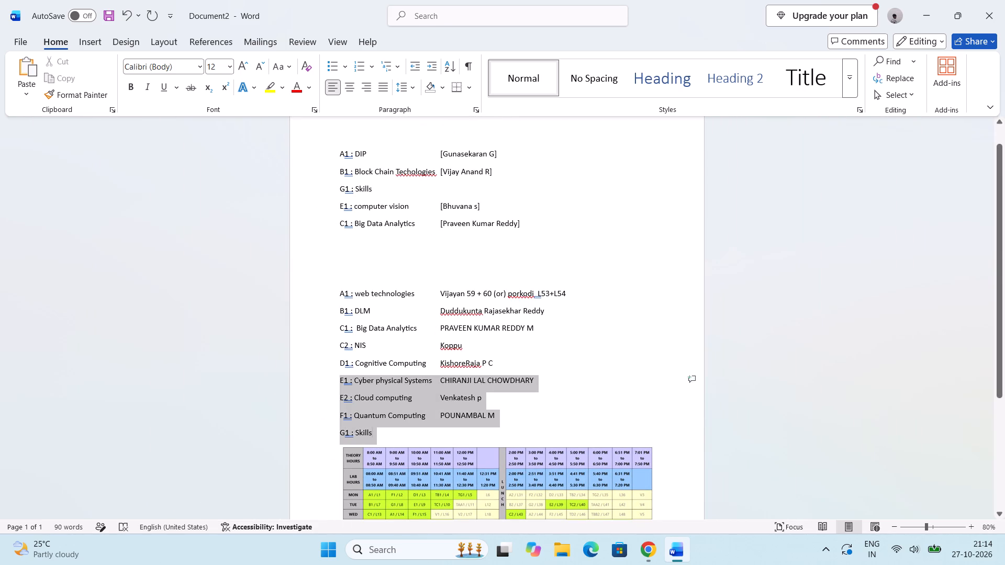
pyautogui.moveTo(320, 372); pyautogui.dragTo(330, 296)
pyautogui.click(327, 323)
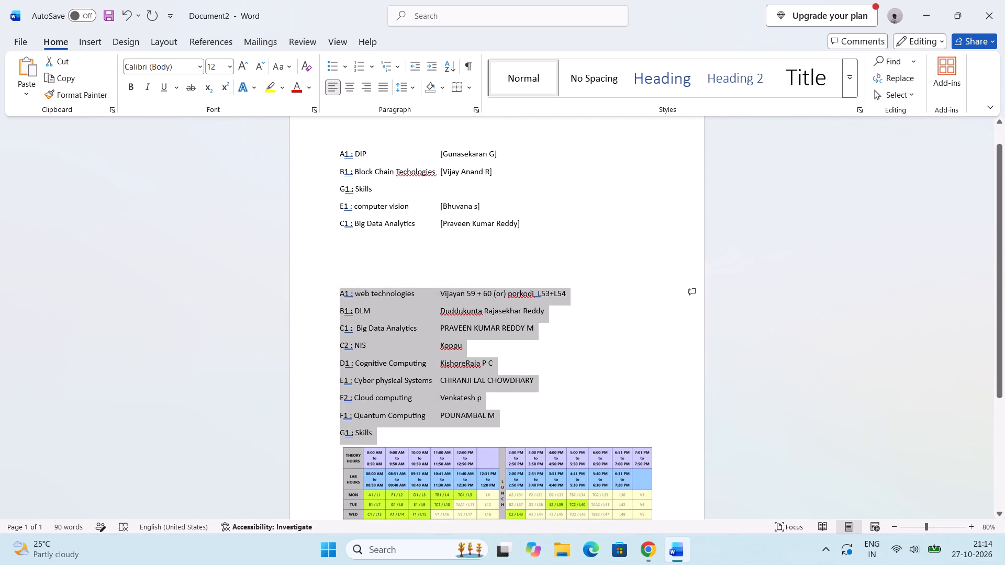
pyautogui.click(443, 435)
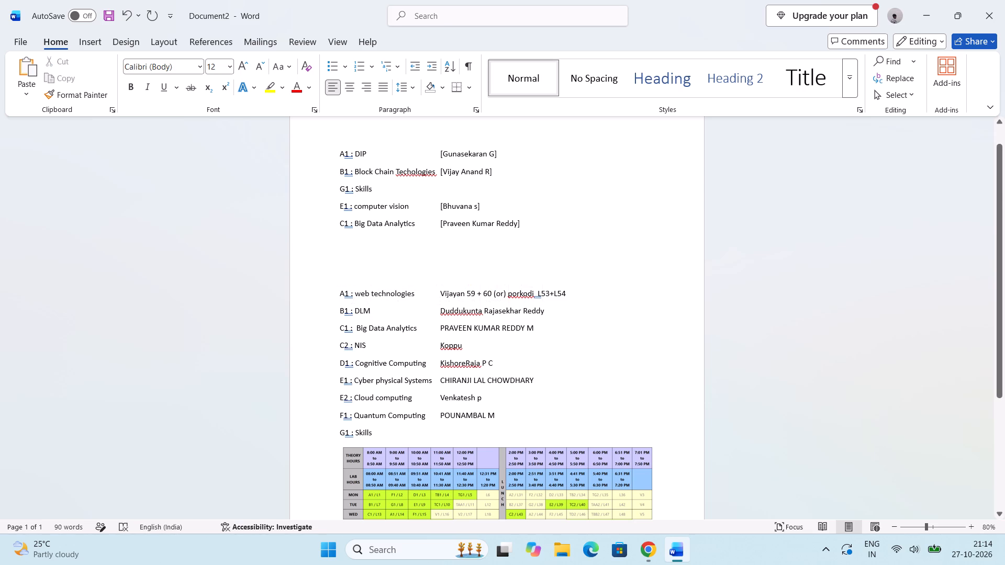
# Select the whole first course list, from "A1 : DIP" to "C1 : Big Data Analytics", including the faculty names.
pyautogui.moveTo(535, 231); pyautogui.dragTo(308, 159)
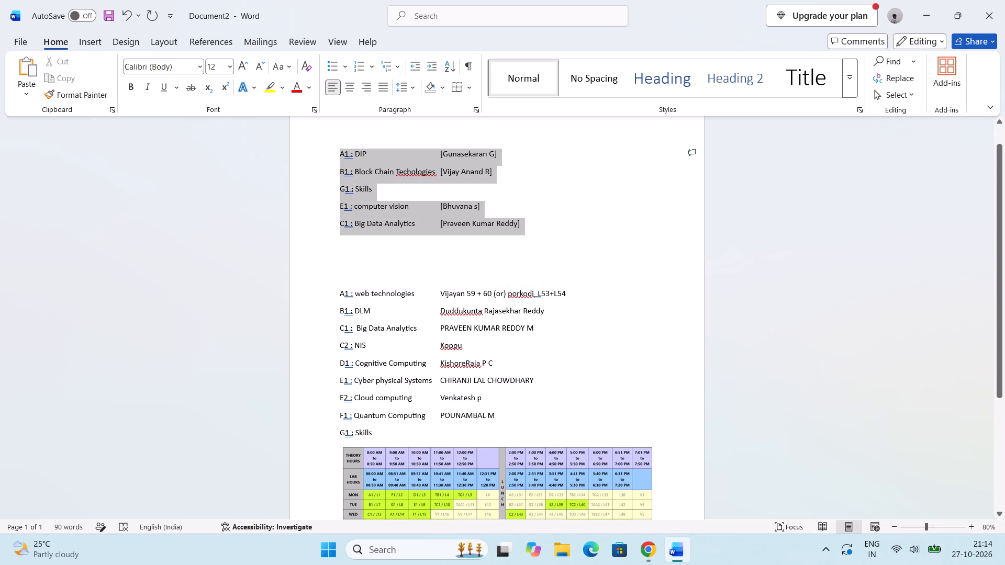
pyautogui.moveTo(308, 159); pyautogui.dragTo(332, 154)
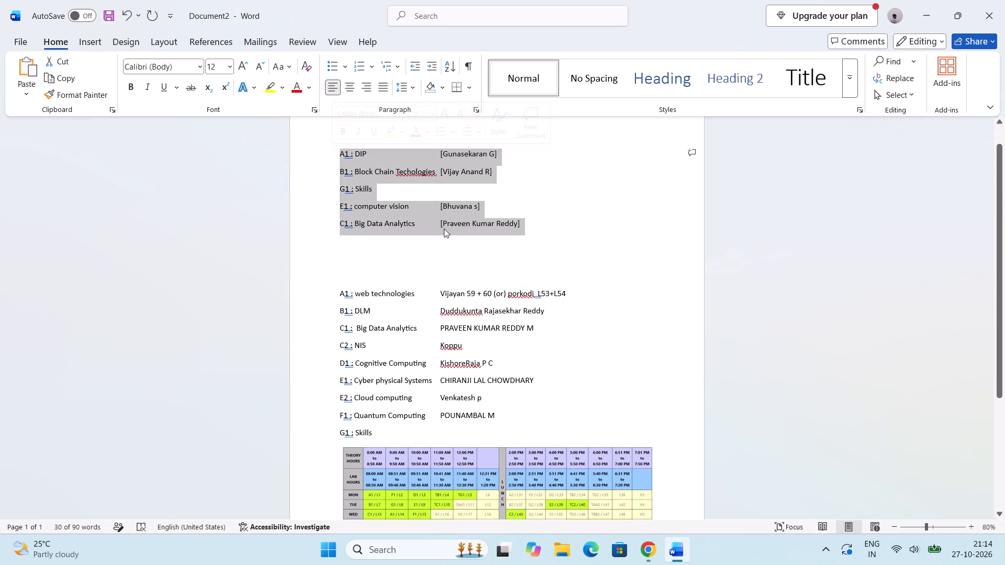
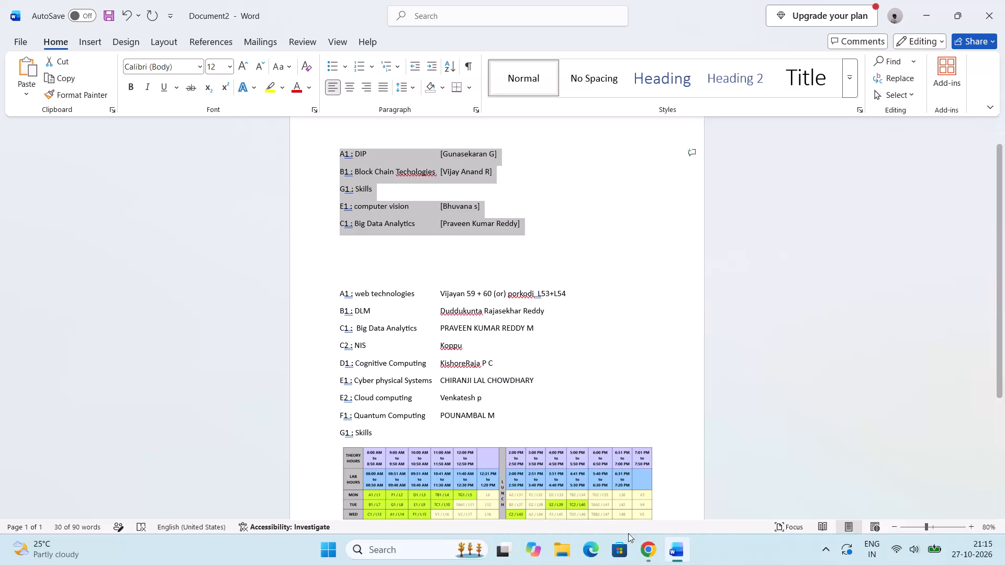
# In Chrome, look up the VTOP slots and faculty for the discipline electives Cyber Physical Systems, Cognitive Computing and Soft Computing.
pyautogui.click(642, 546)
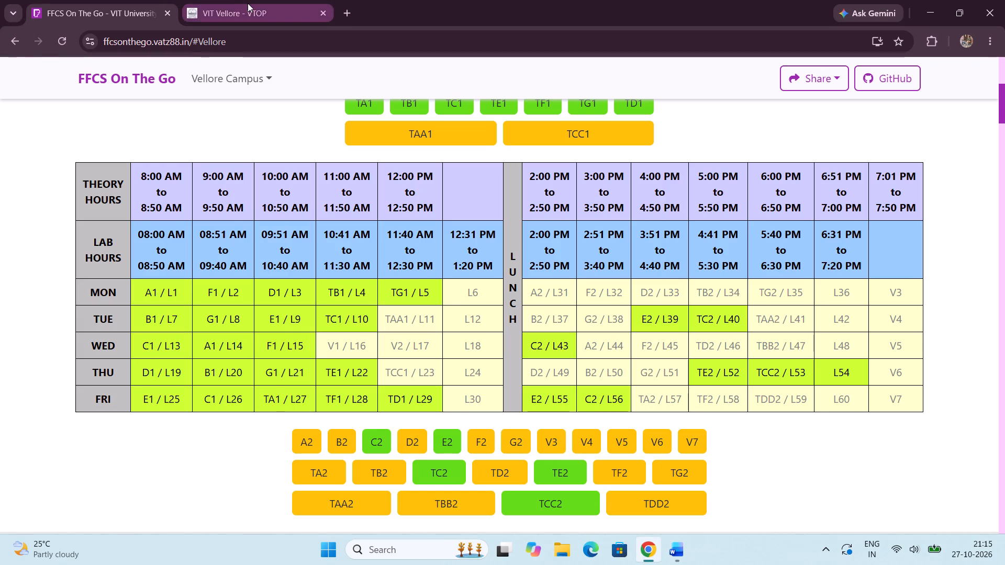
pyautogui.click(248, 3)
pyautogui.click(497, 299)
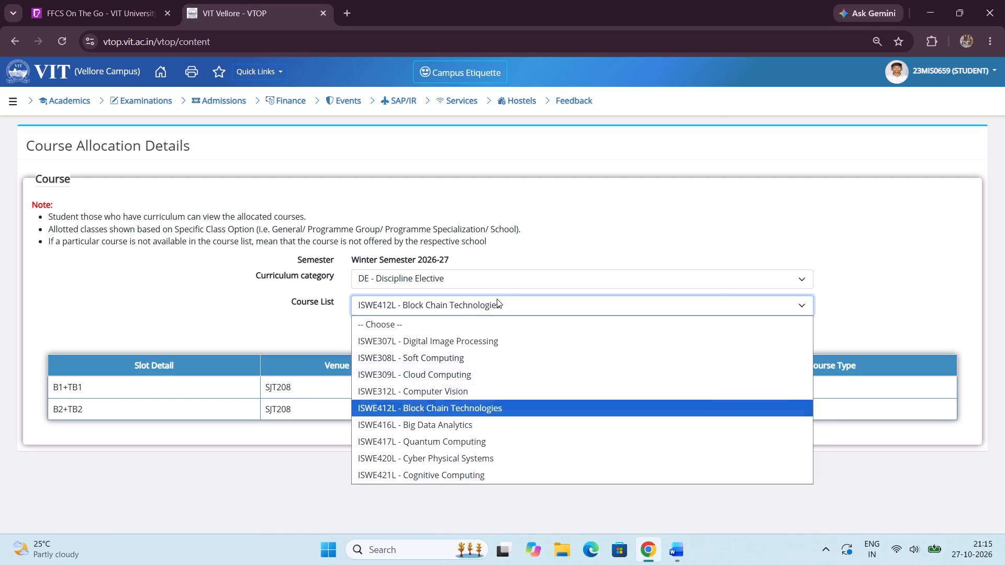
pyautogui.click(459, 455)
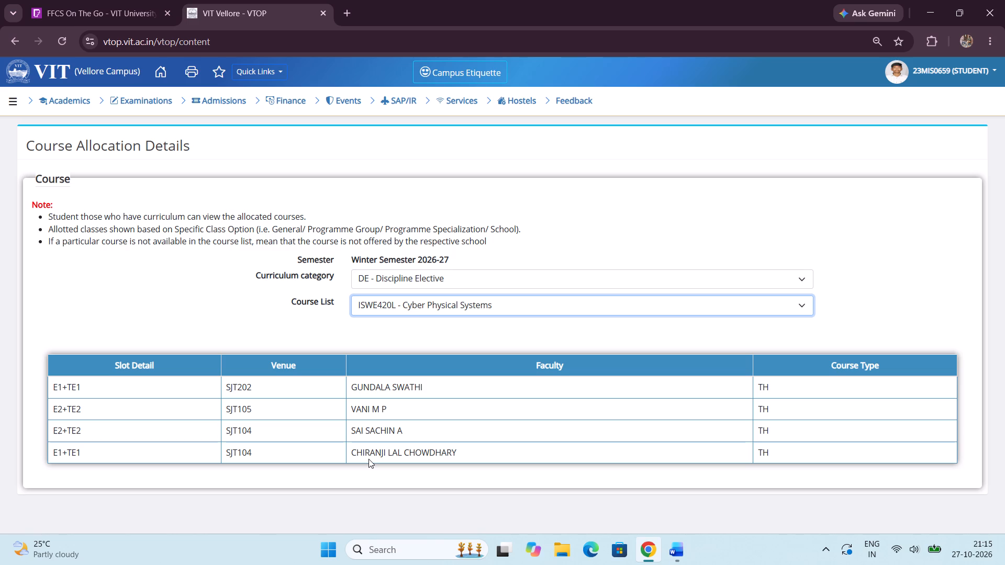
pyautogui.click(432, 309)
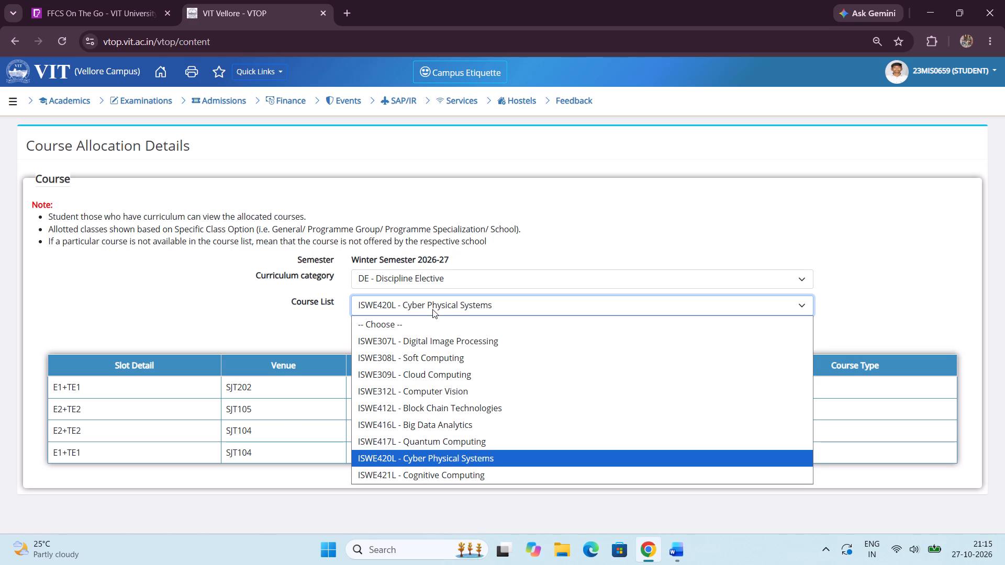
pyautogui.click(463, 474)
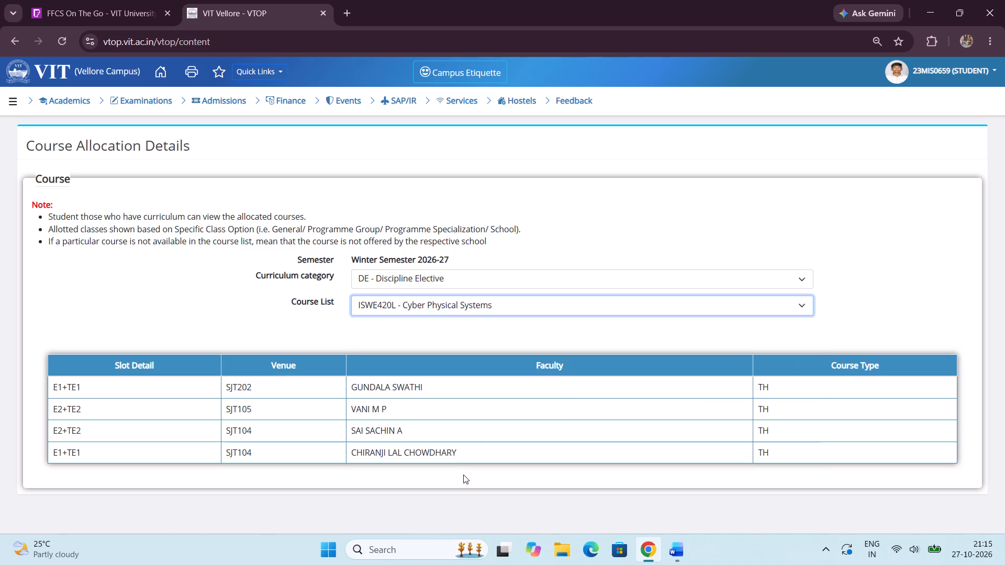
pyautogui.click(486, 305)
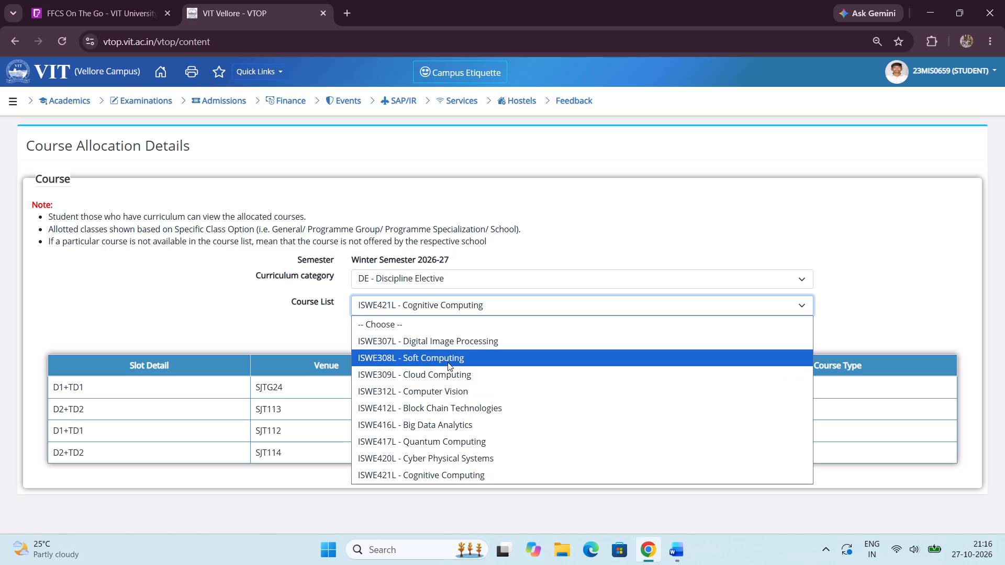
pyautogui.click(448, 362)
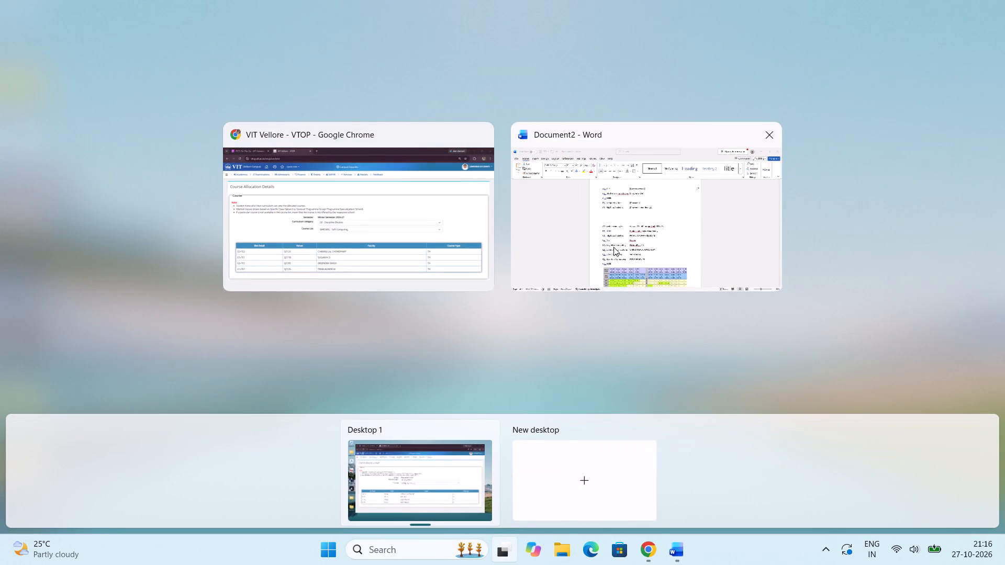
# In Word, copy the selected first course list, from "A1 : DIP" to "C1 : Big Data Analytics", and delete it from the document.
pyautogui.click(621, 247)
pyautogui.scroll(-1, 621, 247)
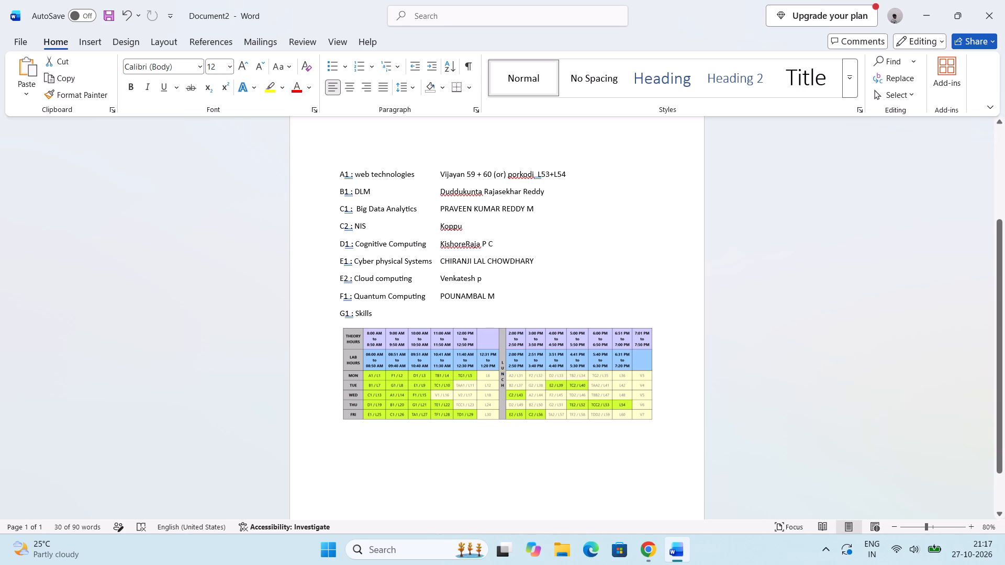
pyautogui.scroll(8, 489, 356)
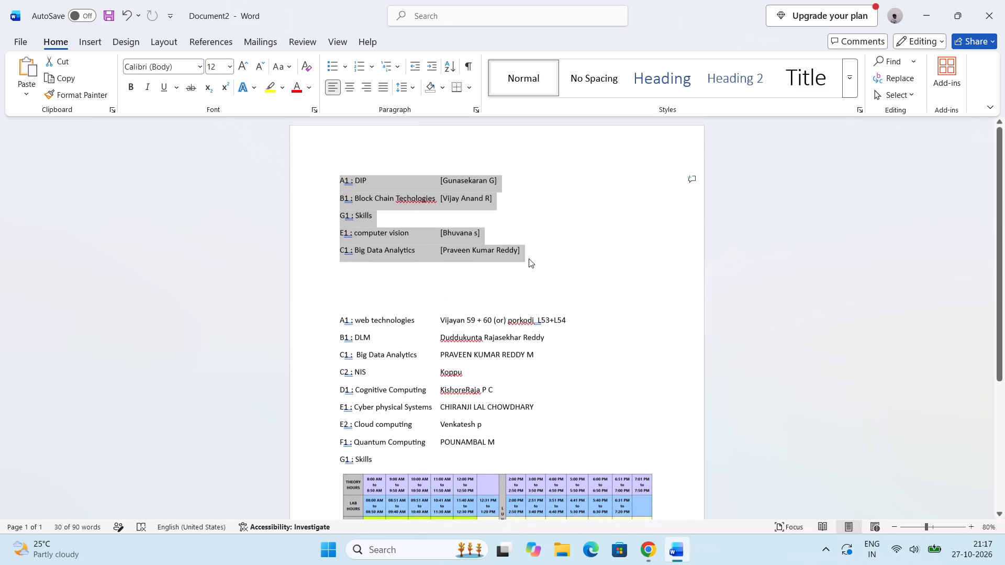
pyautogui.hotkey('ctrl', 'c')
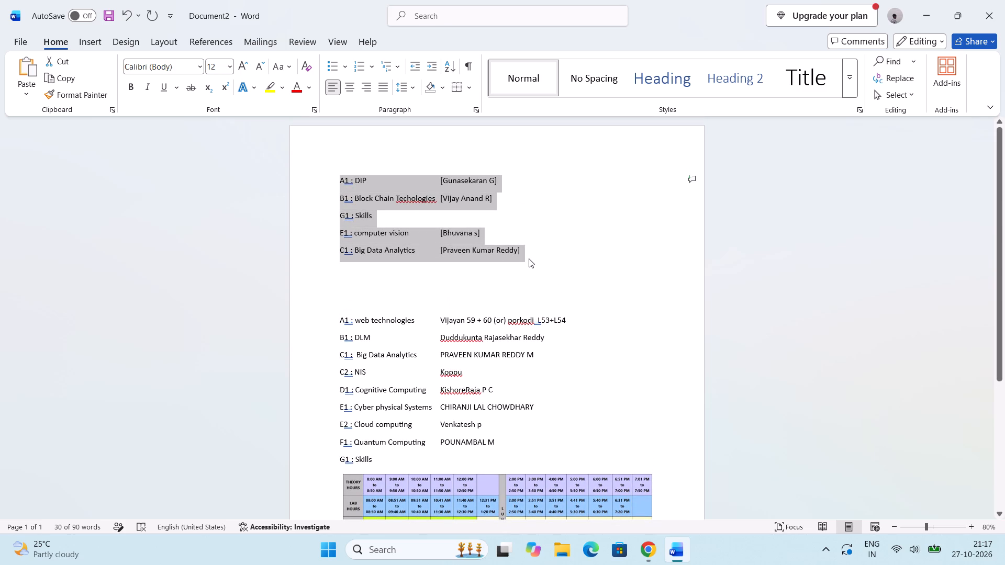
pyautogui.hotkey('ctrl', 'c')
pyautogui.hotkey('ctrl', 'c')
pyautogui.hotkey('ctrl', 'c')
pyautogui.hotkey('ctrl', 'c')
pyautogui.hotkey('ctrl', 'c')
pyautogui.hotkey('ctrl', 'c')
pyautogui.press('BackSpace')
pyautogui.press('BackSpace')
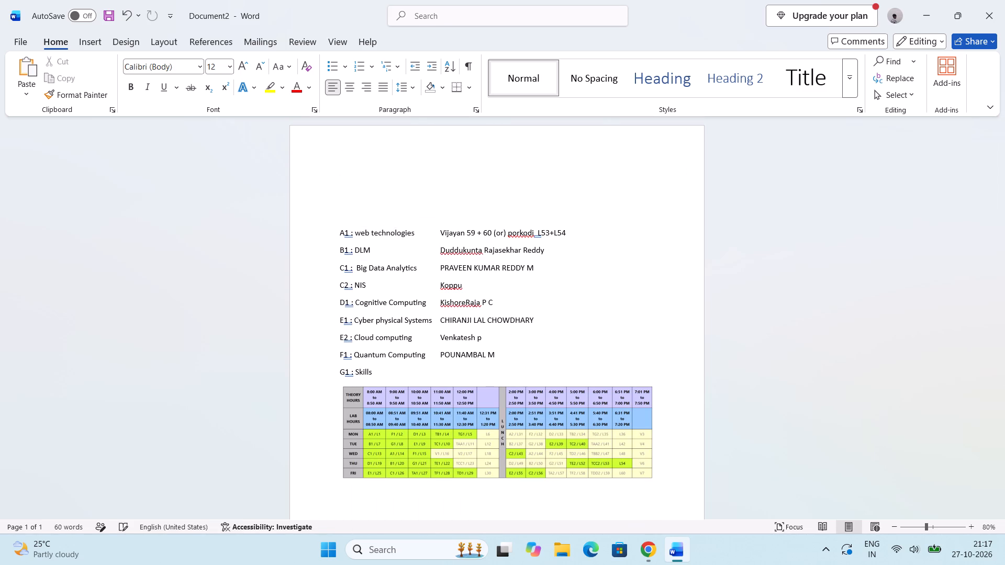
# Remove the blank lines above "A1 : web technologies" so the remaining course list starts at the top of the page.
pyautogui.press('Down')
pyautogui.press('Down')
pyautogui.press('Down')
pyautogui.press('BackSpace')
pyautogui.press('BackSpace')
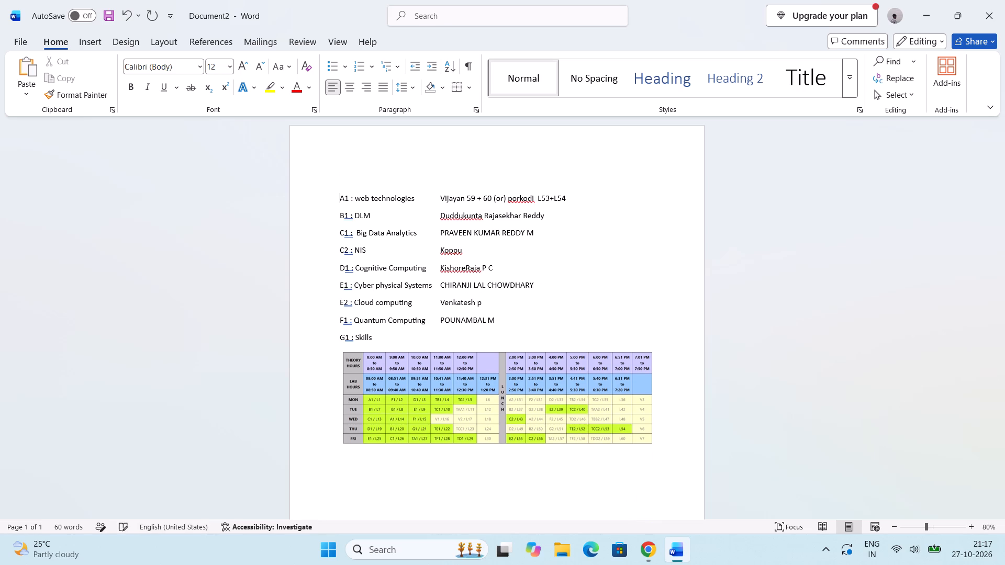
pyautogui.press('BackSpace')
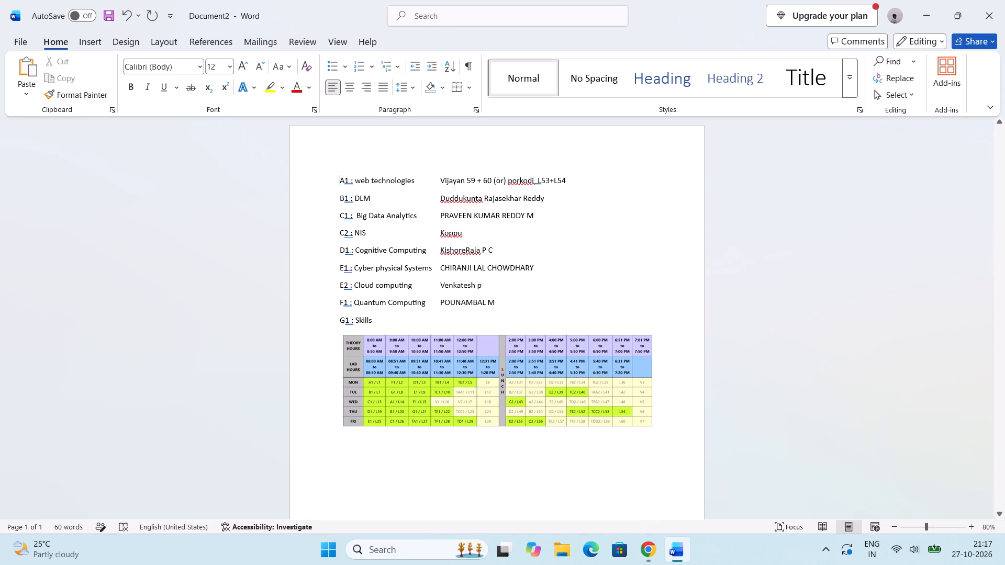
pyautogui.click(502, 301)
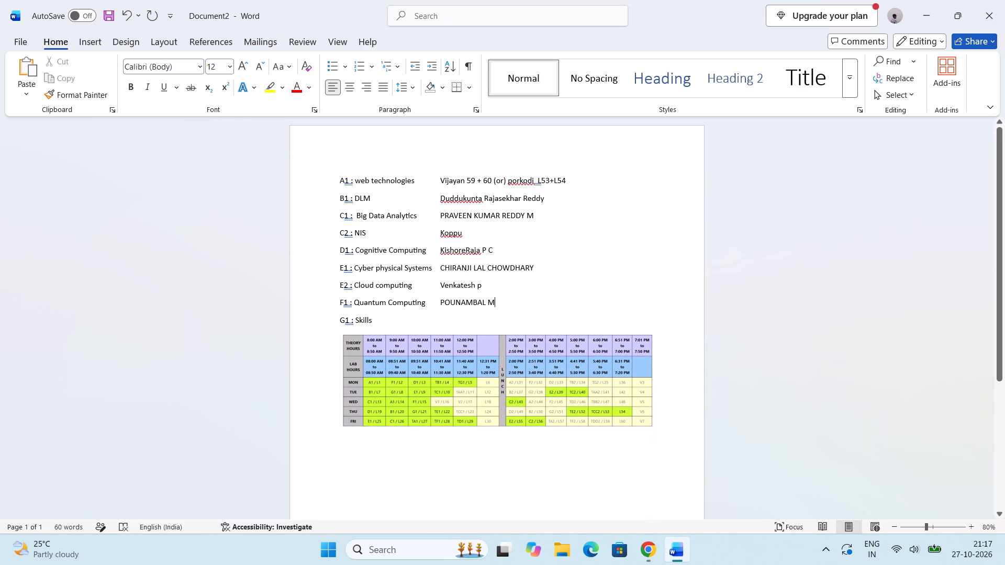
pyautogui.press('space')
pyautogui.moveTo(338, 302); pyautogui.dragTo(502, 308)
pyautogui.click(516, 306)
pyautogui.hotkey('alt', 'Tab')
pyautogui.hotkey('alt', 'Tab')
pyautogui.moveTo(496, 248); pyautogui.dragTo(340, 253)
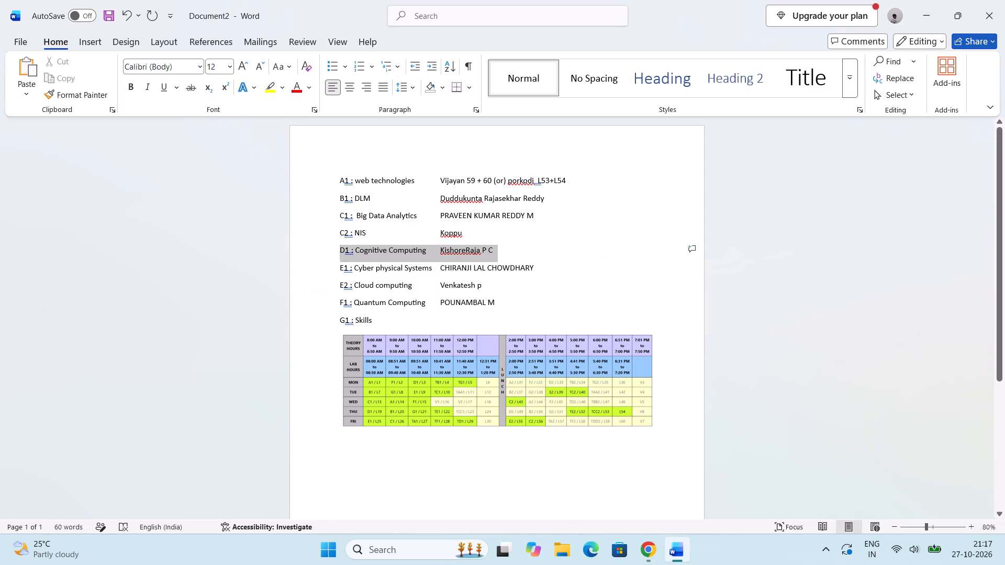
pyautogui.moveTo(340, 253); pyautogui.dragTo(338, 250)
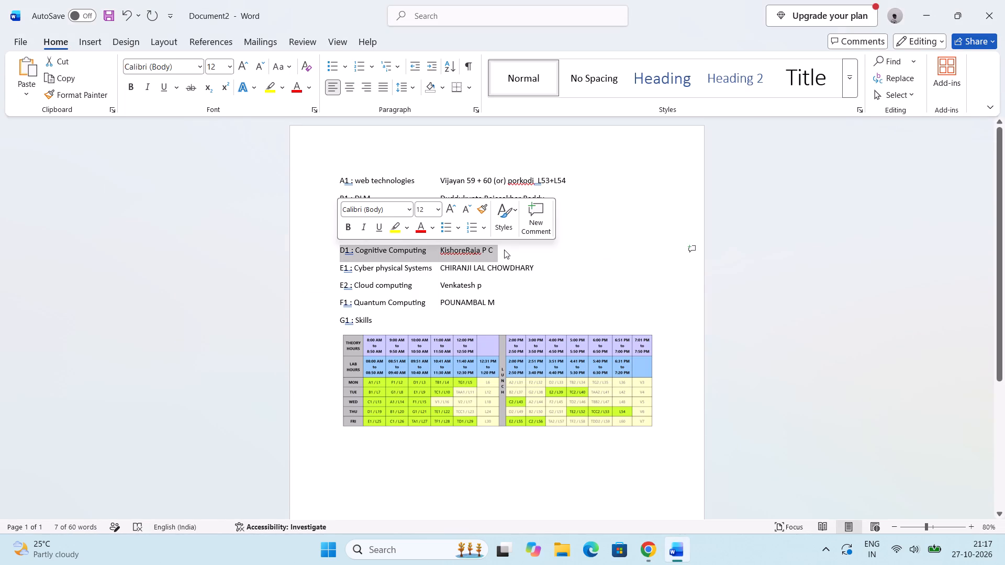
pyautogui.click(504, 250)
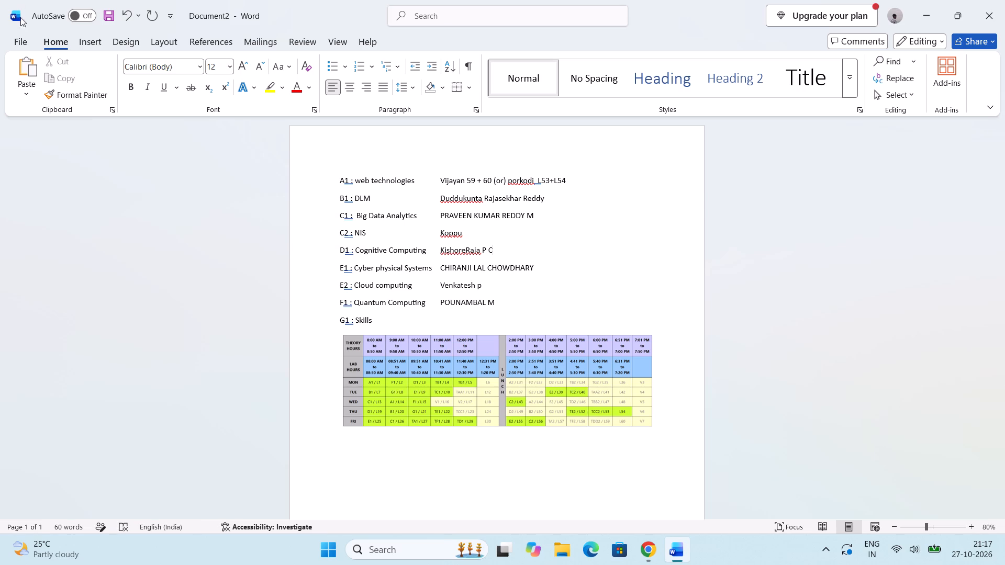
# Print the document with Microsoft Print to PDF, saving the output in Downloads as "sadwik ffcs mrng".
pyautogui.click(21, 42)
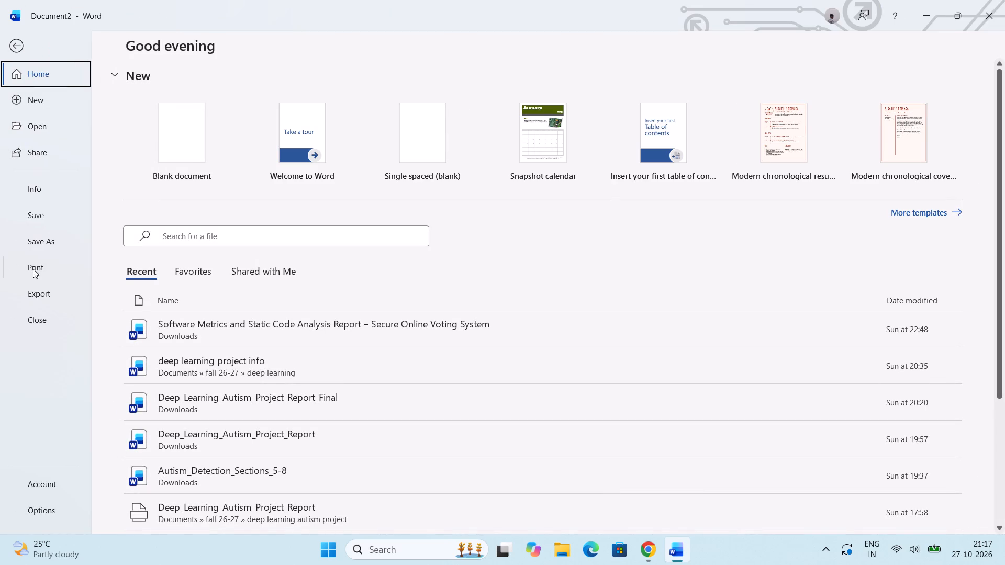
pyautogui.click(30, 274)
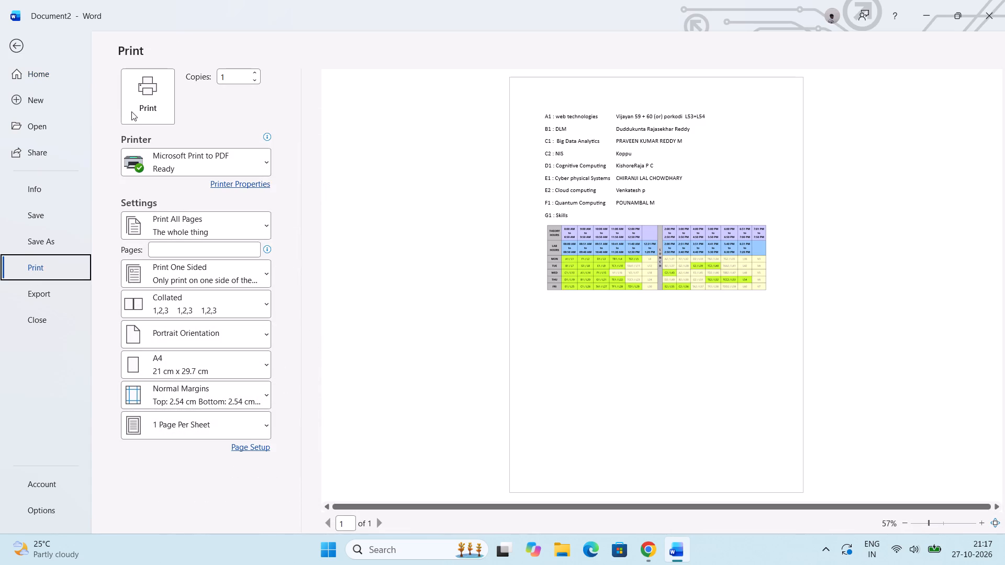
pyautogui.click(152, 104)
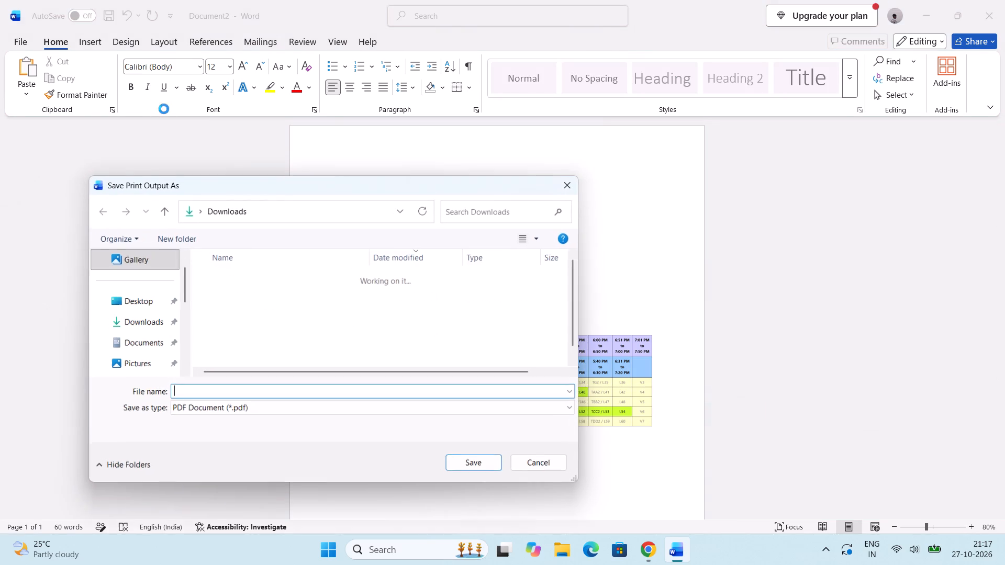
pyautogui.click(262, 394)
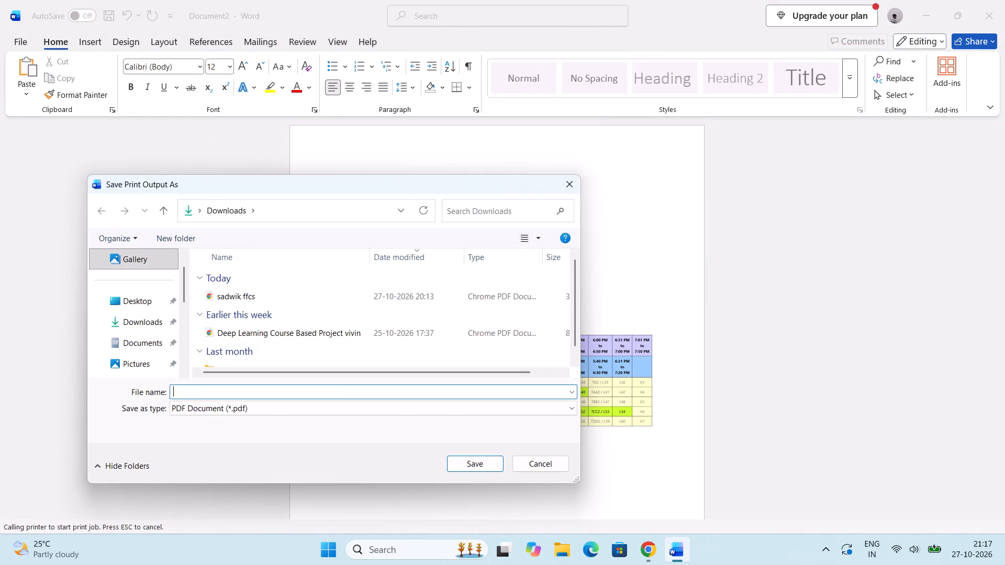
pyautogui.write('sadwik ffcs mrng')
pyautogui.click(153, 320)
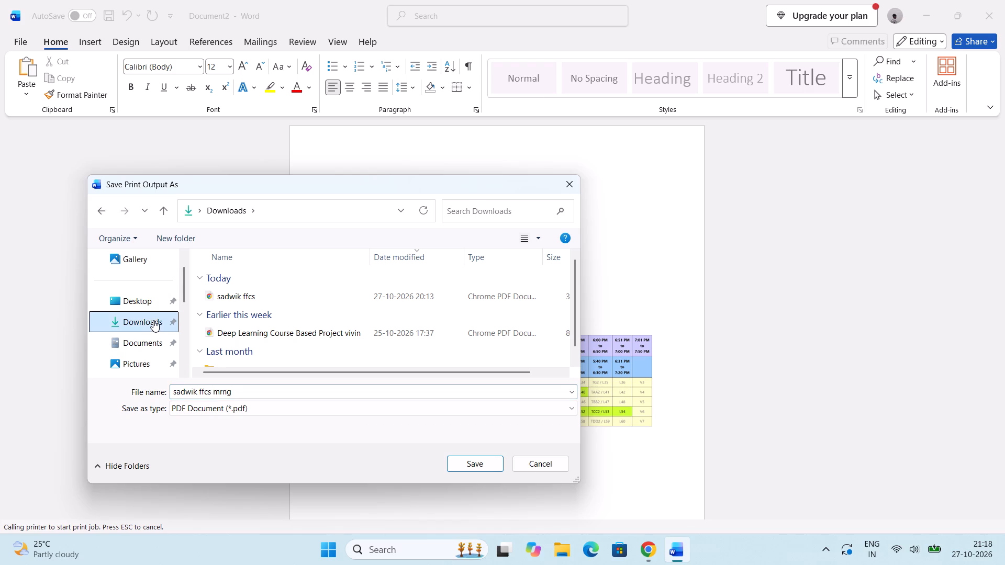
pyautogui.press('Return')
# Save the print output as the PDF "sadwik ffcs mrng" in Downloads.
pyautogui.click(484, 461)
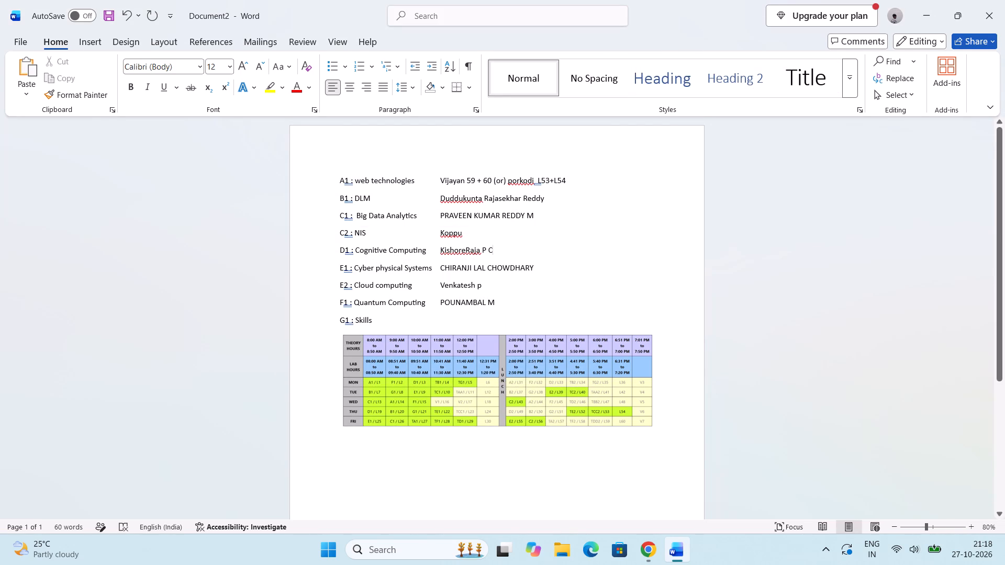
# Switch to Chrome and look up WhatsApp in a new browser tab.
pyautogui.click(655, 550)
pyautogui.click(349, 10)
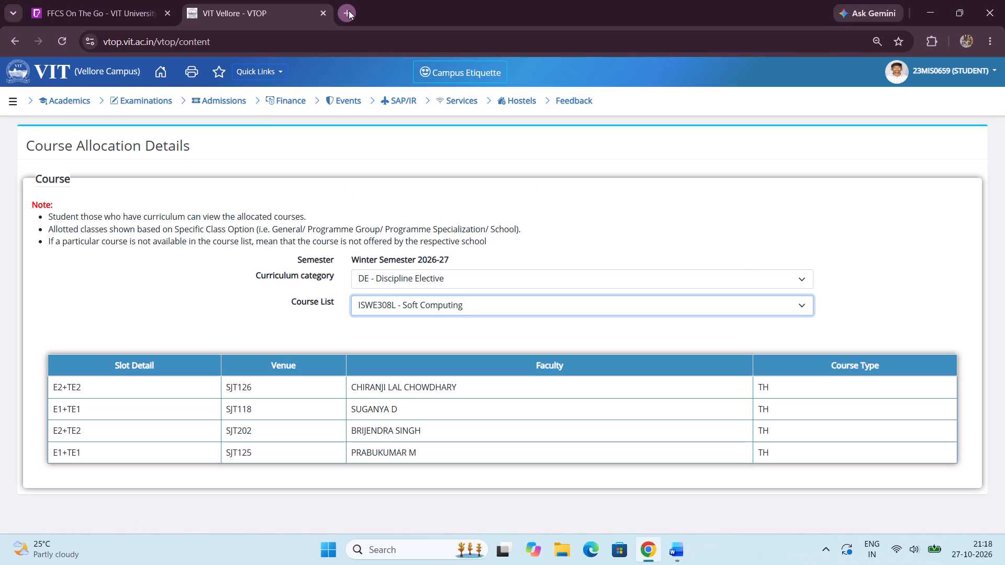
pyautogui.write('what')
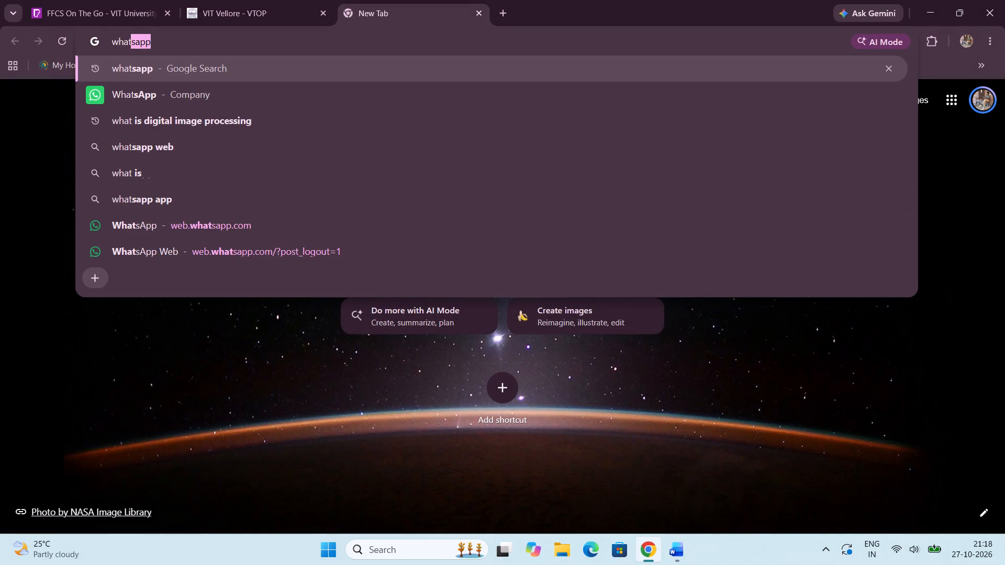
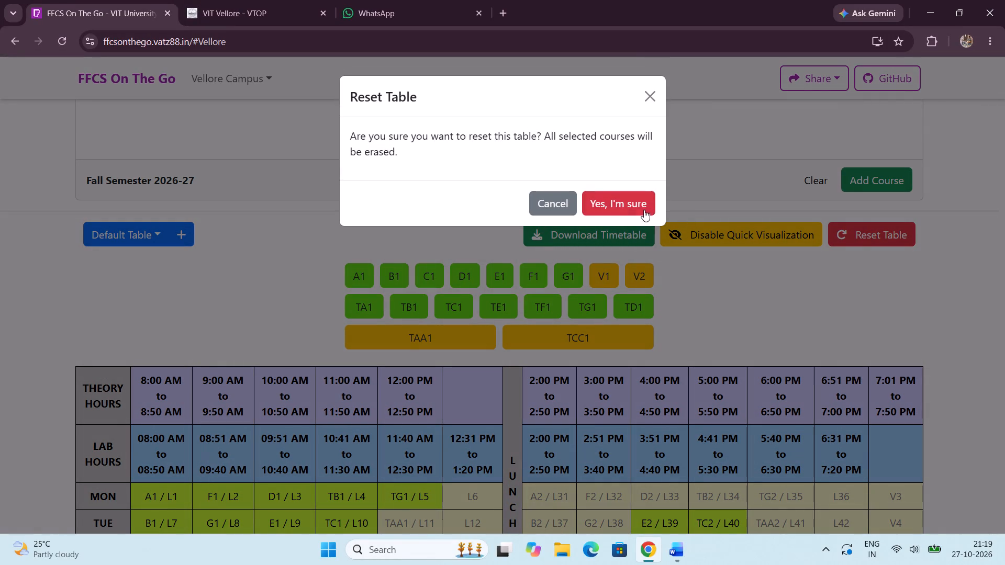
# Confirm the reset of the FFCS timetable, erasing all selected courses.
pyautogui.click(638, 204)
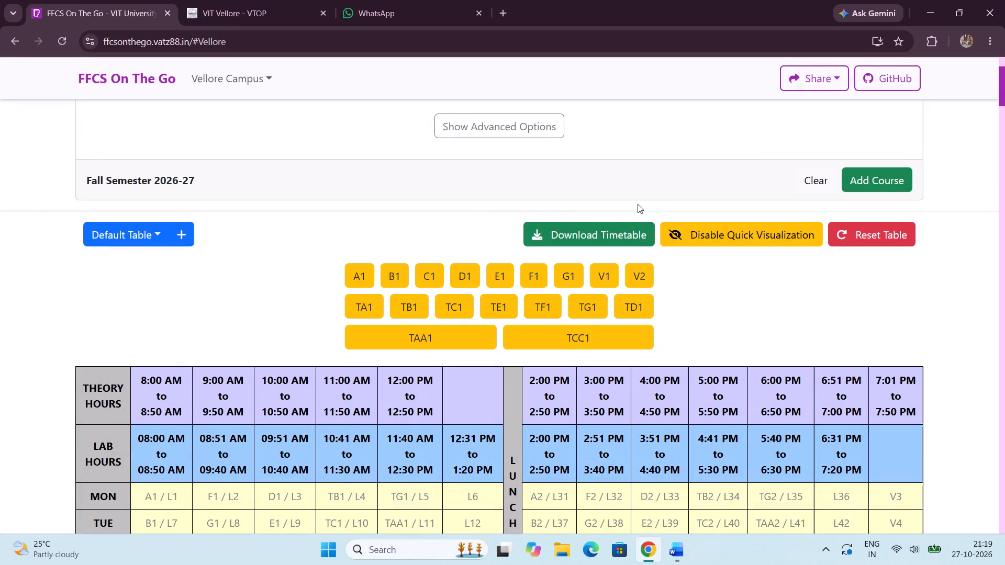
# In Word, paste the copied course list after "G1 : Skills" and start its "A1 : DIP" entry on its own line without the leading space.
pyautogui.hotkey('alt', 'Tab')
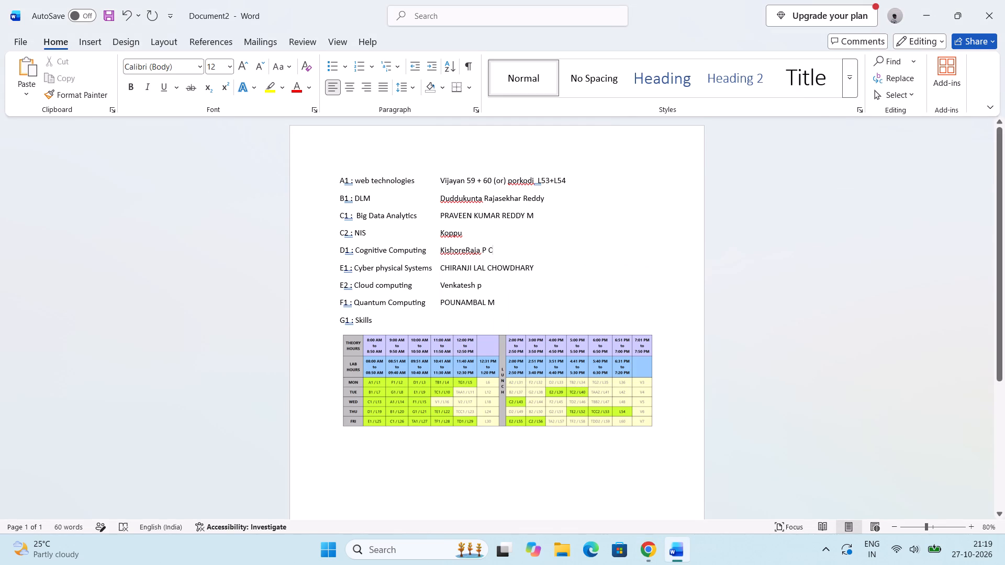
pyautogui.click(436, 322)
pyautogui.hotkey('ctrl', 'v')
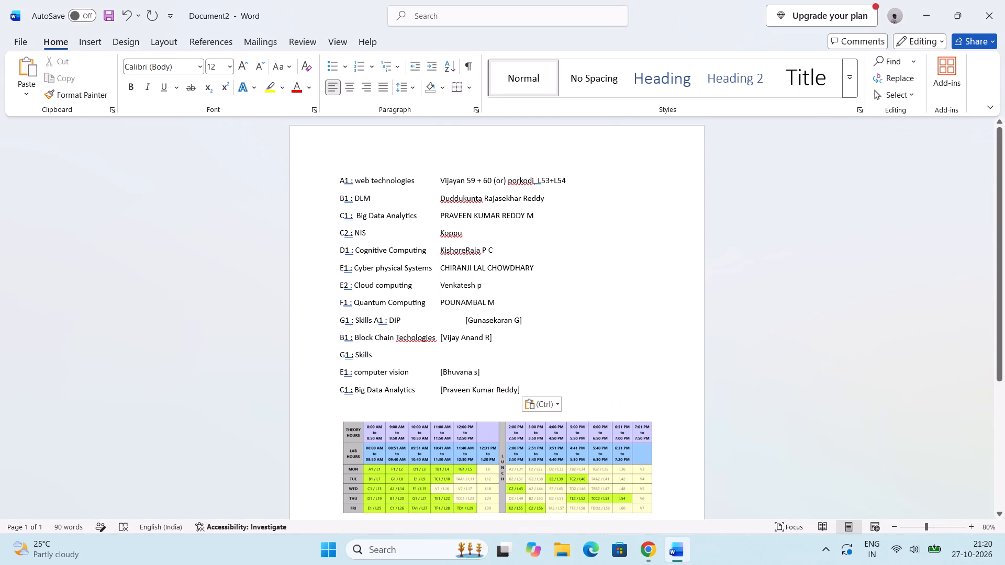
pyautogui.click(372, 319)
pyautogui.press('Return')
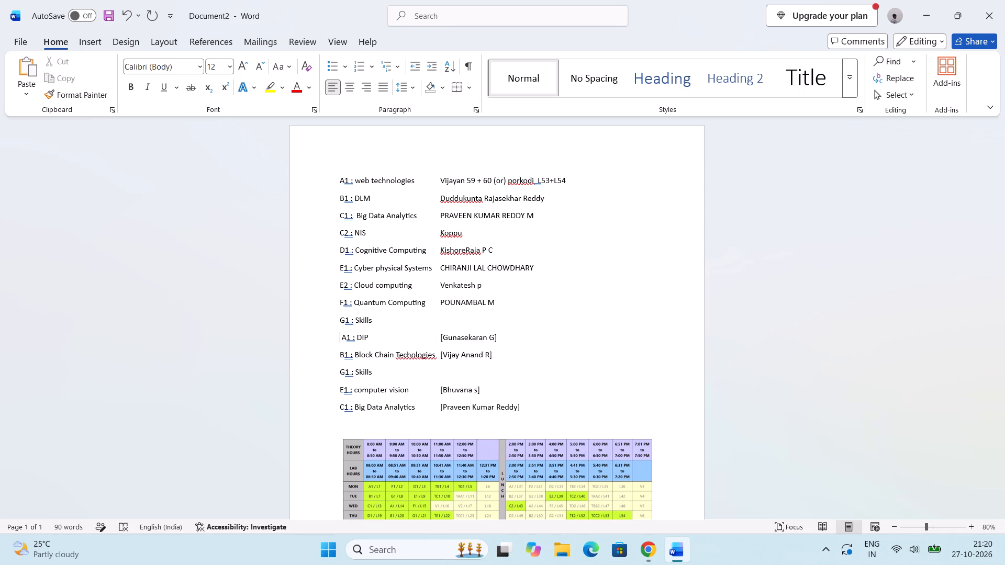
pyautogui.press('Right')
pyautogui.press('BackSpace')
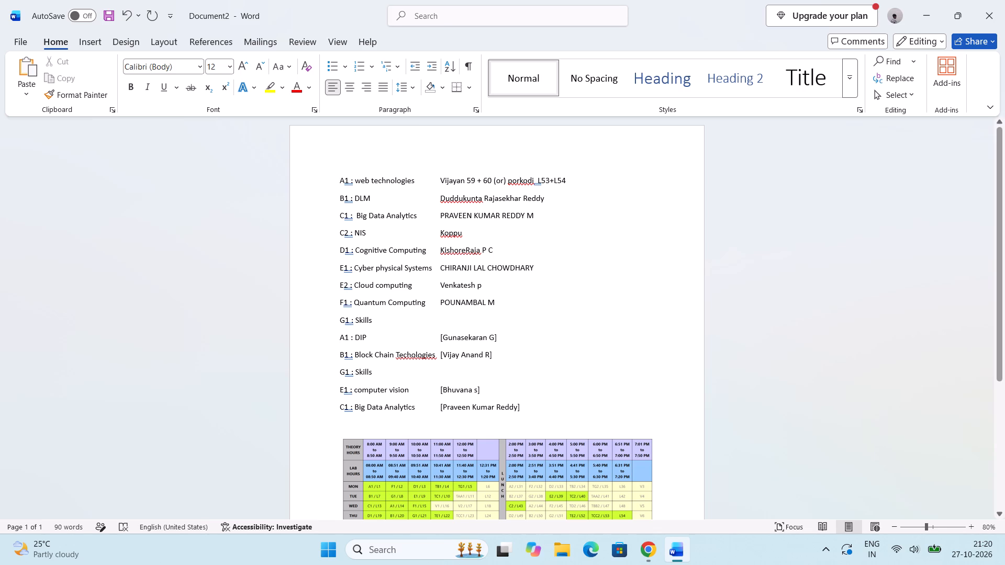
# Copy the "D1 : Cognitive Computing" line with its faculty from the upper list and insert it below "A1 : DIP".
pyautogui.moveTo(495, 251); pyautogui.dragTo(366, 248)
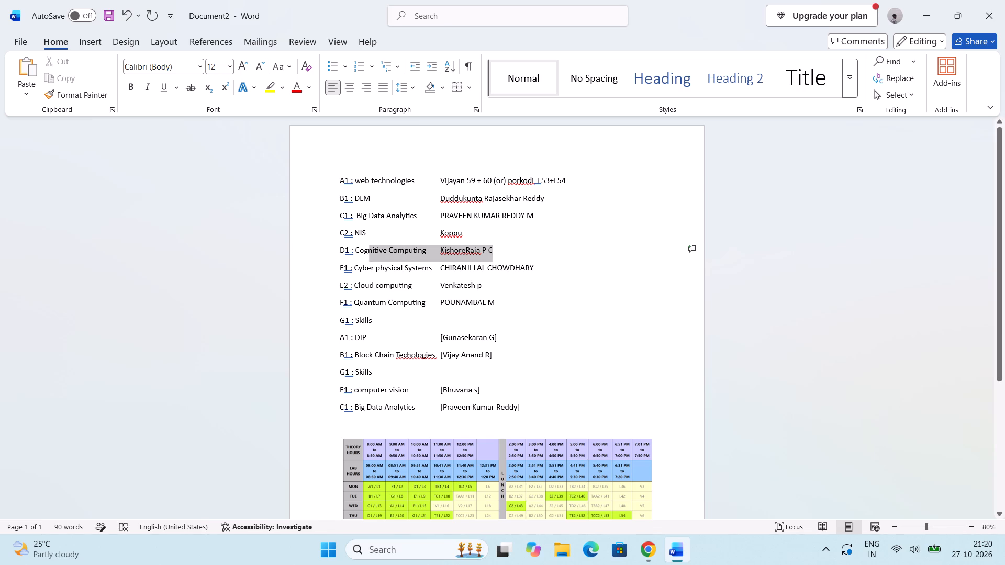
pyautogui.moveTo(366, 248); pyautogui.dragTo(339, 248)
pyautogui.hotkey('ctrl', 'c')
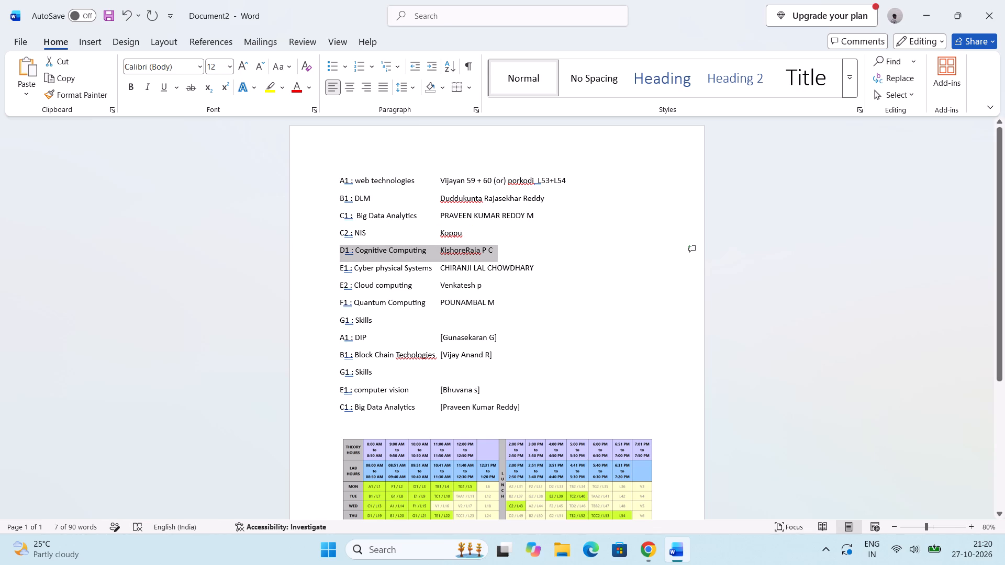
pyautogui.click(520, 338)
pyautogui.press('Return')
pyautogui.hotkey('ctrl', 'v')
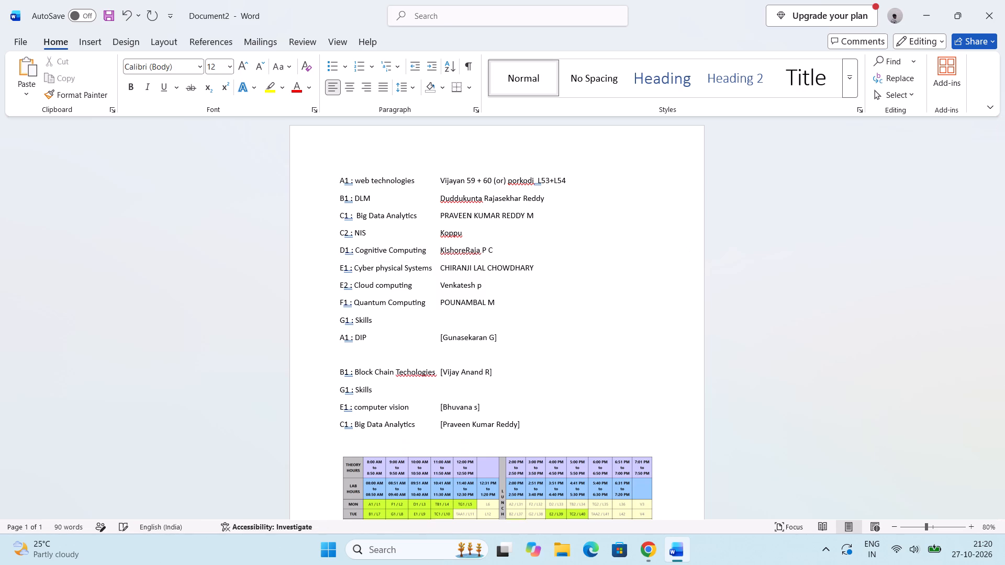
pyautogui.press('BackSpace')
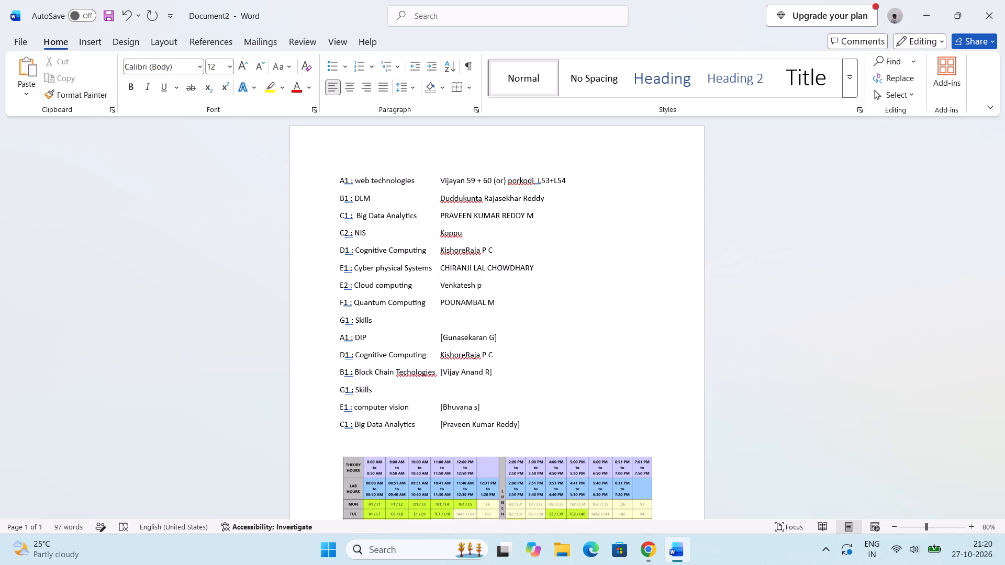
# Insert two blank lines between the upper list's "G1 : Skills" and "A1 : DIP" to separate the two course lists.
pyautogui.click(394, 325)
pyautogui.press('Return')
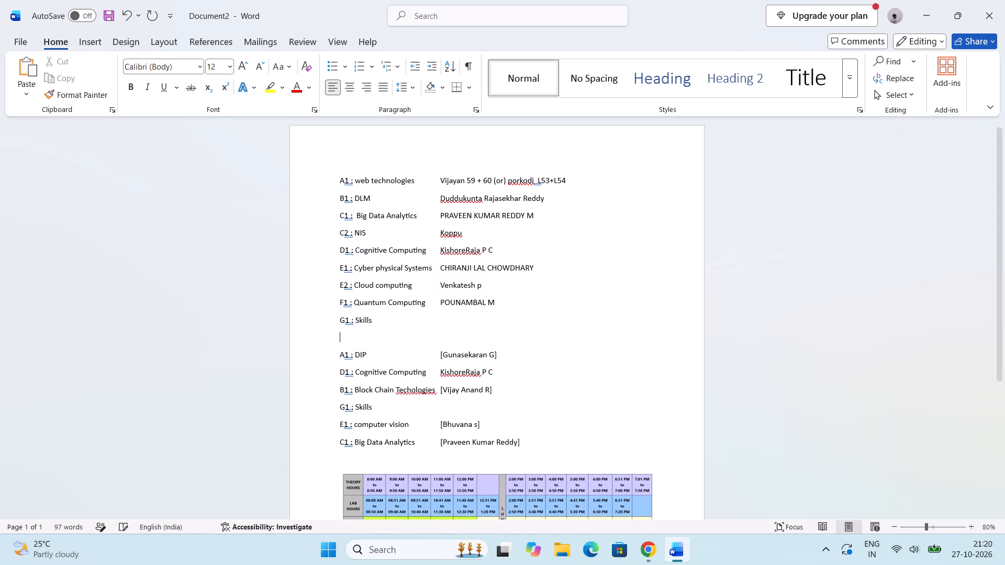
pyautogui.press('Return')
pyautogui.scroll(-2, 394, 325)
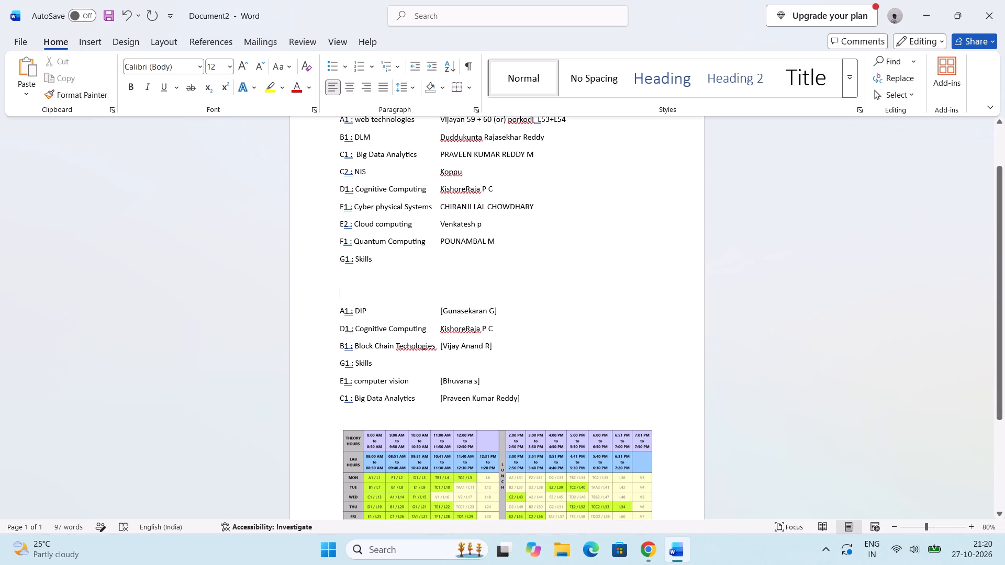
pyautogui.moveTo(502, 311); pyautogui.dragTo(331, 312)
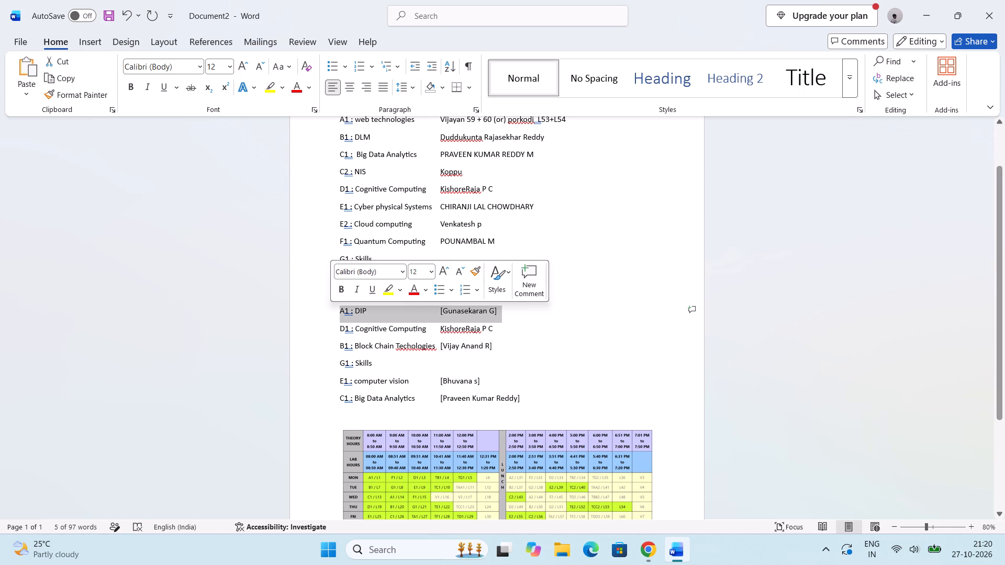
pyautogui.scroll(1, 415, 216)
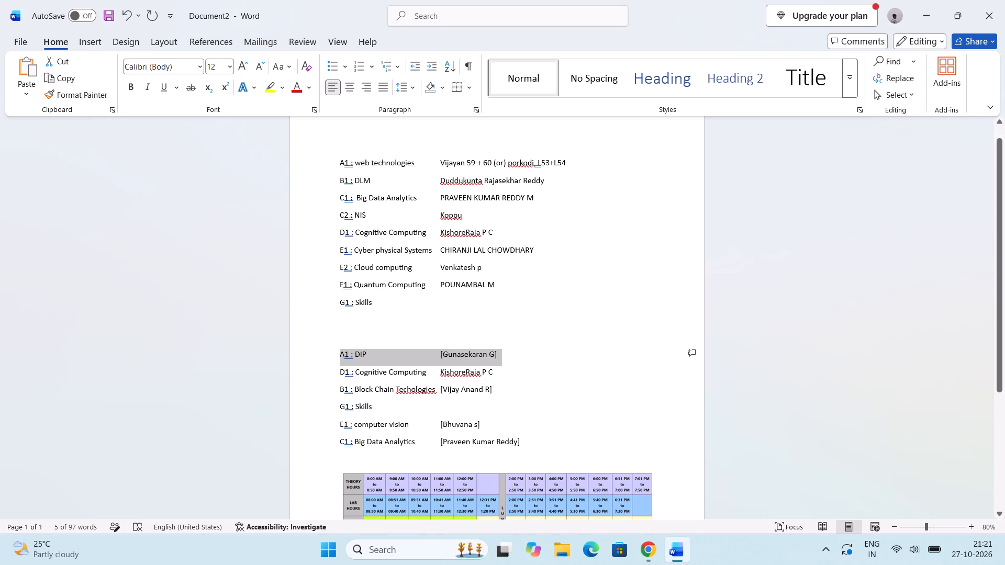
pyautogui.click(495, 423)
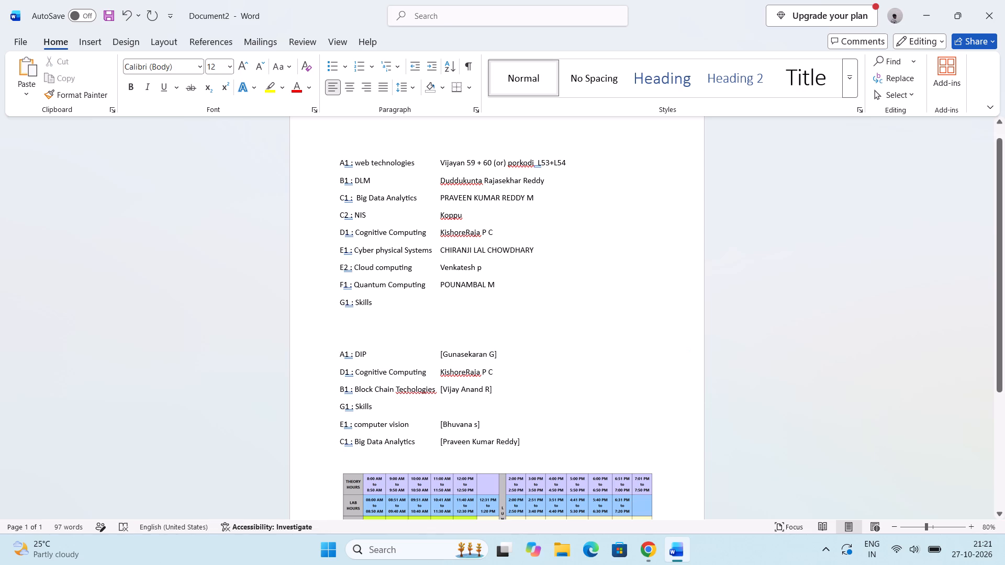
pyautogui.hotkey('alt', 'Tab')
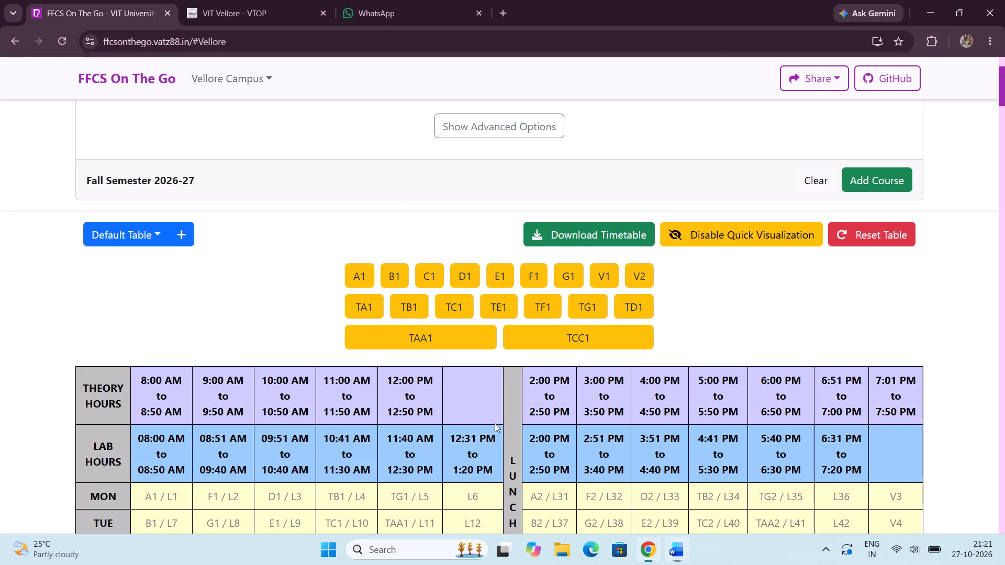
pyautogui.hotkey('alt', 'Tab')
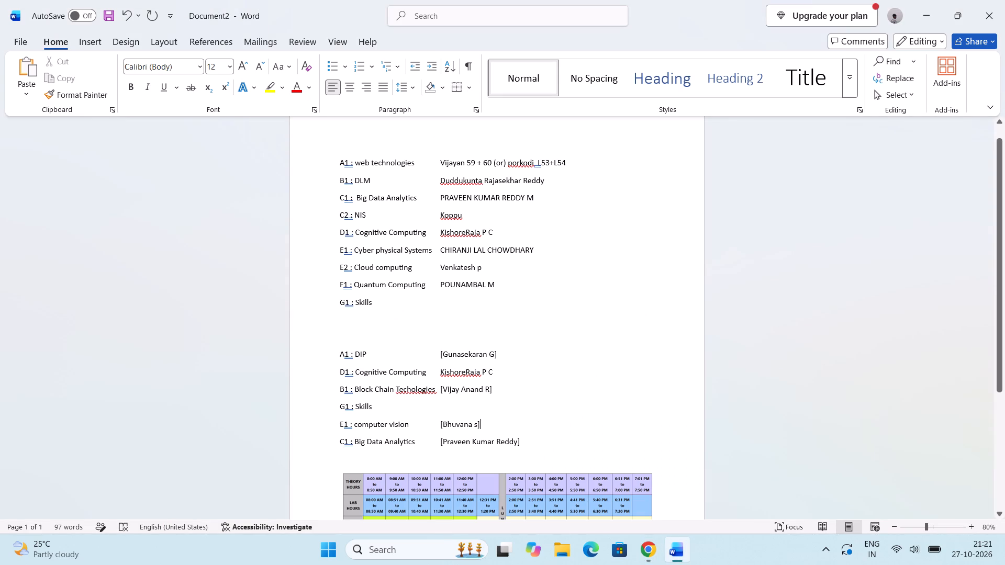
# Enclose the faculty name on the lower list's "D1 : Cognitive Computing" line in square brackets.
pyautogui.click(440, 371)
pyautogui.press('[')
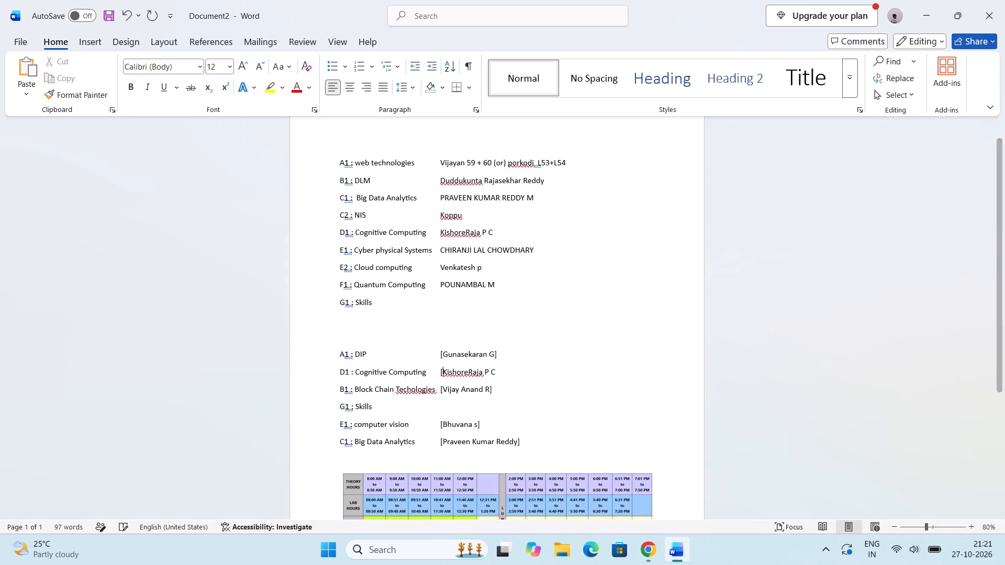
pyautogui.click(495, 371)
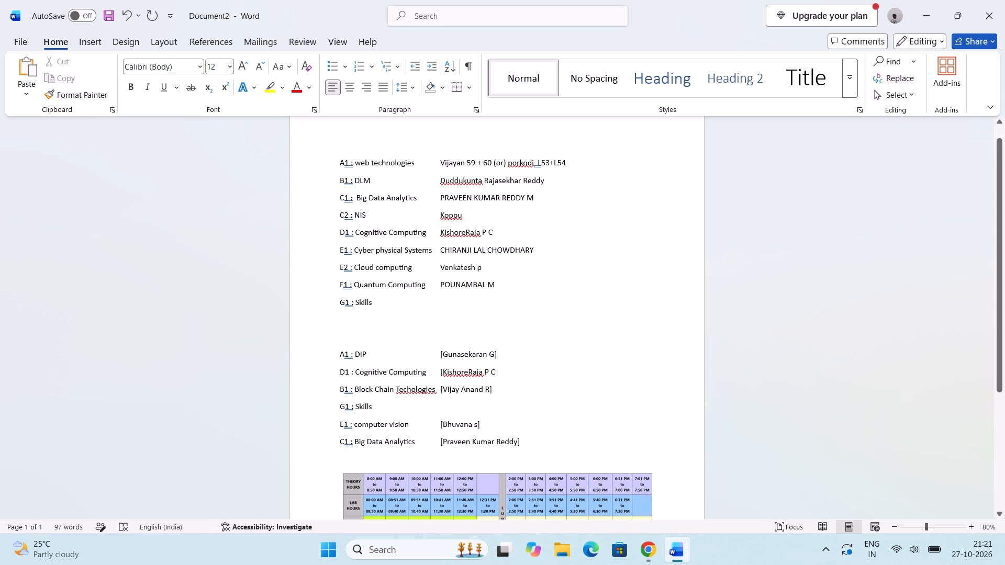
pyautogui.press(']')
# Switch from Word to the FFCS On The Go timetable page in Chrome.
pyautogui.hotkey('alt', 'Tab')
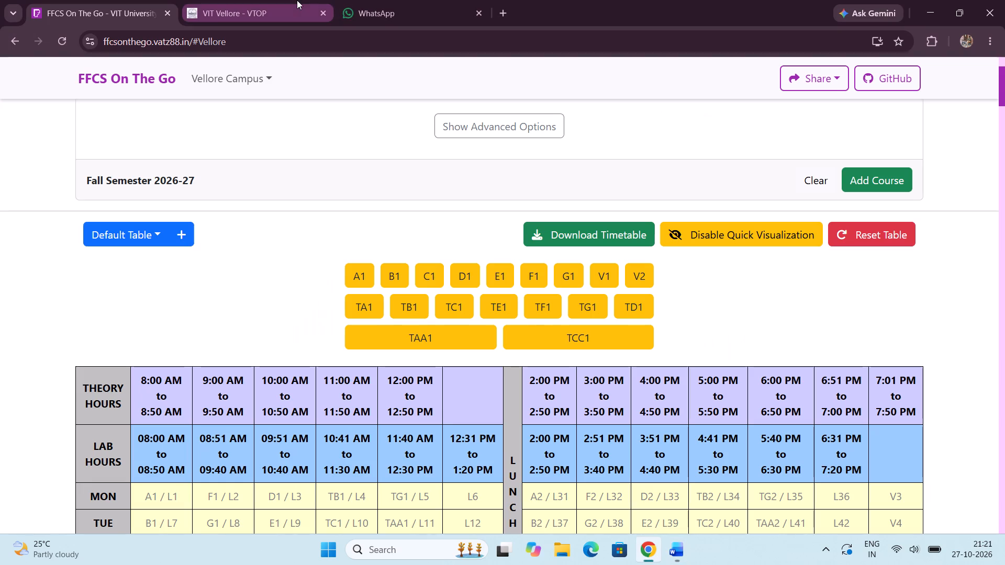
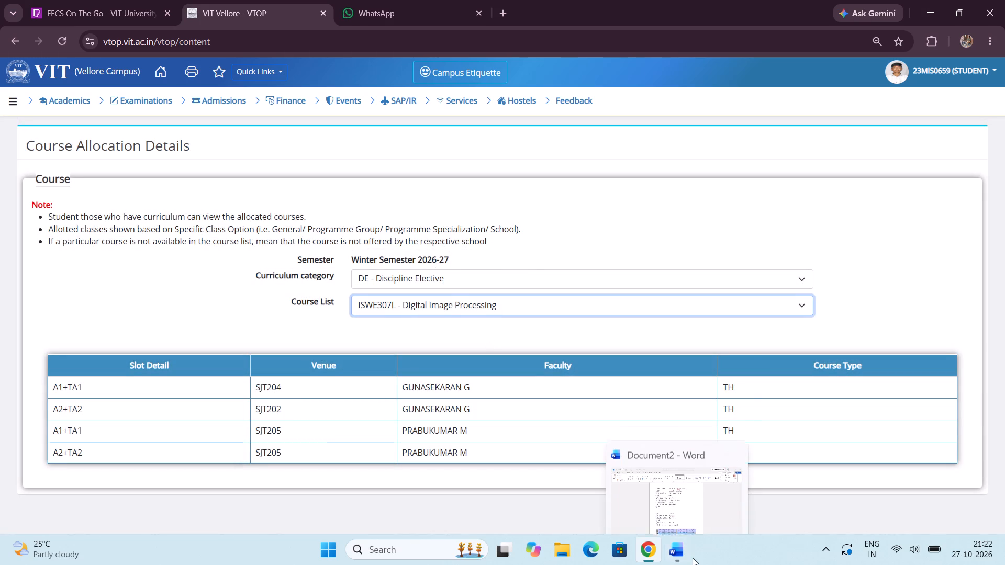
# In Word, copy the "E1 : Cyber physical Systems" line with its faculty from the upper list and insert it below "E1 : computer vision".
pyautogui.click(683, 552)
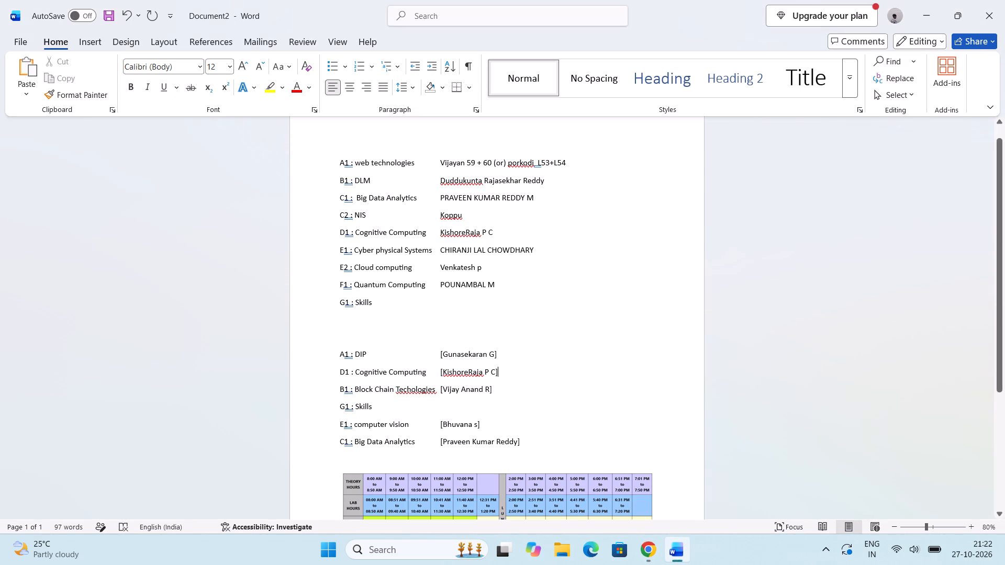
pyautogui.moveTo(339, 355); pyautogui.dragTo(499, 361)
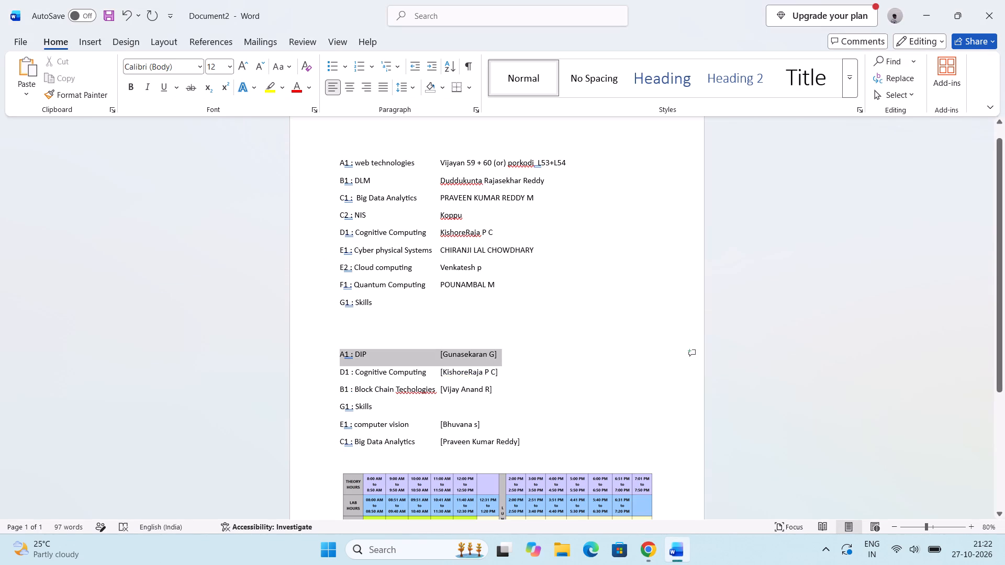
pyautogui.moveTo(499, 361); pyautogui.dragTo(497, 353)
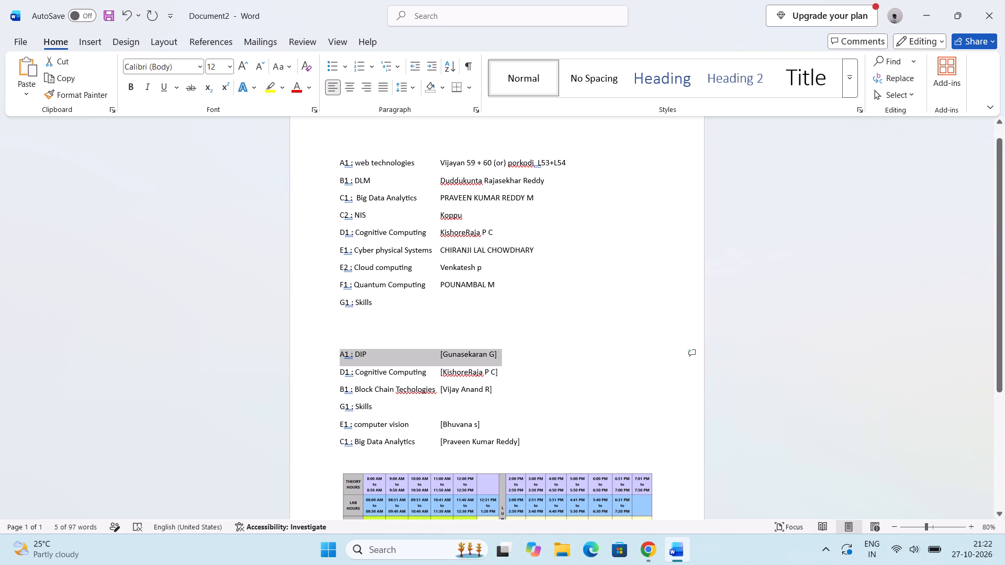
pyautogui.moveTo(338, 250); pyautogui.dragTo(534, 252)
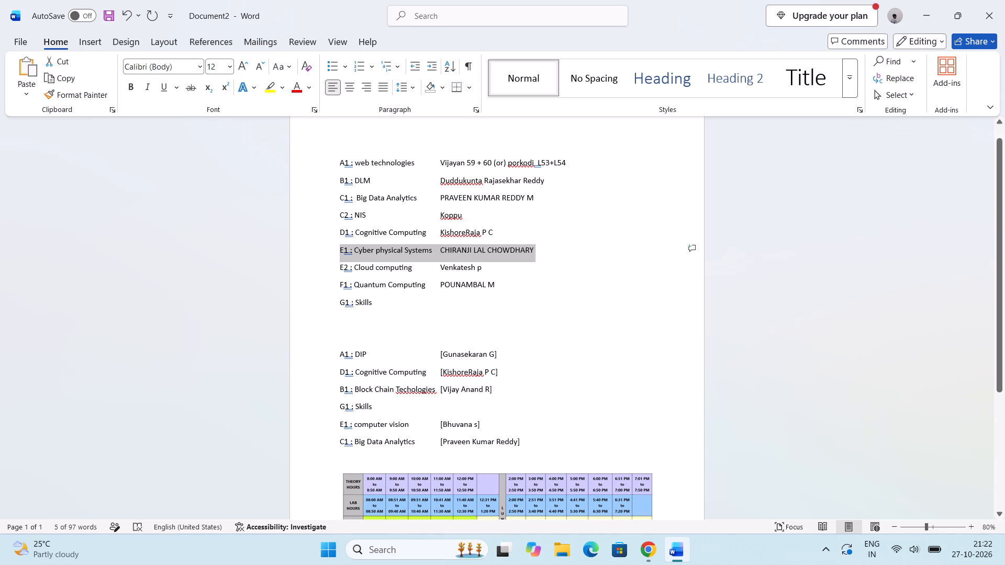
pyautogui.moveTo(534, 252); pyautogui.dragTo(532, 250)
pyautogui.moveTo(532, 250); pyautogui.dragTo(532, 250)
pyautogui.hotkey('ctrl', 'c')
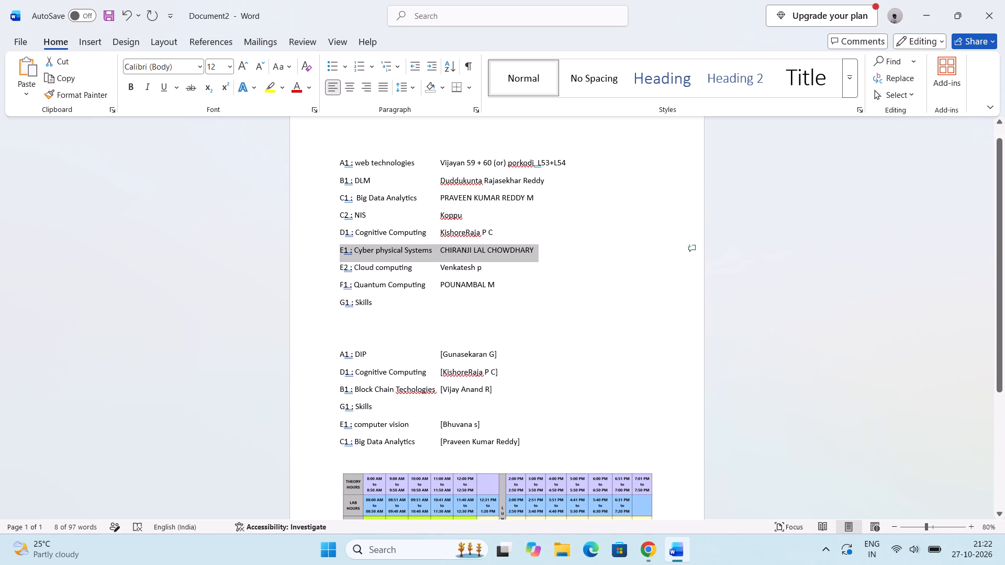
pyautogui.click(511, 428)
pyautogui.press('Return')
pyautogui.hotkey('ctrl', 'v')
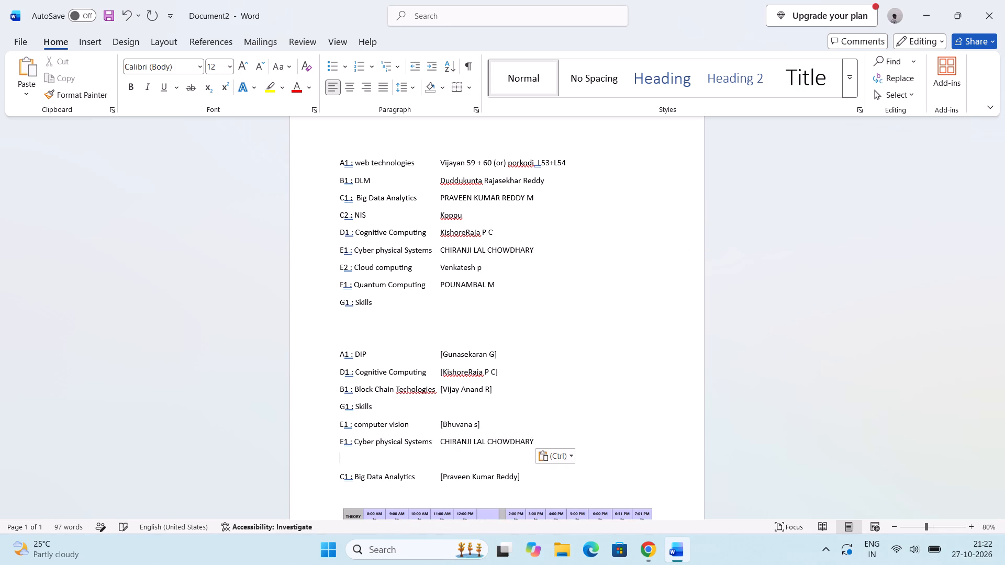
pyautogui.press('BackSpace')
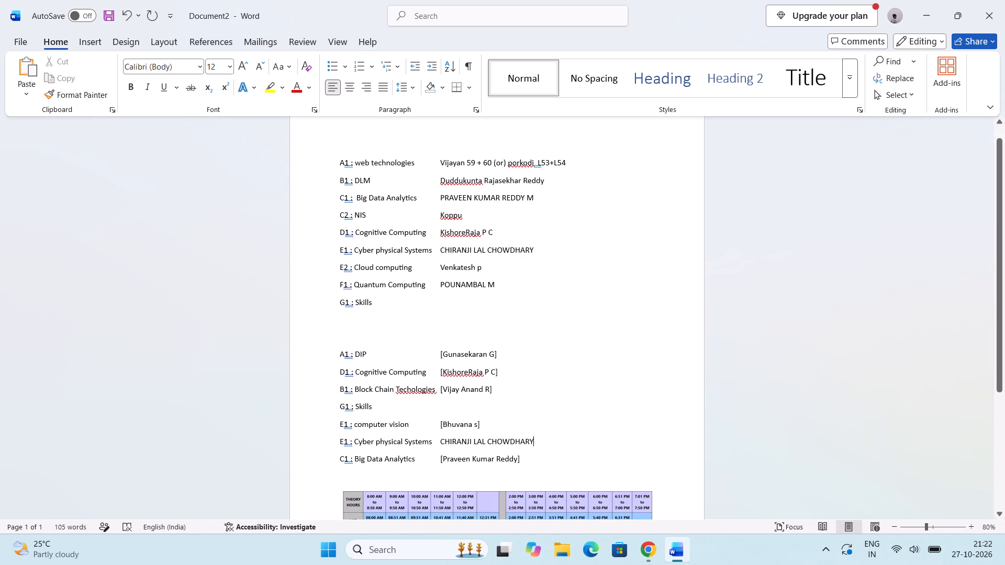
# Delete the timetable picture below the lower course list.
pyautogui.scroll(-1, 394, 371)
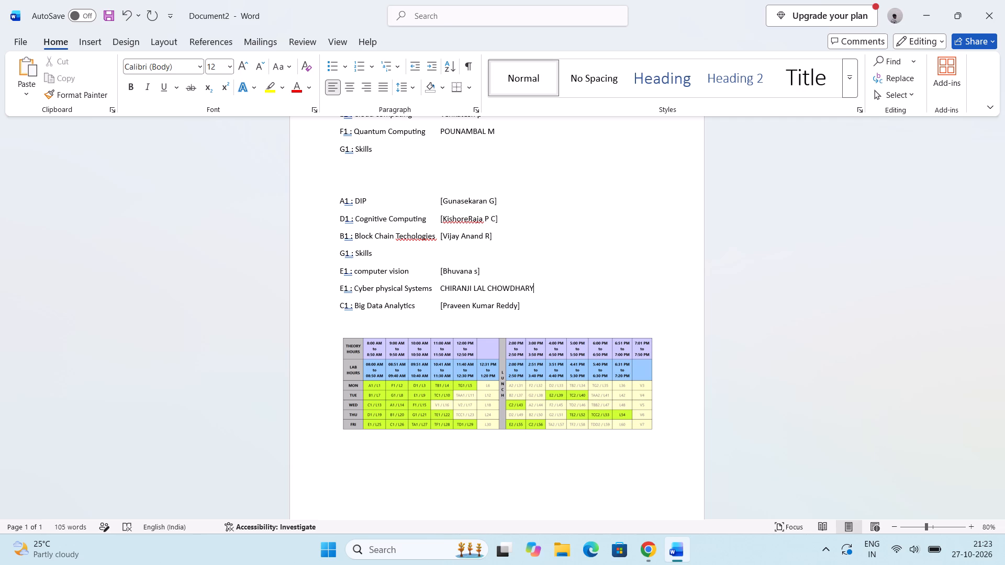
pyautogui.click(529, 374)
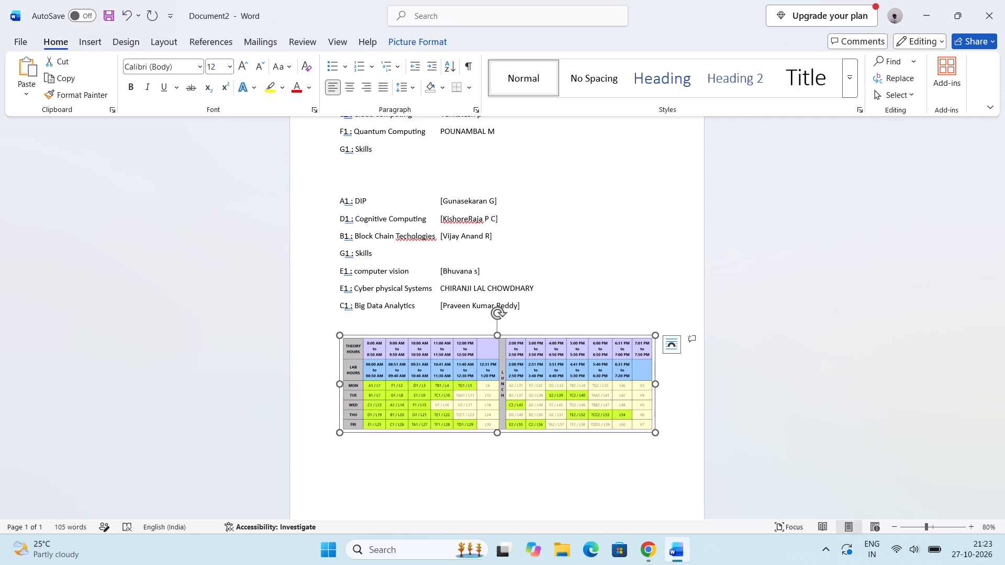
pyautogui.press('Delete')
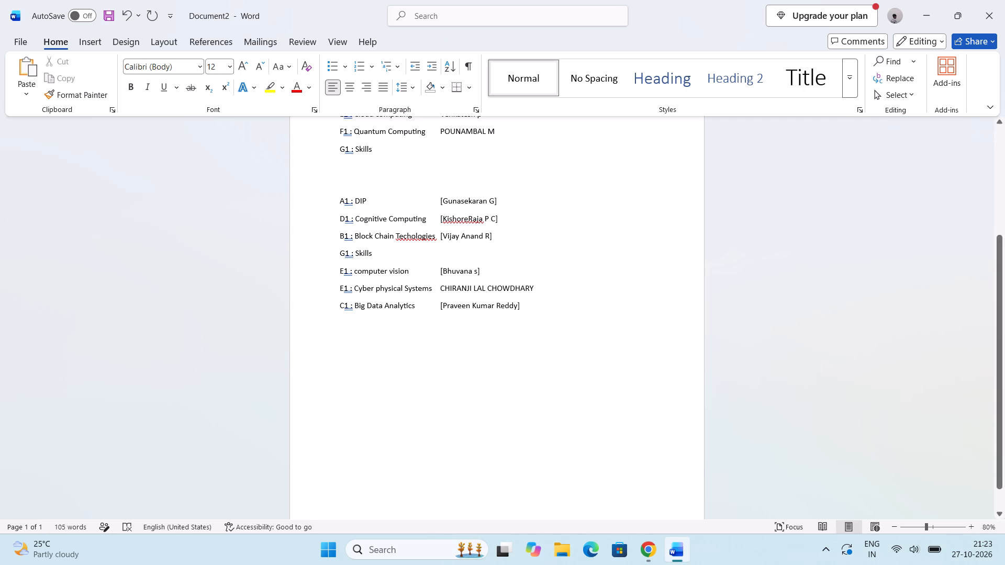
pyautogui.press('BackSpace')
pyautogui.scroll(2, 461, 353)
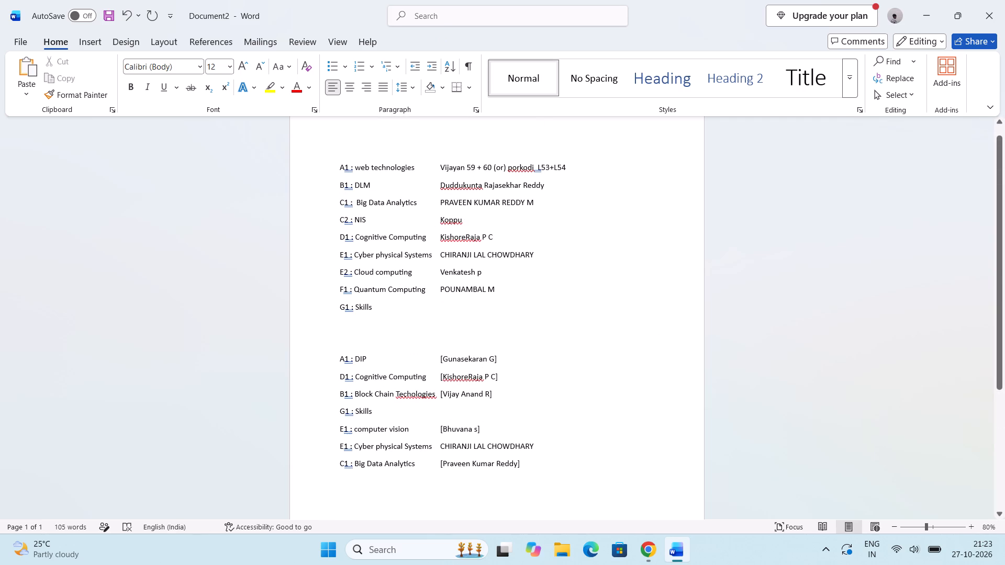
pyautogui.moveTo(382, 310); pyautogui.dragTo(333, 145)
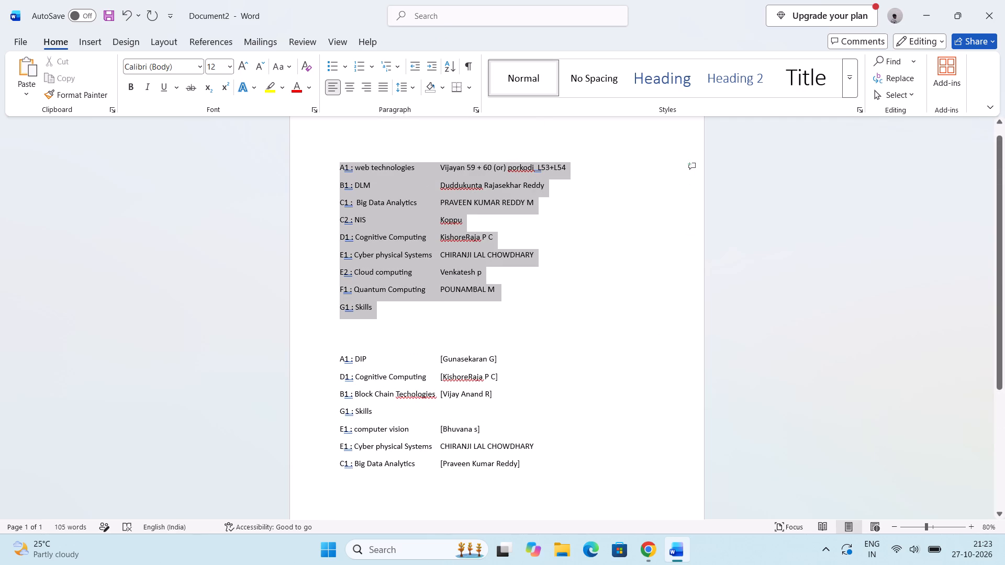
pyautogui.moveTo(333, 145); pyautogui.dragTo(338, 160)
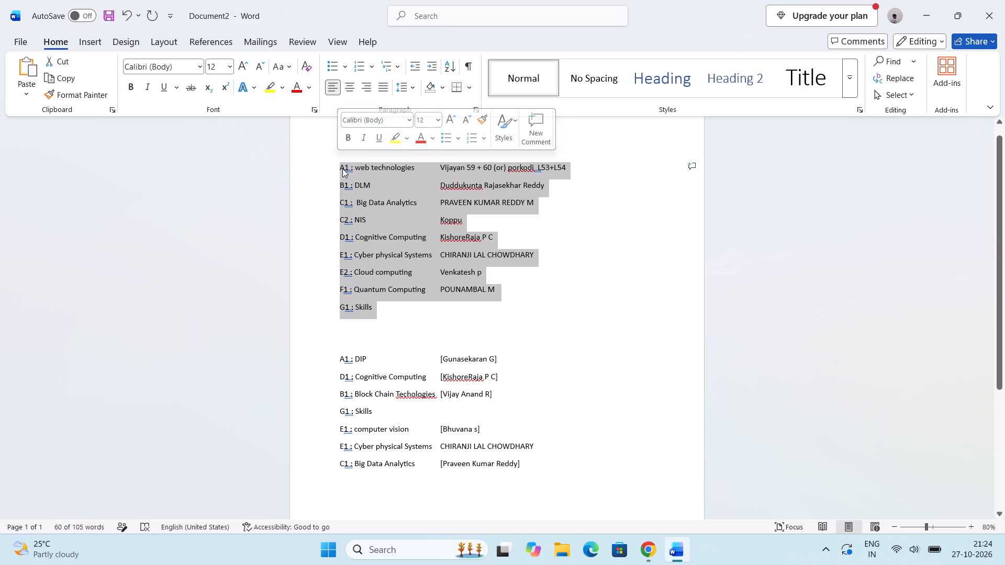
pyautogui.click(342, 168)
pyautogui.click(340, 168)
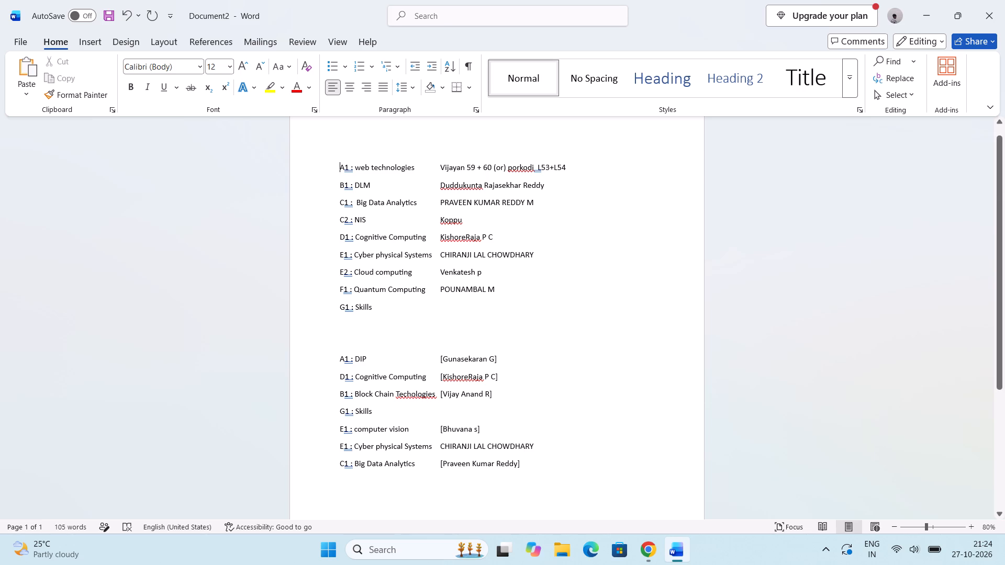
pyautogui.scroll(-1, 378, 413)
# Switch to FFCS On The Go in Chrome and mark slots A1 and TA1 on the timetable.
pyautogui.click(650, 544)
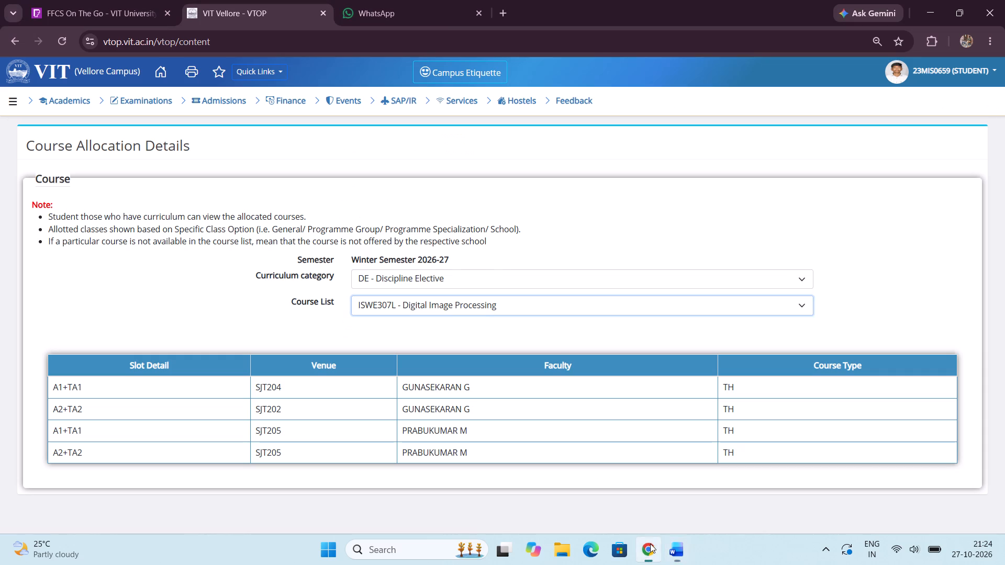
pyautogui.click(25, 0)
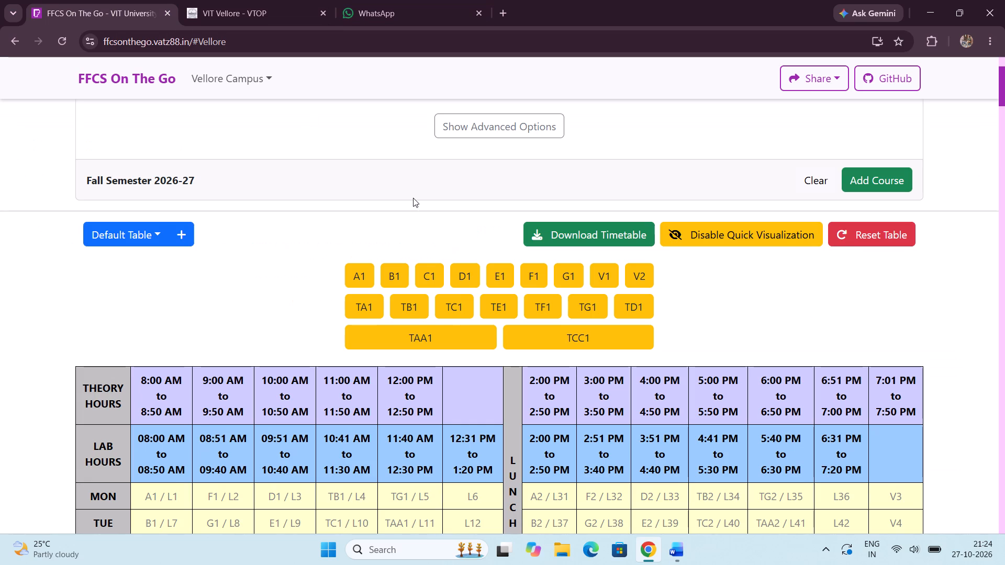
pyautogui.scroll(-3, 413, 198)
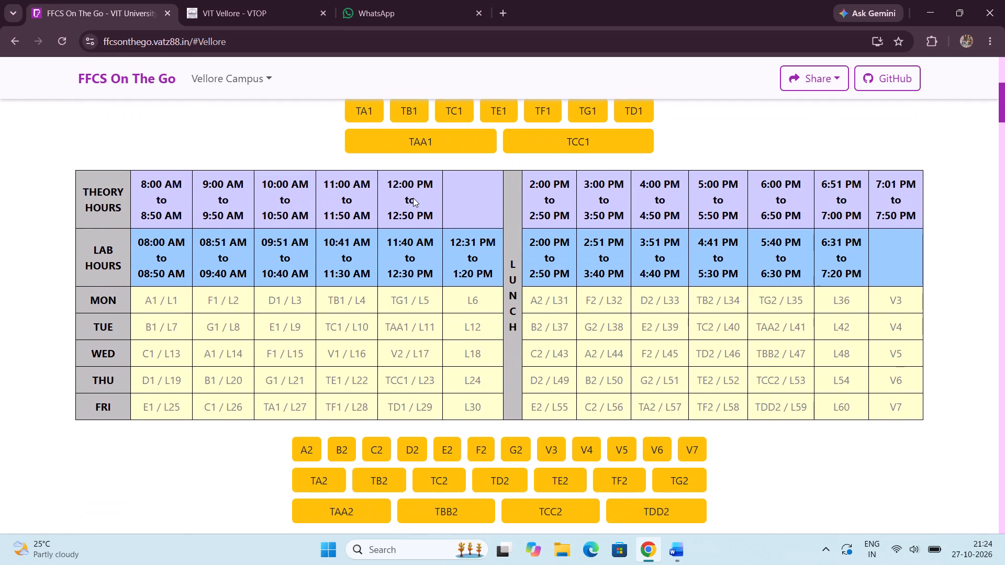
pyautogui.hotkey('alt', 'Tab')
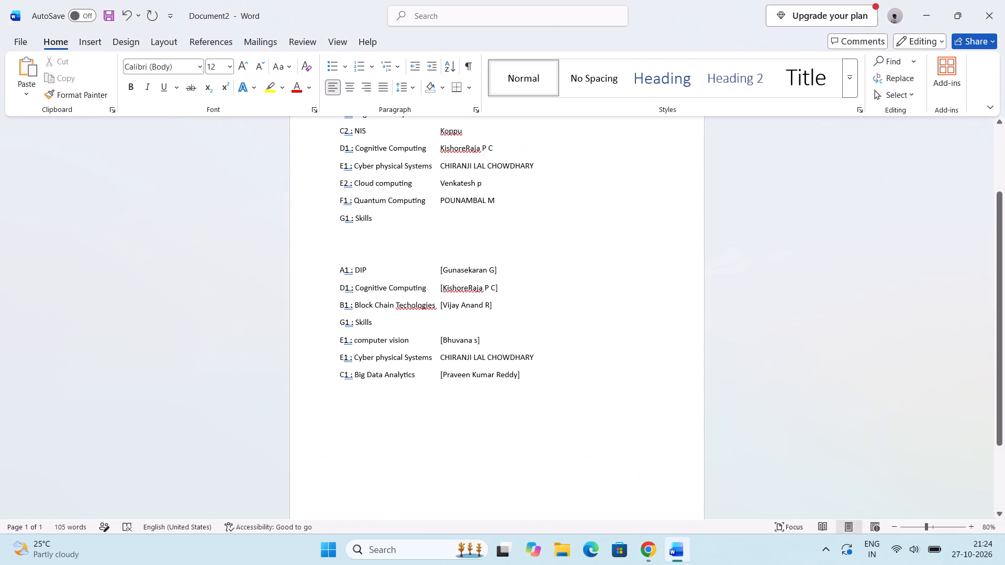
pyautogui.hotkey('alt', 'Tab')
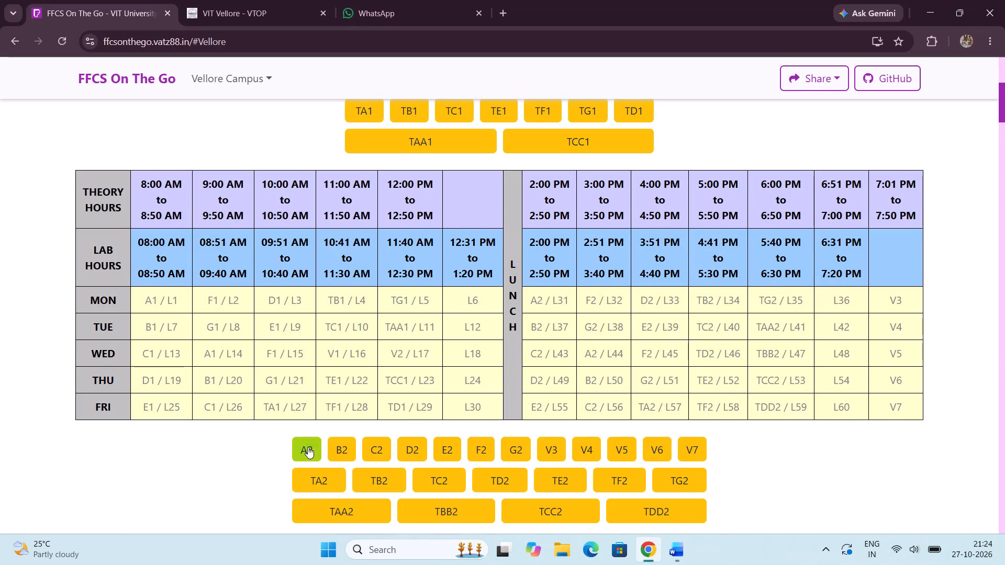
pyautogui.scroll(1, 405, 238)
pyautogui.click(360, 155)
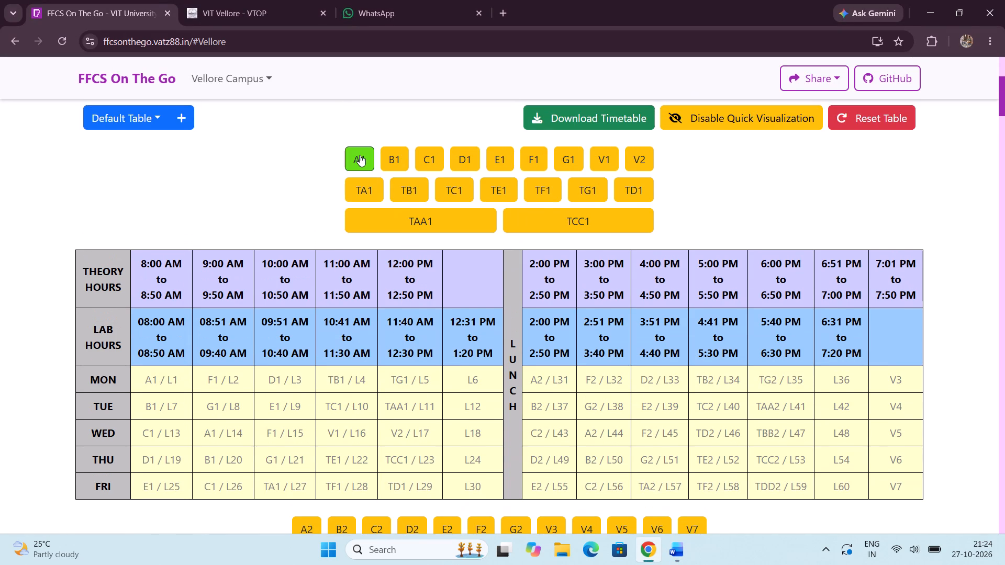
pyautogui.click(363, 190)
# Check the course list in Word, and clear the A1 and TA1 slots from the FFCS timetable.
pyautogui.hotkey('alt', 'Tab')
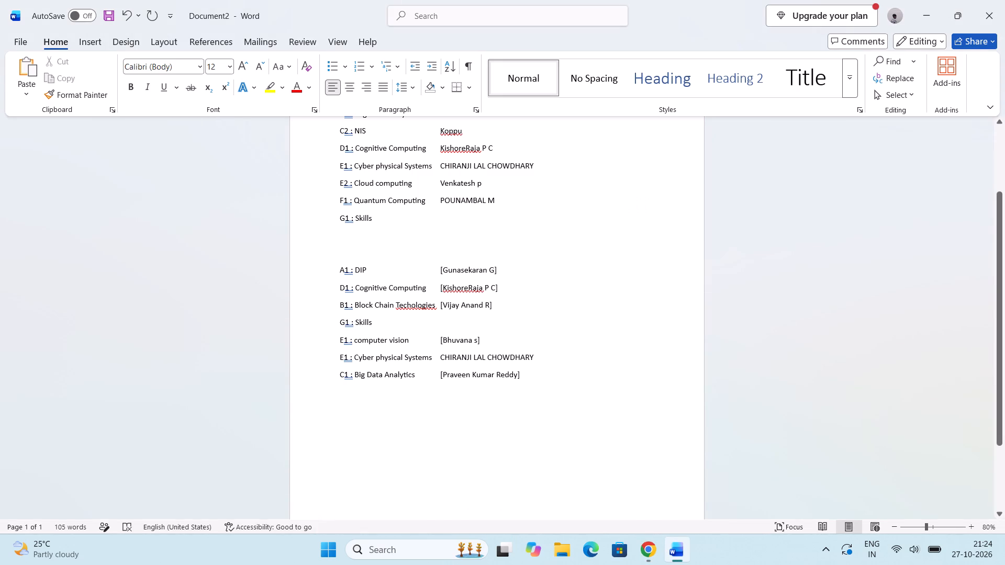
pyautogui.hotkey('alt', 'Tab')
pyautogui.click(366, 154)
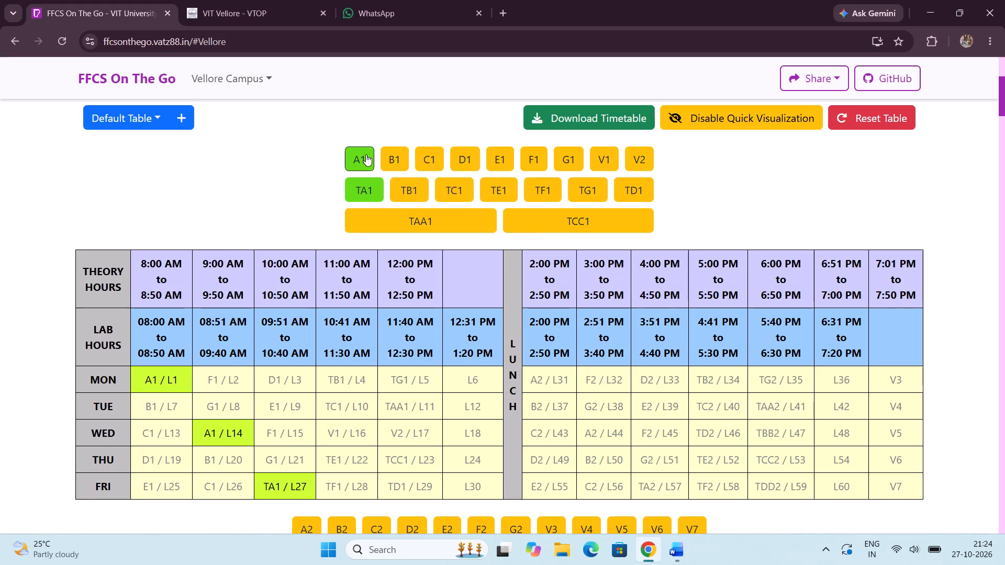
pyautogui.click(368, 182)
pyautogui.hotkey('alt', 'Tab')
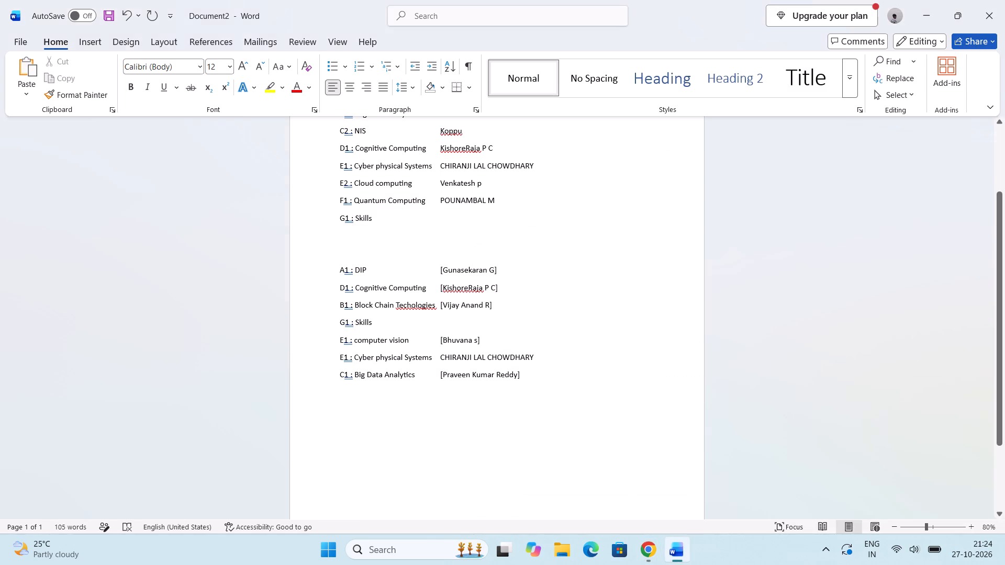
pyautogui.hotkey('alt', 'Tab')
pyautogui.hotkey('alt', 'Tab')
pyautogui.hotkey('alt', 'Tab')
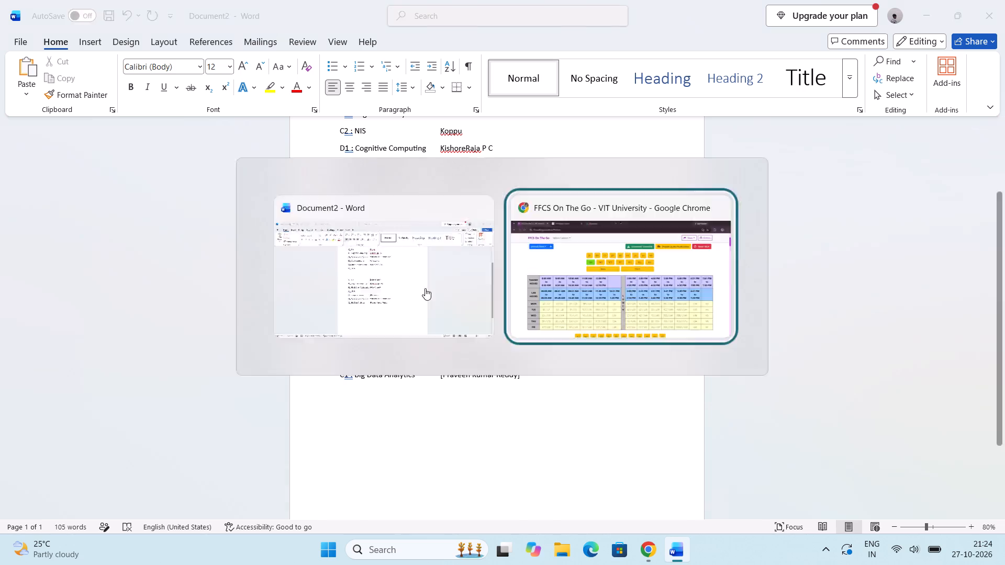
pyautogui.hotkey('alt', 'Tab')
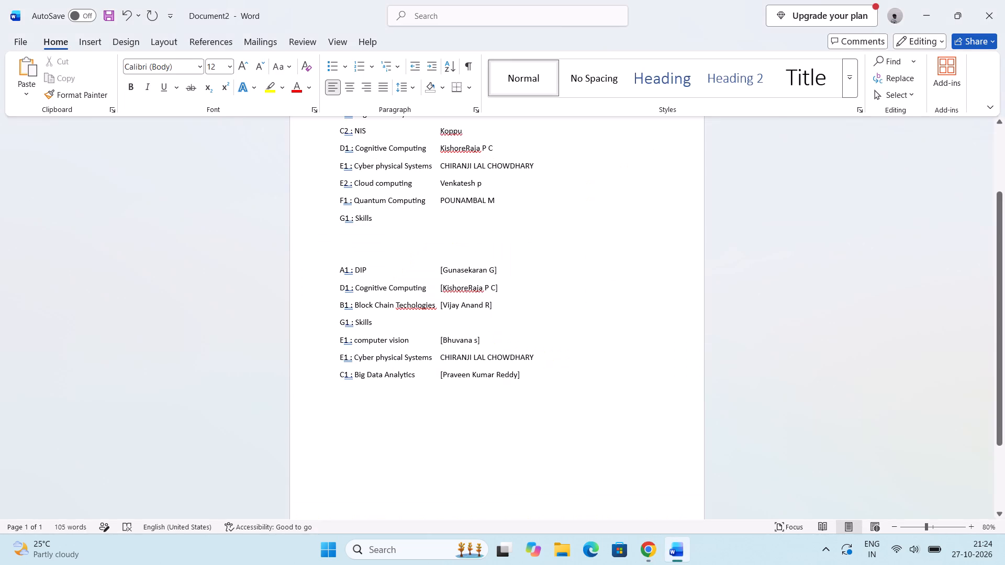
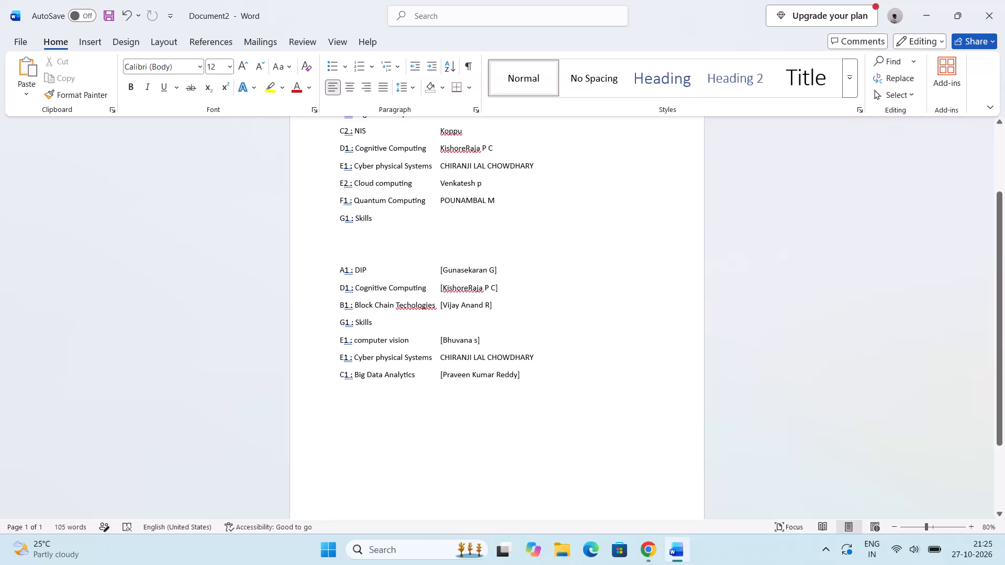
# Switch to FFCS On The Go in Chrome, mark slots D1, TD1, B1 and TB1 on the timetable, and return to the Word course list.
pyautogui.hotkey('alt', 'Tab')
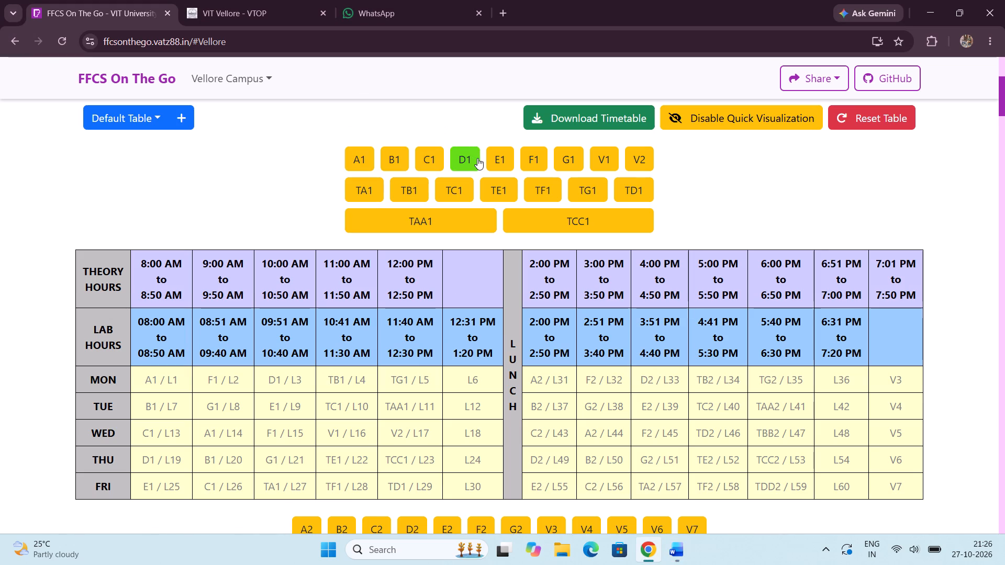
pyautogui.click(477, 158)
pyautogui.click(627, 188)
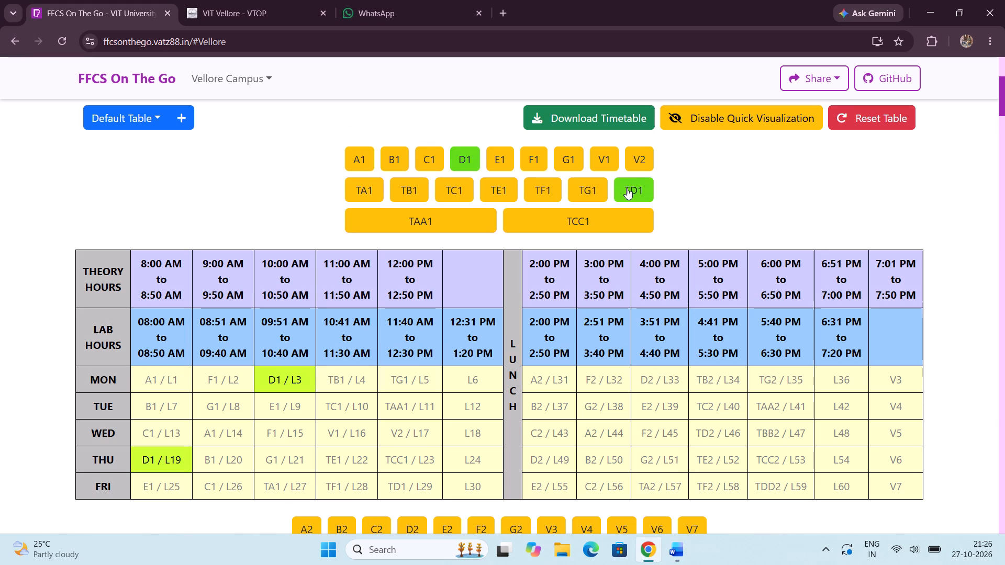
pyautogui.click(395, 152)
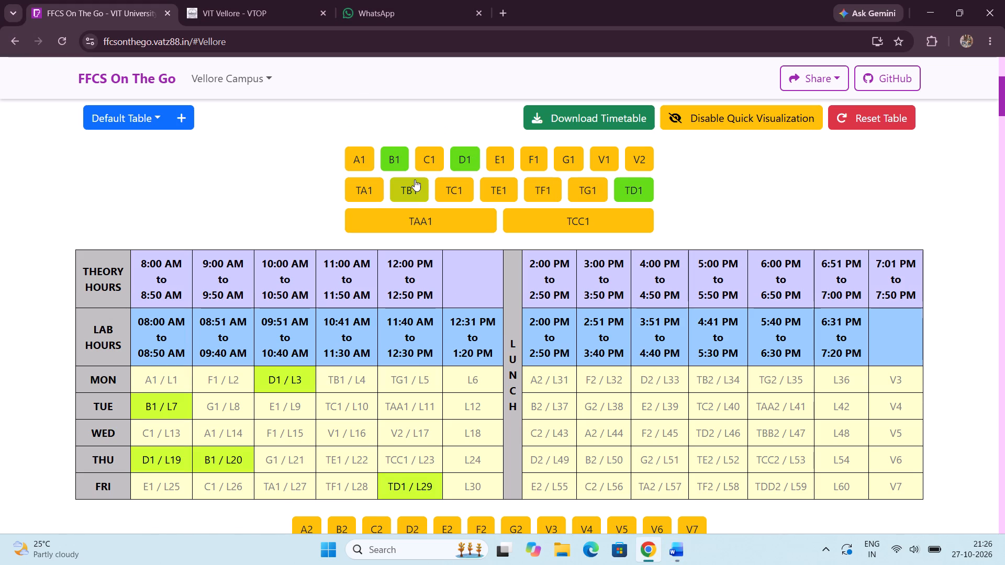
pyautogui.click(415, 185)
pyautogui.hotkey('alt', 'Tab')
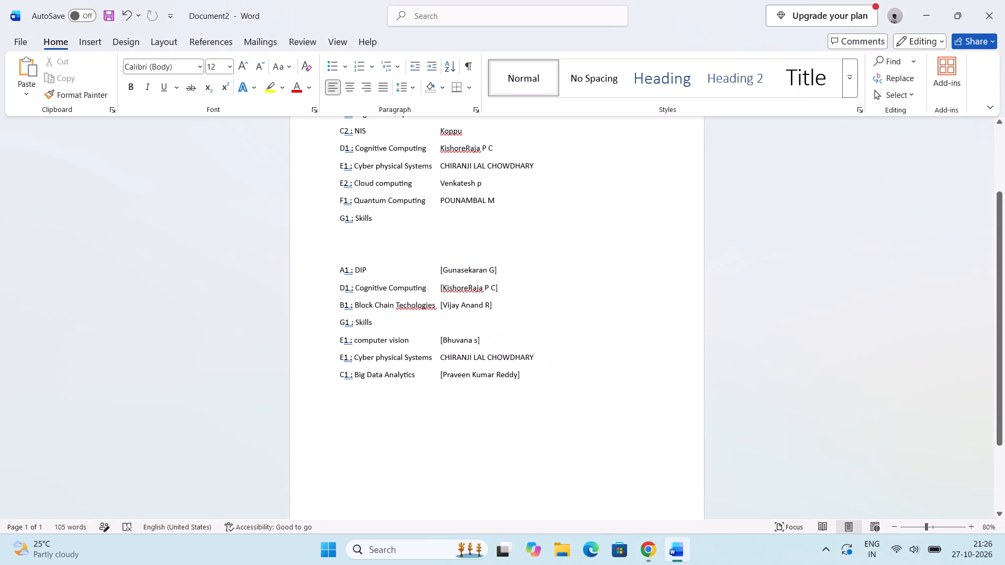
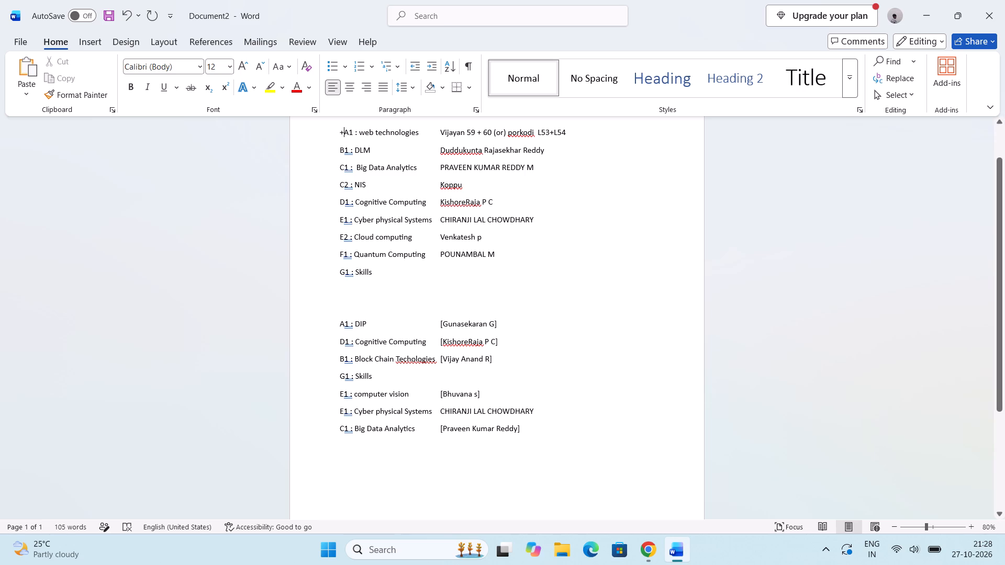
# Switch to FFCS On The Go in Chrome and mark slots G1, TG1, E1, TE1, C1 and TC1, checking against the Word course list.
pyautogui.hotkey('alt', 'Tab')
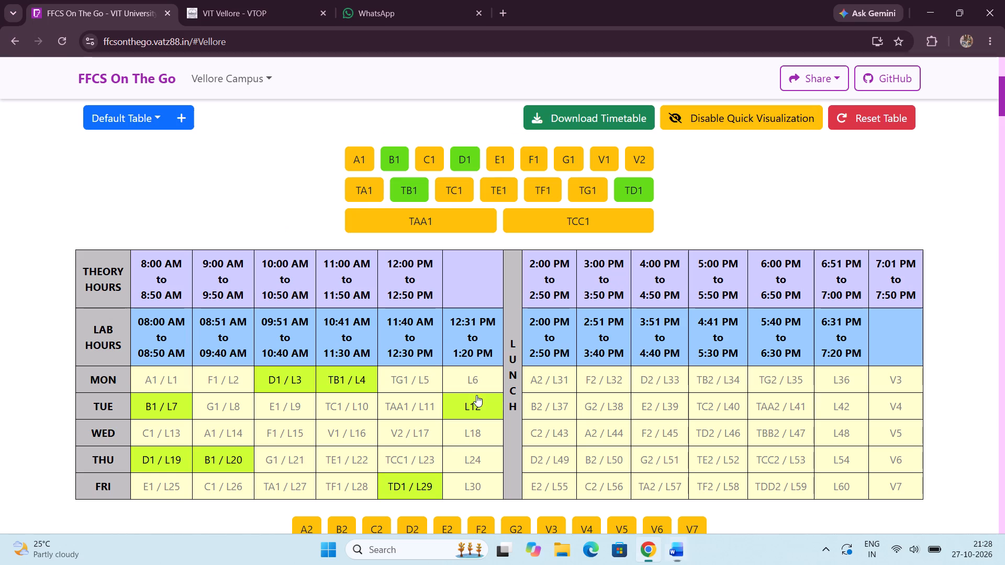
pyautogui.click(560, 163)
pyautogui.click(588, 193)
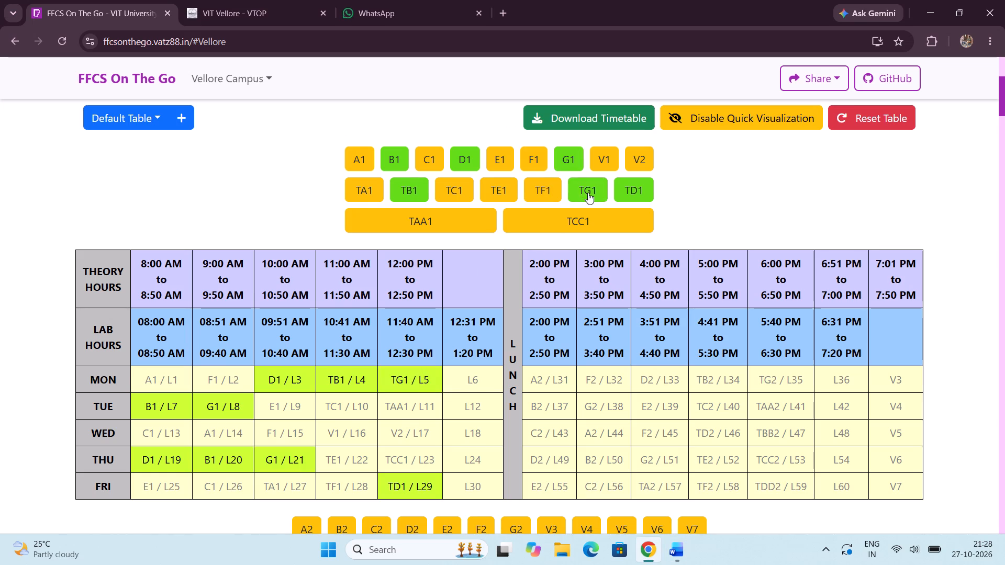
pyautogui.hotkey('alt', 'Tab')
pyautogui.hotkey('alt', 'Tab')
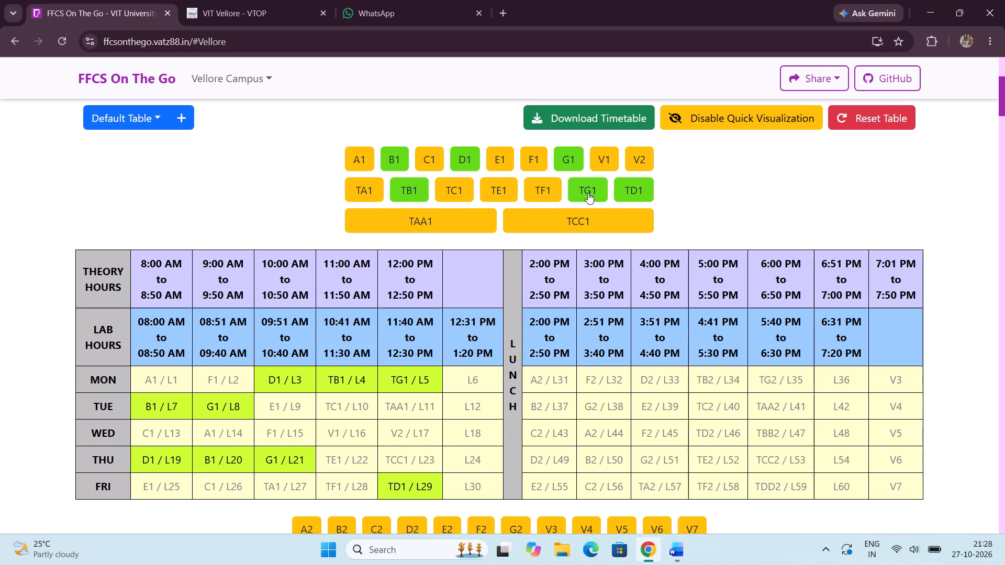
pyautogui.click(496, 162)
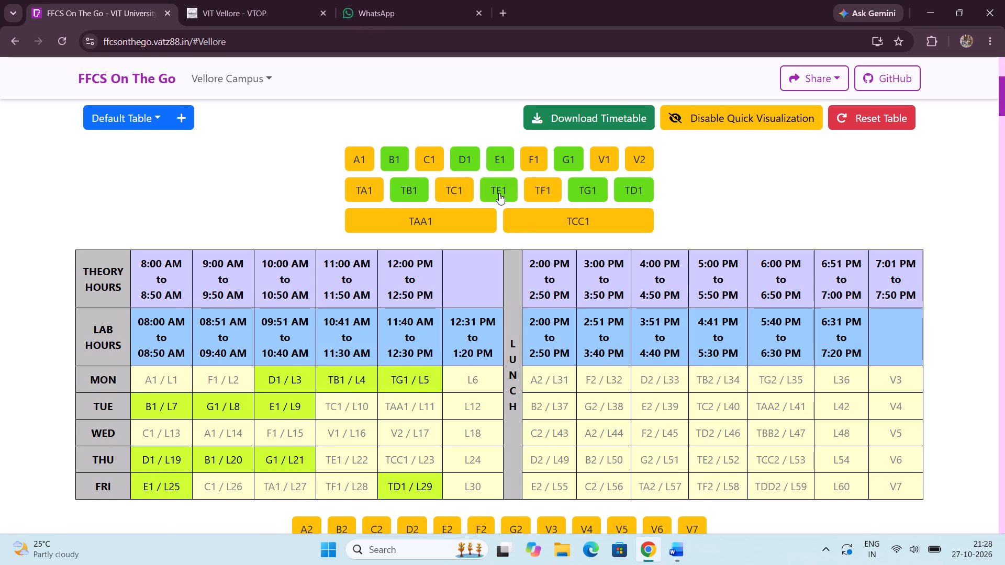
pyautogui.click(499, 193)
pyautogui.hotkey('alt', 'Tab')
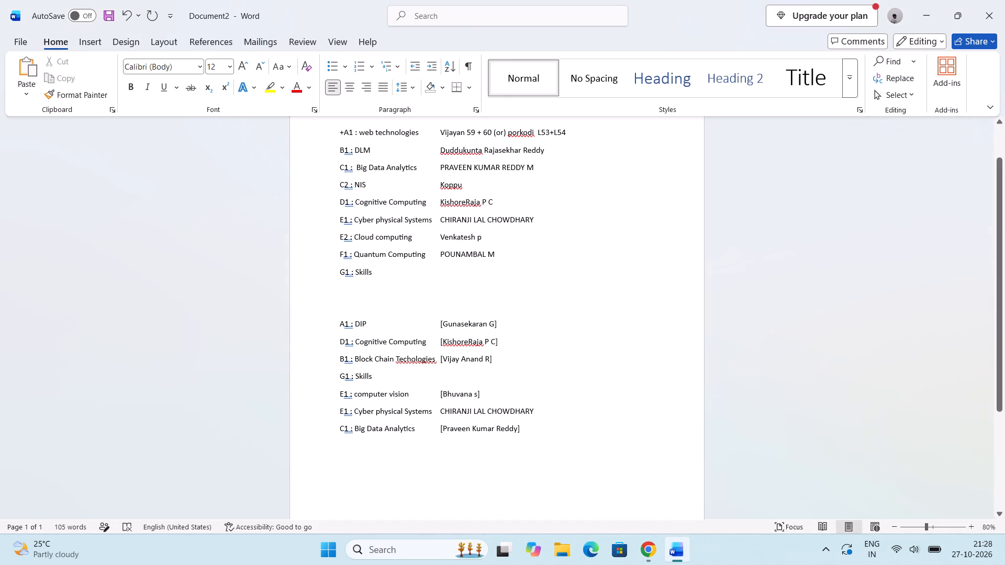
pyautogui.hotkey('alt', 'Tab')
pyautogui.click(431, 163)
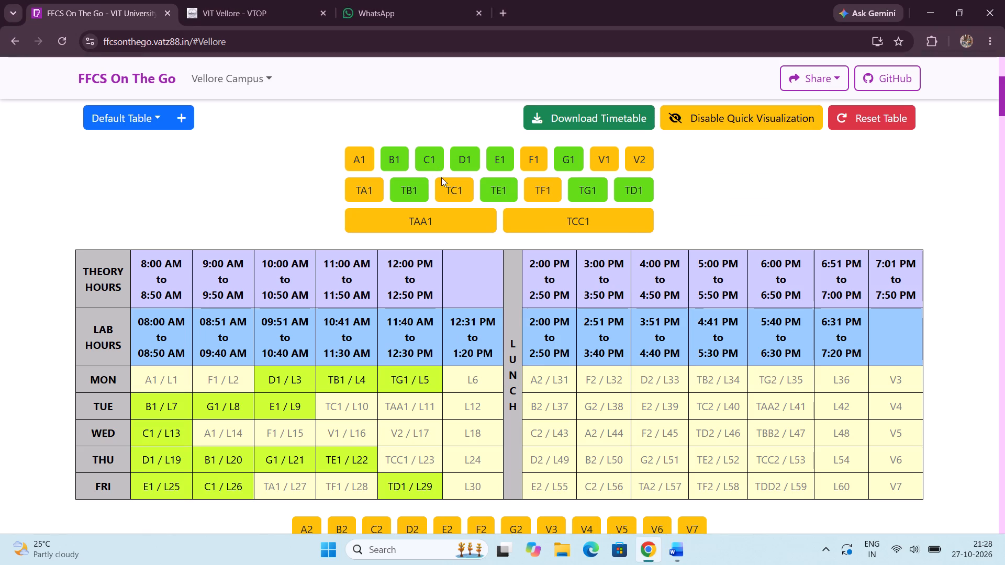
pyautogui.click(452, 193)
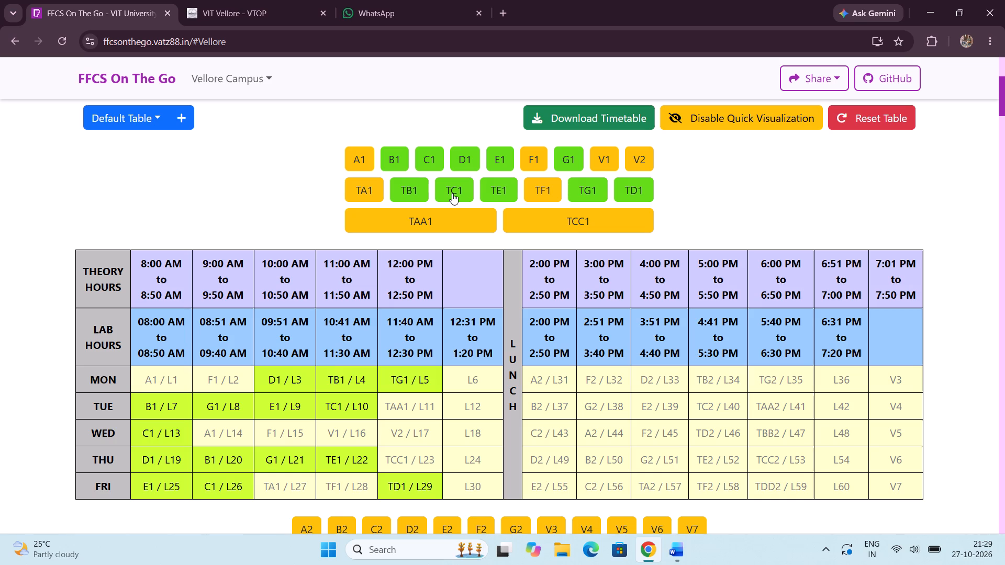
pyautogui.hotkey('alt', 'Tab')
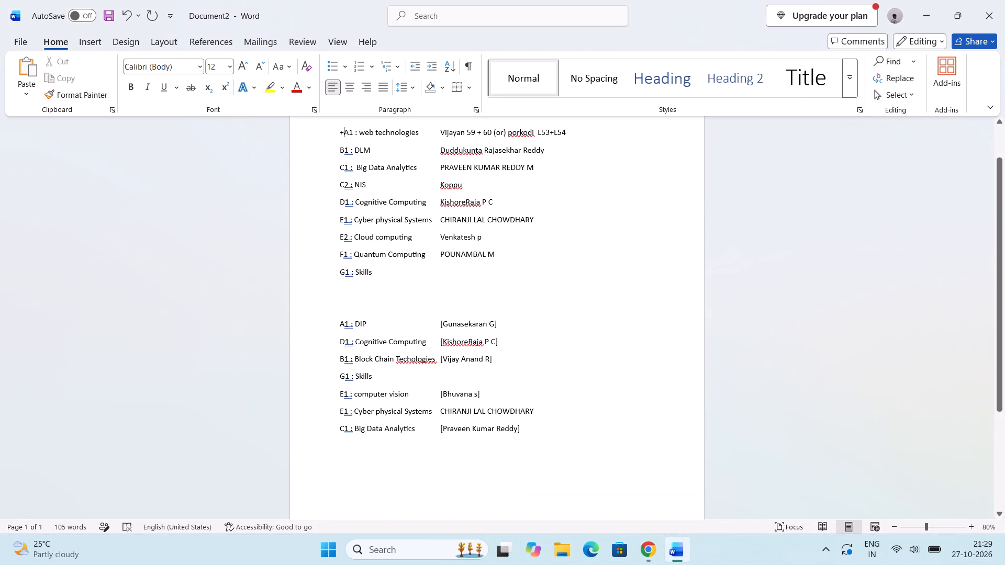
# In VTOP in Chrome, view Discipline Core allocations for ISWE407P User Interface and User Experience Design Lab and its theory course ISWE407L.
pyautogui.hotkey('alt', 'Tab')
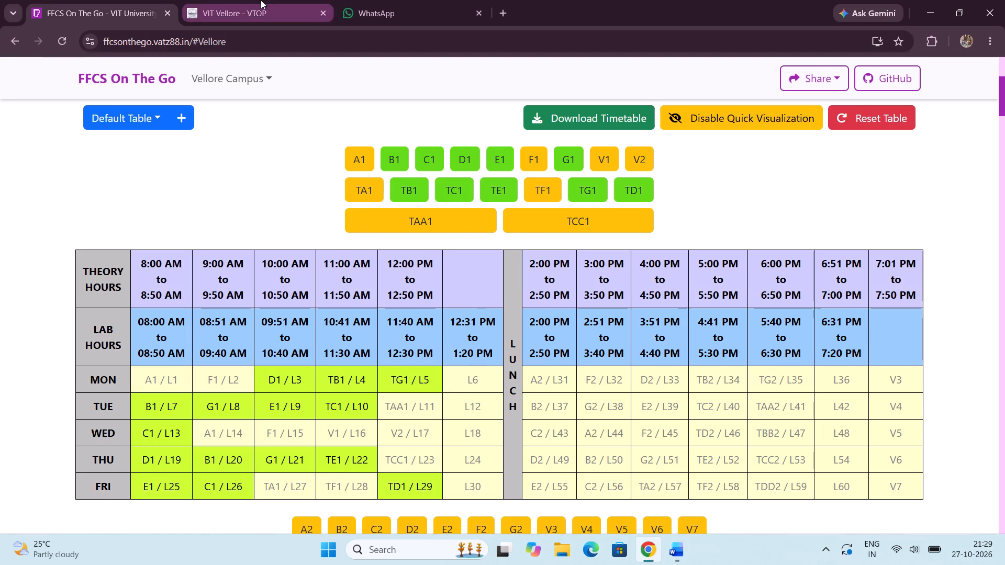
pyautogui.click(261, 0)
pyautogui.click(485, 280)
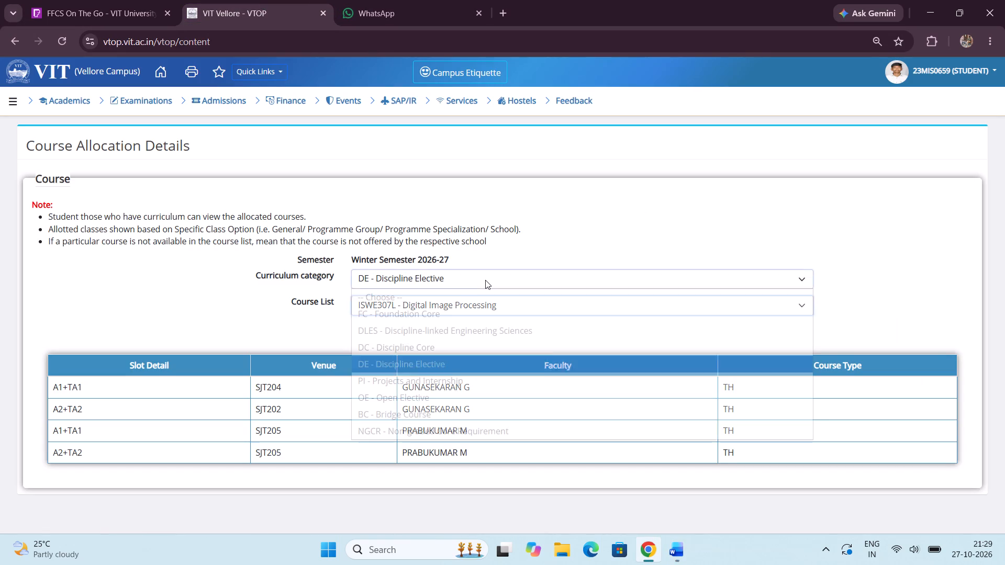
pyautogui.click(468, 352)
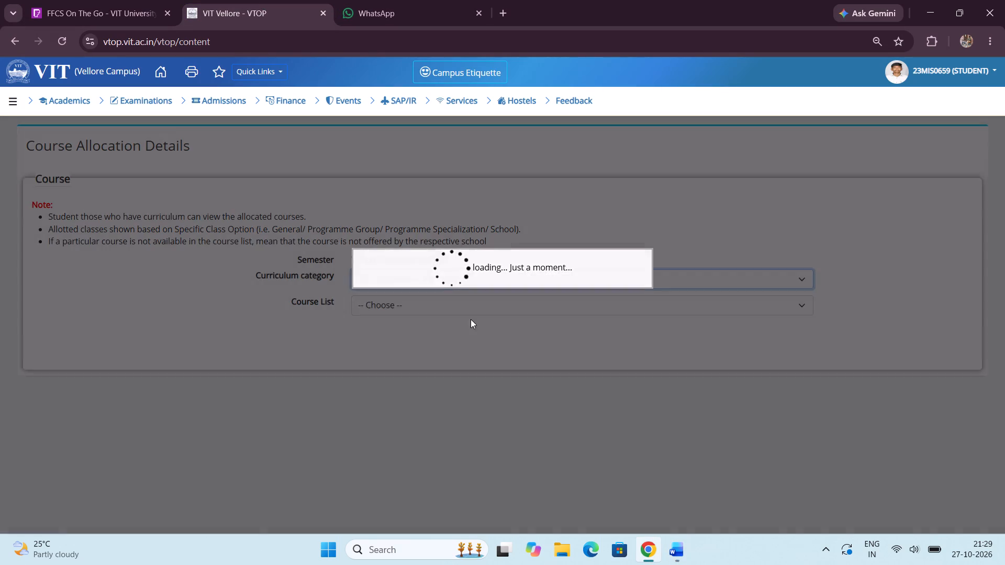
pyautogui.click(472, 315)
pyautogui.click(471, 307)
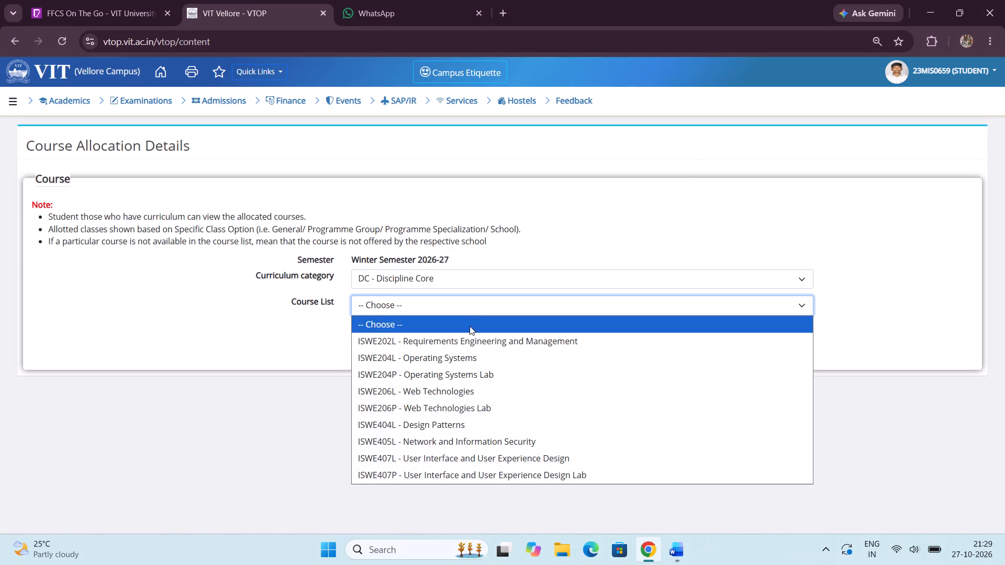
pyautogui.click(453, 480)
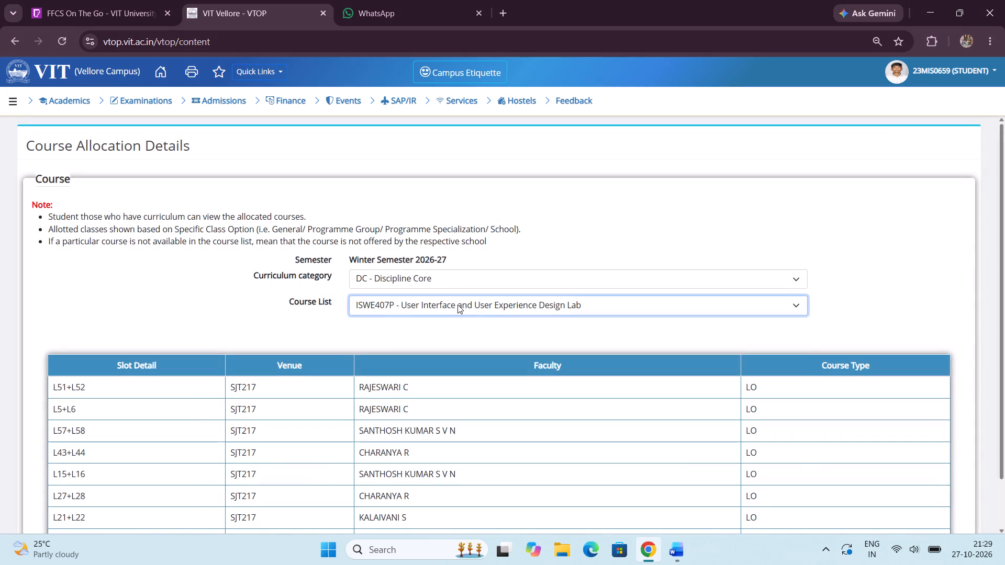
pyautogui.click(457, 304)
pyautogui.click(450, 454)
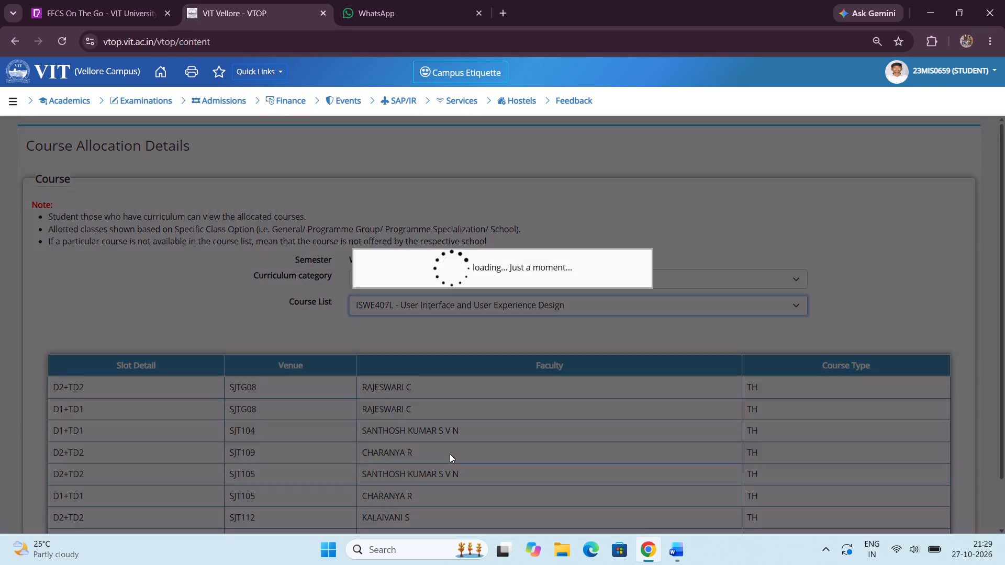
# Return to Word and enclose the faculty name on the second list's Cyber physical Systems line in square brackets.
pyautogui.hotkey('alt', 'Tab')
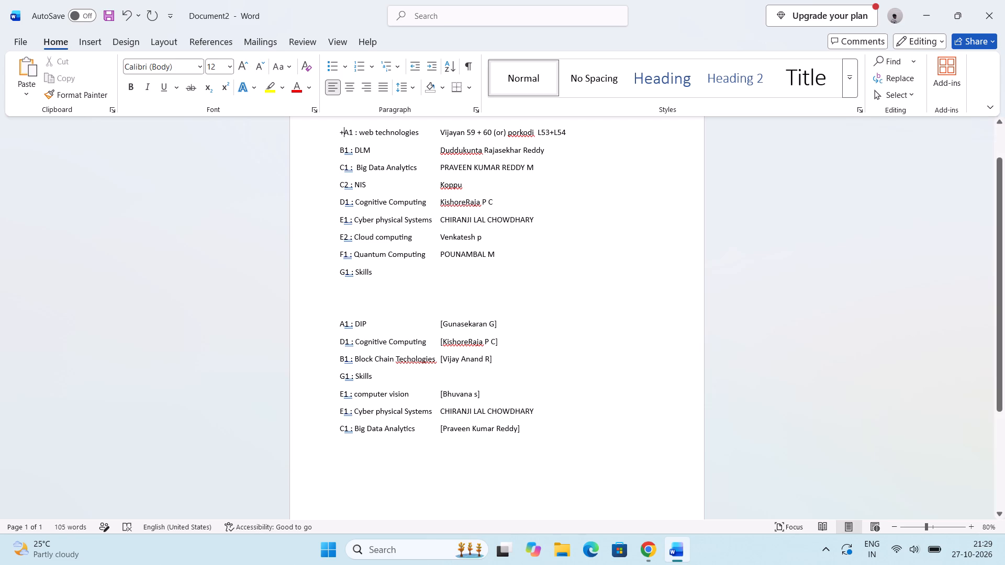
pyautogui.click(441, 413)
pyautogui.press('[')
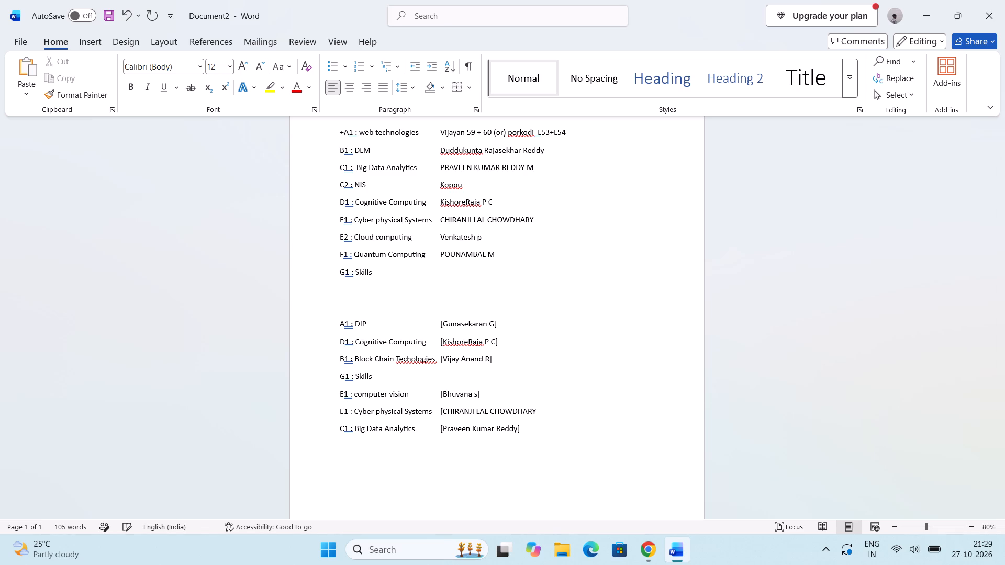
pyautogui.click(538, 410)
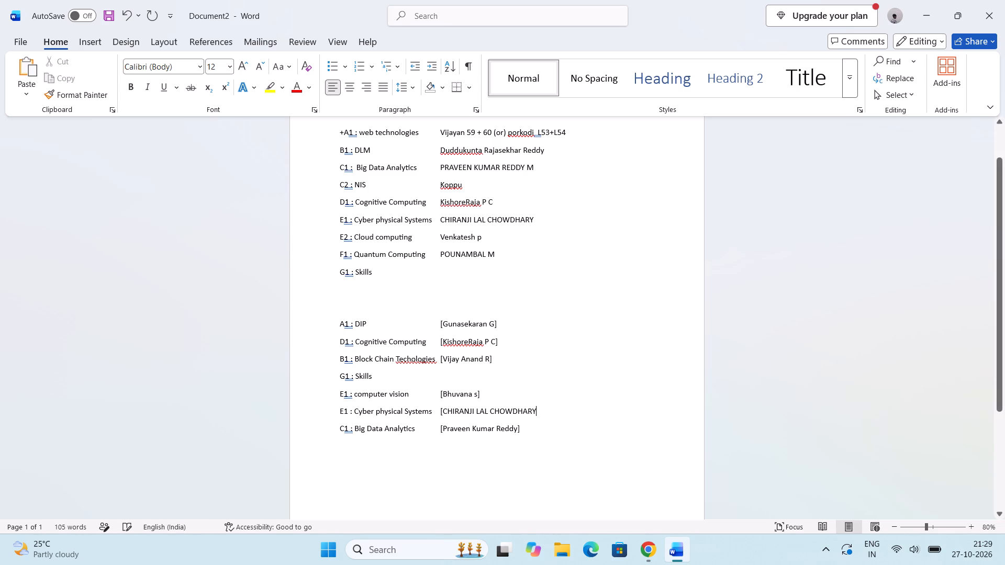
pyautogui.press(']')
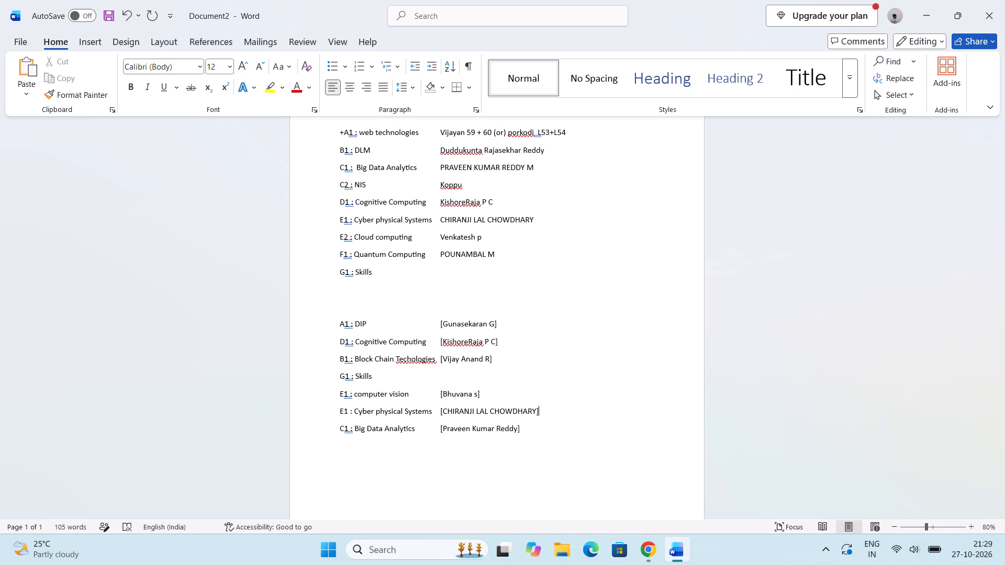
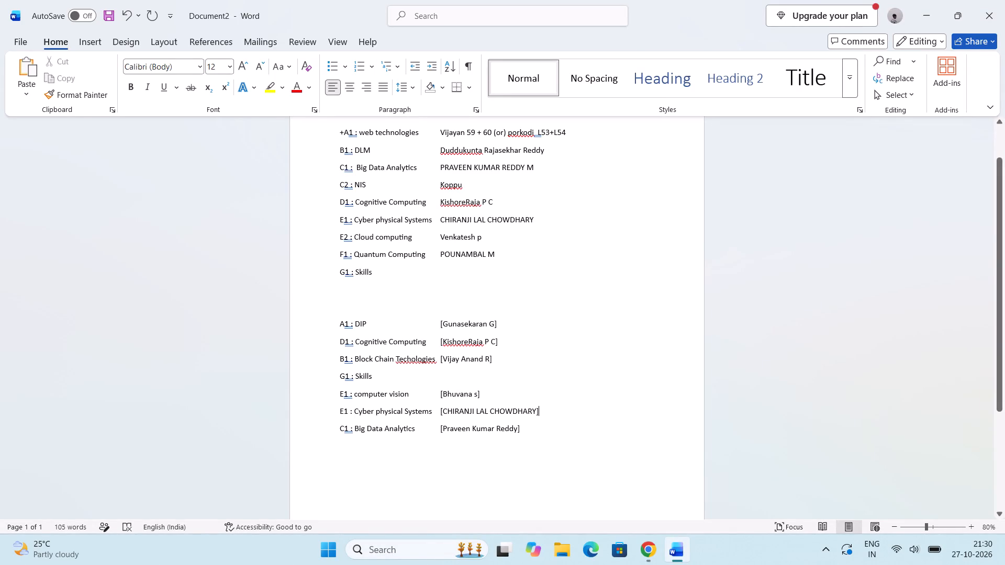
# Switch to FFCS On The Go in Chrome and review the marked slots across the weekly timetable.
pyautogui.scroll(-1, 450, 415)
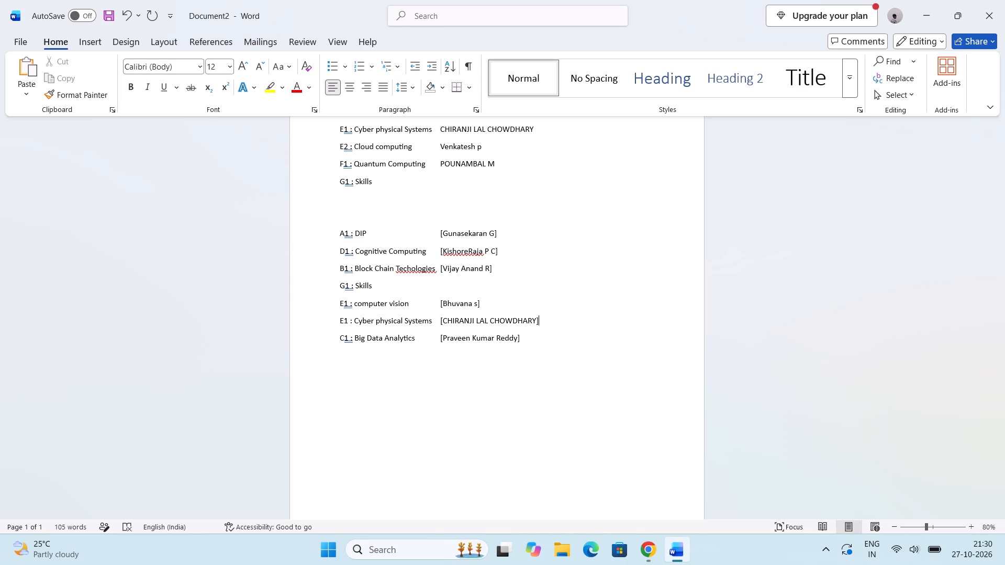
pyautogui.hotkey('alt', 'Tab')
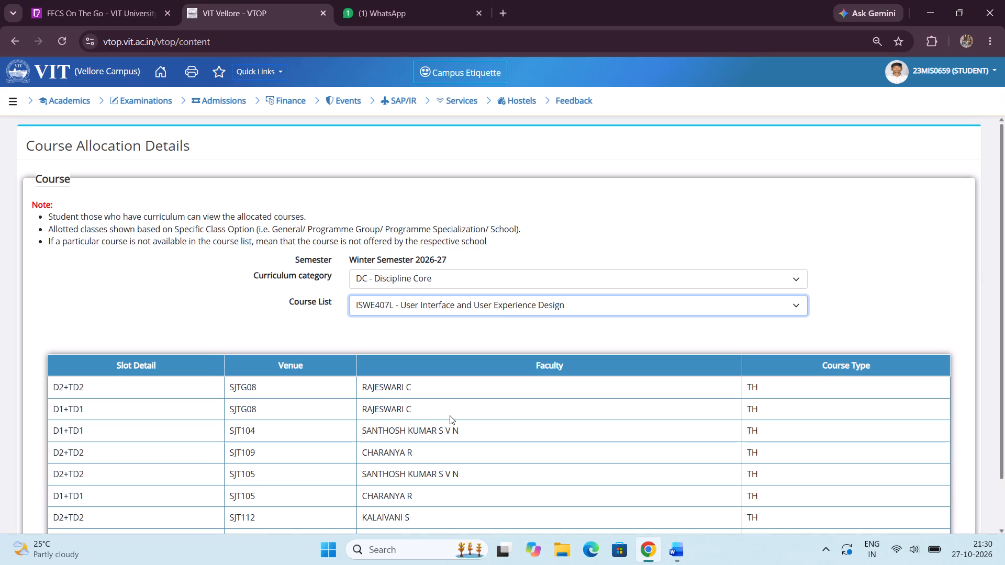
pyautogui.click(125, 0)
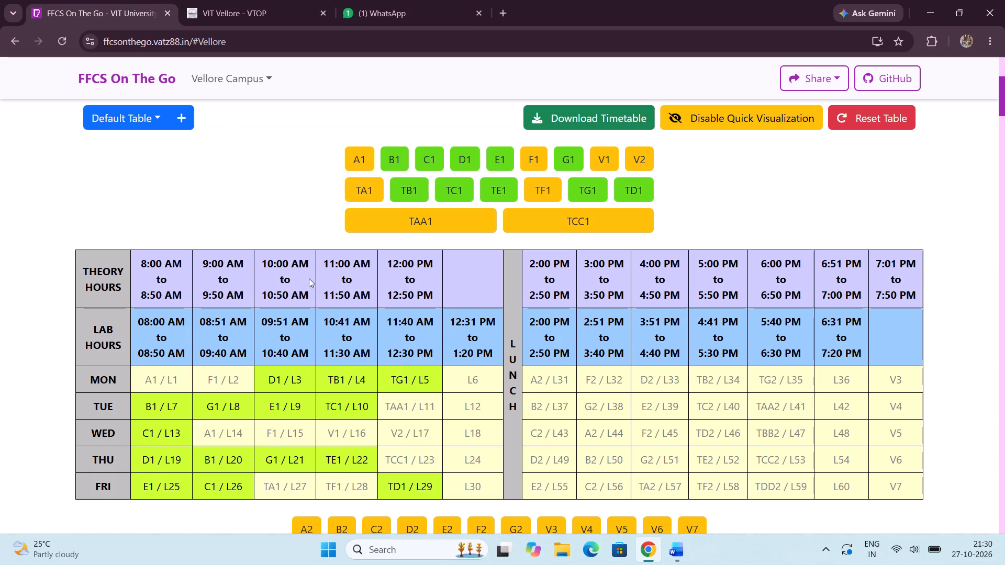
pyautogui.scroll(-1, 318, 320)
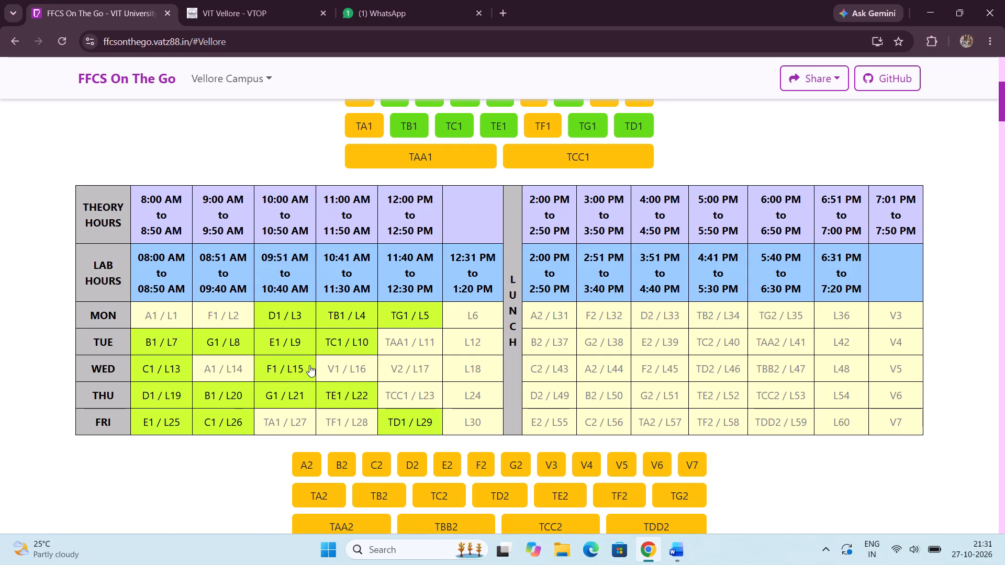
# In VTOP, view the Discipline Elective allocations for ISWE421L Cognitive Computing and ISWE417L Quantum Computing.
pyautogui.click(255, 0)
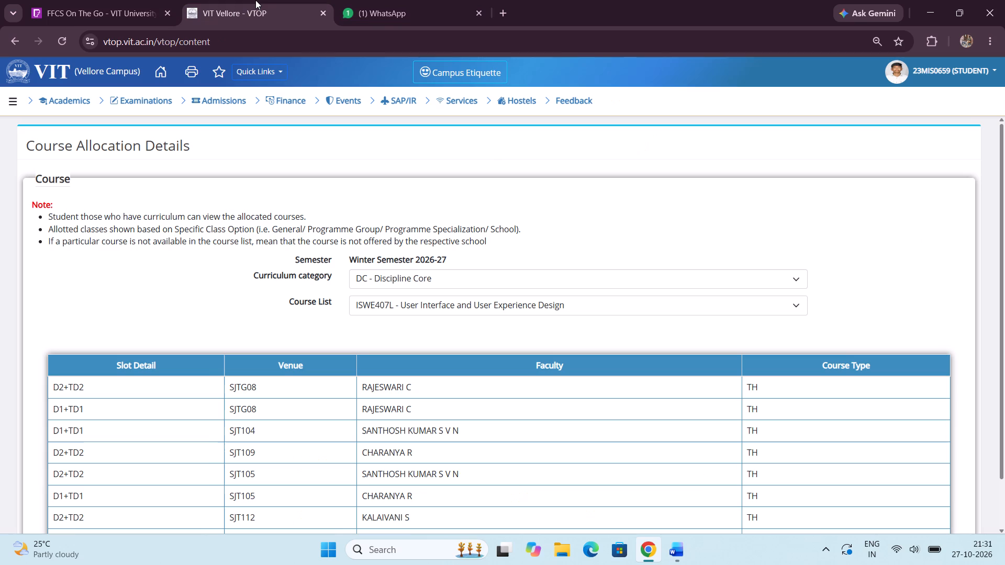
pyautogui.scroll(-3, 596, 433)
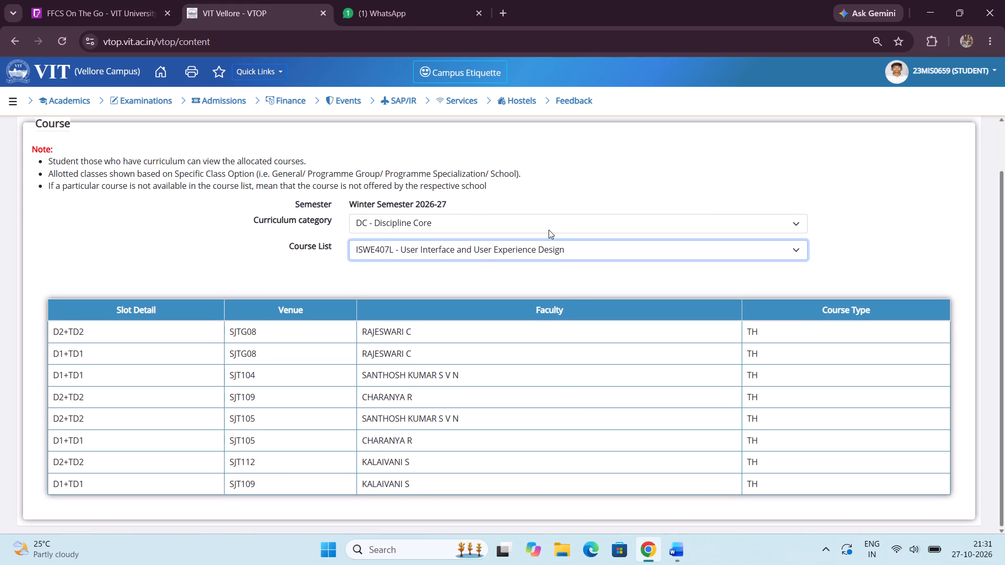
pyautogui.click(548, 221)
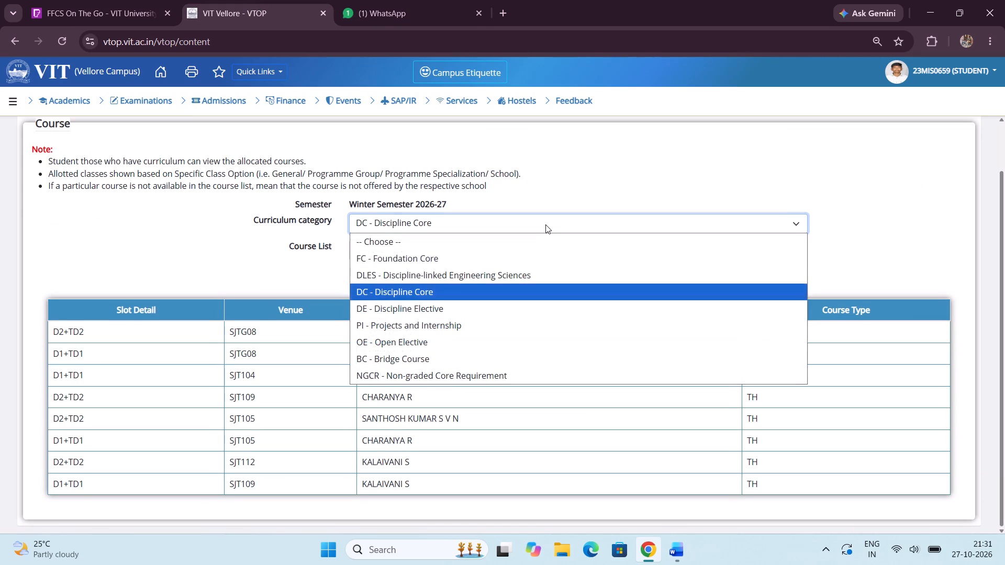
pyautogui.click(497, 309)
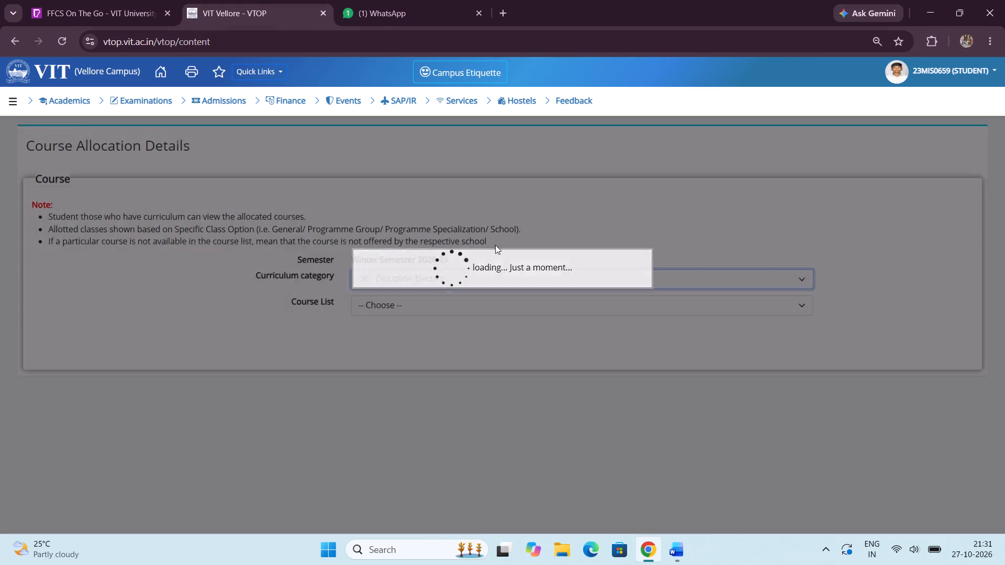
pyautogui.click(502, 297)
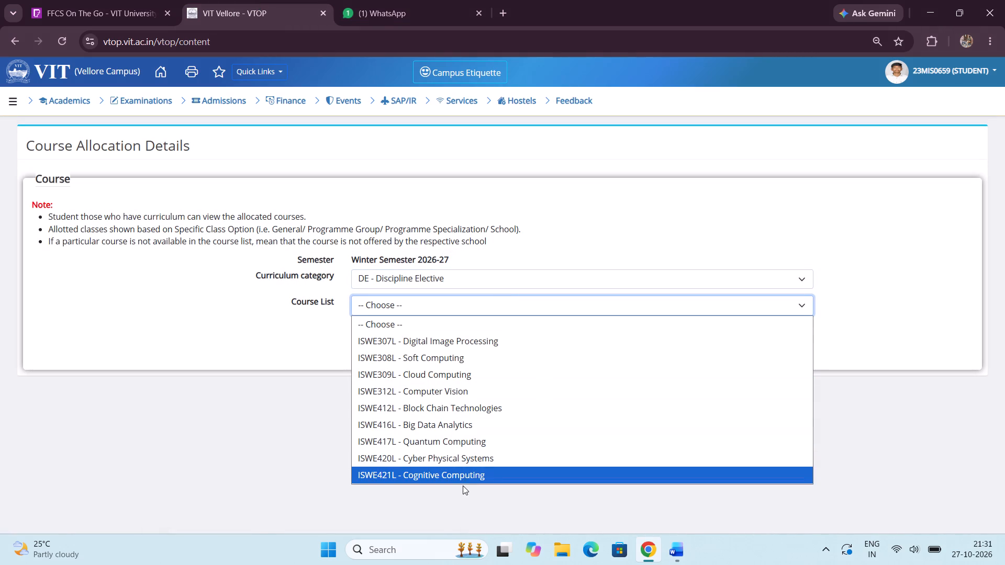
pyautogui.click(473, 472)
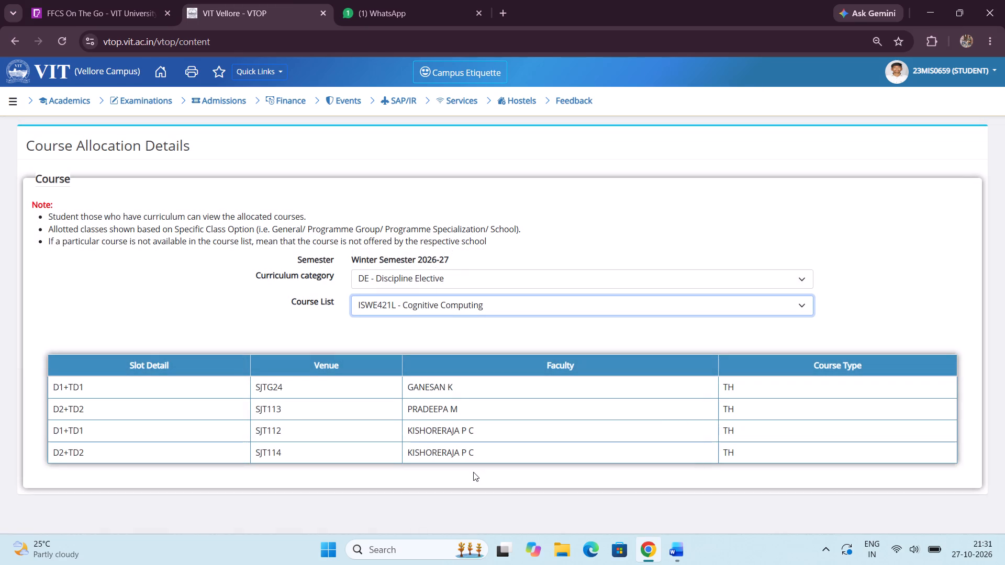
pyautogui.click(471, 304)
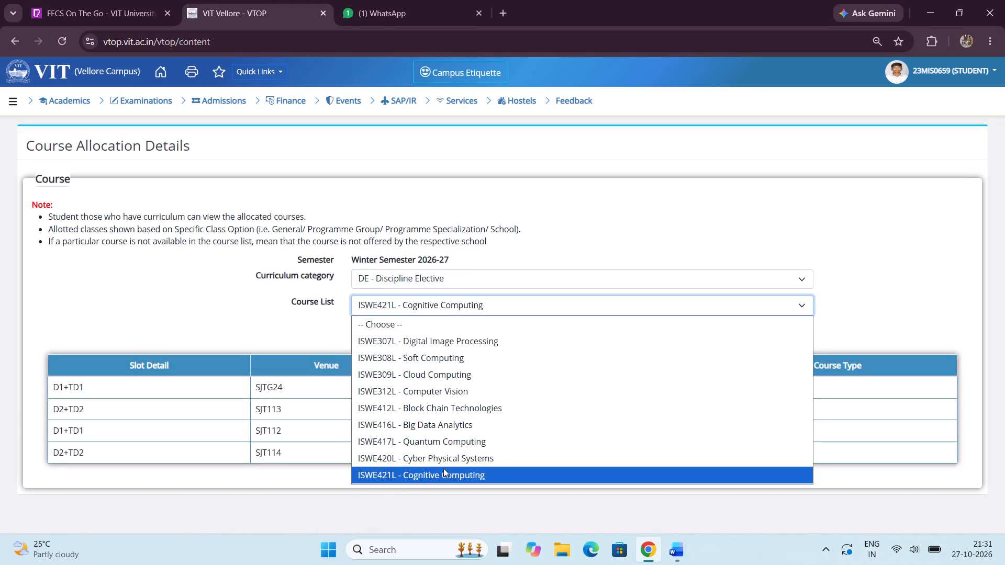
pyautogui.click(454, 448)
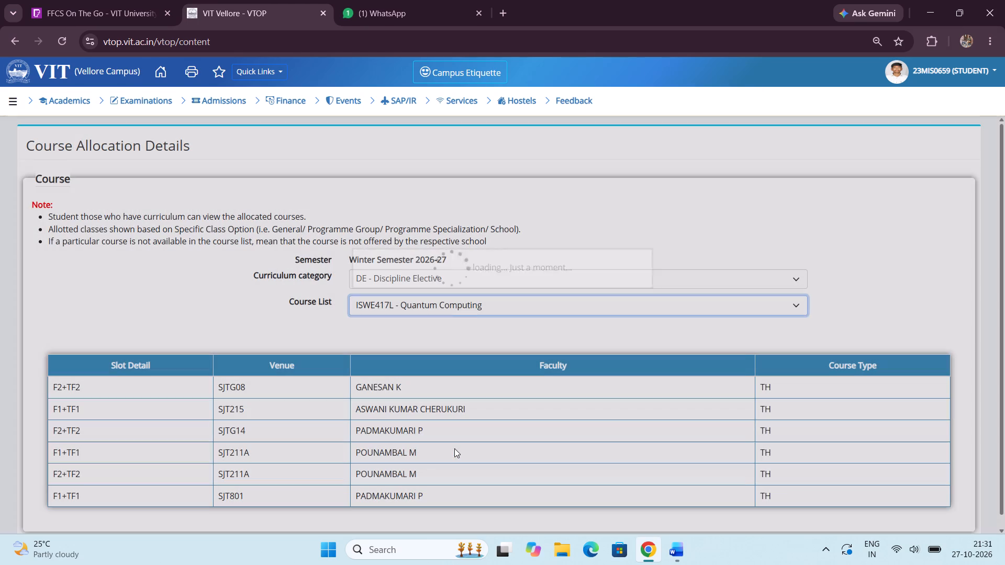
pyautogui.click(454, 448)
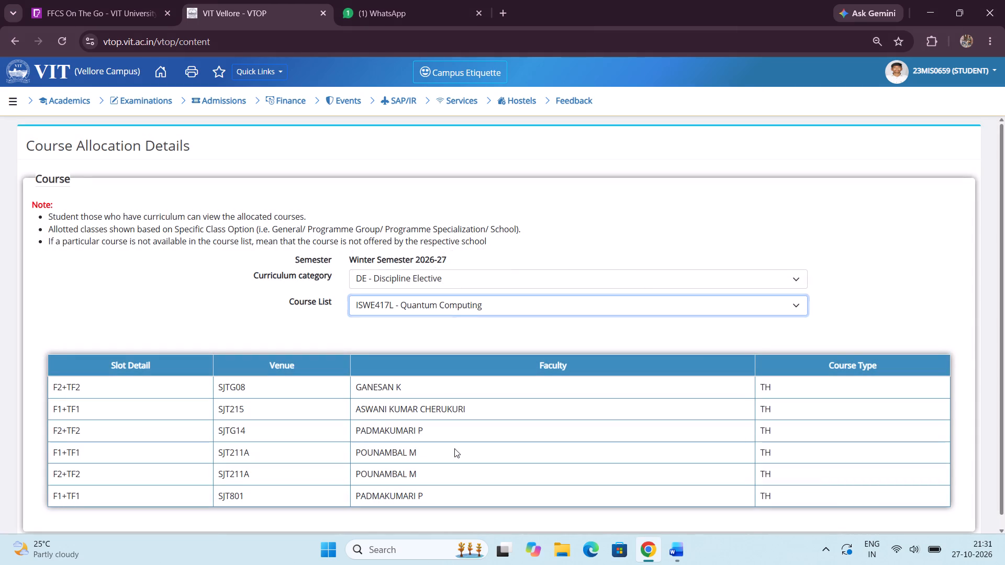
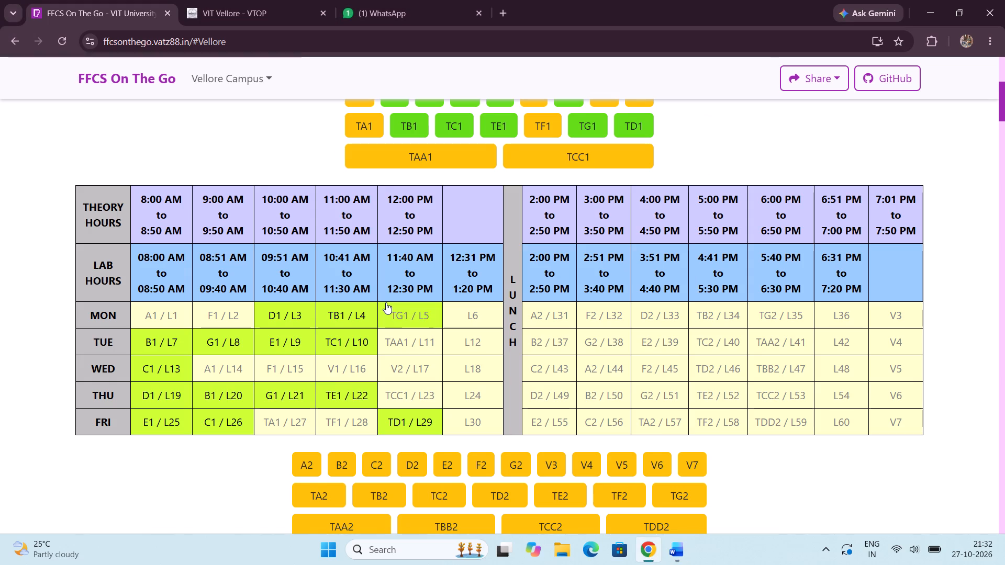
# Return to VTOP and check the slots and faculty allocated for ISWE417L Quantum Computing.
pyautogui.click(275, 0)
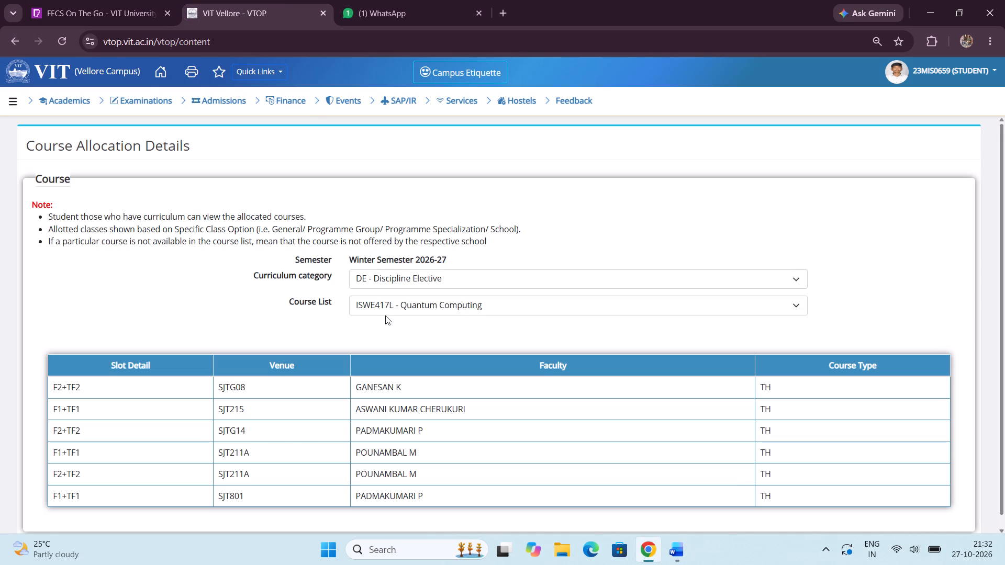
pyautogui.hotkey('alt', 'Tab')
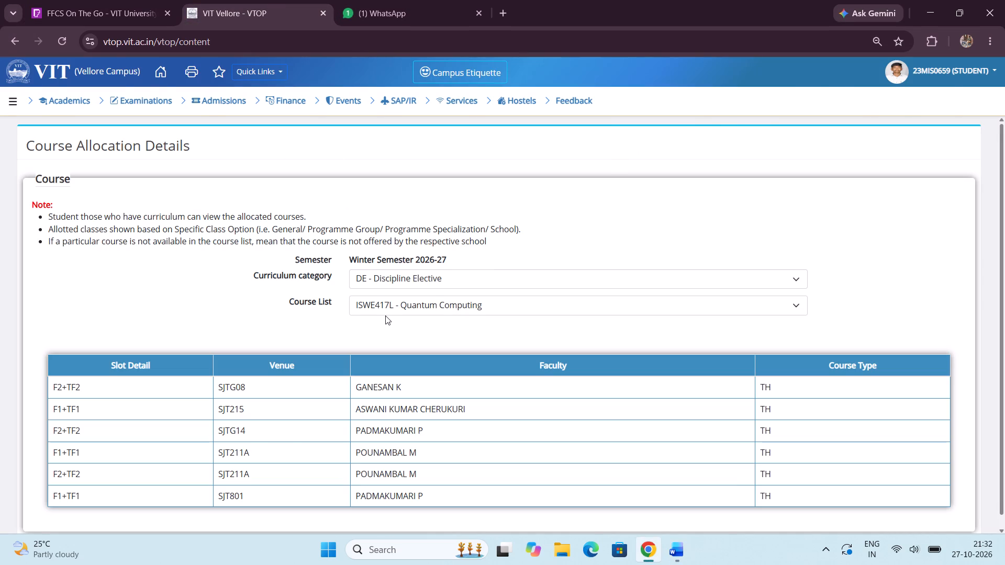
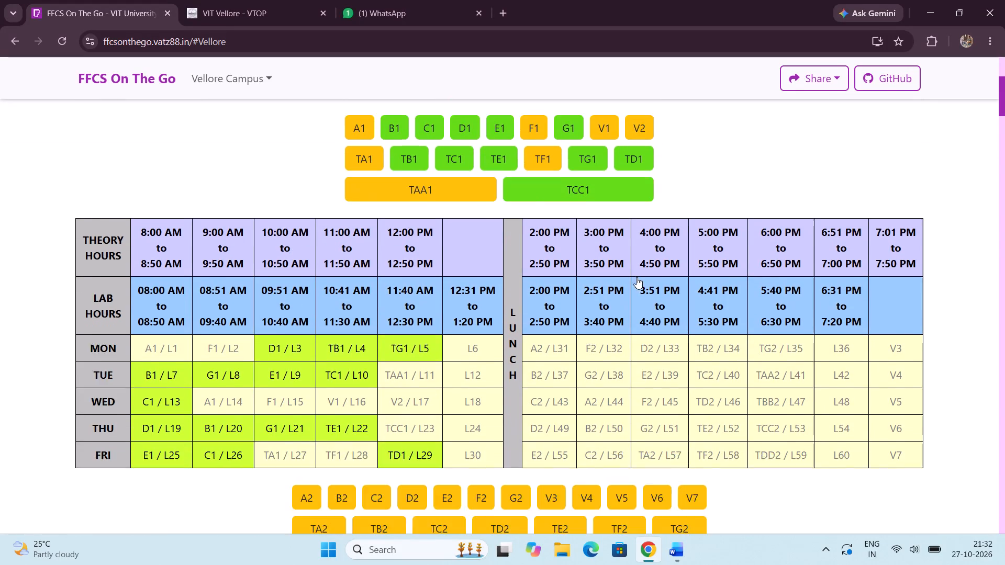
# In the Word document, delete the first course list, from web technologies to Skills, and the blank lines above the A1 DIP list.
pyautogui.scroll(-1, 636, 277)
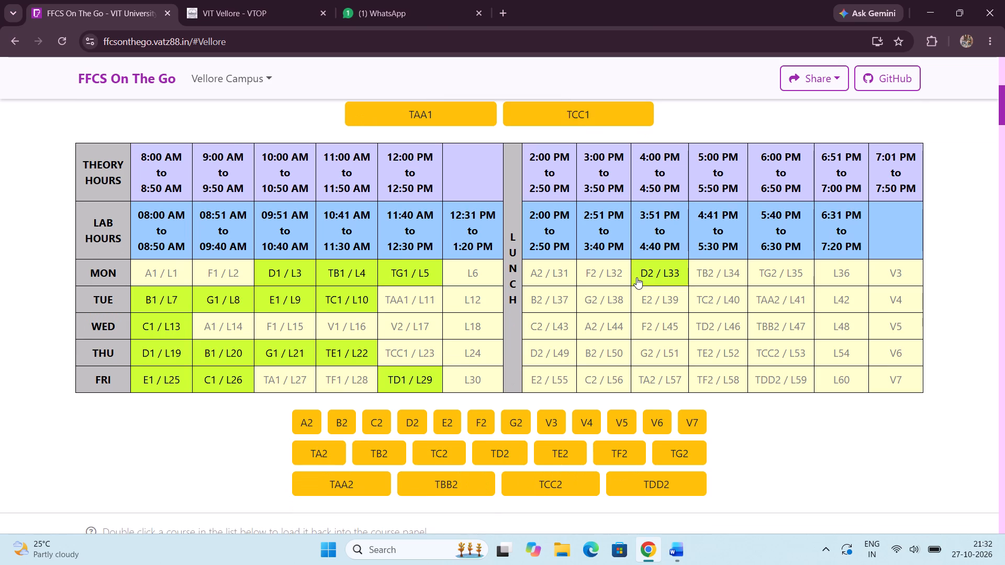
pyautogui.hotkey('alt', 'Tab')
pyautogui.scroll(-2, 636, 277)
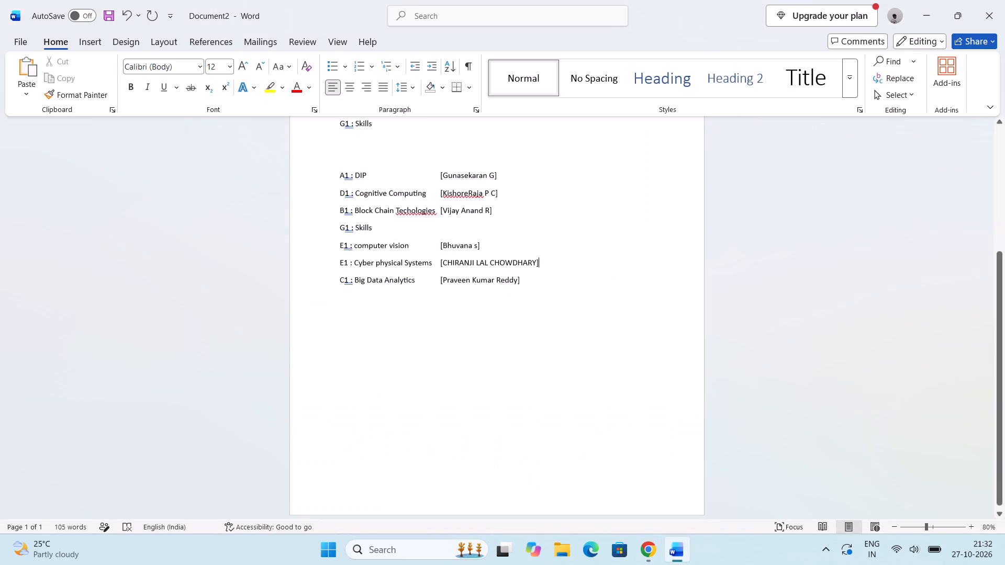
pyautogui.scroll(-1, 636, 277)
pyautogui.scroll(2, 636, 277)
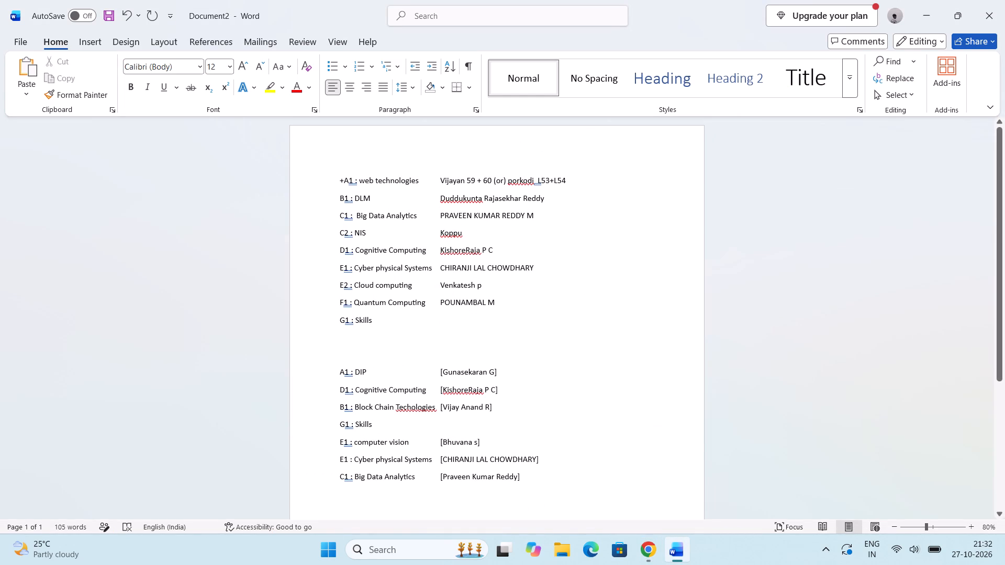
pyautogui.moveTo(413, 323); pyautogui.dragTo(330, 182)
pyautogui.press('BackSpace')
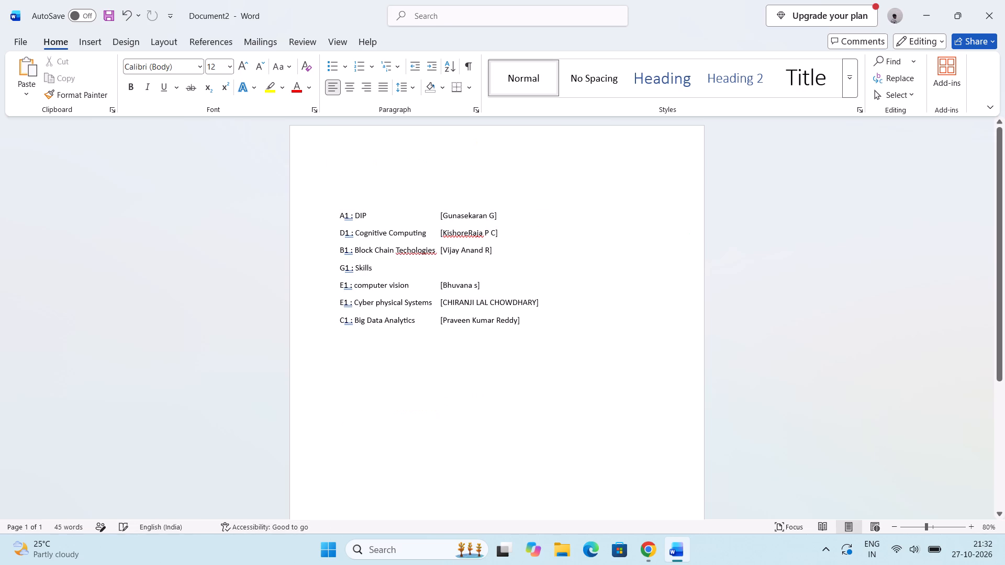
pyautogui.press('Down')
pyautogui.press('Down')
pyautogui.press('BackSpace')
pyautogui.press('BackSpace')
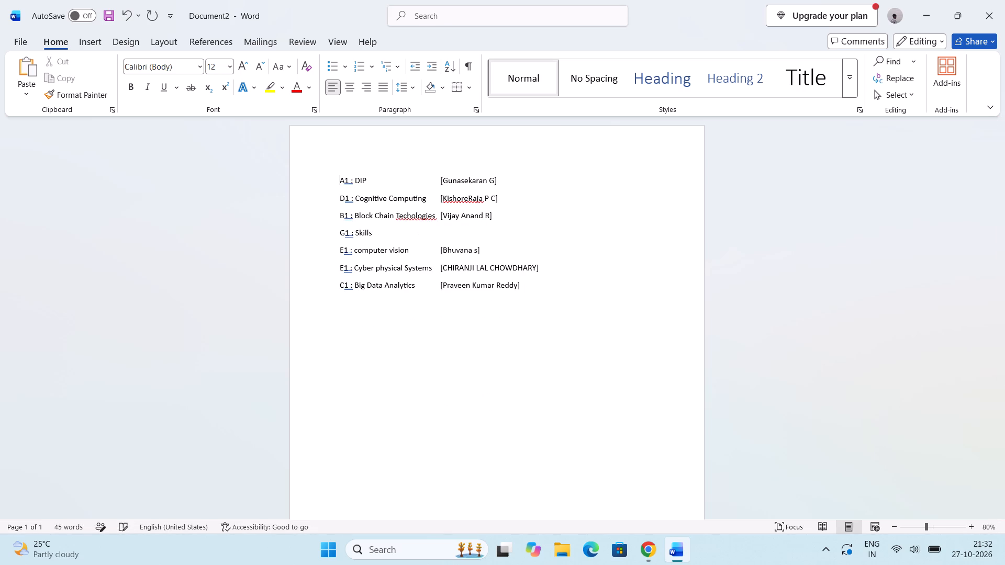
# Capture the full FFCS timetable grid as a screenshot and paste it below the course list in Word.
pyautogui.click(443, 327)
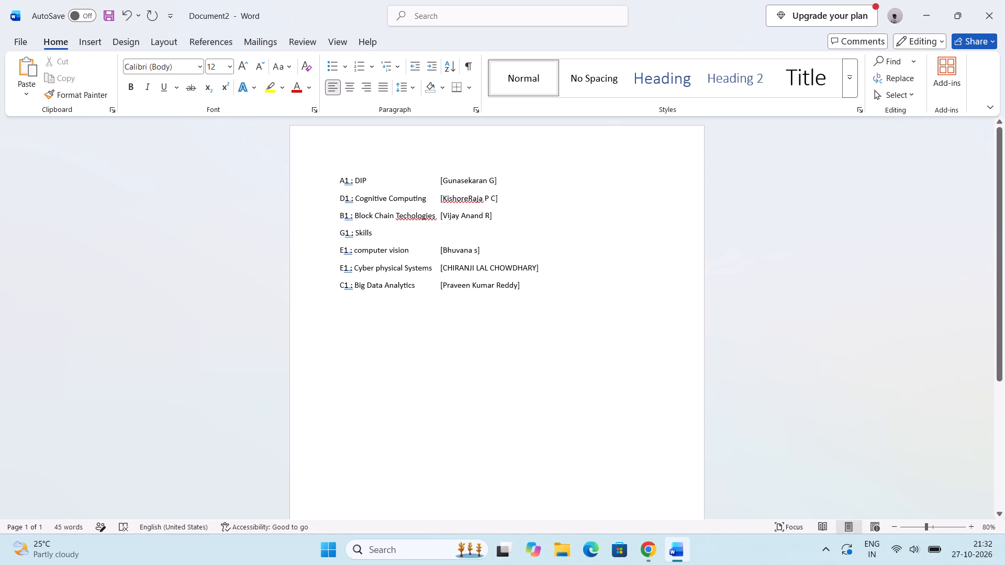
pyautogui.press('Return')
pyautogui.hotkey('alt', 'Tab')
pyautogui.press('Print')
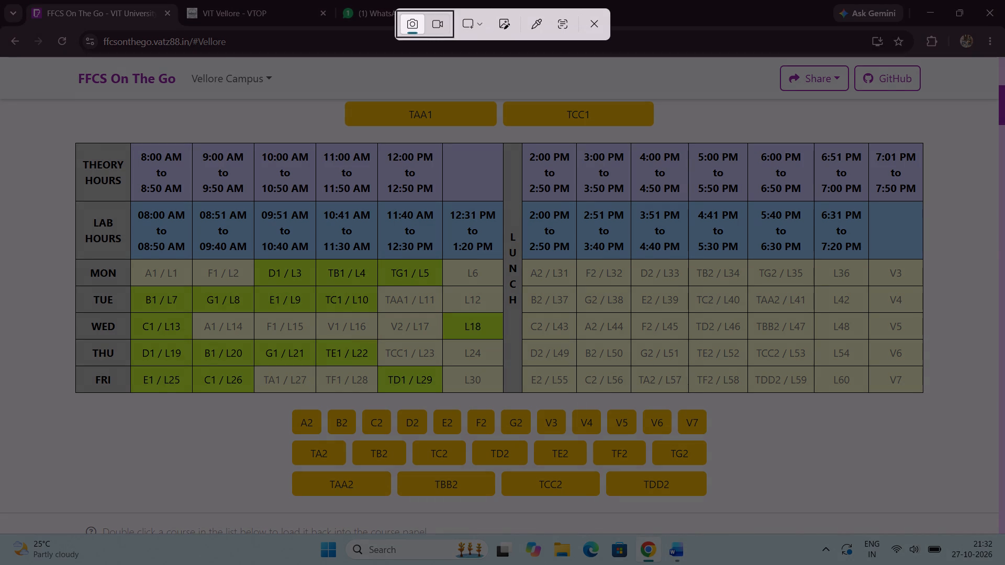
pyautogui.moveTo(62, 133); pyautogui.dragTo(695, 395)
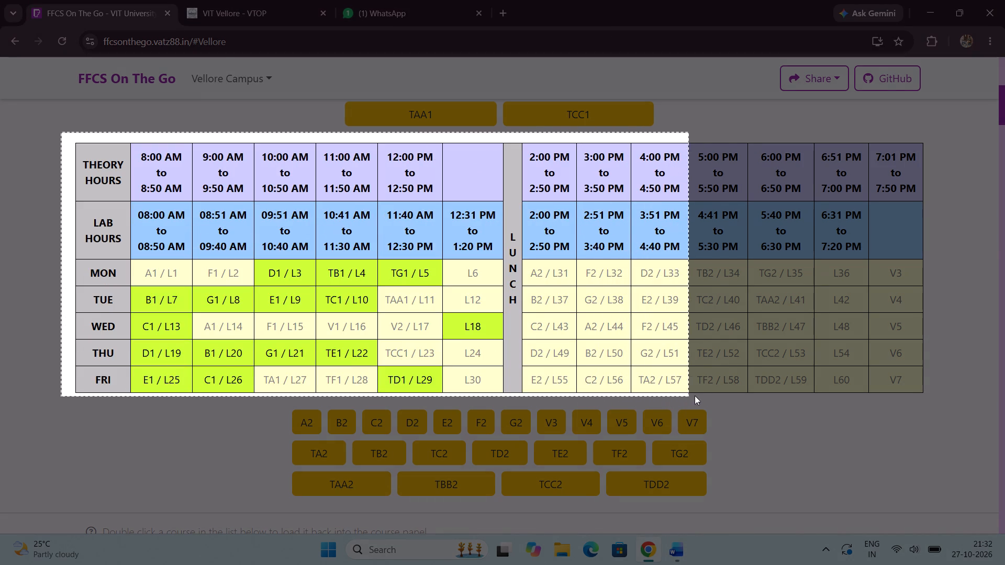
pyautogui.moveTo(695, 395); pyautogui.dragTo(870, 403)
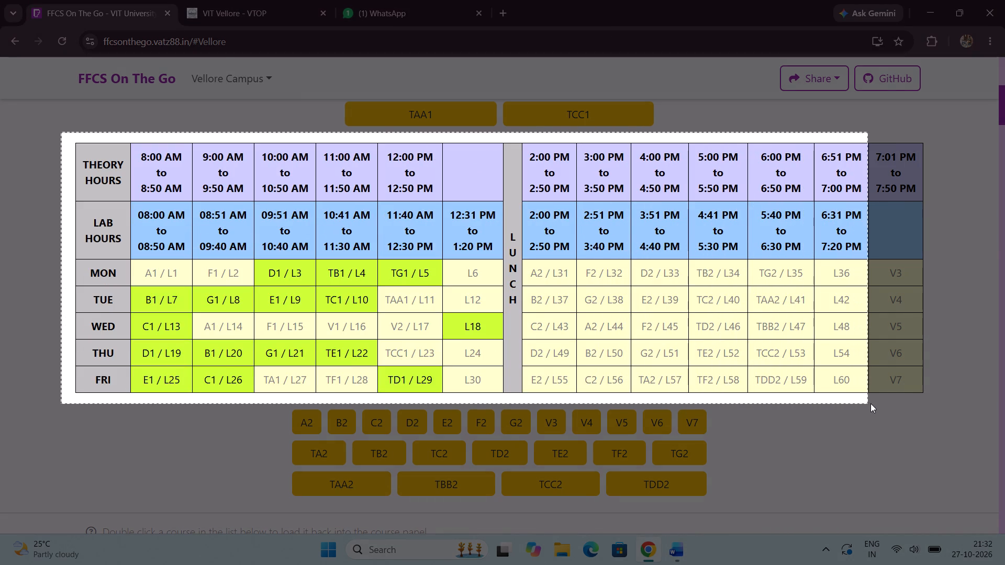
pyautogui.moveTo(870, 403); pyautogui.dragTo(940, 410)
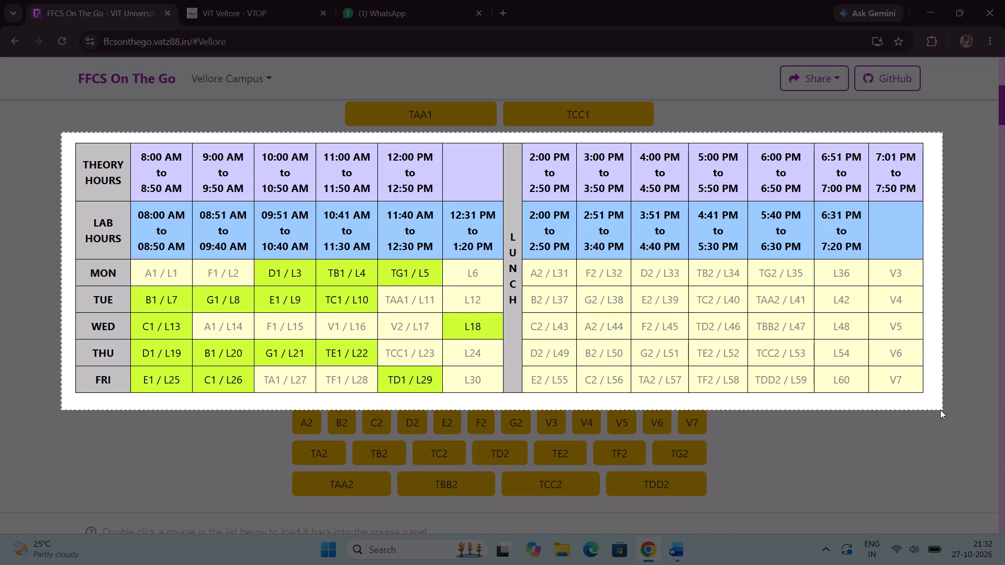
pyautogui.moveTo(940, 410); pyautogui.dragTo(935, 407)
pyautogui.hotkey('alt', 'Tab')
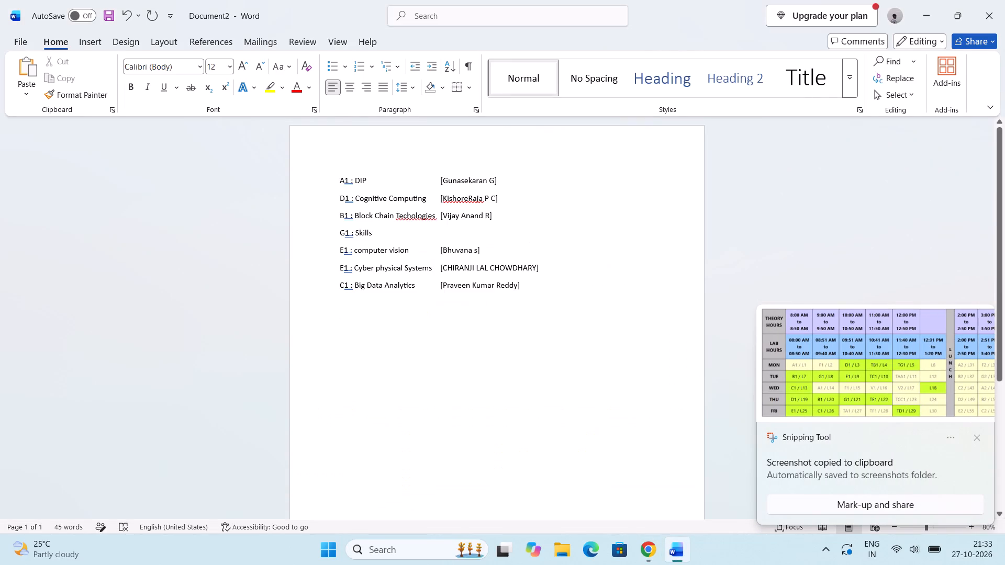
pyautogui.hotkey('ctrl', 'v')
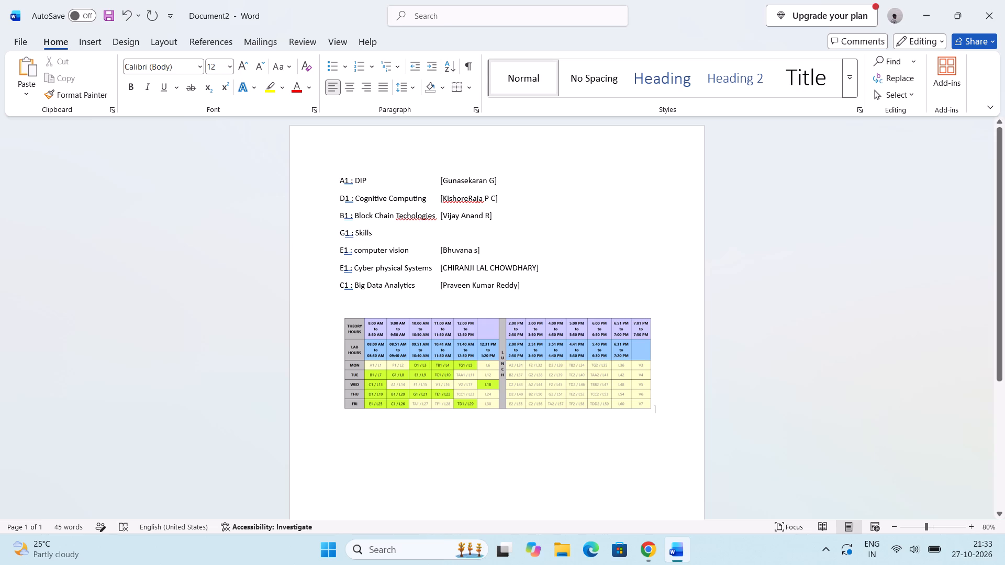
# Compare the course slots listed in Word with the pasted timetable and the slots selected in FFCS On The Go.
pyautogui.click(395, 239)
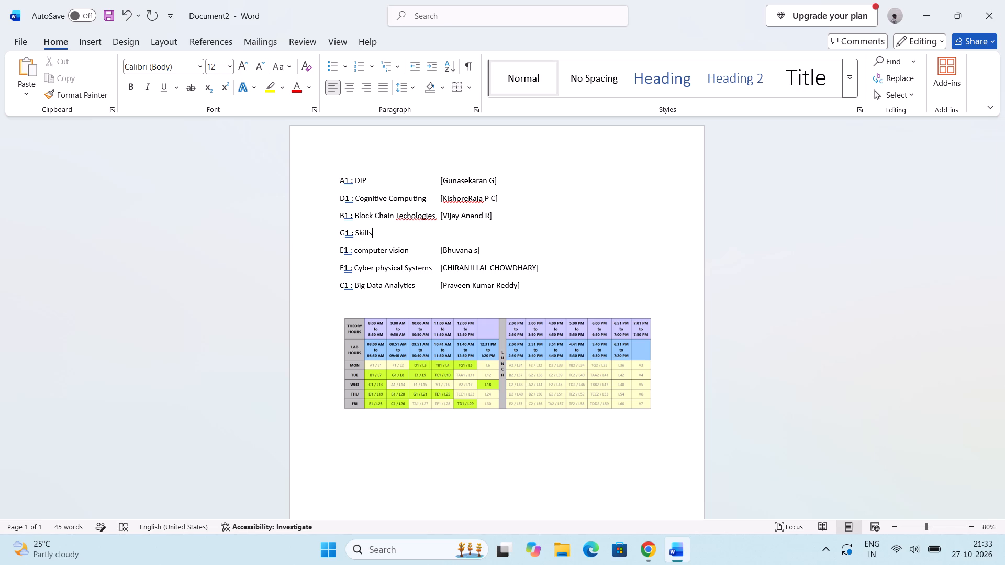
pyautogui.hotkey('alt', 'Tab')
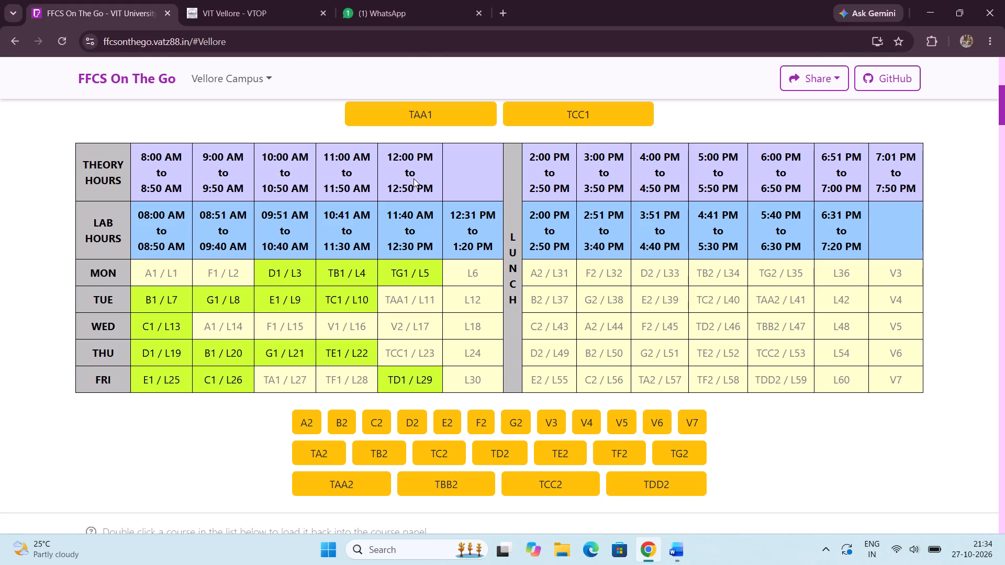
pyautogui.hotkey('alt', 'Tab')
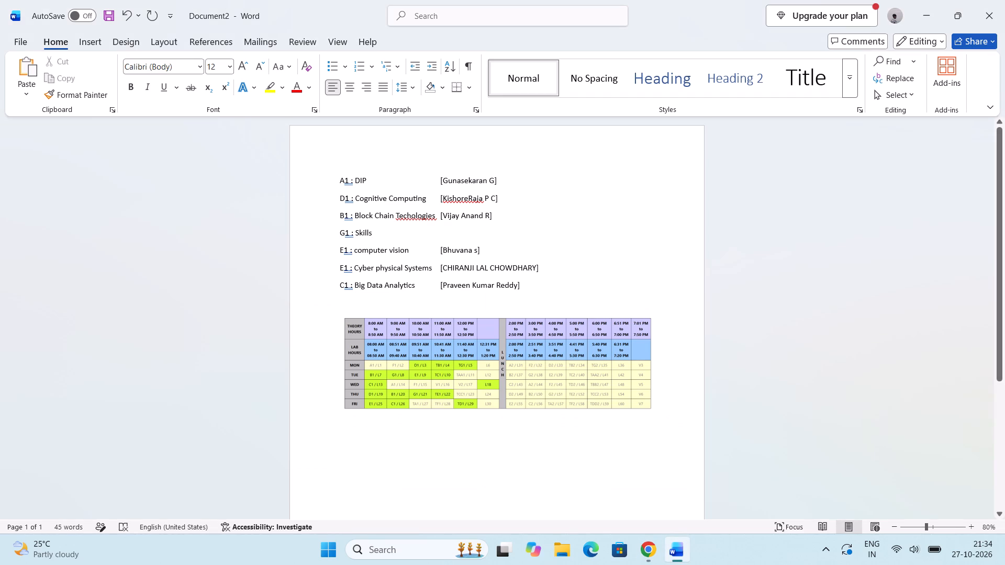
pyautogui.keyDown('ctrl'); pyautogui.scroll(2, 499, 323); pyautogui.keyUp('ctrl')
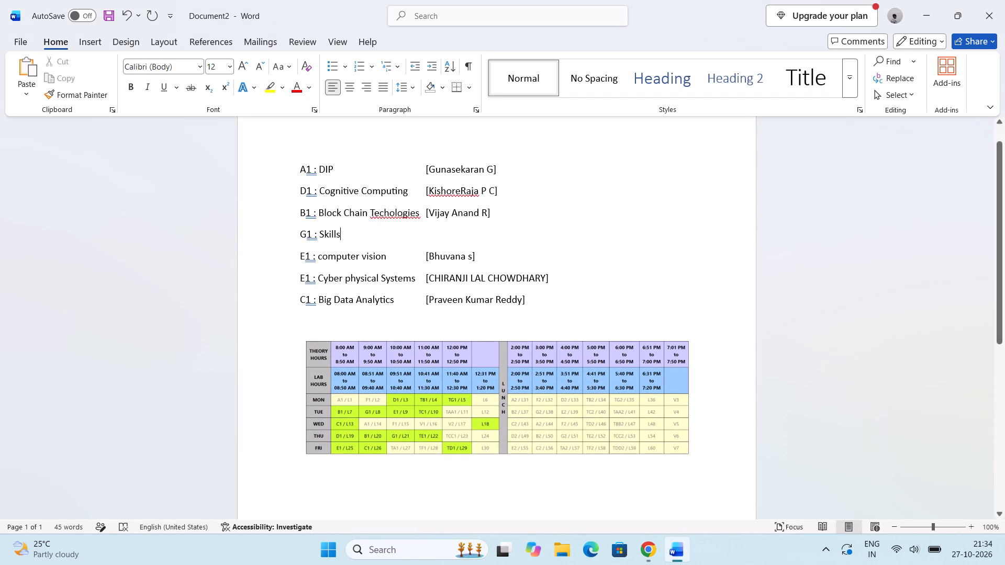
pyautogui.keyDown('ctrl'); pyautogui.scroll(2, 499, 323); pyautogui.keyUp('ctrl')
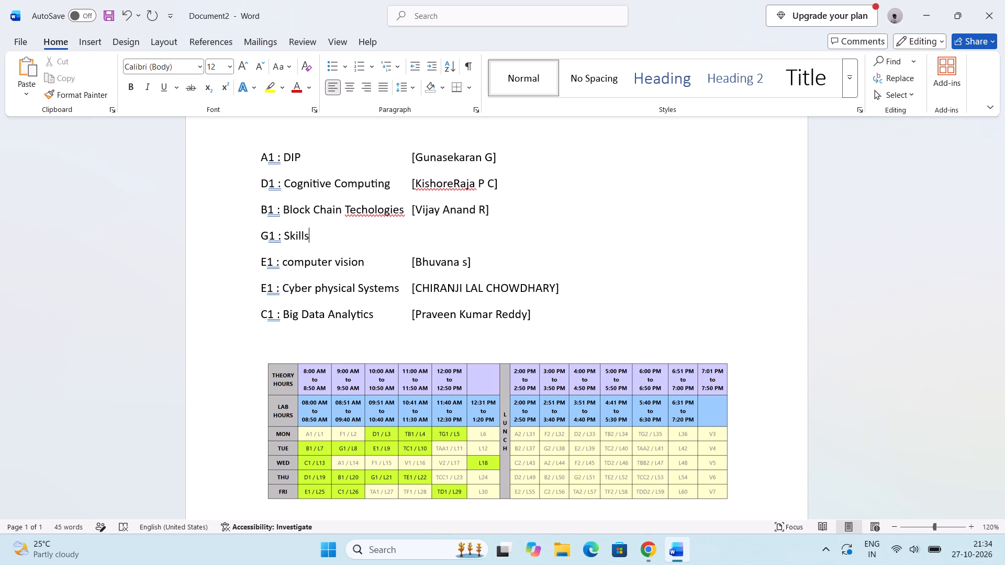
pyautogui.hotkey('alt', 'Tab')
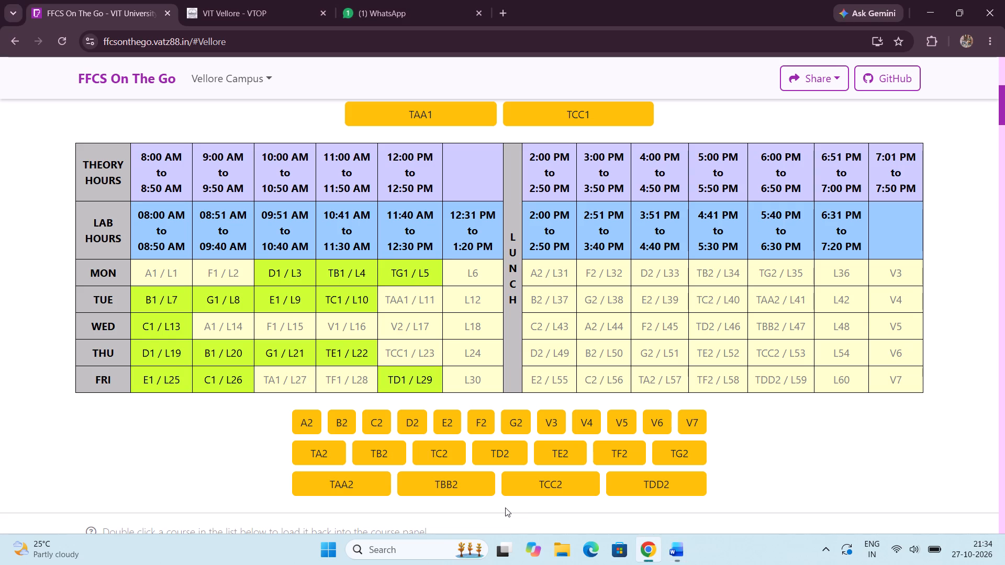
pyautogui.hotkey('alt', 'Tab')
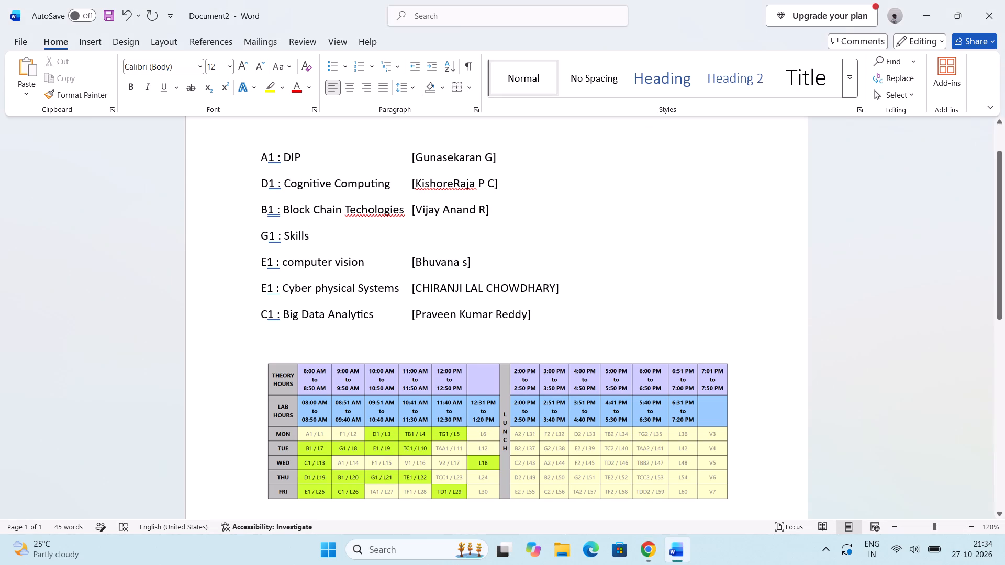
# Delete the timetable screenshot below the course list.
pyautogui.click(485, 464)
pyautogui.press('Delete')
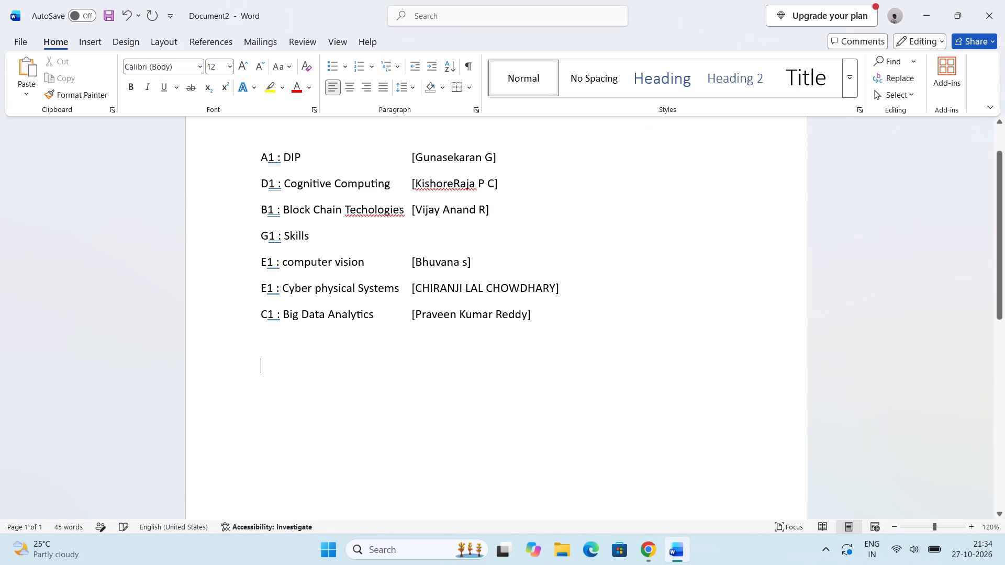
# Check the slots selected in the FFCS timetable against the Word course list from A1 DIP to C1 Big Data Analytics.
pyautogui.hotkey('alt', 'Tab')
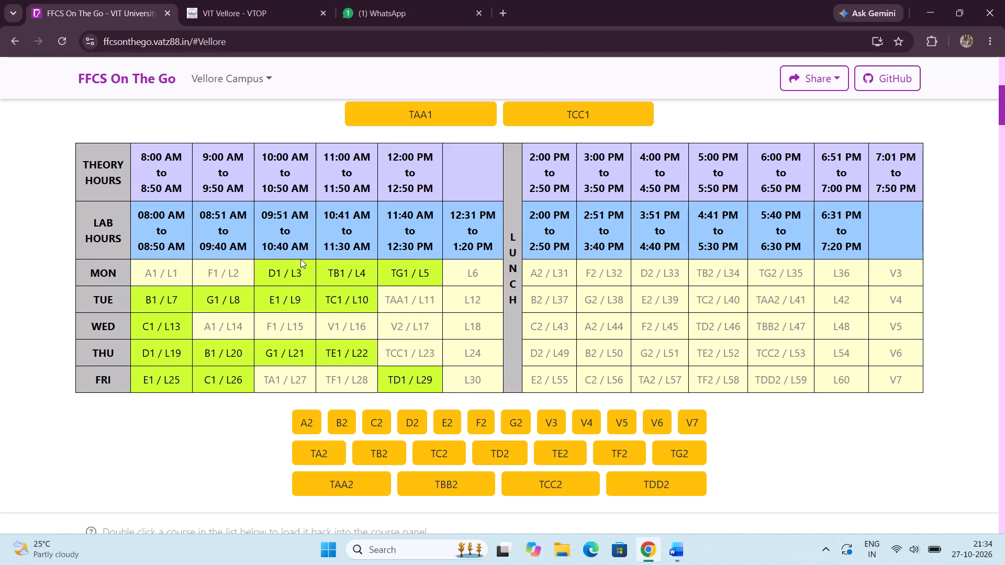
pyautogui.hotkey('alt', 'Tab')
pyautogui.hotkey('alt', 'Tab')
pyautogui.hotkey('alt', 'Tab')
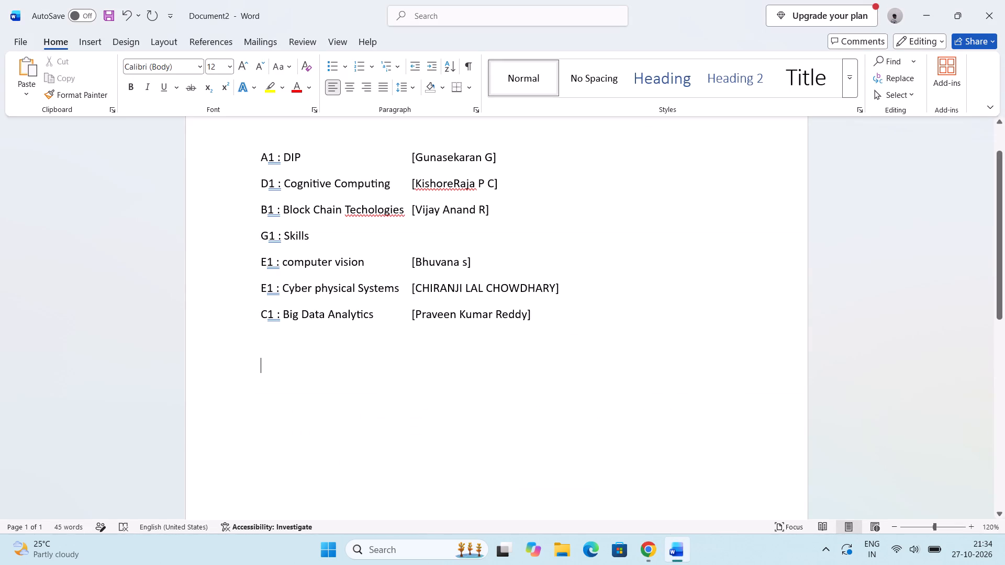
pyautogui.hotkey('alt', 'Tab')
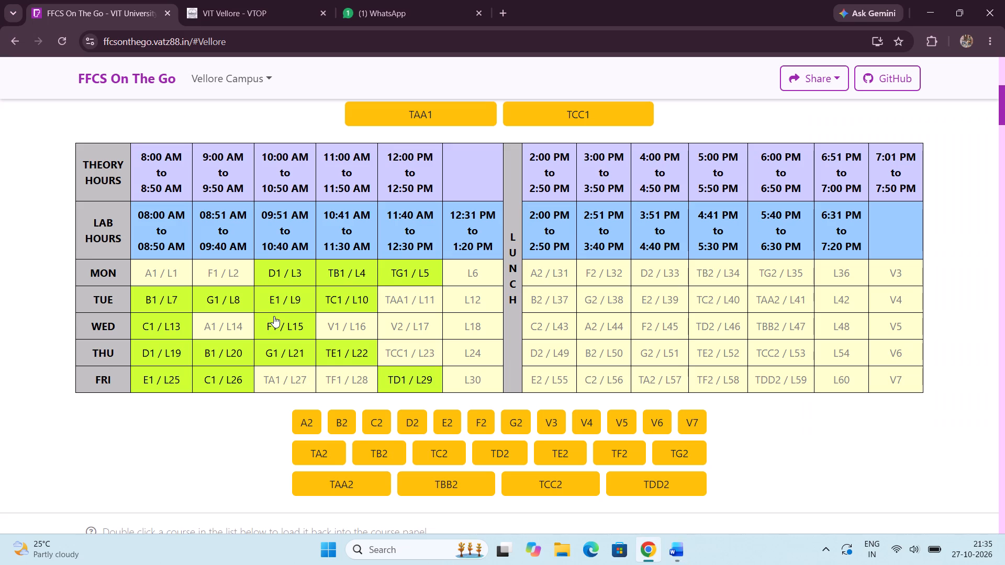
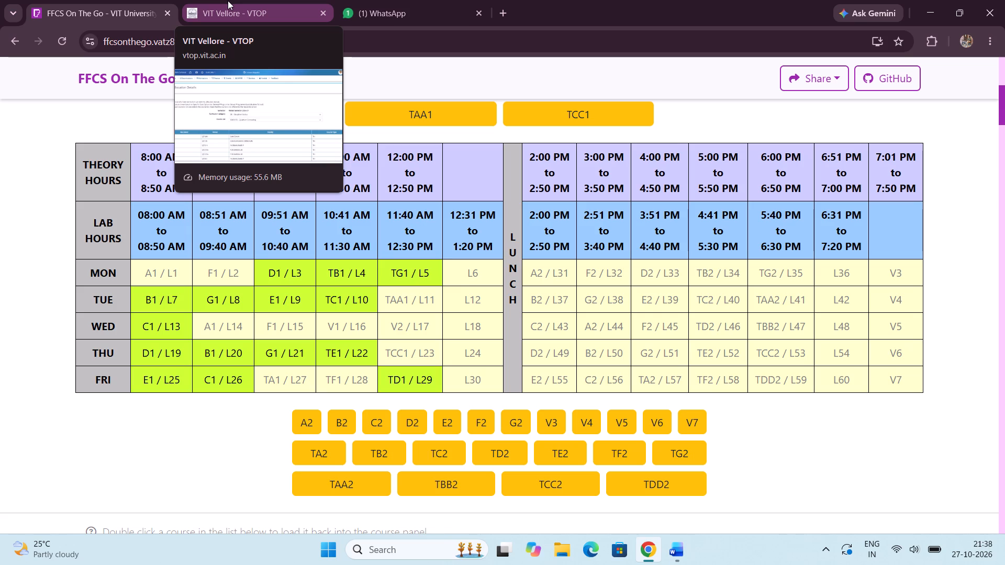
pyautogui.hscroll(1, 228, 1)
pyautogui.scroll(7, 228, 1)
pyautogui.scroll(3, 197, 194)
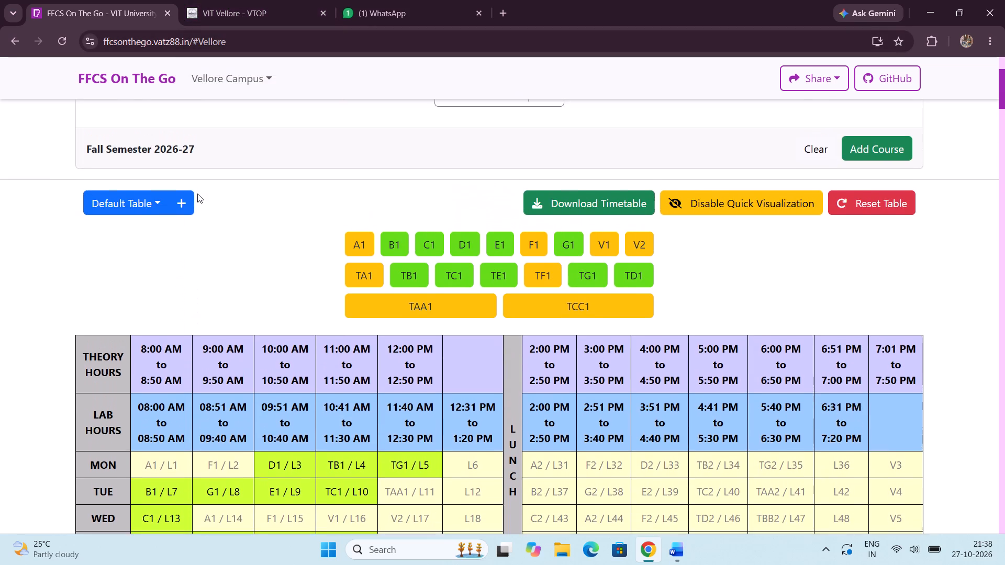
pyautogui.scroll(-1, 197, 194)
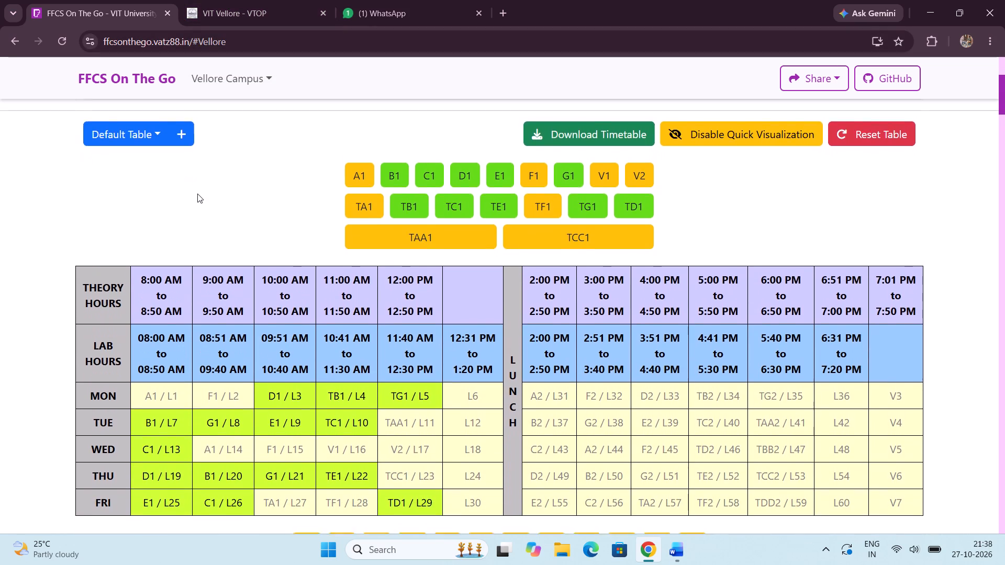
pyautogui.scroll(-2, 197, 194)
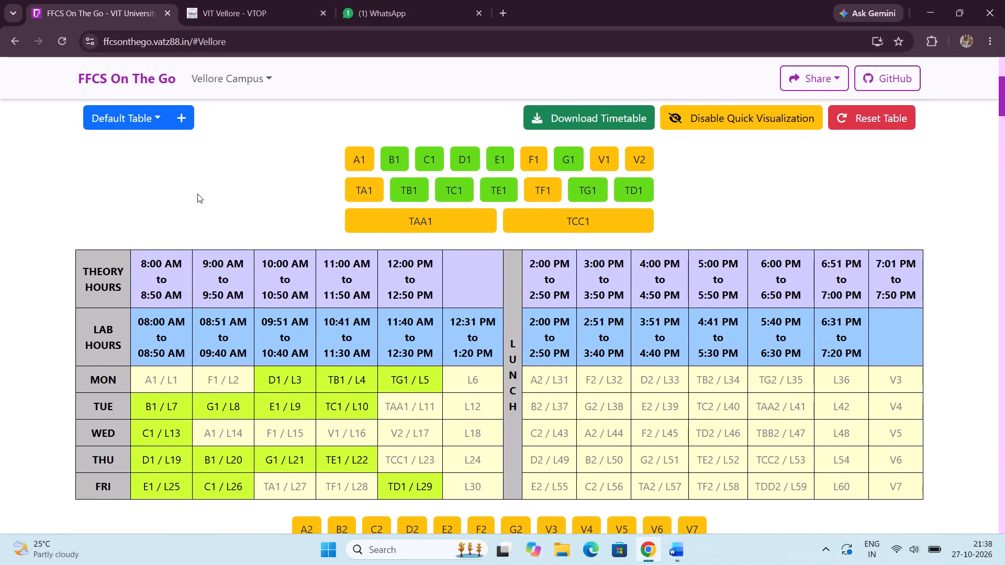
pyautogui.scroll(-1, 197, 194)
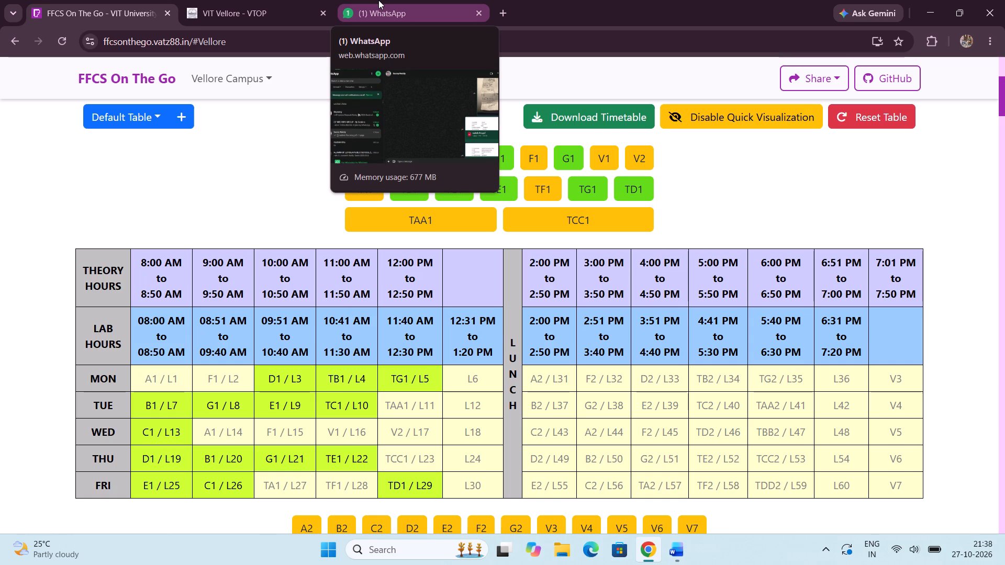
# Look up the VTOP slots and faculty for Cyber Physical Systems, Cognitive Computing and Big Data Analytics under Discipline Elective.
pyautogui.click(259, 0)
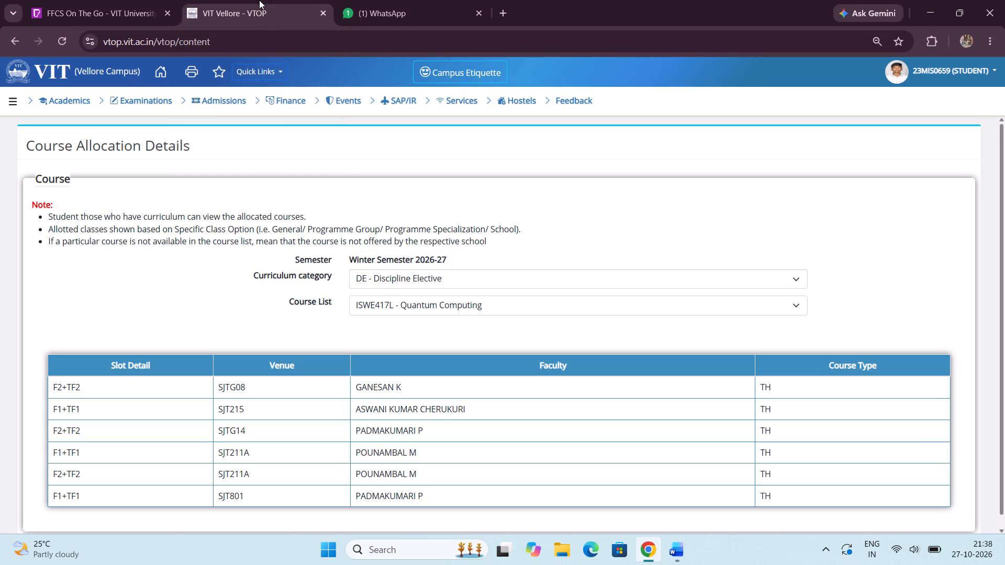
pyautogui.click(441, 304)
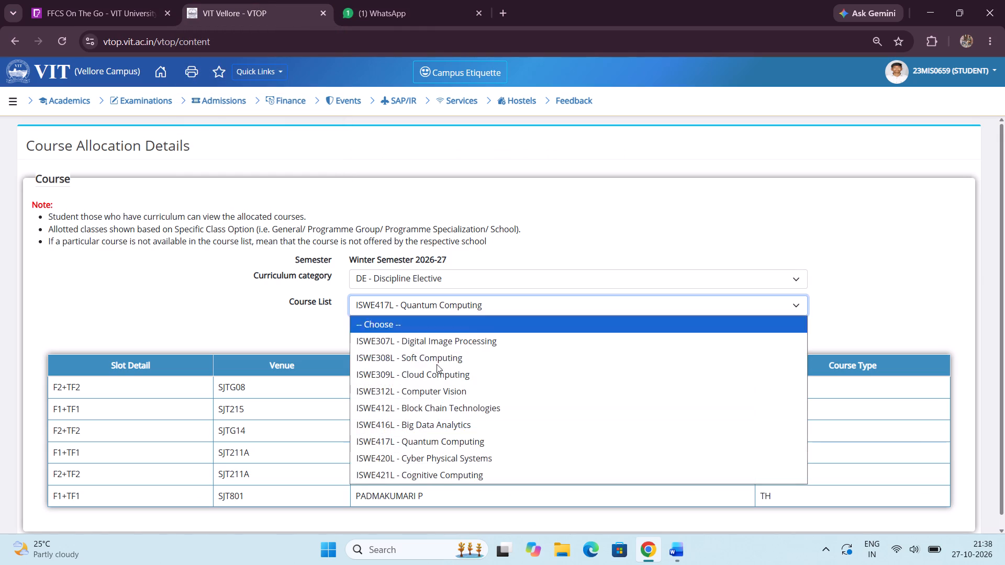
pyautogui.click(438, 457)
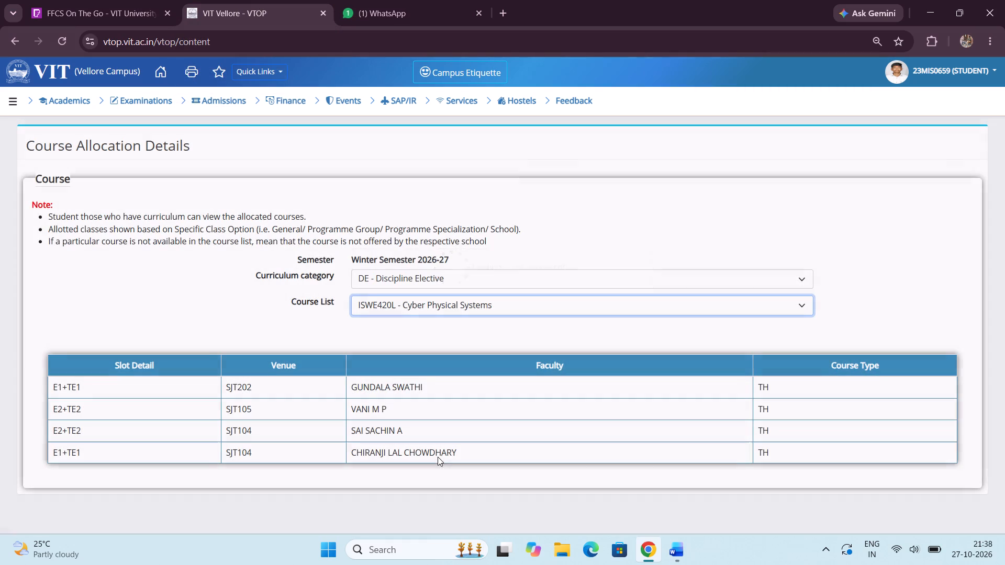
pyautogui.click(460, 304)
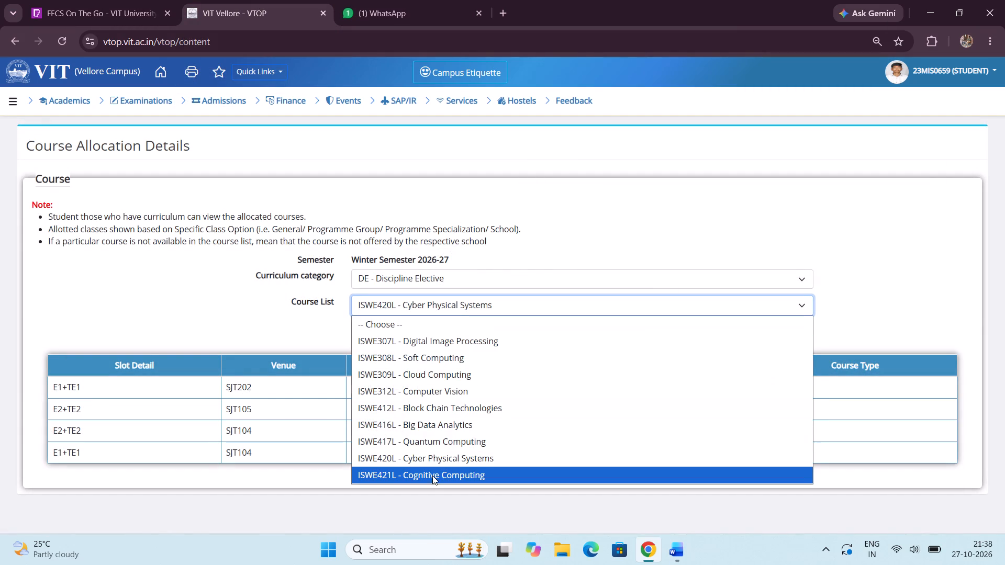
pyautogui.click(433, 474)
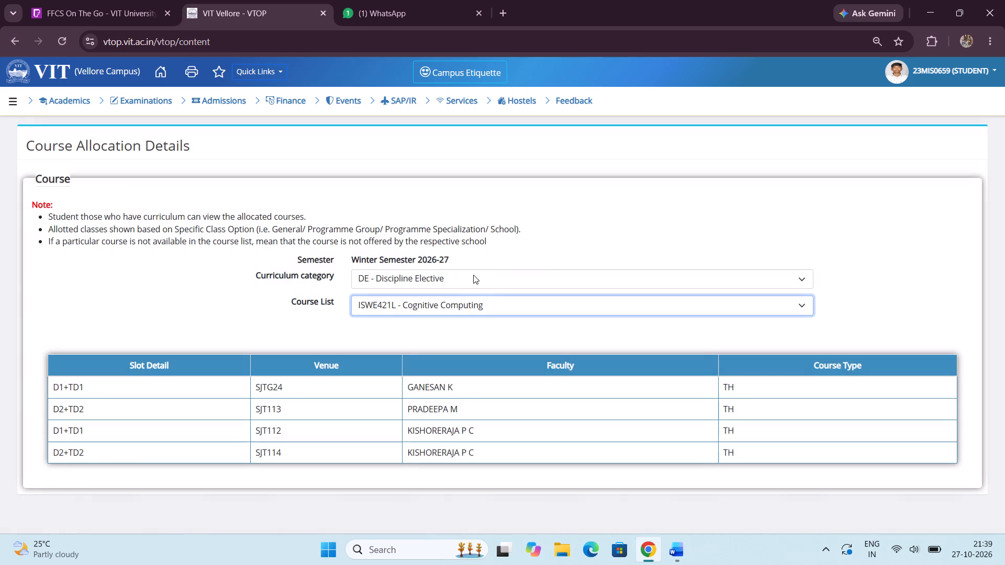
pyautogui.click(473, 299)
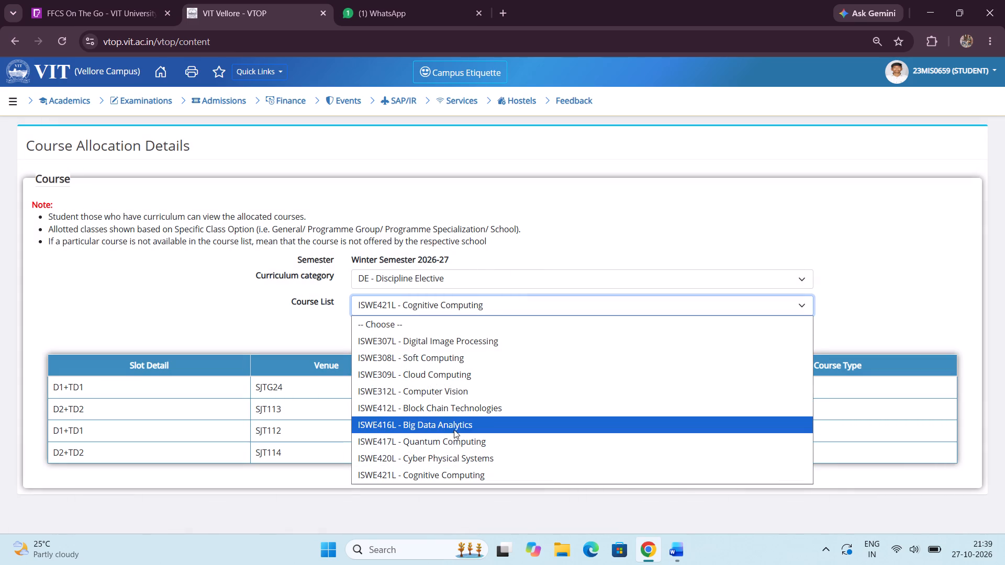
pyautogui.click(454, 427)
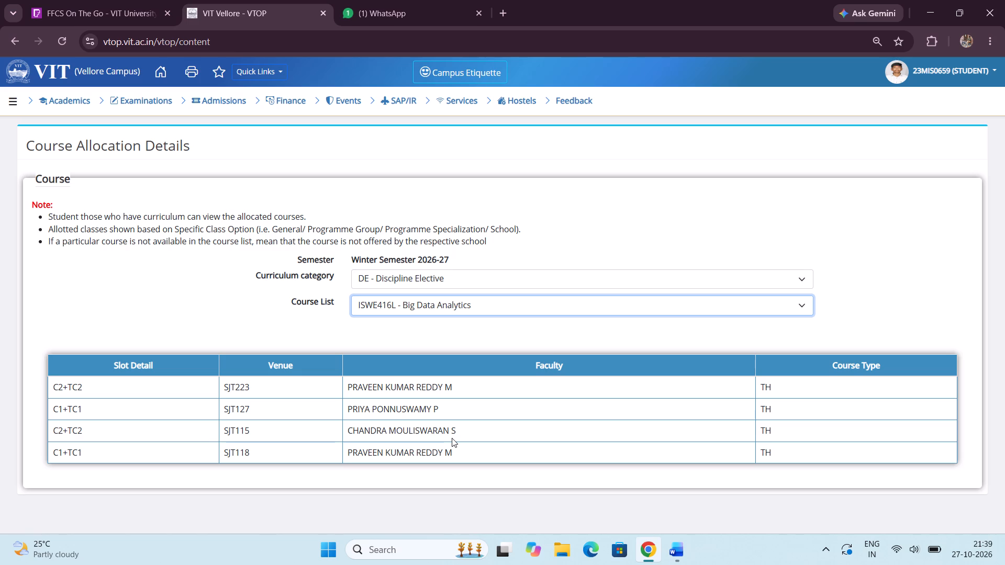
# In the FFCS timetable, deselect D1, TD1, B1 and TB1, and select A1, TA1, F1 and TF1 instead.
pyautogui.click(81, 0)
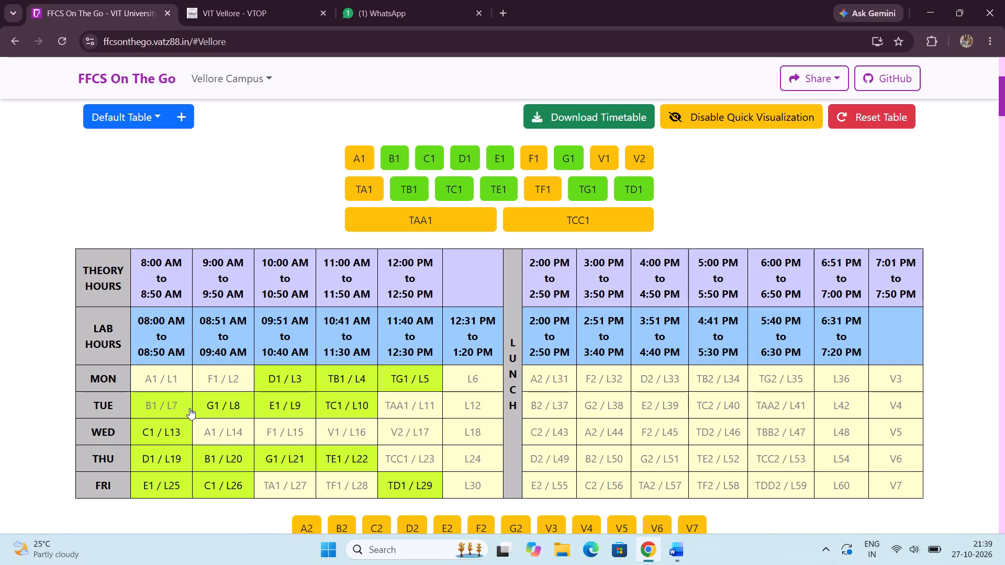
pyautogui.click(470, 155)
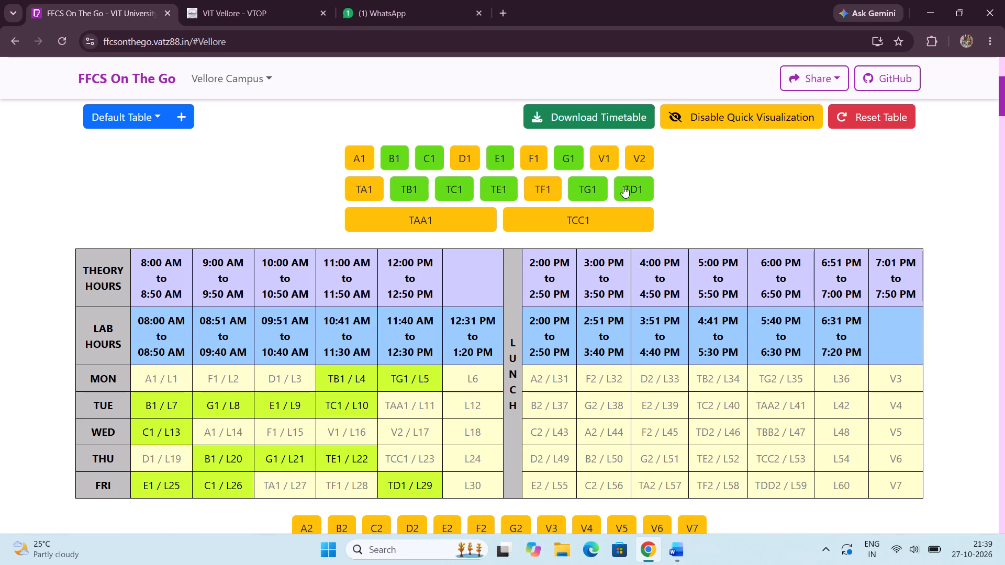
pyautogui.click(643, 186)
pyautogui.click(395, 153)
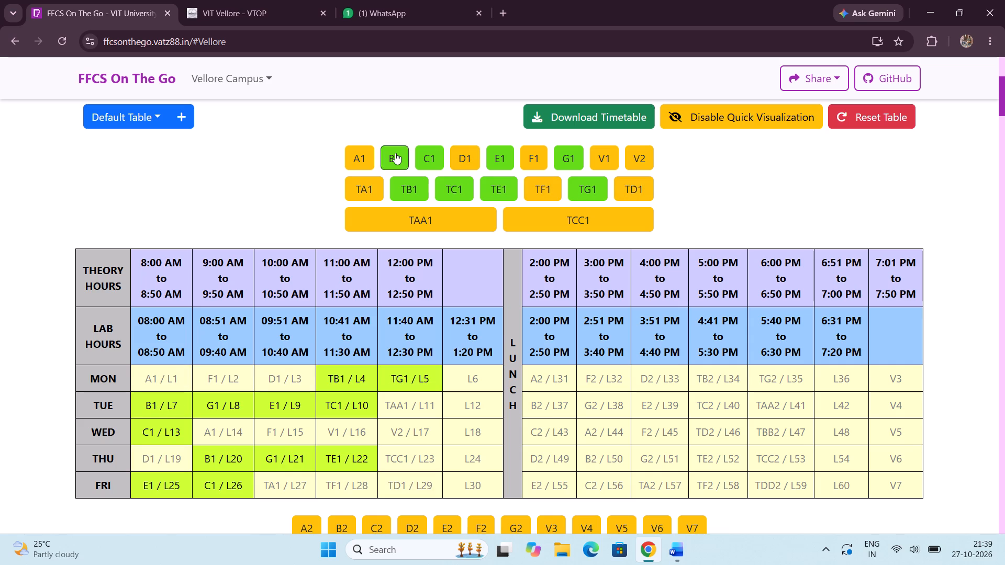
pyautogui.click(414, 190)
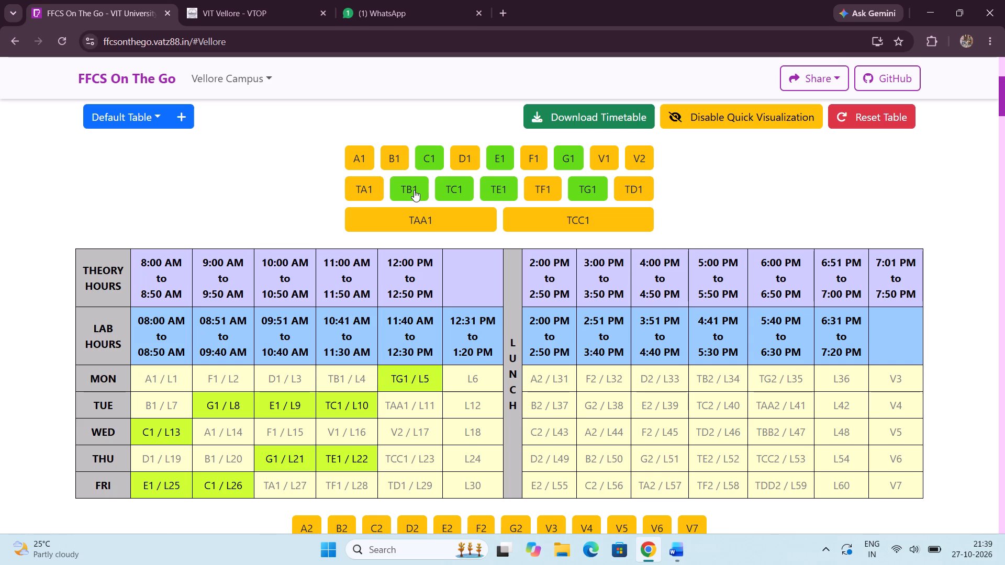
pyautogui.click(359, 160)
pyautogui.click(363, 185)
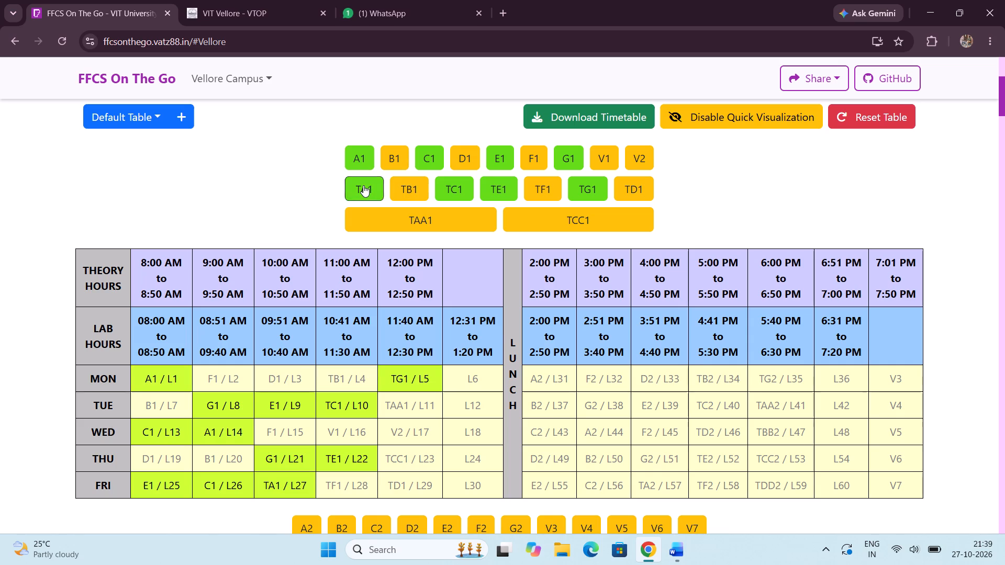
pyautogui.click(532, 159)
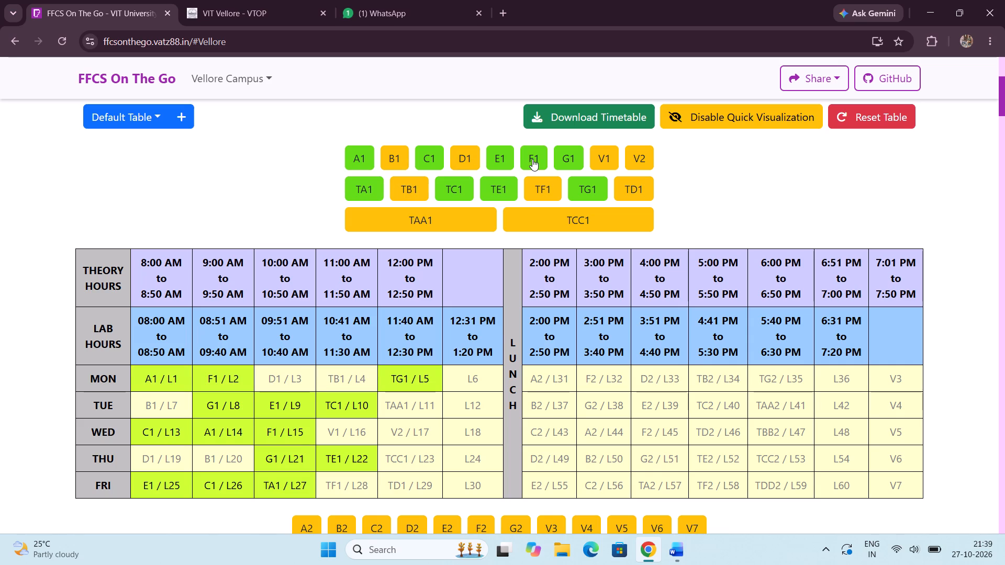
pyautogui.click(543, 187)
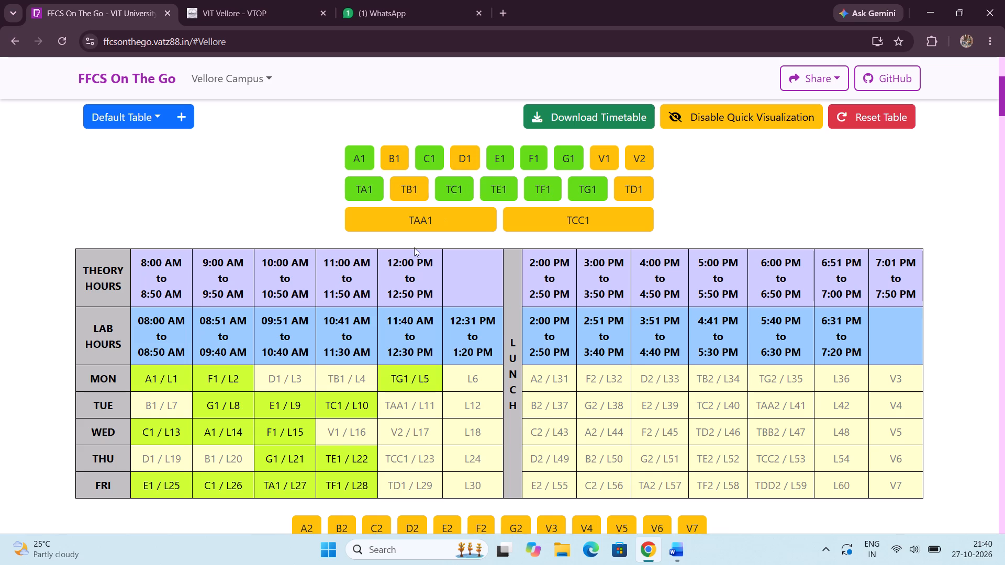
# Open a second copy of FFCS On The Go in a new browser tab and enable Quick Visualization.
pyautogui.scroll(-1, 316, 249)
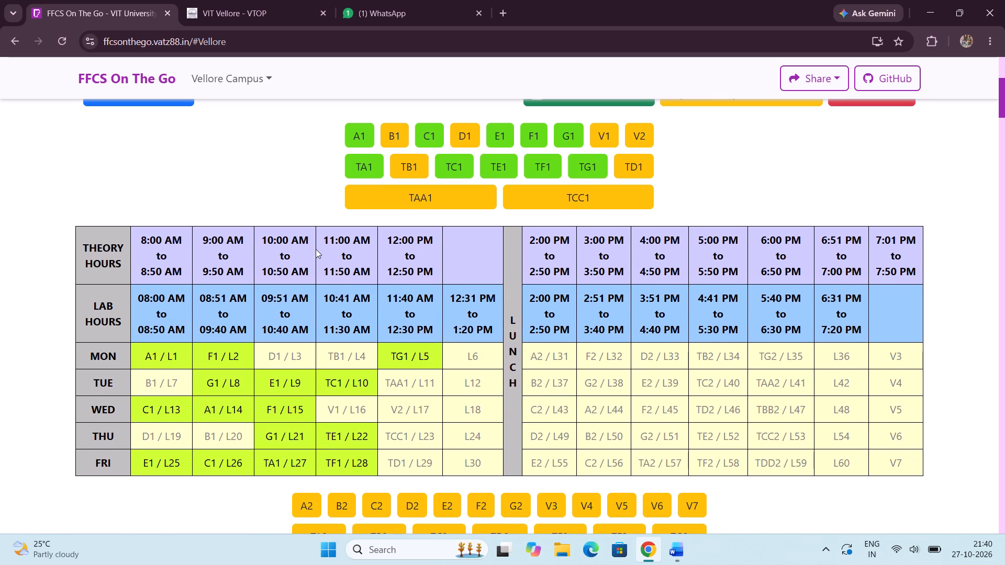
pyautogui.click(500, 13)
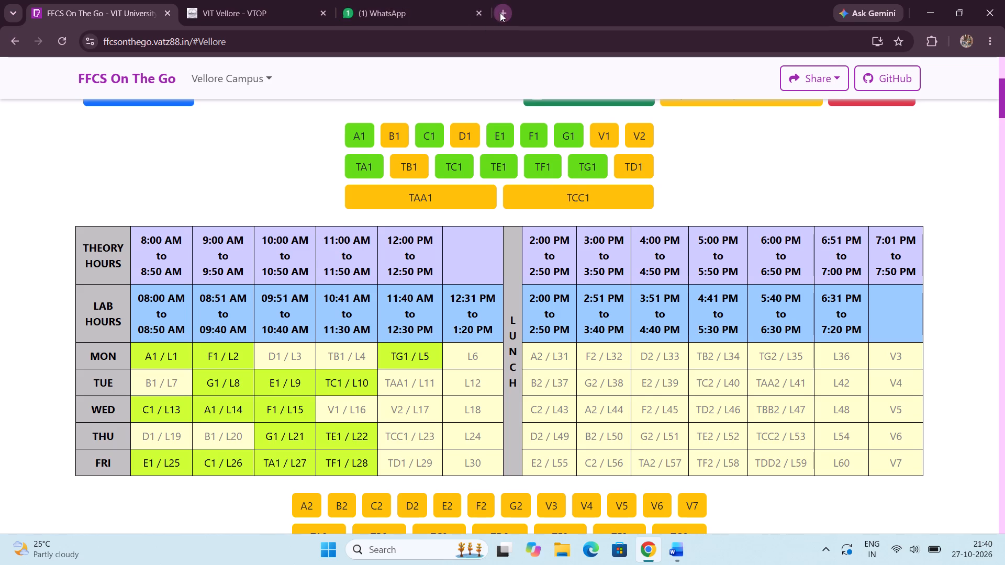
pyautogui.write('ffcs')
pyautogui.press('Right')
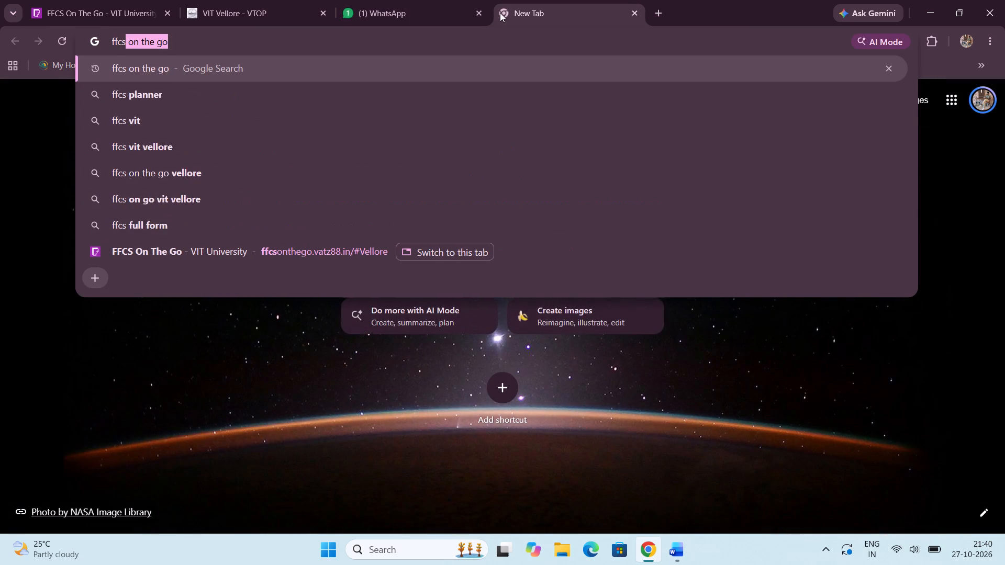
pyautogui.press('Return')
pyautogui.click(289, 220)
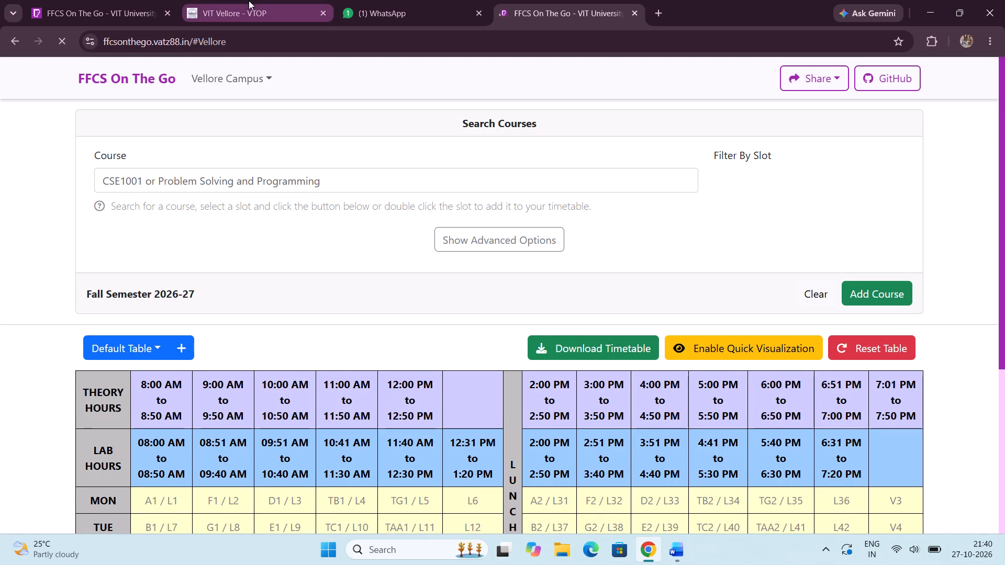
pyautogui.click(756, 344)
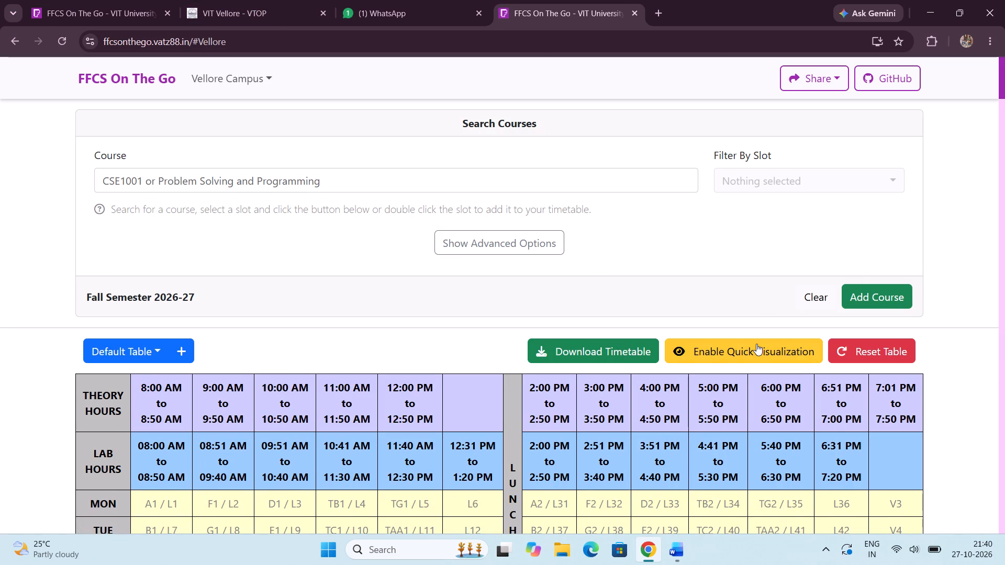
# Reset the timetable in the second FFCS copy to erase all its selected slots.
pyautogui.scroll(-3, 756, 344)
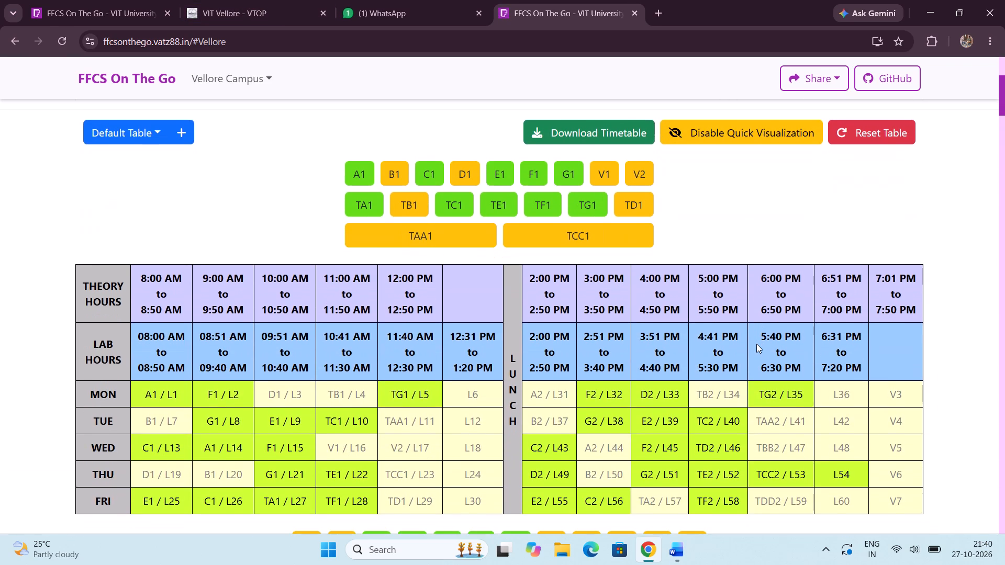
pyautogui.scroll(-1, 756, 344)
pyautogui.scroll(1, 856, 174)
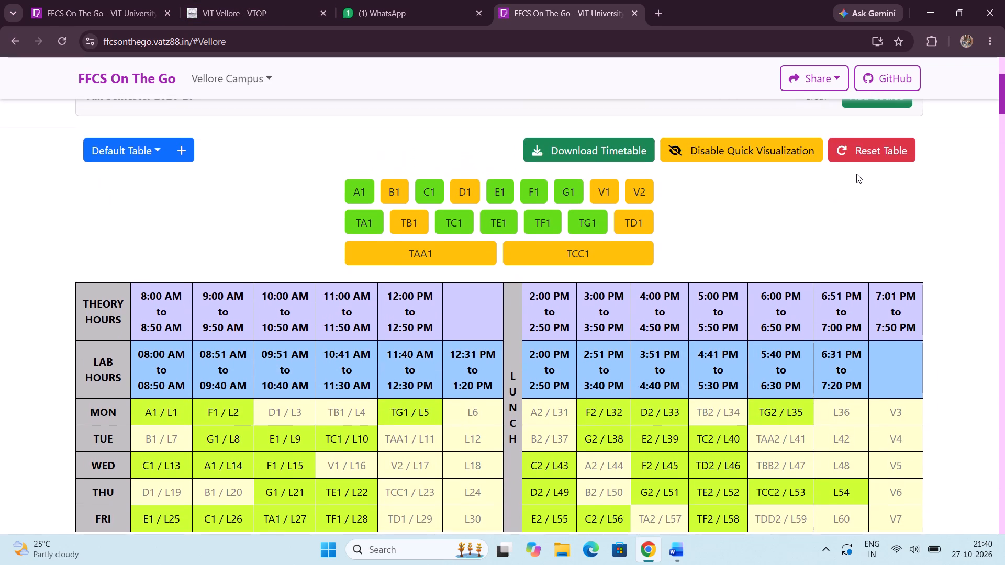
pyautogui.click(862, 149)
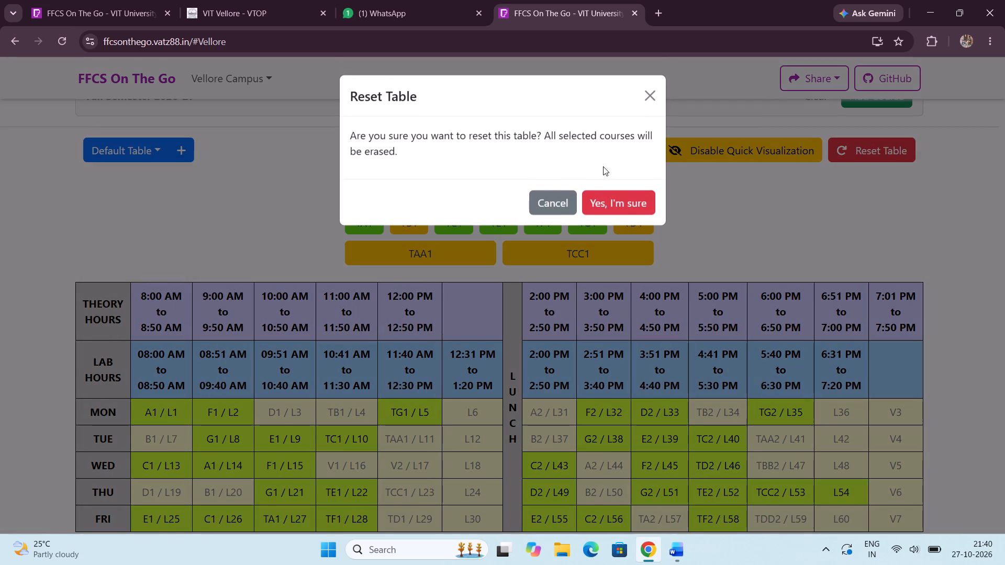
pyautogui.click(627, 199)
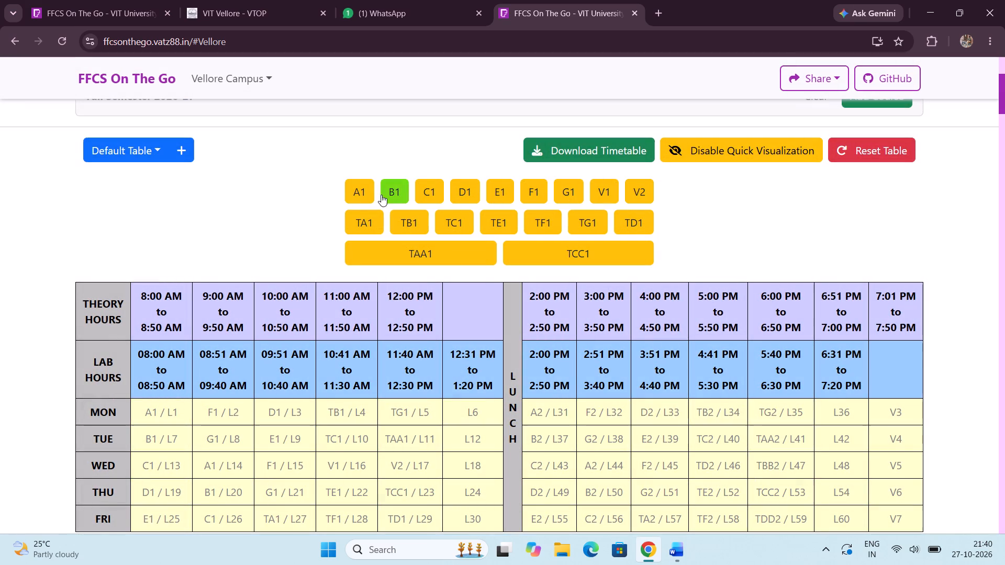
# Select slots B1, C1, D1, E1 and G1 with TB1, TC1, TD1, TE1 and TG1 in the second FFCS timetable.
pyautogui.click(399, 188)
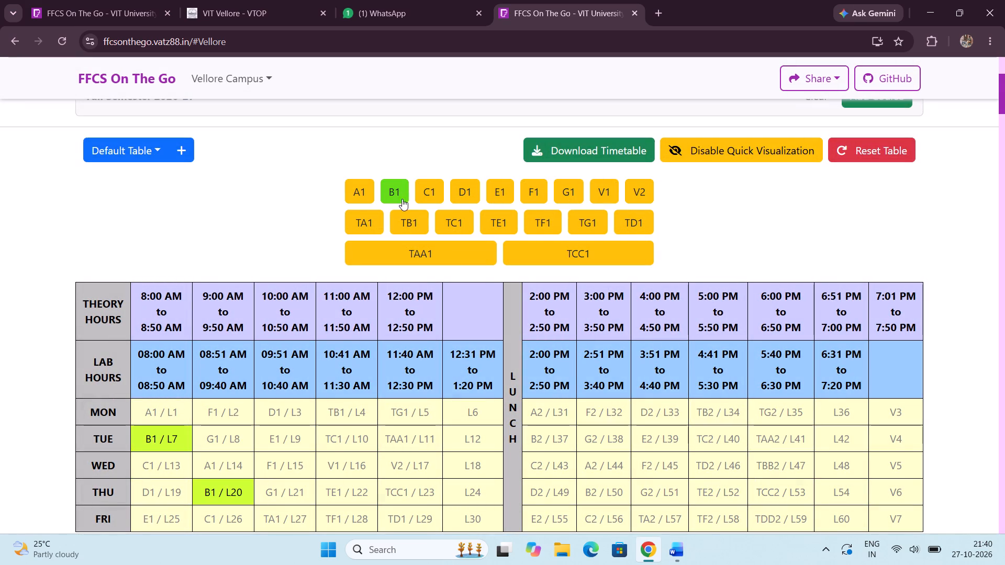
pyautogui.click(412, 216)
pyautogui.click(427, 186)
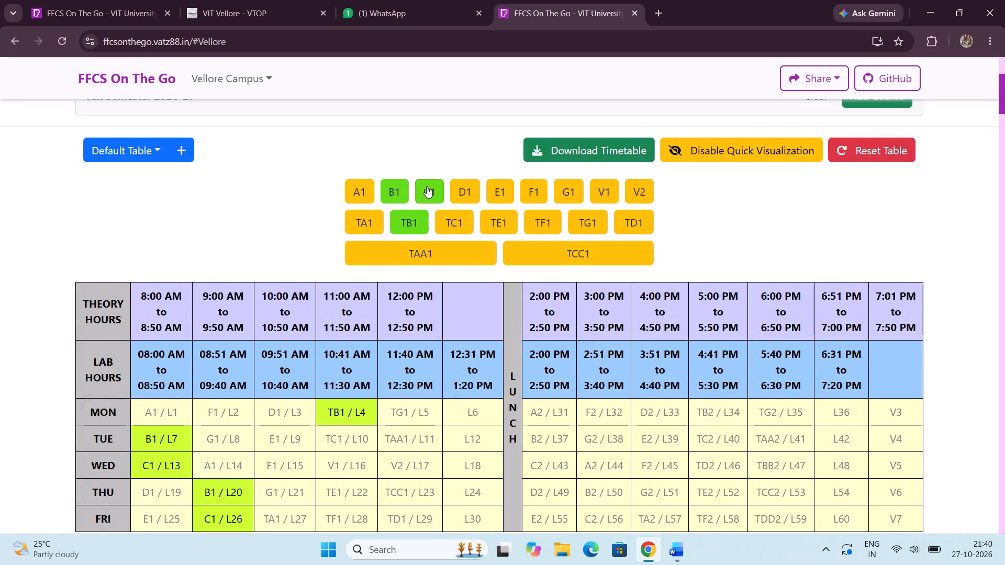
pyautogui.click(450, 214)
pyautogui.click(462, 188)
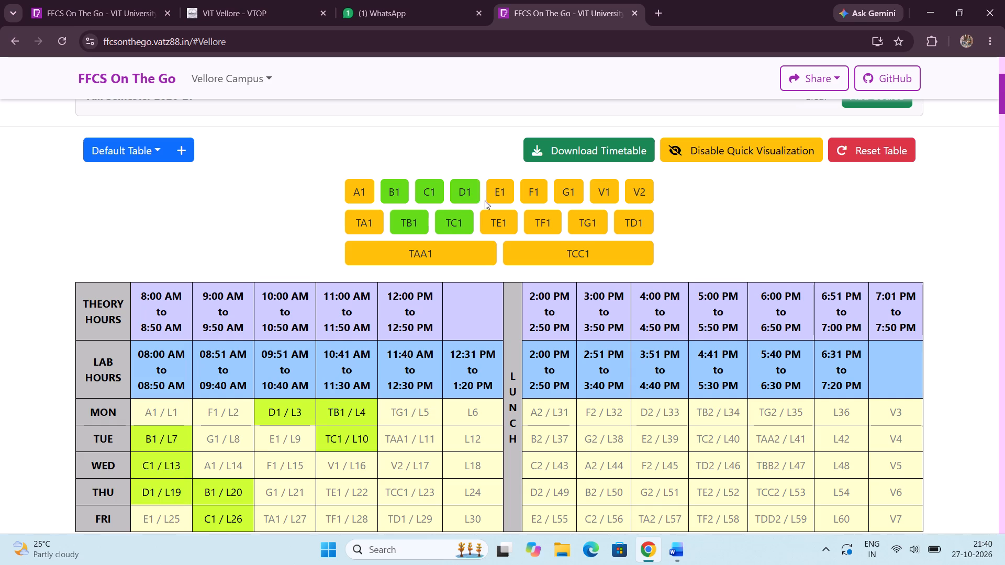
pyautogui.click(506, 219)
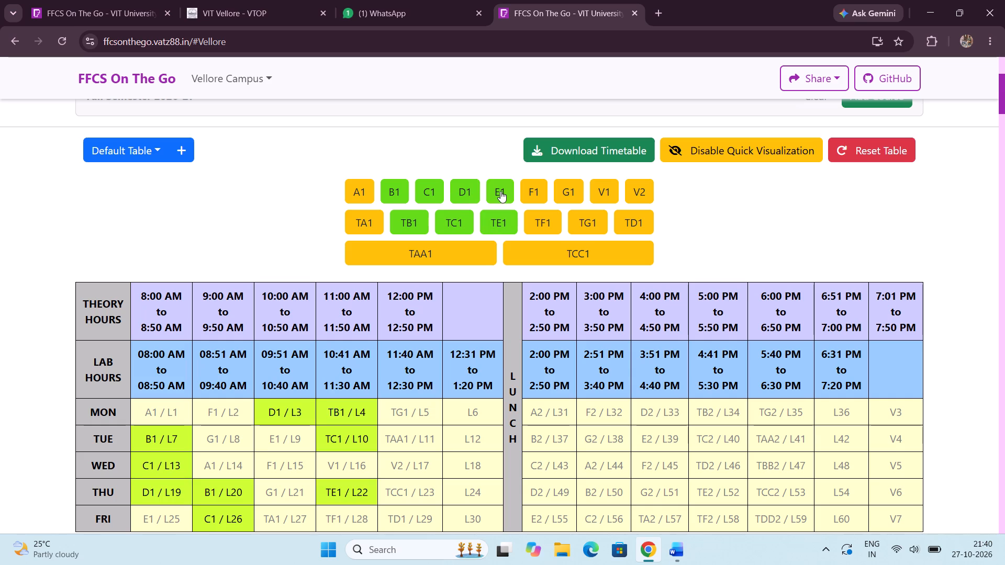
pyautogui.click(500, 191)
pyautogui.click(594, 224)
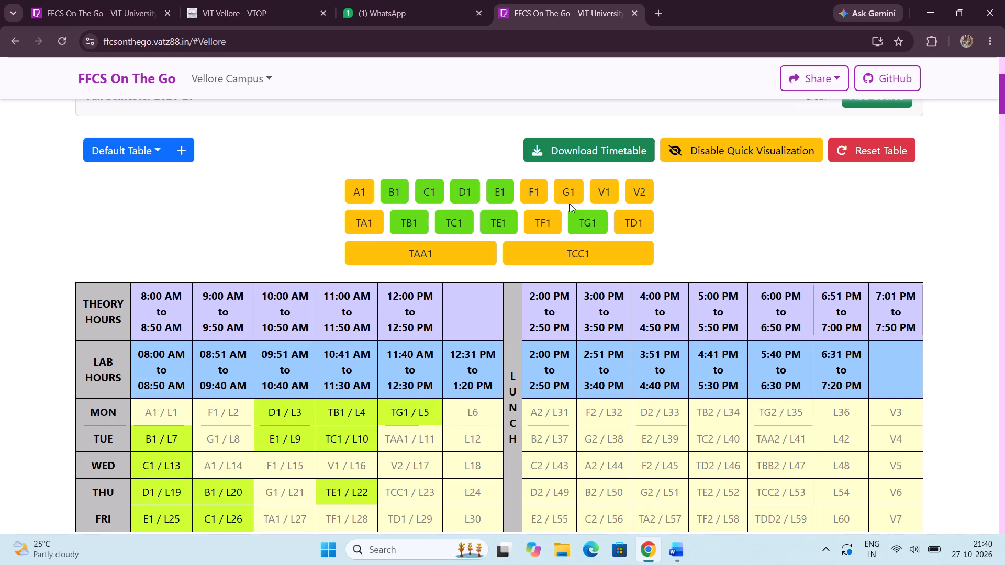
pyautogui.click(566, 195)
pyautogui.click(641, 225)
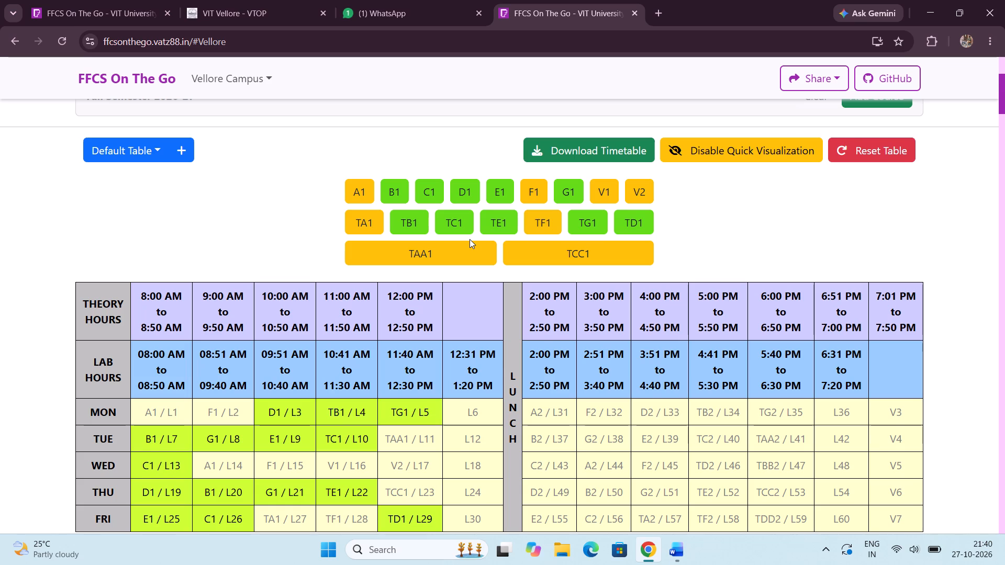
# Detach the second FFCS timetable into its own window beside the first so their morning slots can be compared.
pyautogui.scroll(-1, 470, 239)
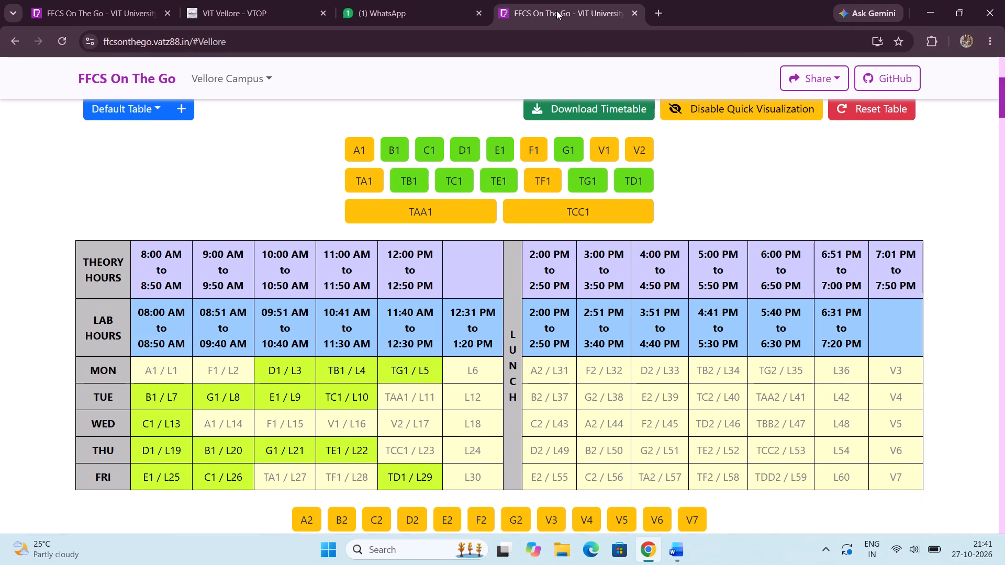
pyautogui.moveTo(556, 10); pyautogui.dragTo(684, 26)
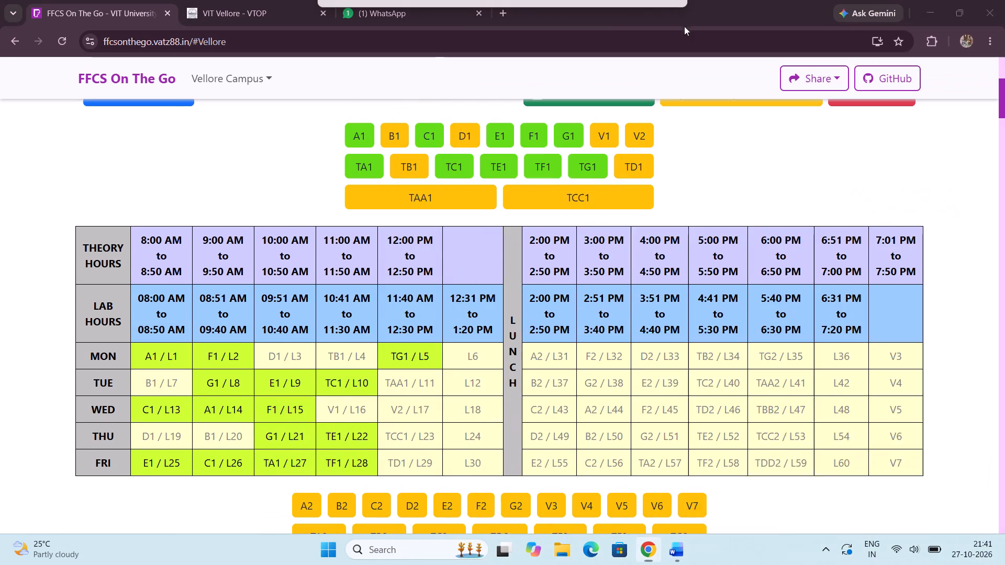
pyautogui.moveTo(684, 26); pyautogui.dragTo(669, 111)
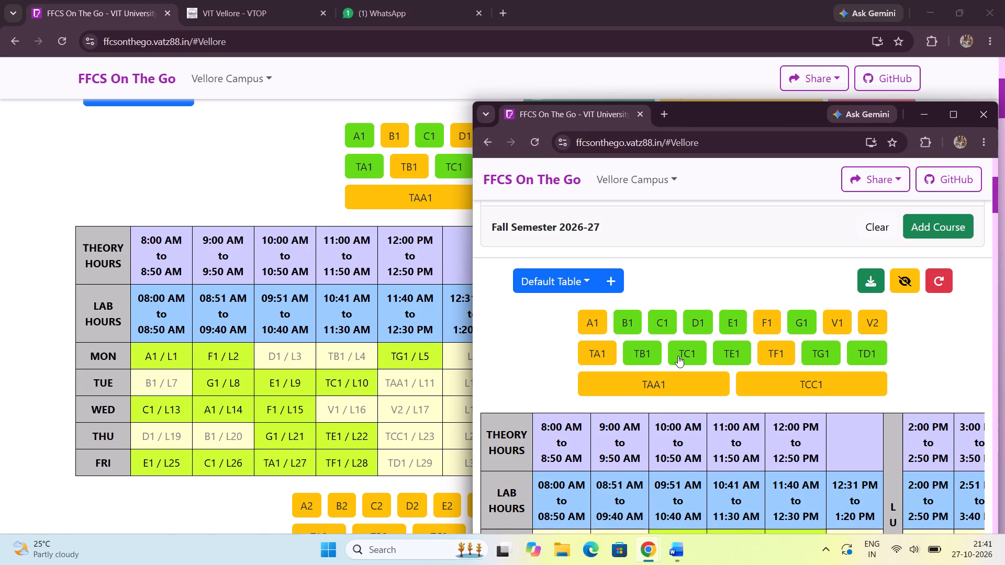
pyautogui.scroll(-3, 678, 356)
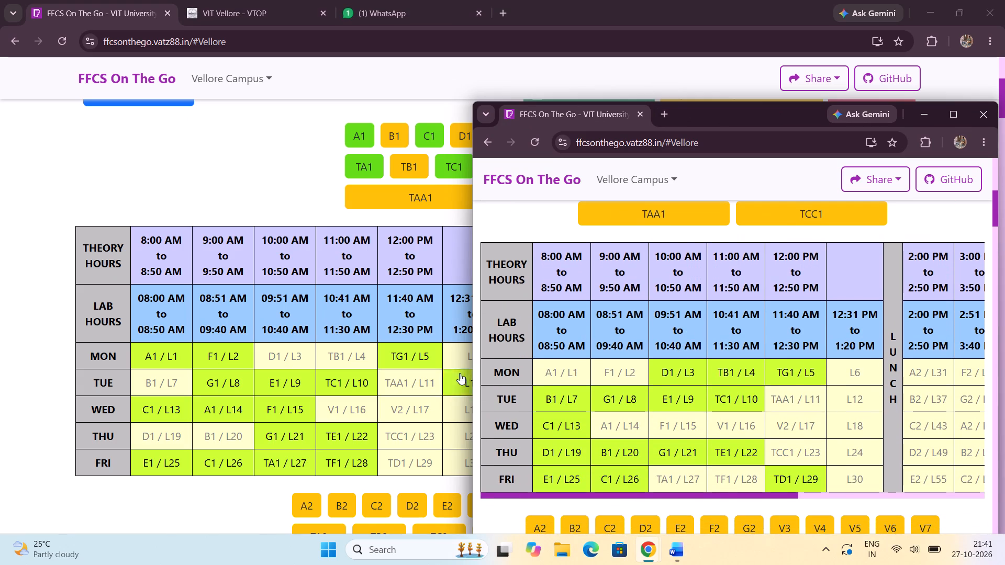
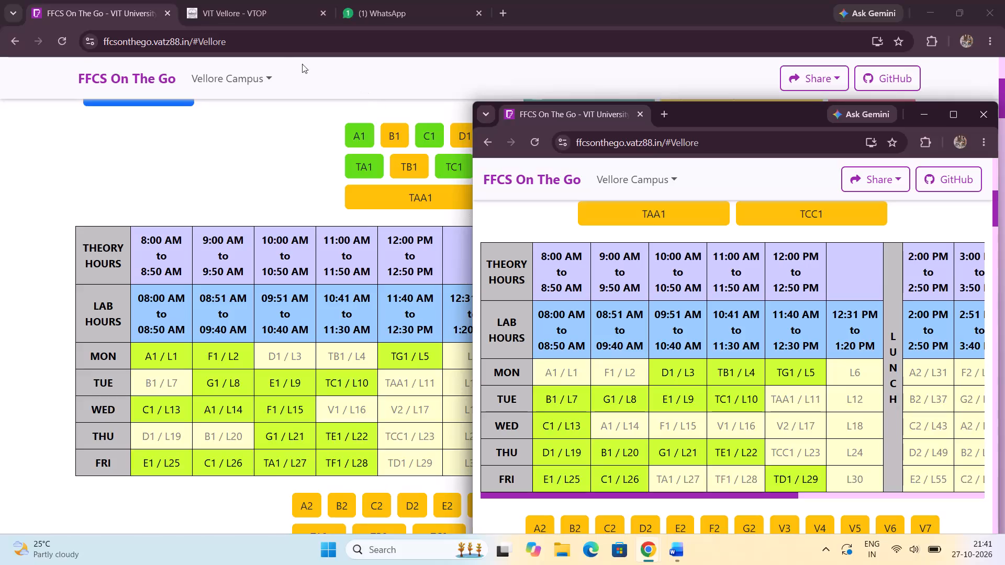
# Look up the slots and faculty for ISWE405L - Network and Information Security under DC - Discipline Core in VTOP.
pyautogui.click(253, 0)
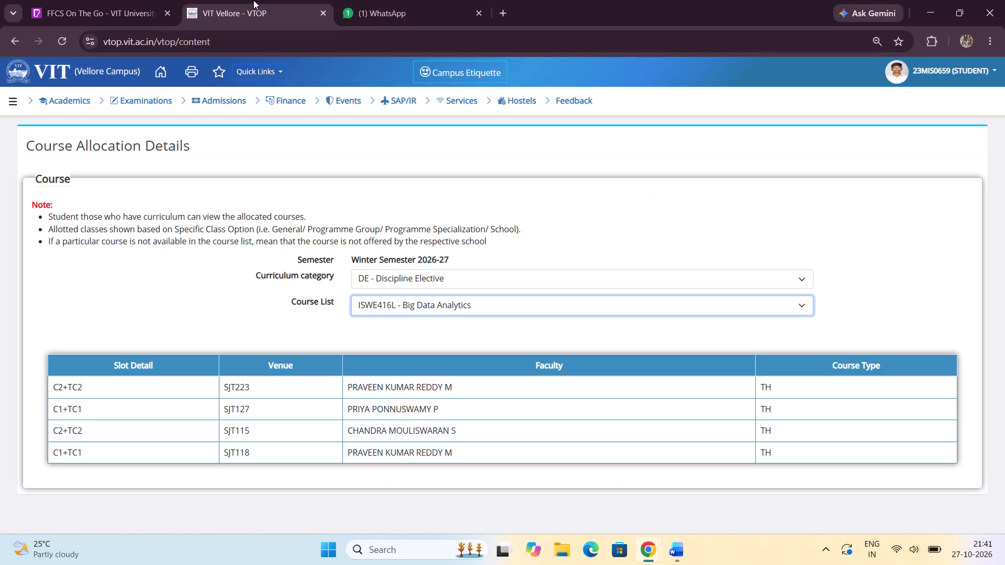
pyautogui.click(483, 272)
pyautogui.click(475, 353)
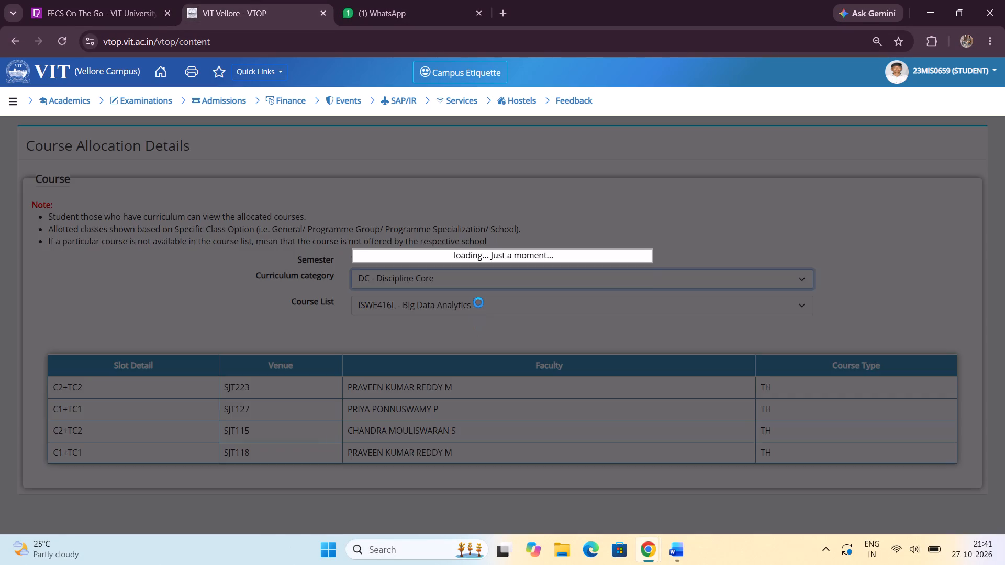
pyautogui.click(478, 312)
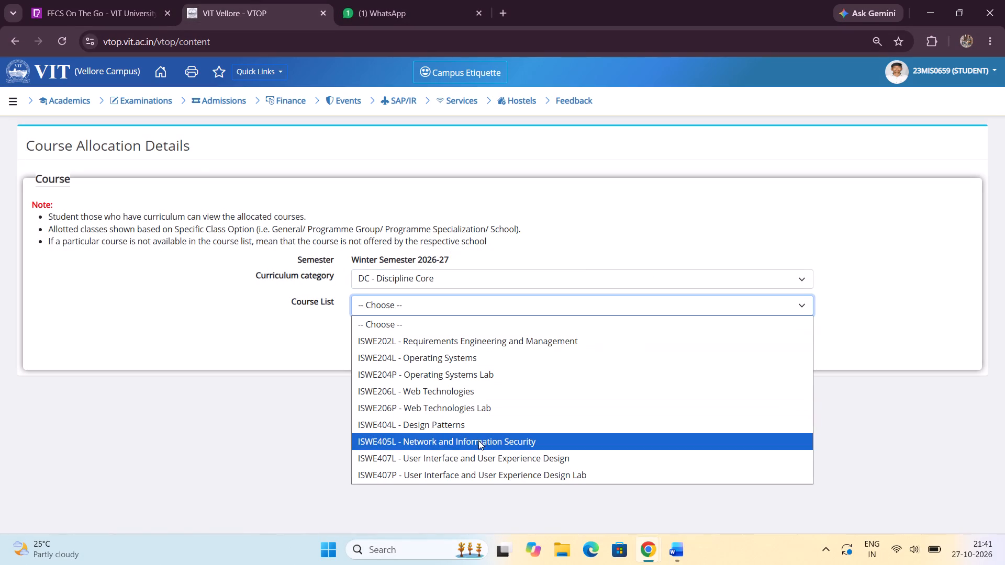
pyautogui.click(478, 443)
pyautogui.scroll(-2, 393, 410)
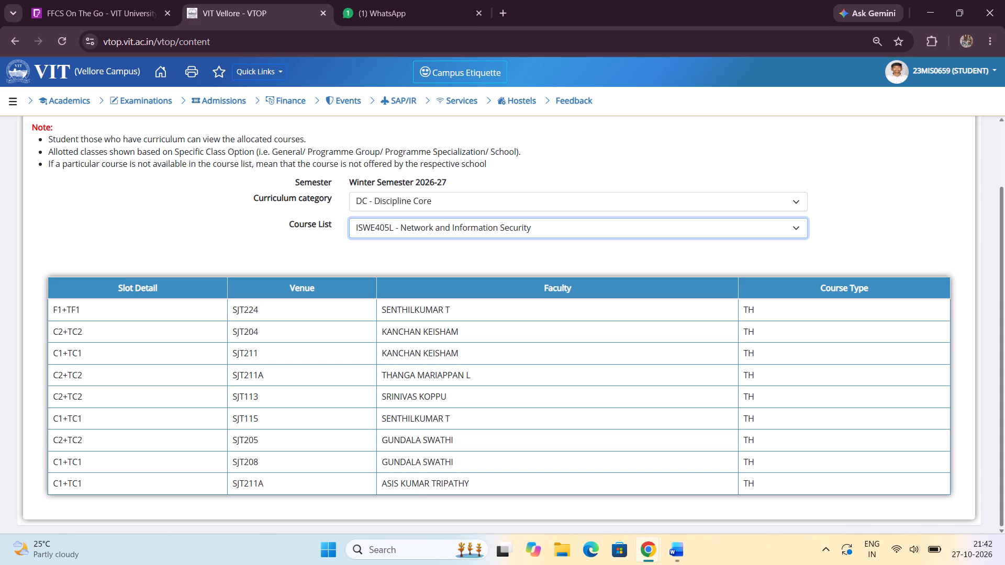
# Bring both FFCS timetables back into view together and toggle the Monday F1/L2 cell in the second timetable.
pyautogui.hotkey('alt', 'Tab')
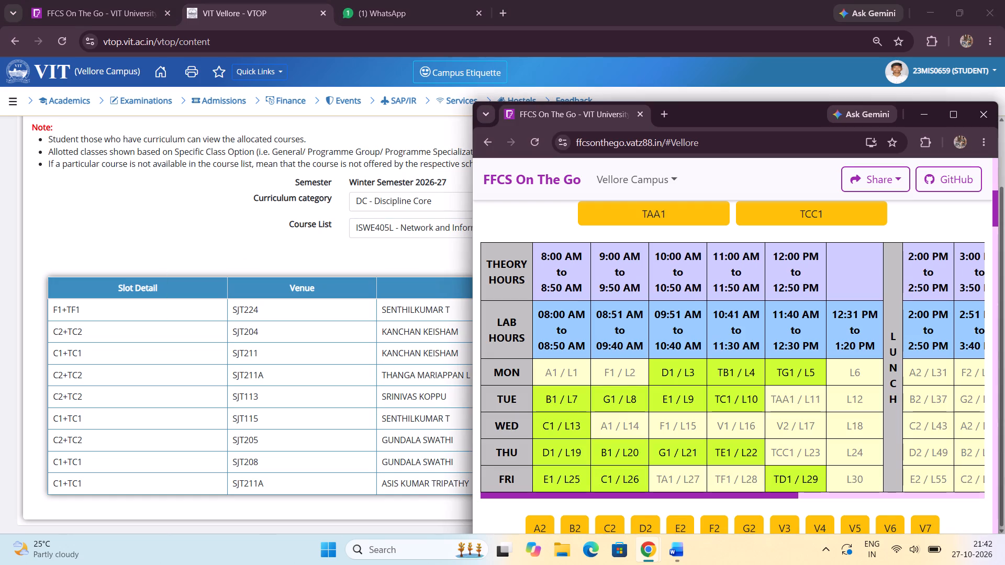
pyautogui.hotkey('alt', 'Tab')
pyautogui.hotkey('alt', 'Tab')
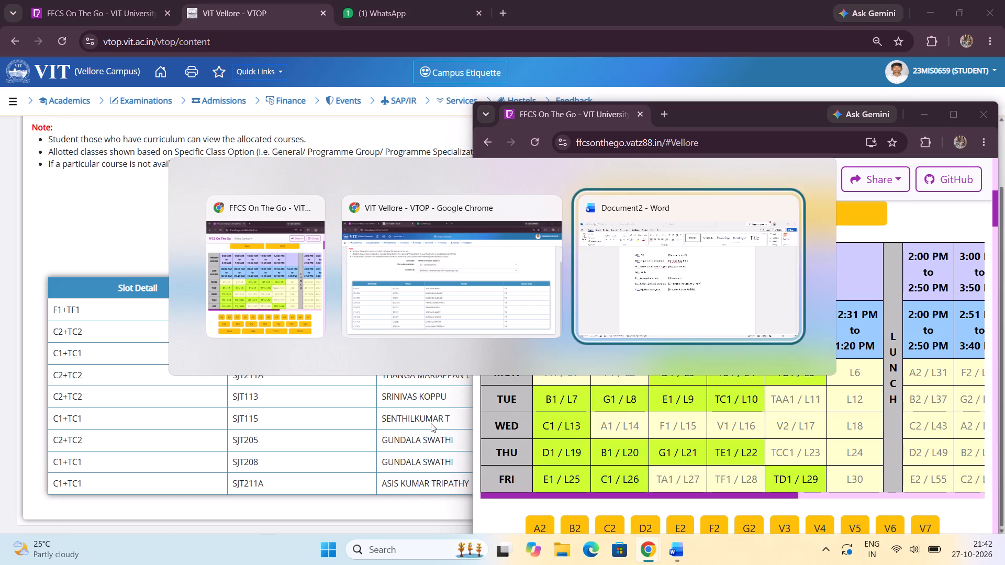
pyautogui.hotkey('alt', 'Tab')
pyautogui.hotkey('alt', 'Tab')
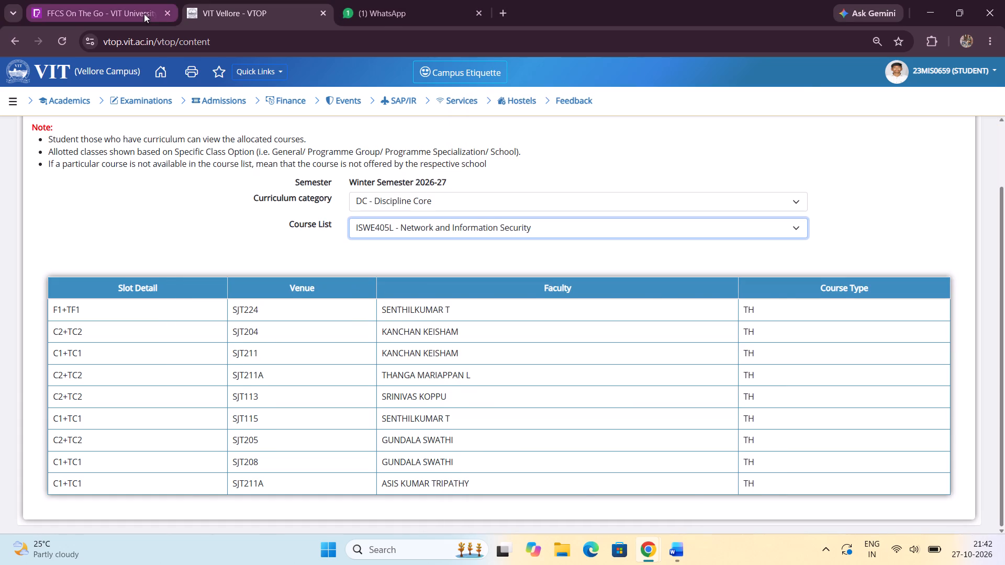
pyautogui.click(124, 0)
pyautogui.hotkey('alt', 'Tab')
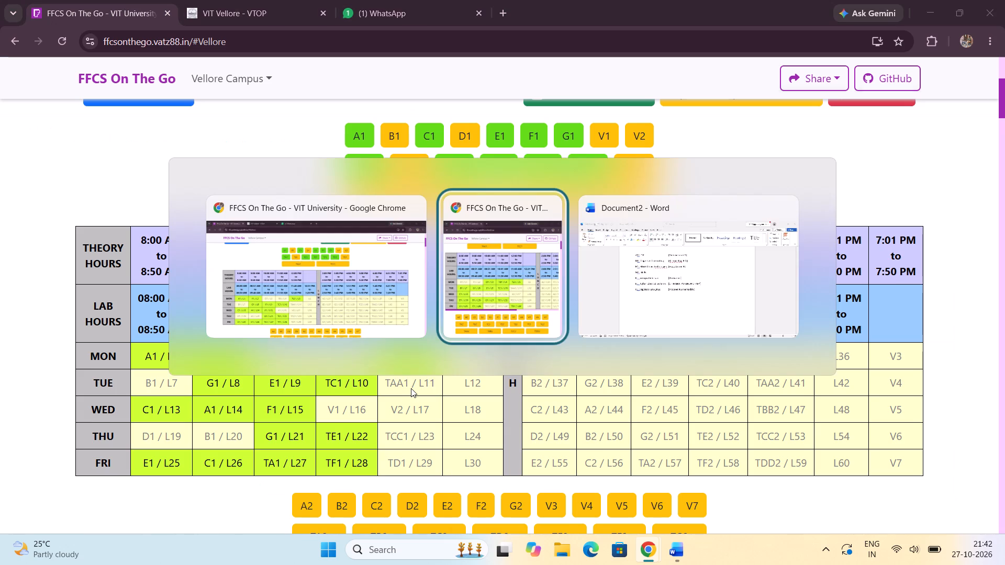
pyautogui.click(595, 367)
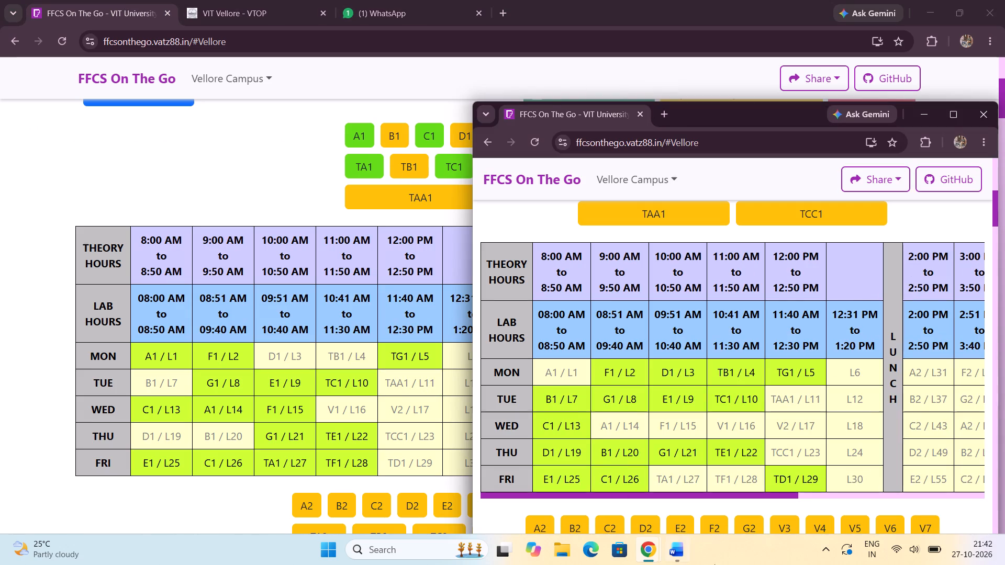
pyautogui.click(613, 367)
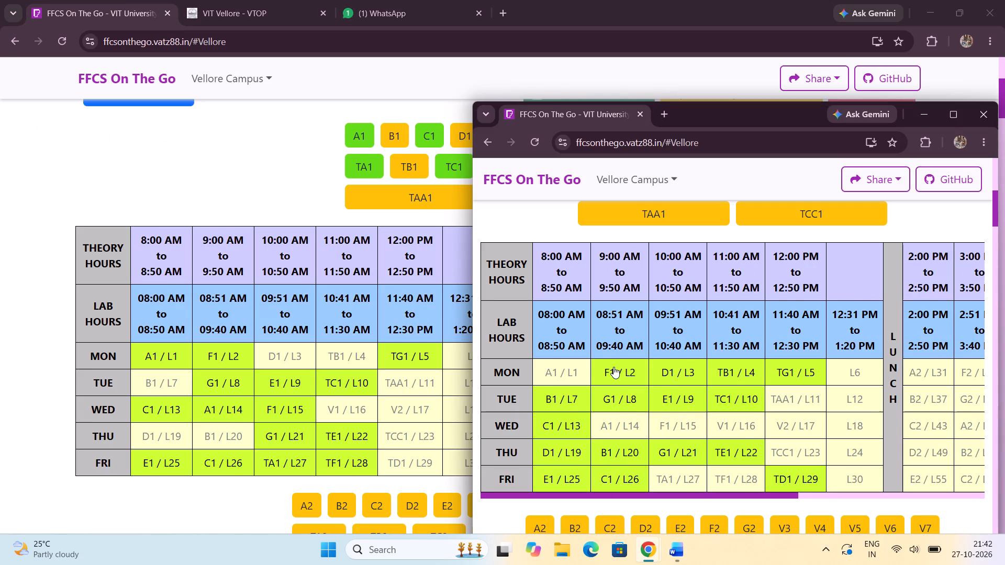
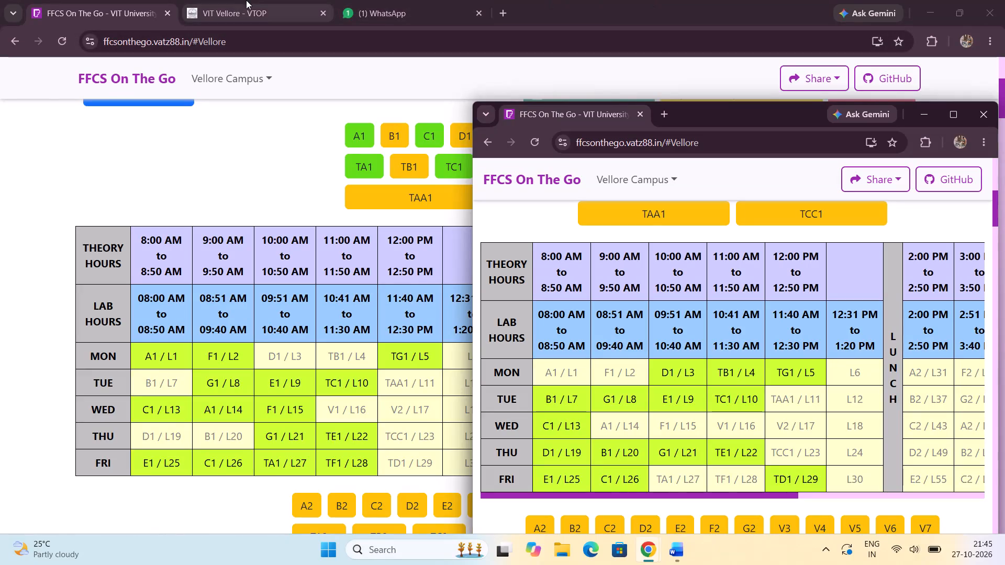
# Switch to VTOP and try to list the courses offered under DE - Discipline Elective for Winter Semester 2026-27.
pyautogui.click(263, 13)
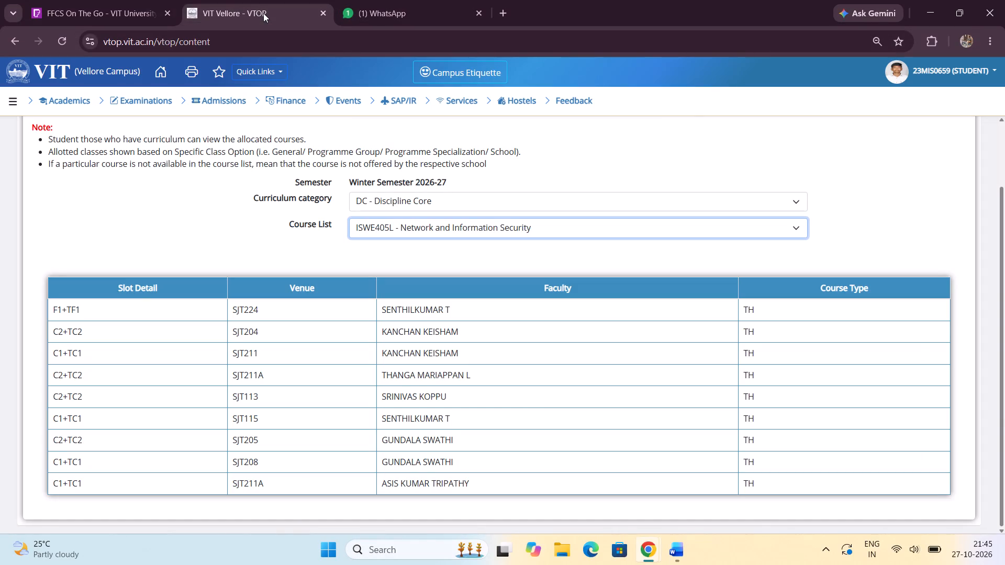
pyautogui.click(499, 219)
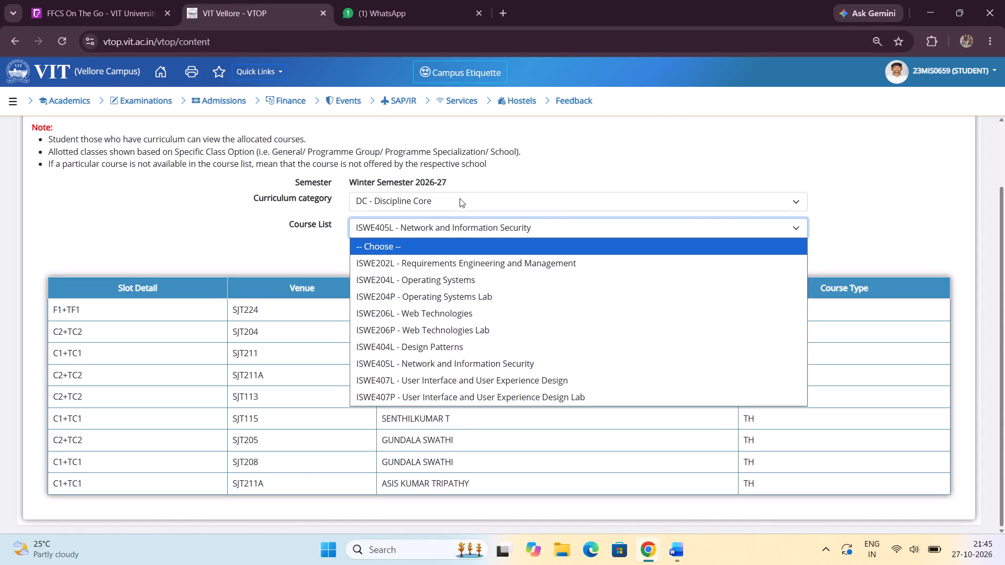
pyautogui.click(459, 198)
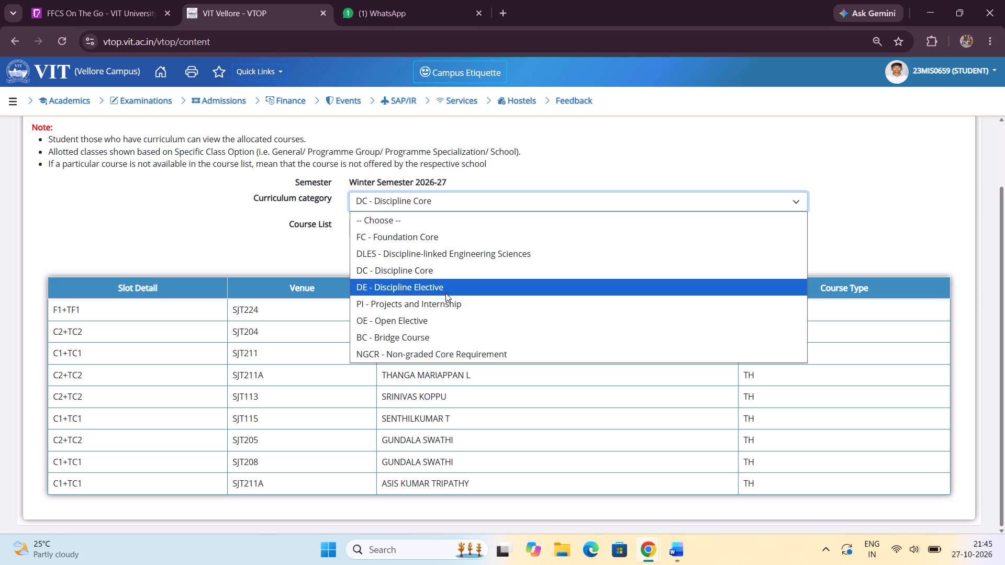
pyautogui.click(445, 293)
pyautogui.click(442, 227)
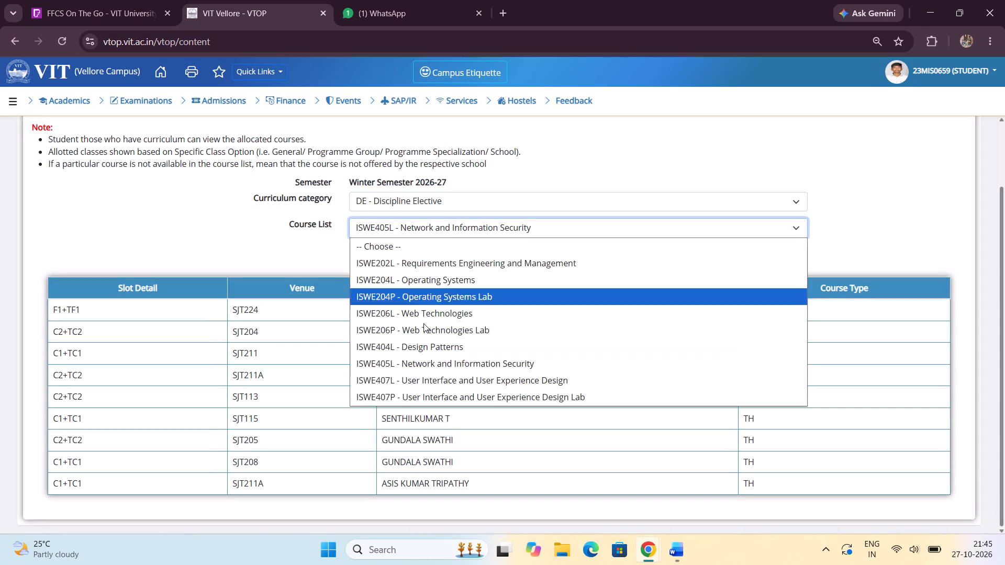
pyautogui.click(451, 227)
pyautogui.click(446, 191)
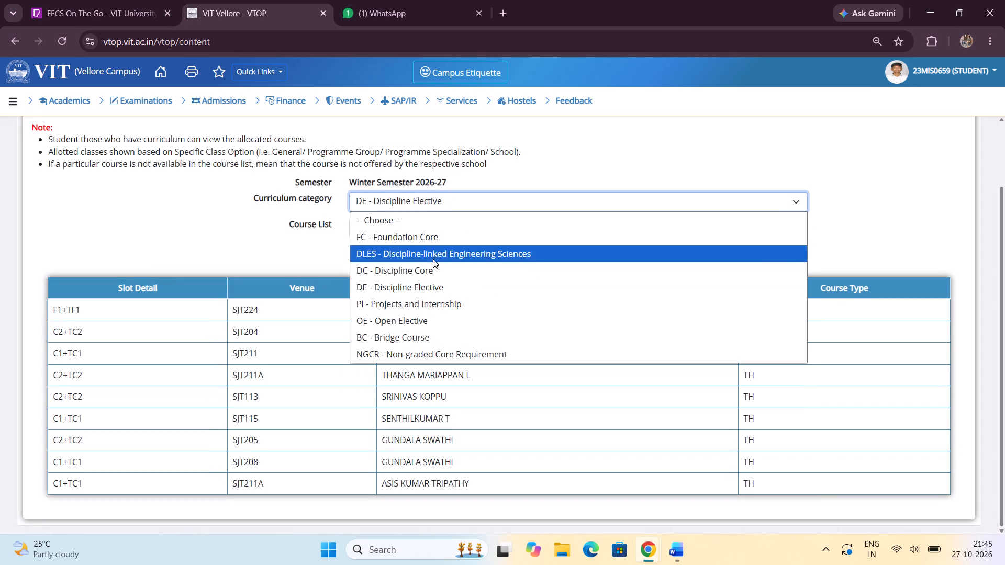
pyautogui.click(436, 288)
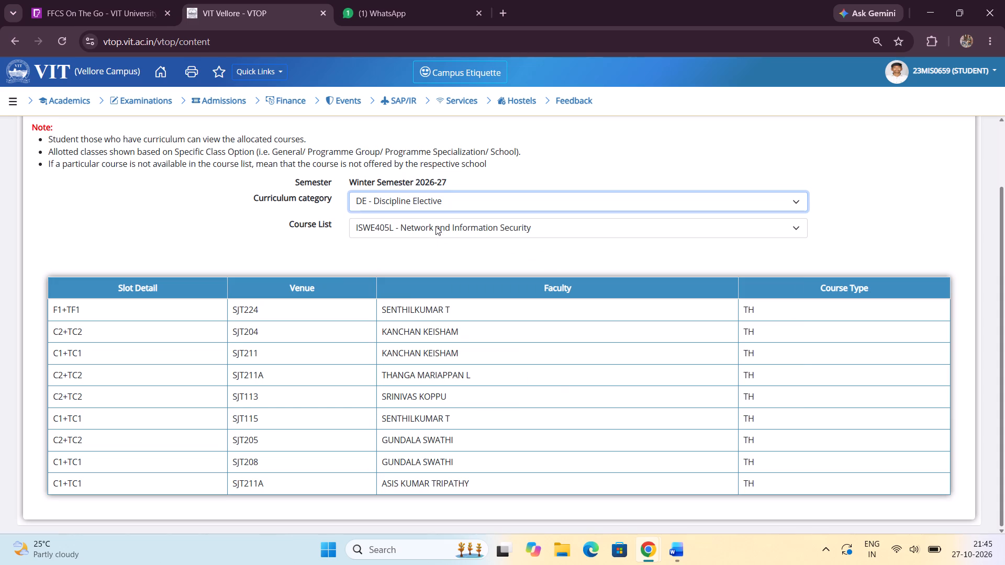
pyautogui.click(435, 225)
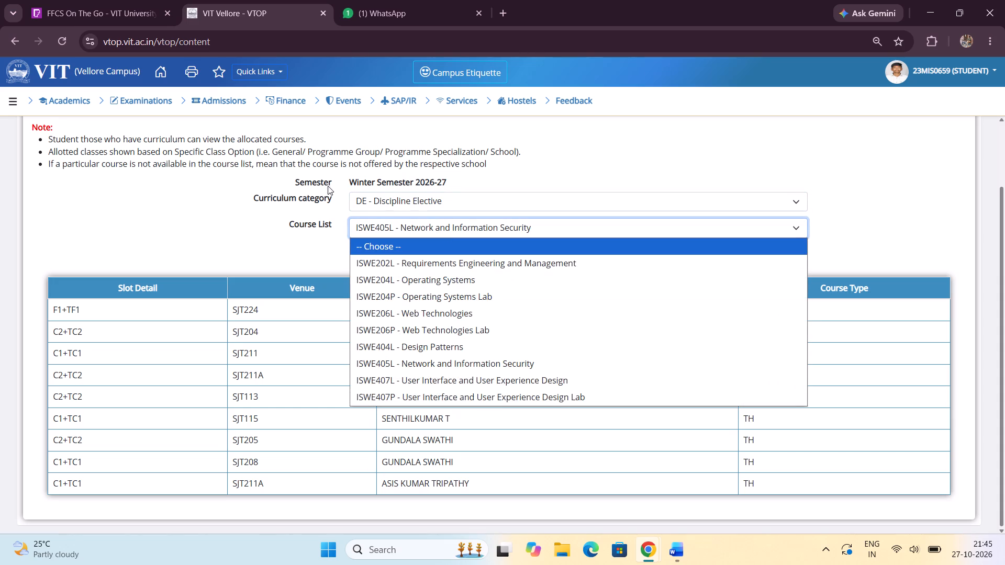
# Reload VTOP and reopen Course Registration Allocation from the Academics section, reloading the site again if the page stays blank.
pyautogui.click(60, 36)
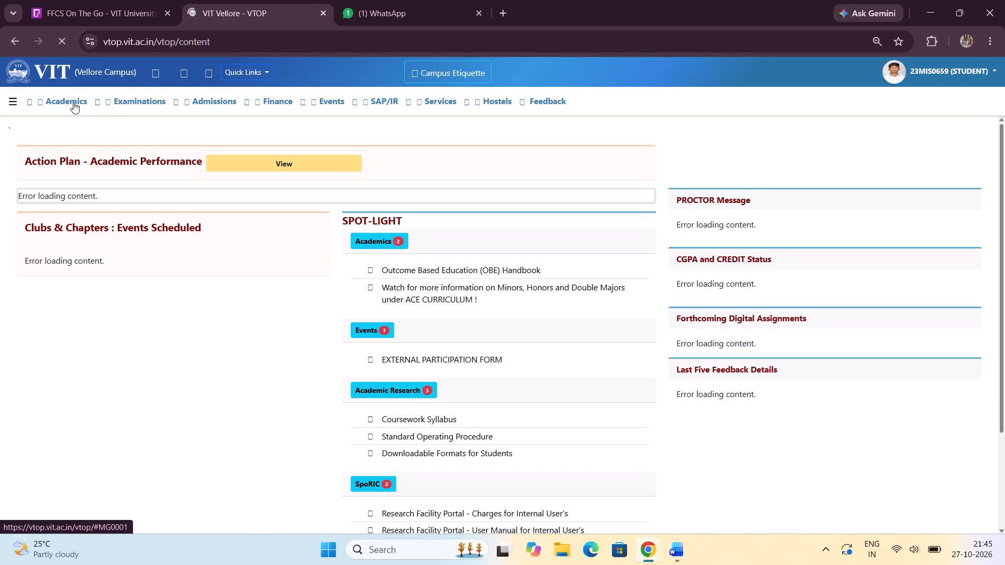
pyautogui.click(73, 102)
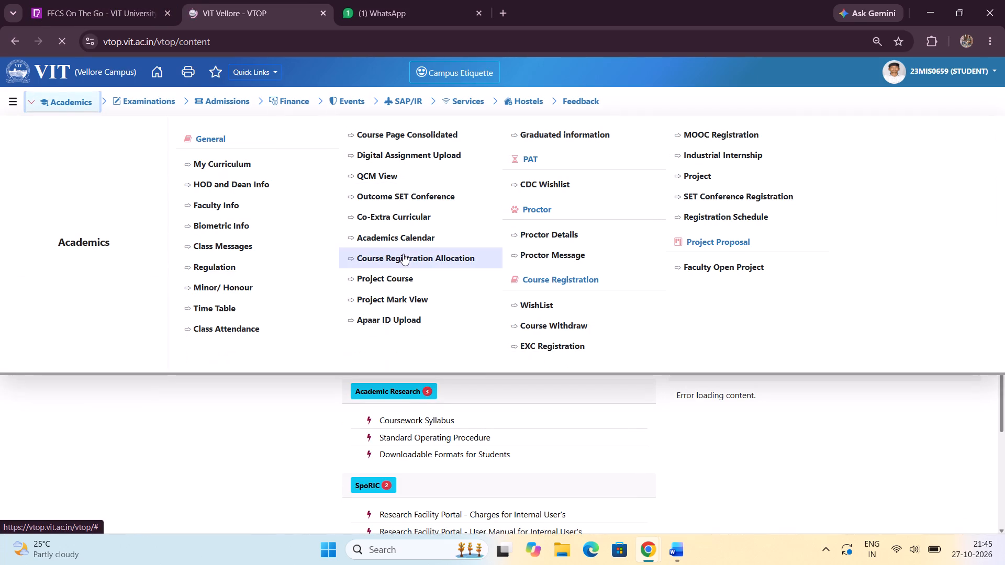
pyautogui.click(405, 254)
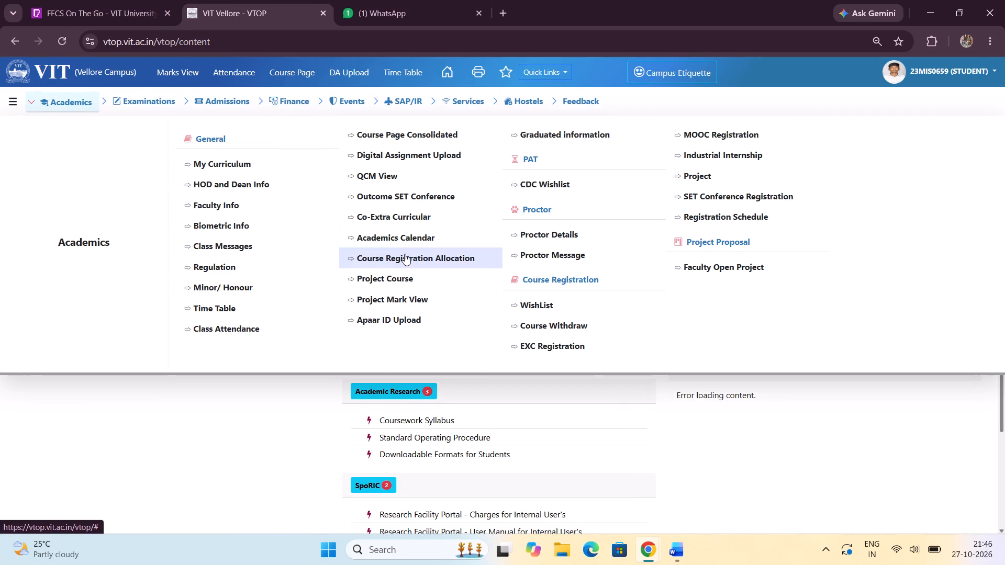
pyautogui.click(405, 254)
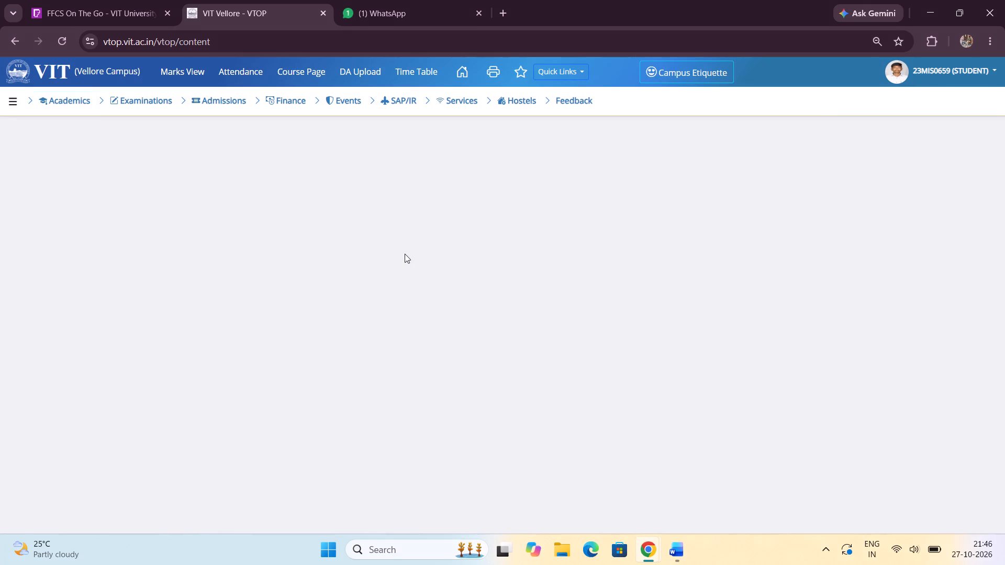
pyautogui.click(59, 43)
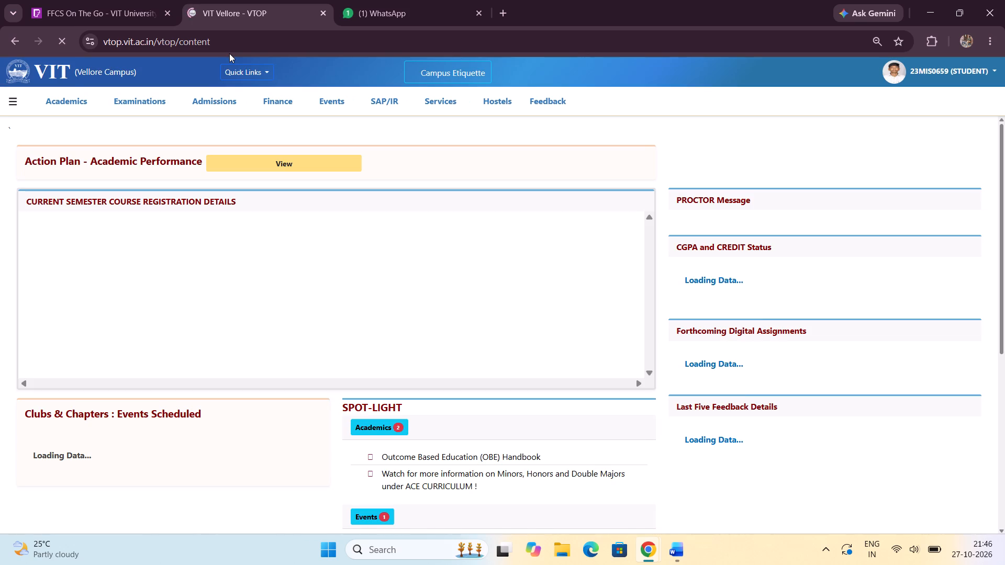
# Try again to open Course Registration Allocation from the Academics section of the reloaded VTOP site.
pyautogui.click(74, 103)
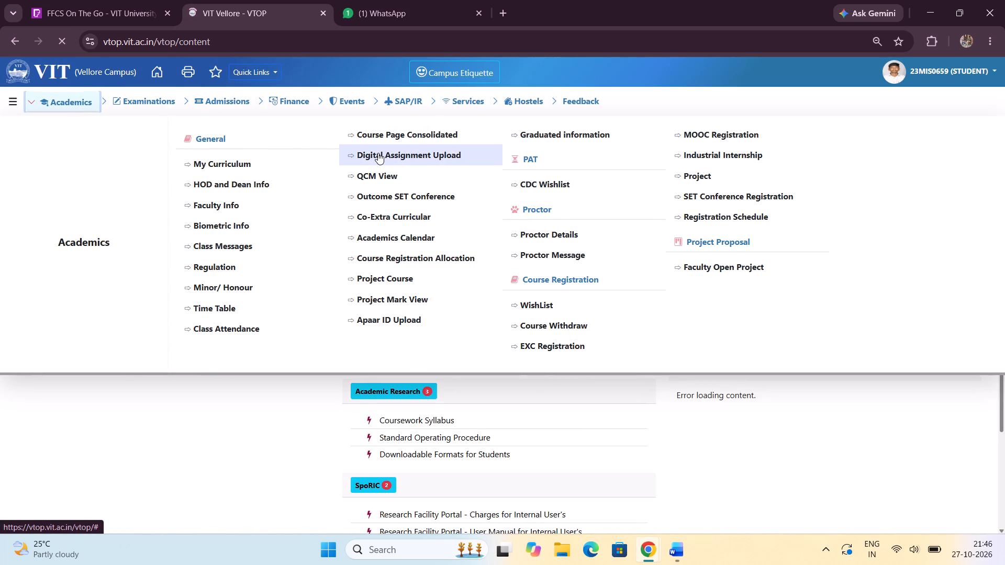
pyautogui.click(478, 259)
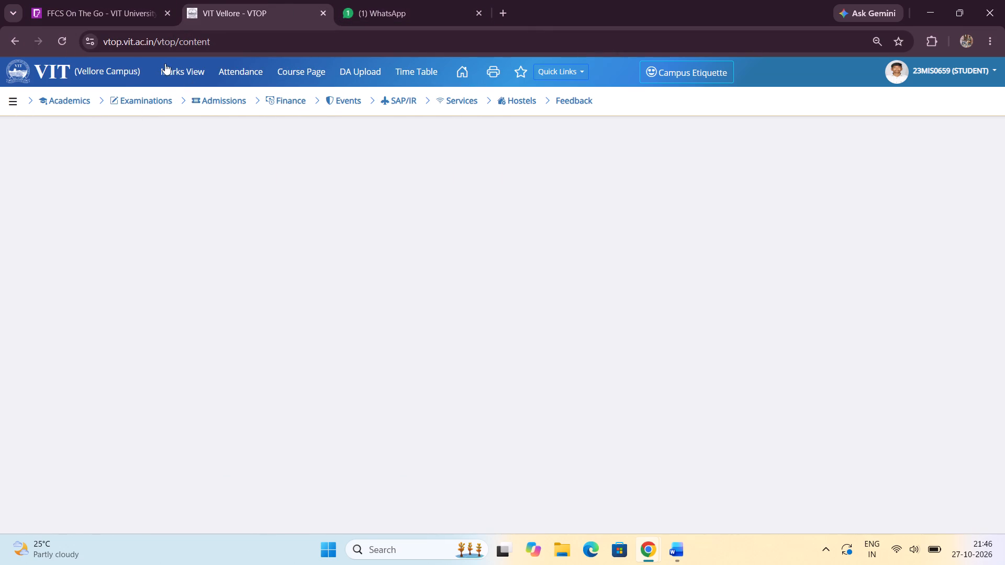
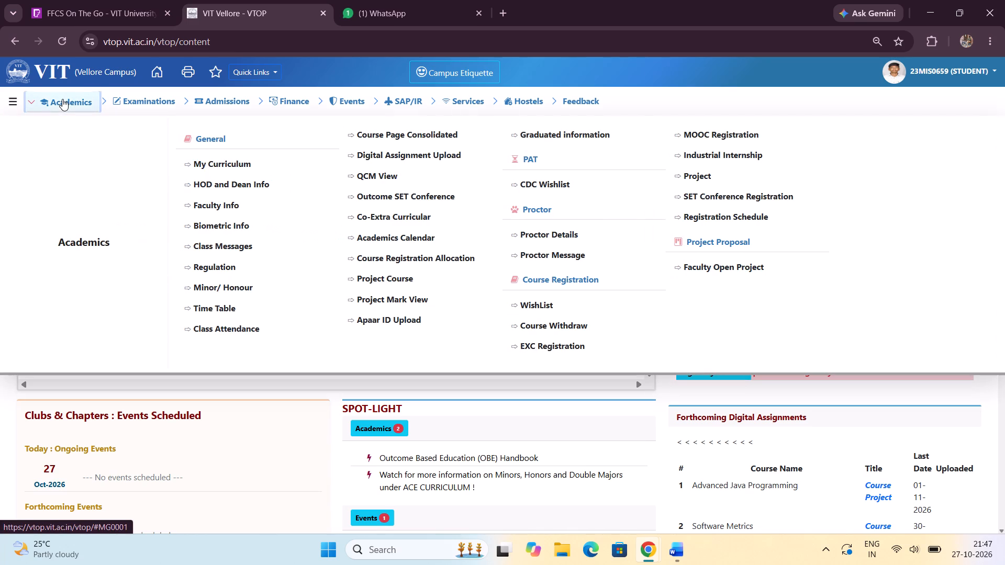
# Open Course Registration Allocation and list the courses offered under DE - Discipline Elective for Winter Semester 2026-27.
pyautogui.click(402, 255)
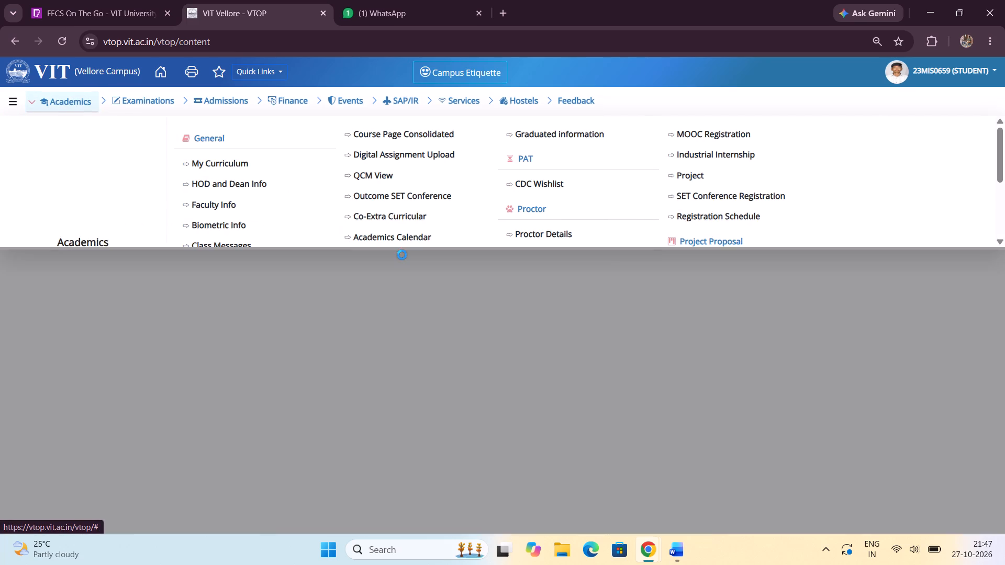
pyautogui.click(405, 275)
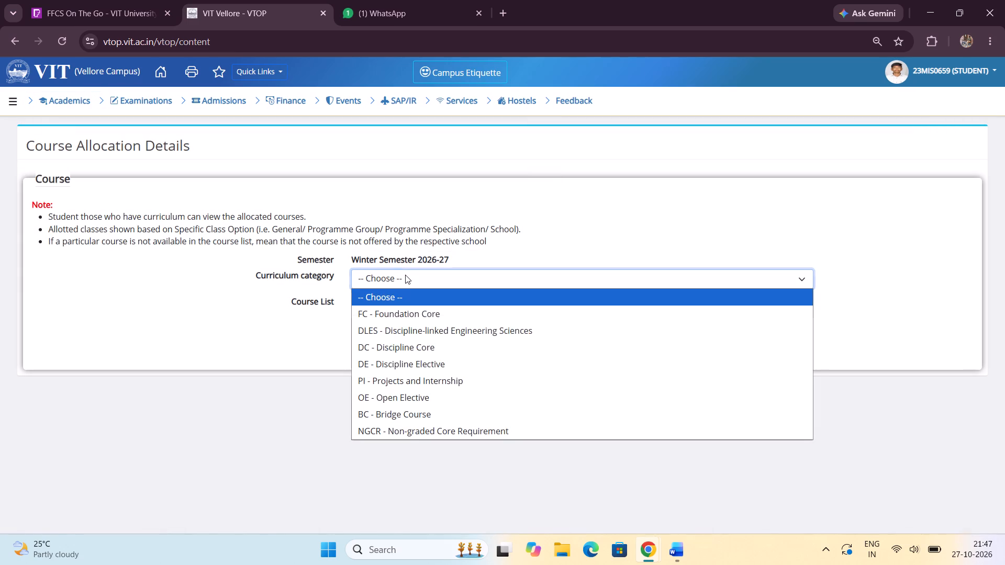
pyautogui.click(416, 361)
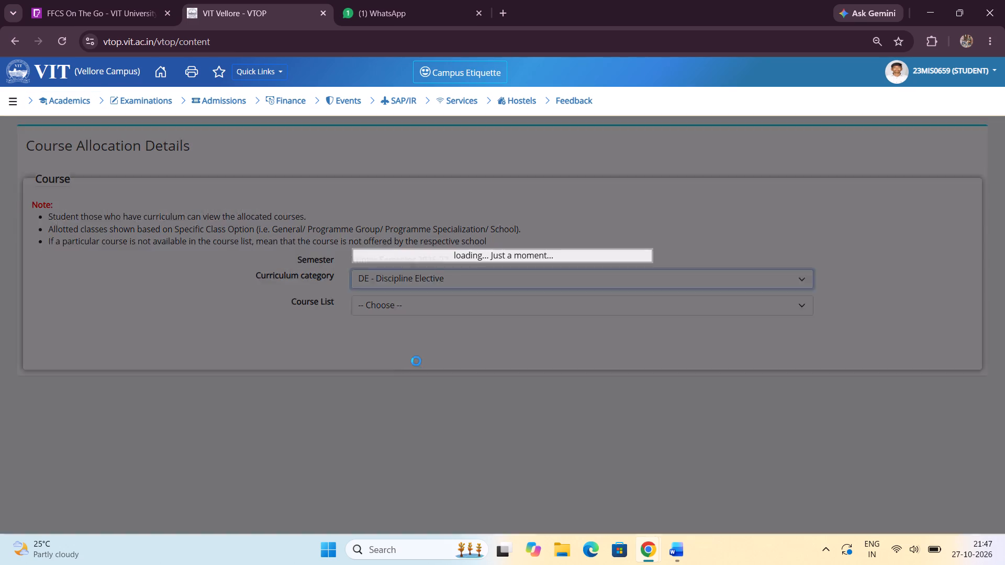
pyautogui.click(417, 308)
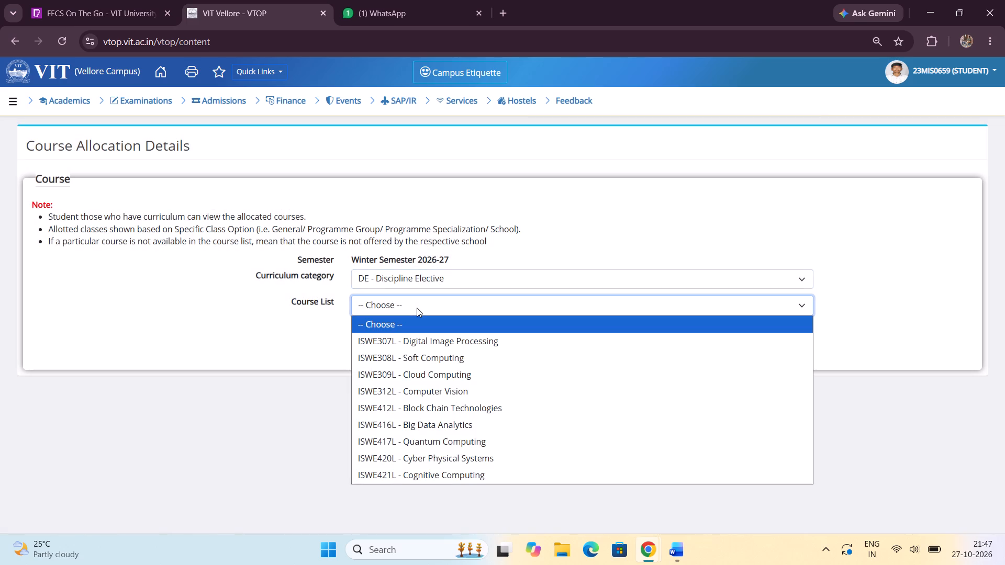
# Look up the slots, venues and faculty offered for ISWE416L - Big Data Analytics, keeping that course selected.
pyautogui.click(460, 425)
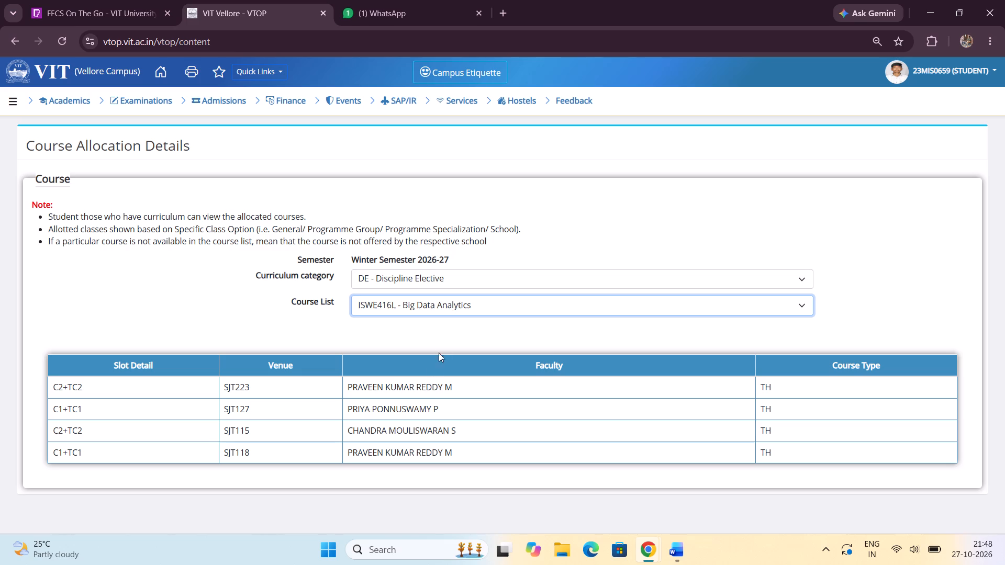
pyautogui.click(476, 307)
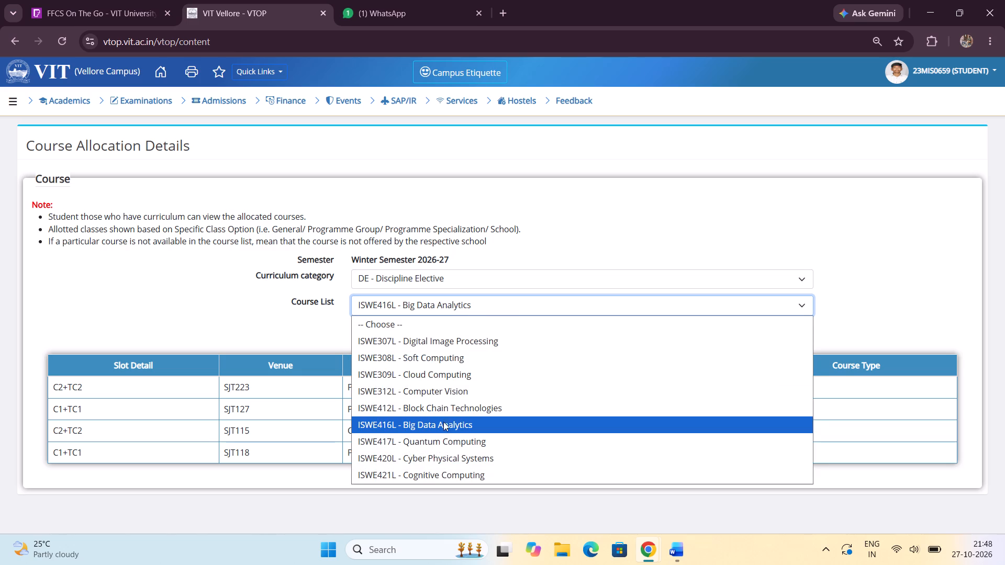
pyautogui.click(443, 425)
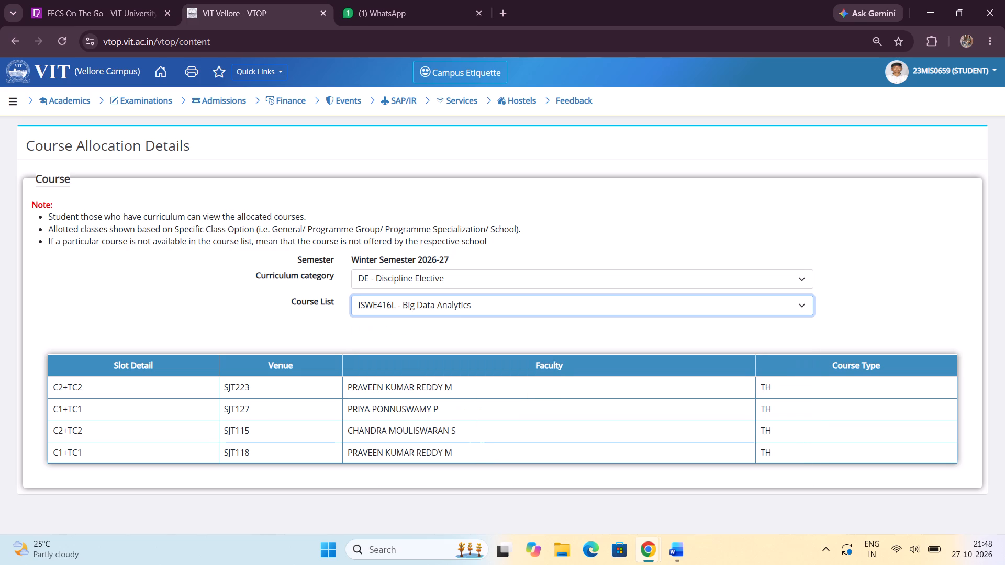
pyautogui.click(493, 302)
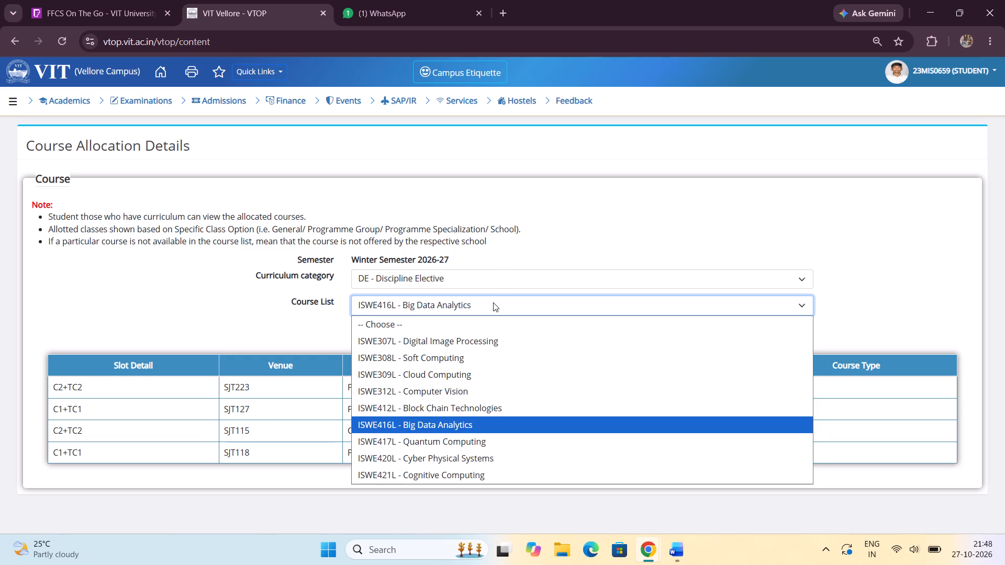
pyautogui.click(493, 302)
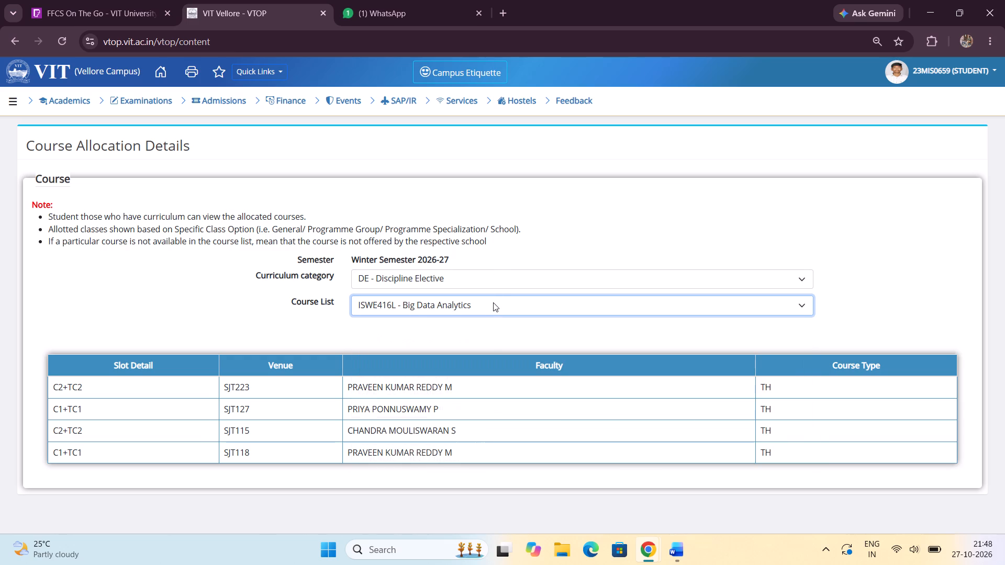
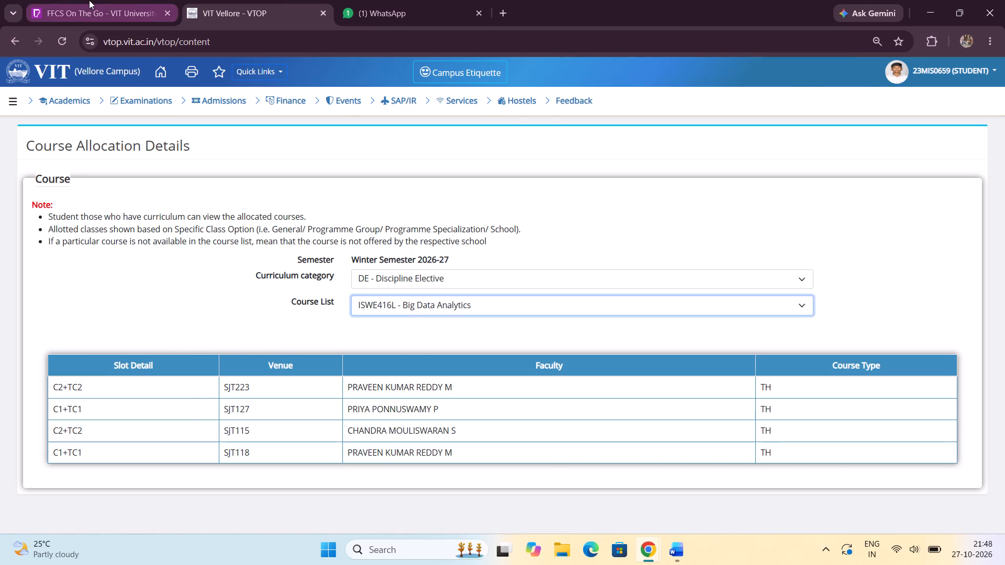
# Switch to the FFCS On The Go timetable to check the ISWE416L - Big Data Analytics slots against the selected slots.
pyautogui.click(89, 0)
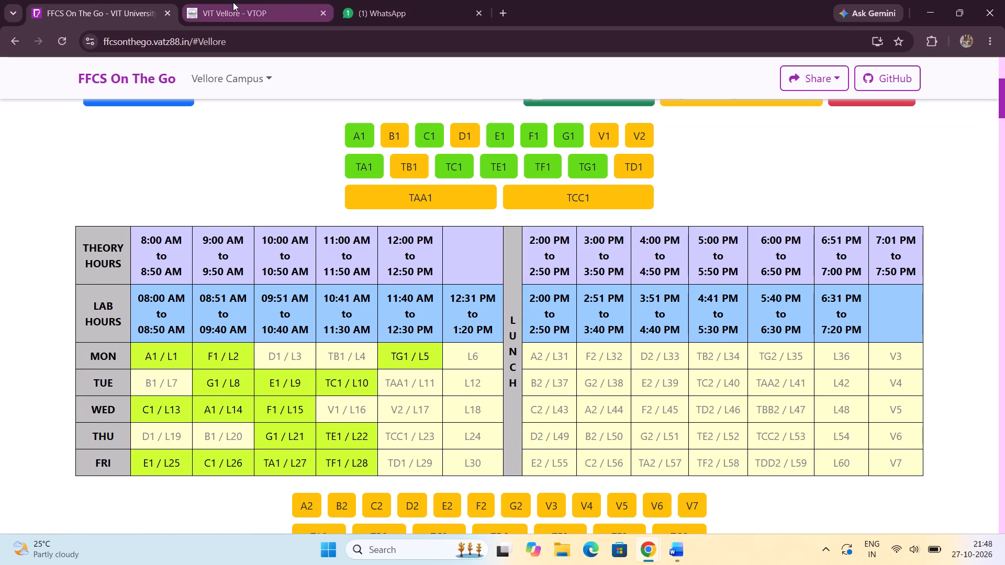
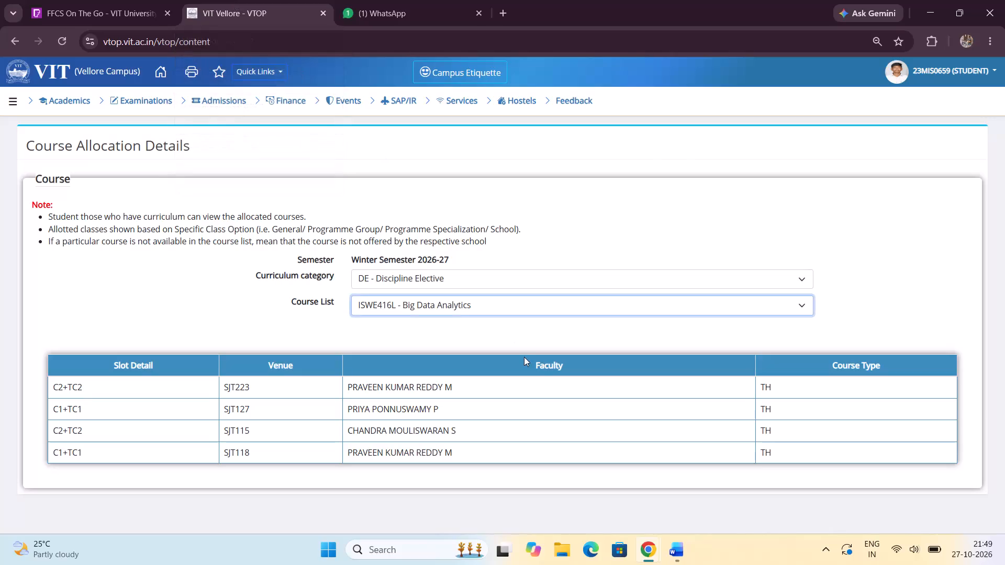
# Show the allocated slots and faculty for ISWE417L - Quantum Computing.
pyautogui.click(510, 298)
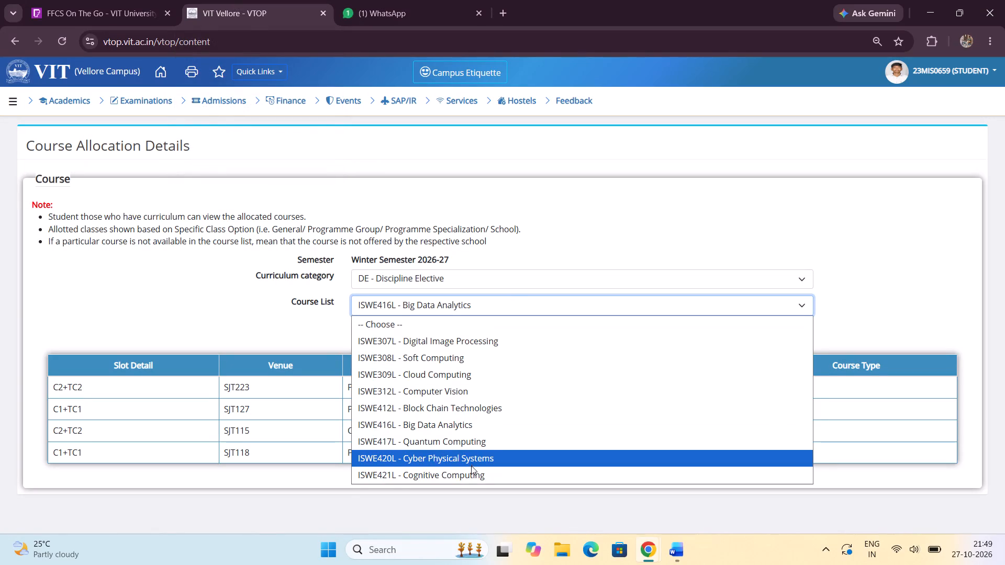
pyautogui.click(472, 441)
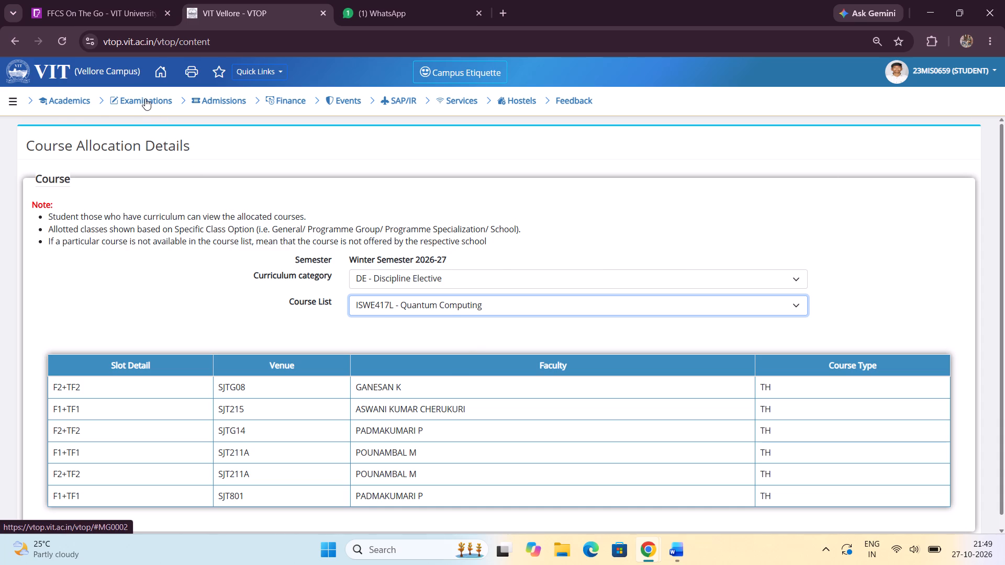
# Check the Quantum Computing slots against the FFCS On The Go timetable and the course list in Word.
pyautogui.click(65, 105)
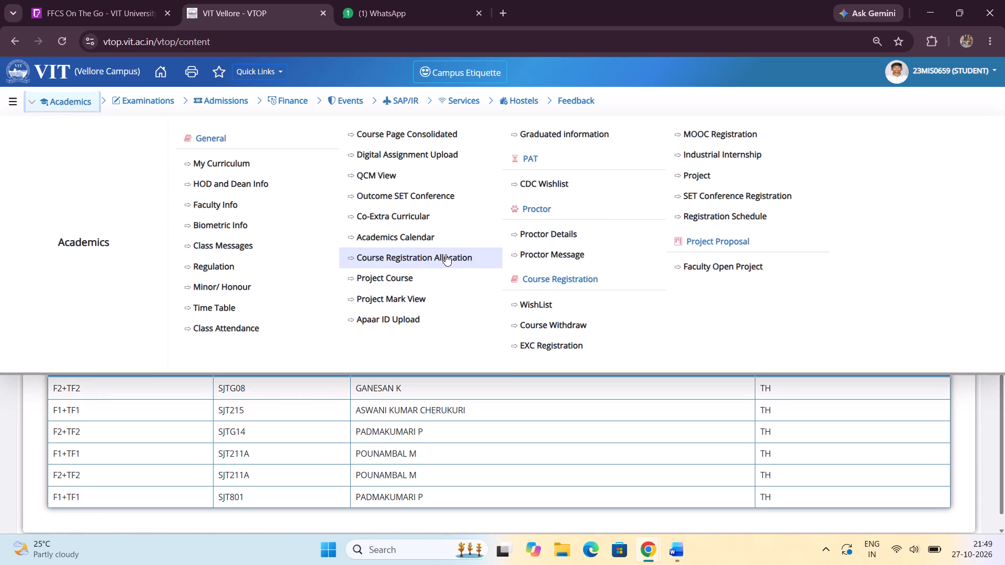
pyautogui.click(353, 424)
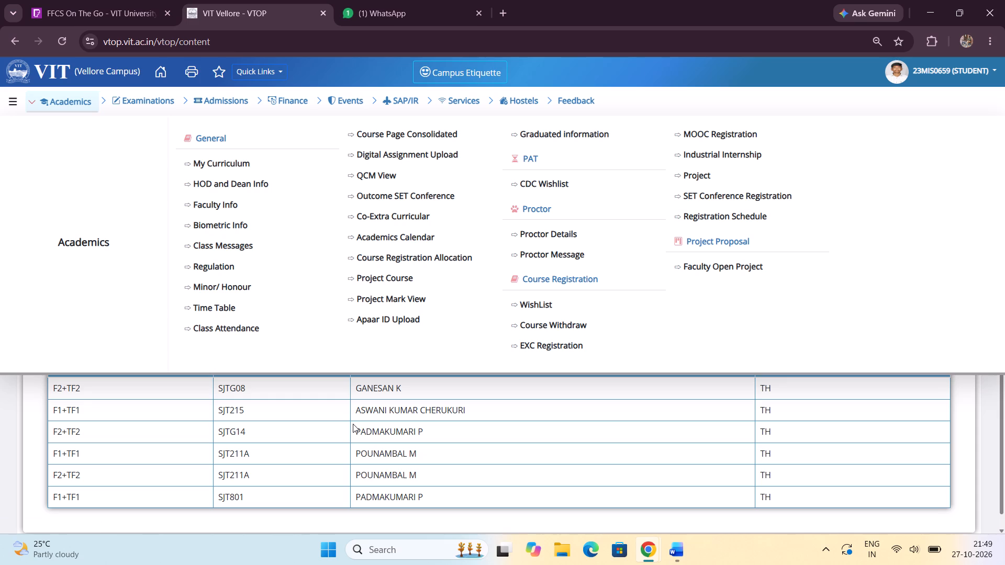
pyautogui.click(353, 424)
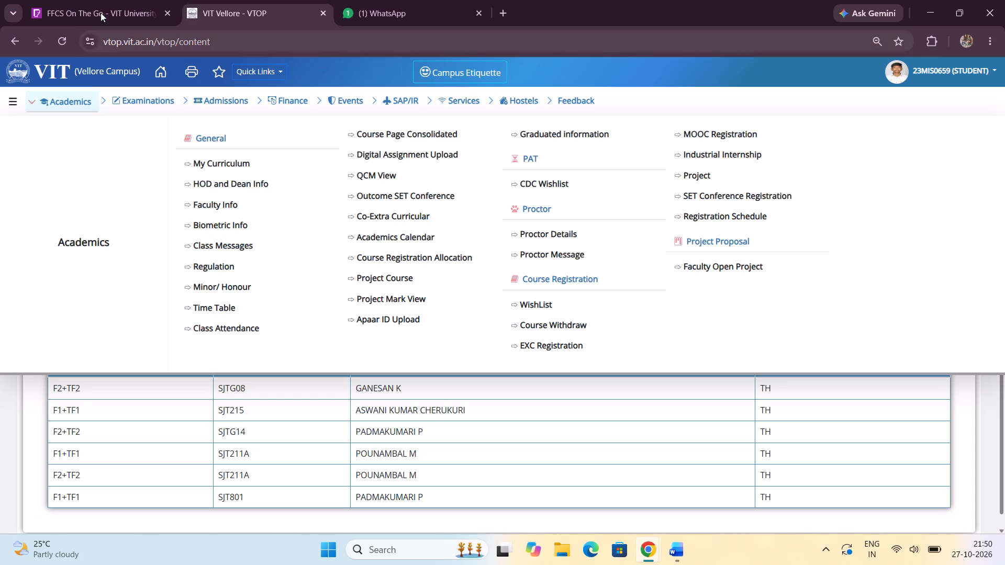
pyautogui.click(100, 4)
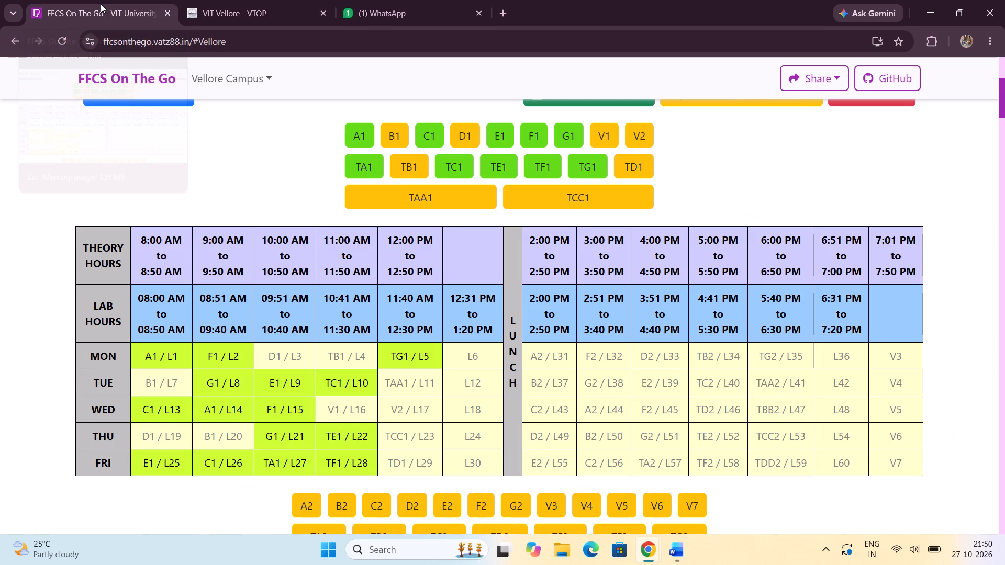
pyautogui.click(226, 0)
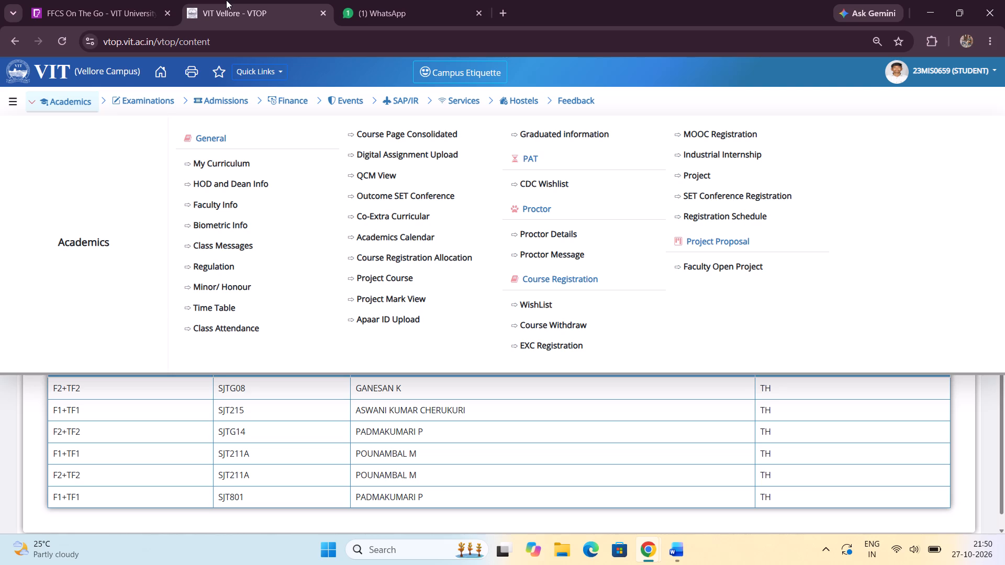
pyautogui.hotkey('alt', 'Tab')
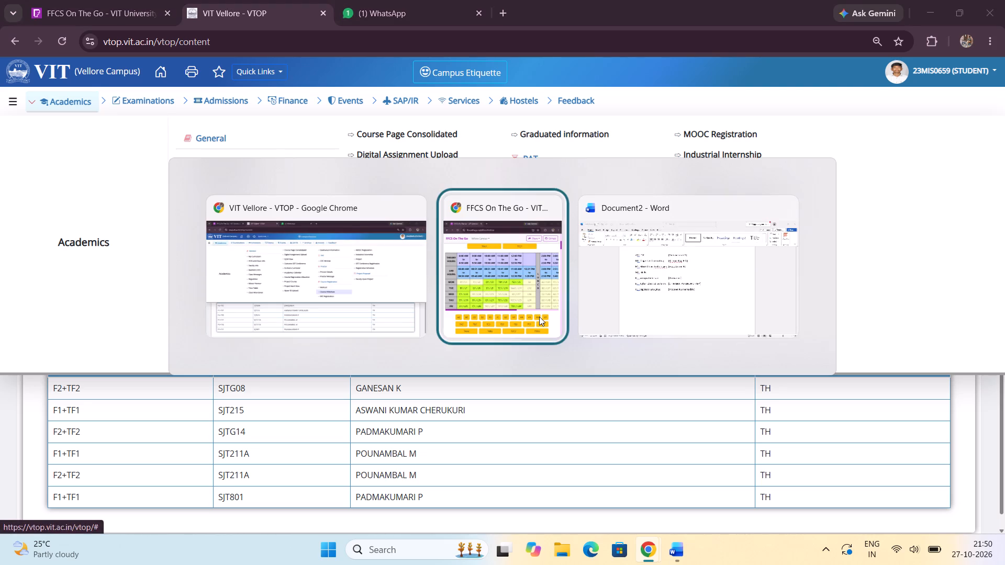
pyautogui.hotkey('alt', 'Tab')
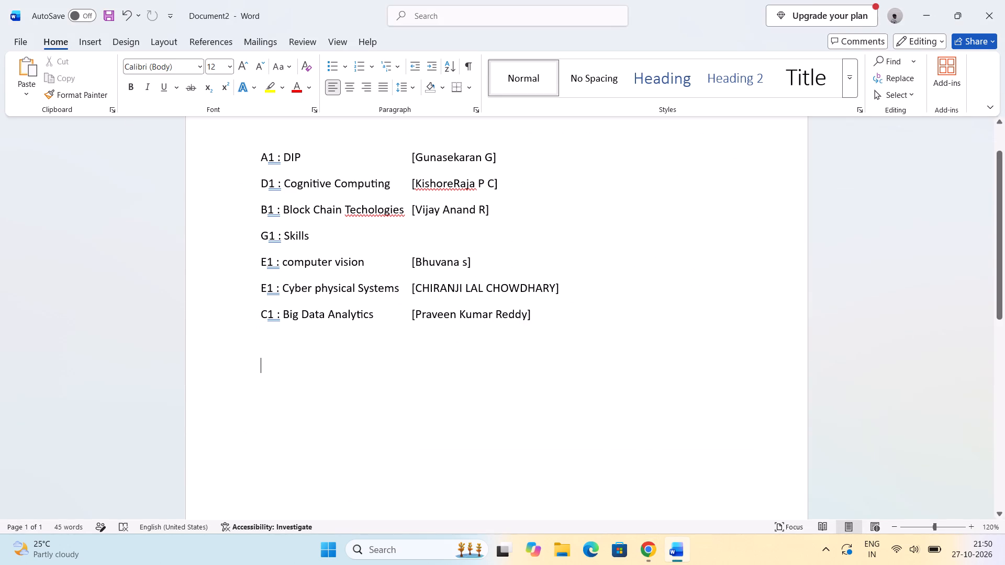
pyautogui.hotkey('alt', 'Tab')
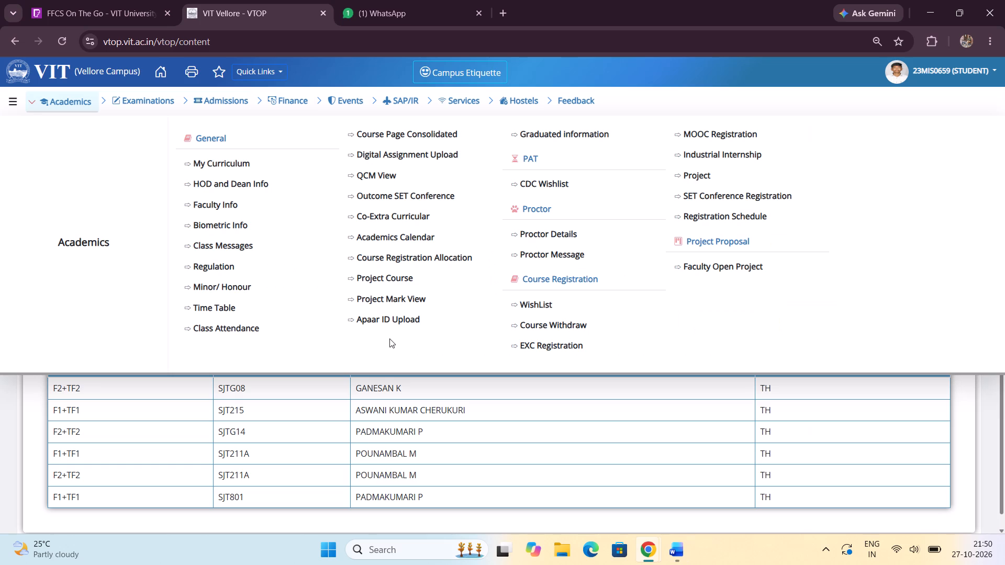
pyautogui.click(128, 0)
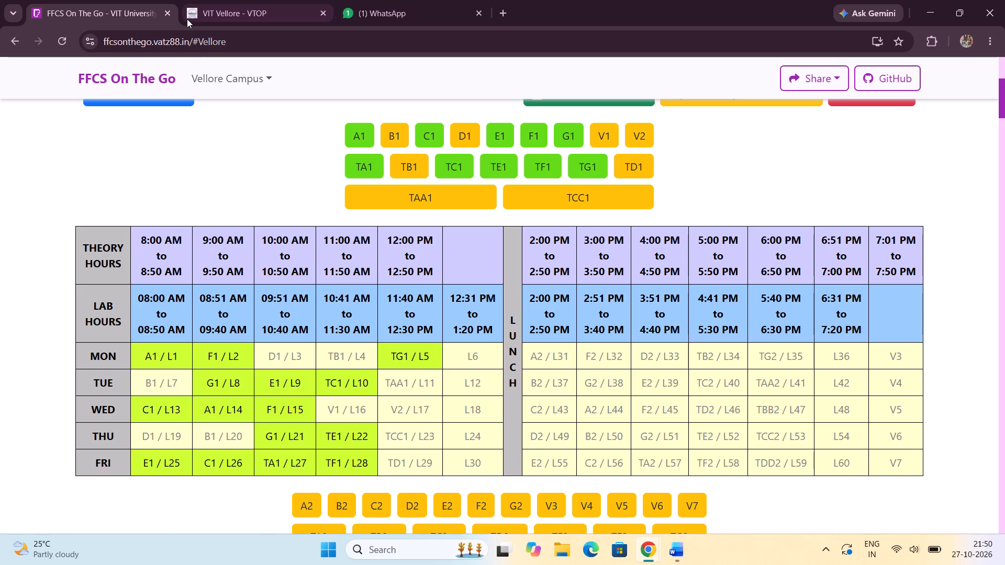
pyautogui.click(246, 8)
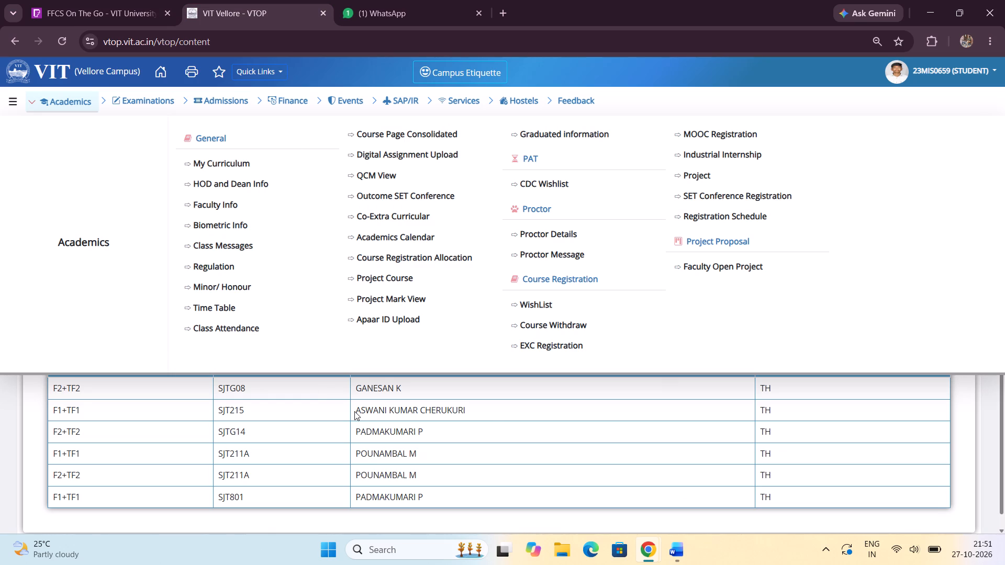
# Copy the faculty name from the F1+TF1 row at SJT215 into a new "F1 :" line below Big Data Analytics in Word.
pyautogui.moveTo(354, 411); pyautogui.dragTo(485, 412)
pyautogui.hotkey('ctrl', 'c')
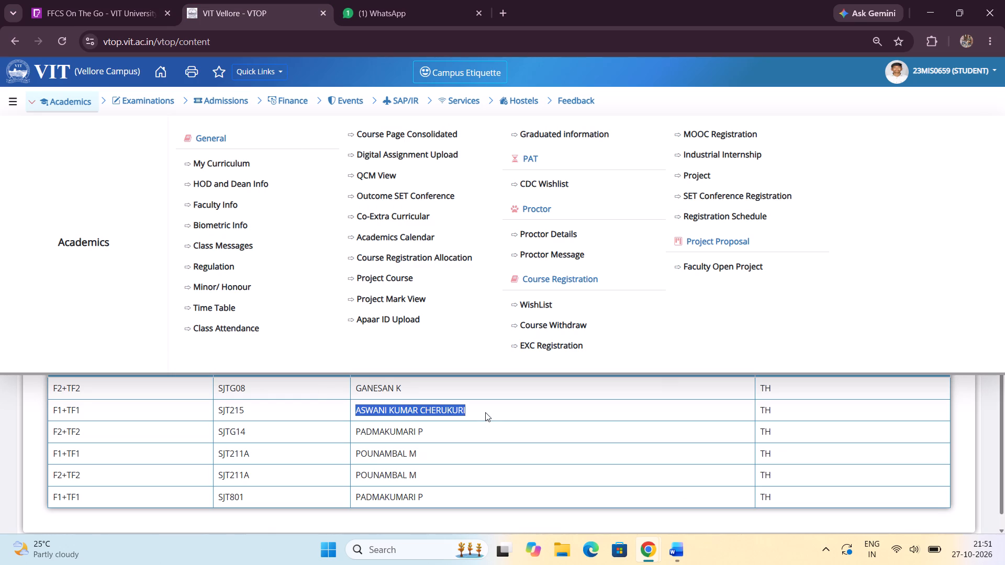
pyautogui.hotkey('alt', 'Tab')
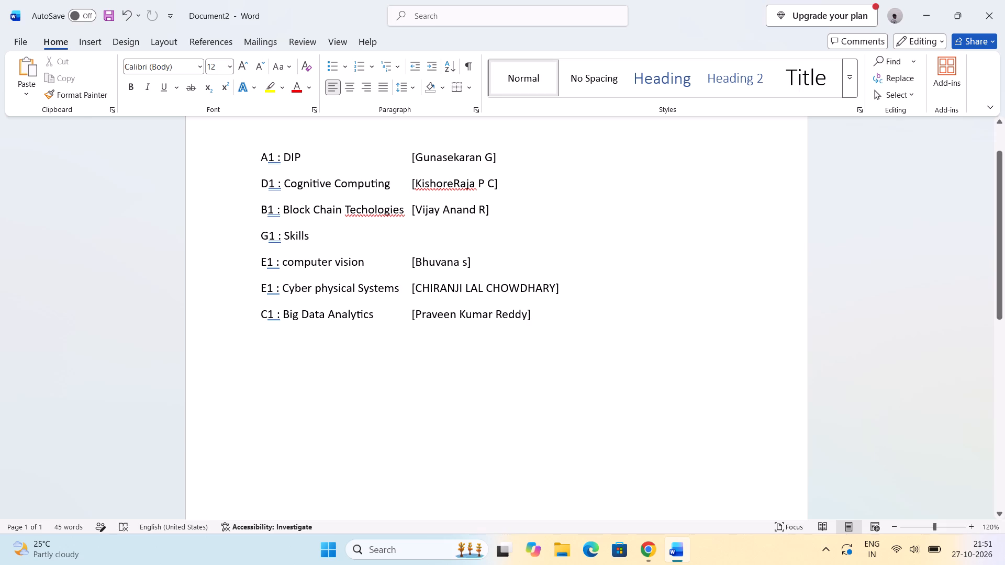
pyautogui.hotkey('alt', 'Tab')
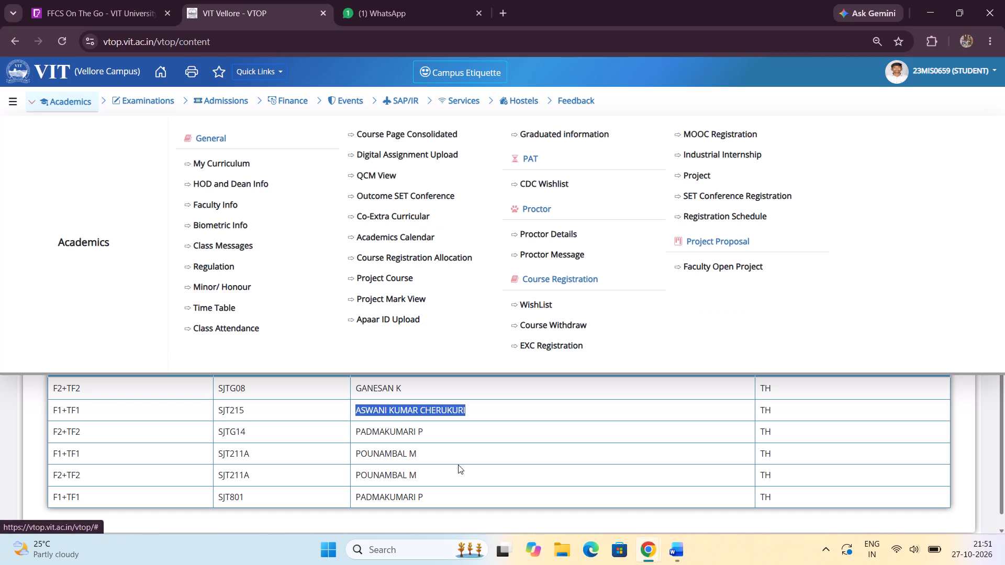
pyautogui.click(458, 465)
pyautogui.hotkey('alt', 'Tab')
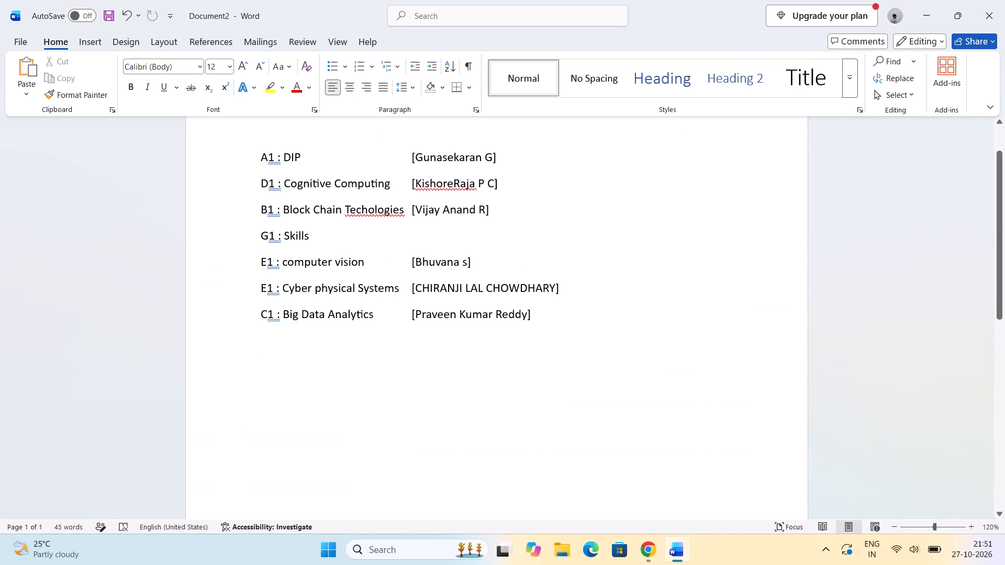
pyautogui.press('BackSpace')
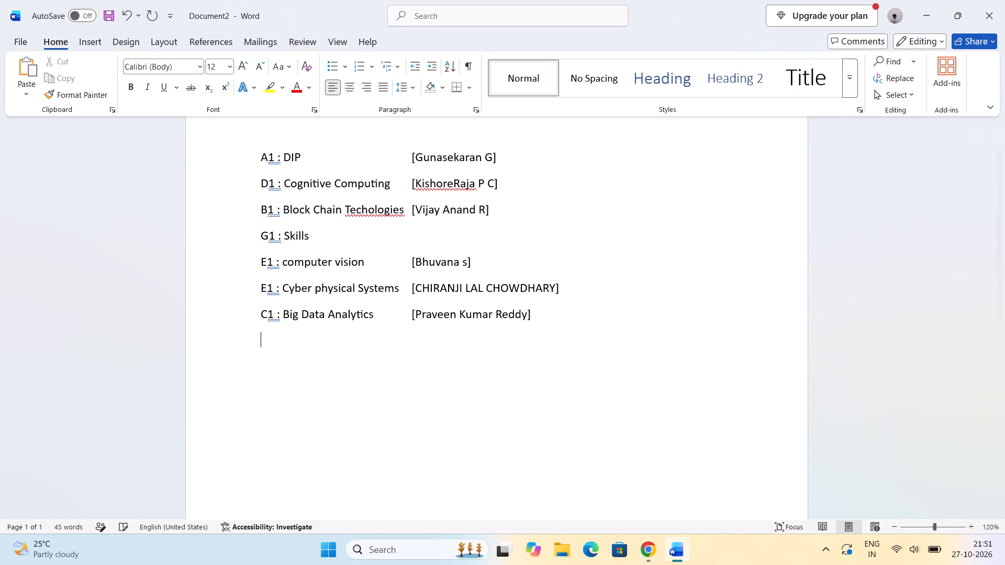
pyautogui.write('F1')
pyautogui.press('space')
pyautogui.write(':')
pyautogui.press('space')
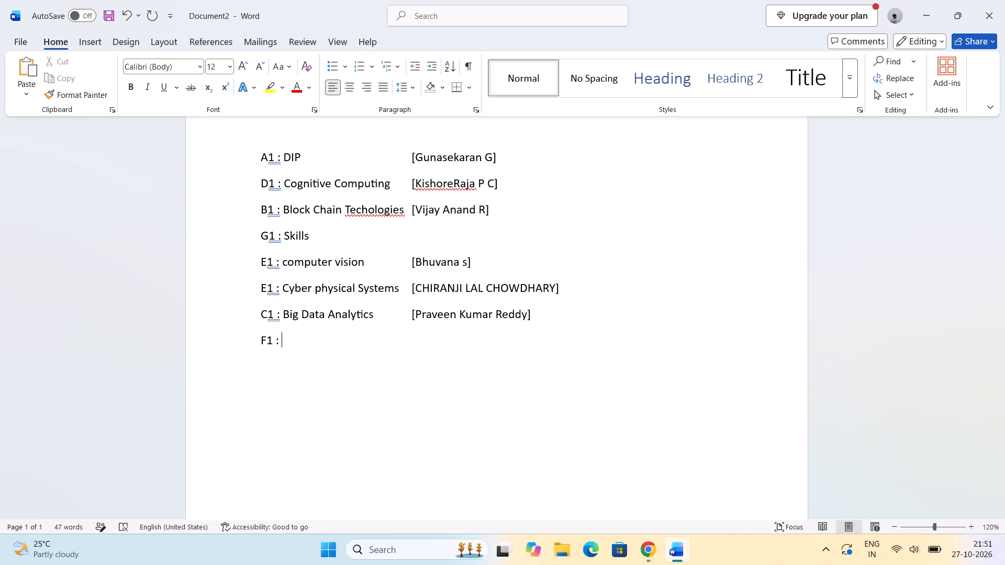
pyautogui.hotkey('ctrl', 'v')
# Complete the F1 line with "Quantum Computing" before the faculty name, aligning the name with the faculty column and enclosing it in square brackets.
pyautogui.press('Left')
pyautogui.press('Left')
pyautogui.press('Left')
pyautogui.press('Left')
pyautogui.press('Left')
pyautogui.press('Left')
pyautogui.press('Left')
pyautogui.press('Left')
pyautogui.press('Left')
pyautogui.press('Left')
pyautogui.press('Left')
pyautogui.press('Left')
pyautogui.press('Left')
pyautogui.press('Left')
pyautogui.press('Left')
pyautogui.press('Left')
pyautogui.press('Left')
pyautogui.press('Left')
pyautogui.press('Left')
pyautogui.press('Left')
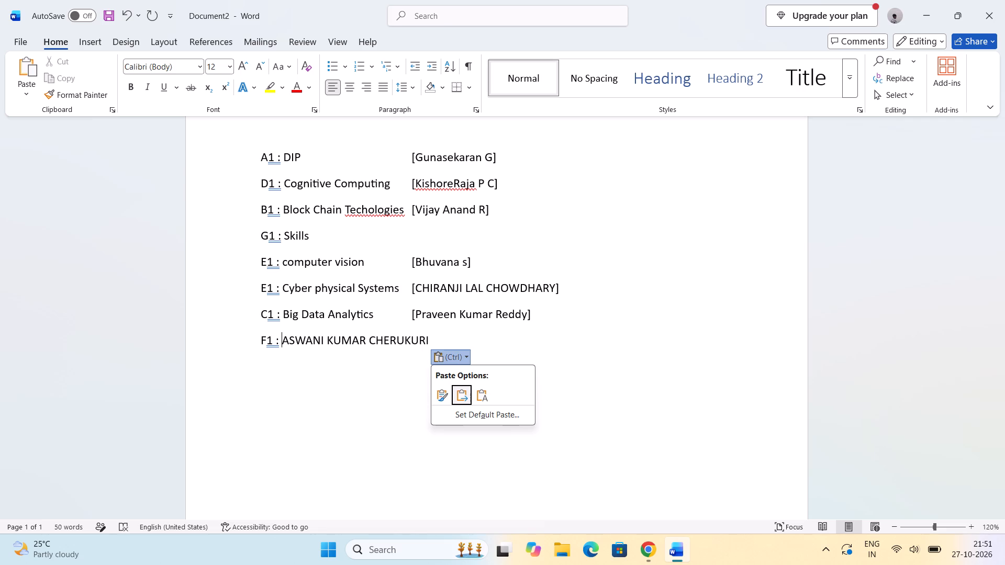
pyautogui.hotkey('shift', 'a')
pyautogui.press('BackSpace')
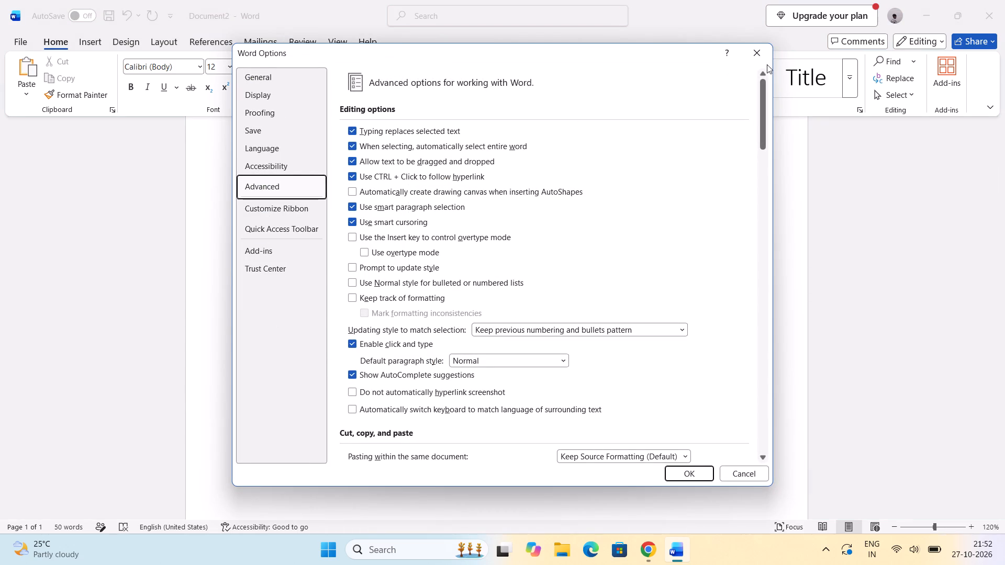
pyautogui.click(754, 49)
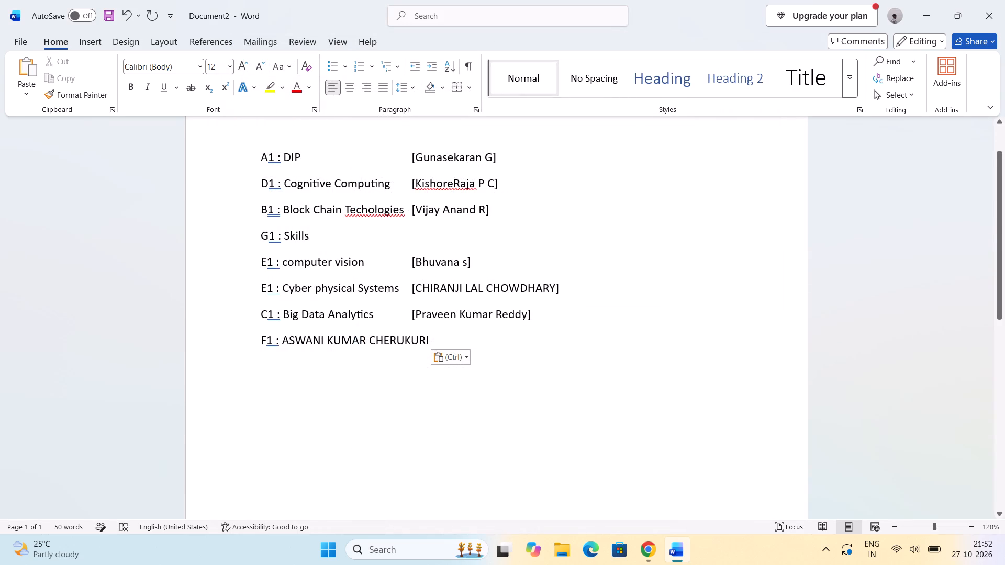
pyautogui.write('Quantum')
pyautogui.press('space')
pyautogui.write('Computing')
pyautogui.press('space')
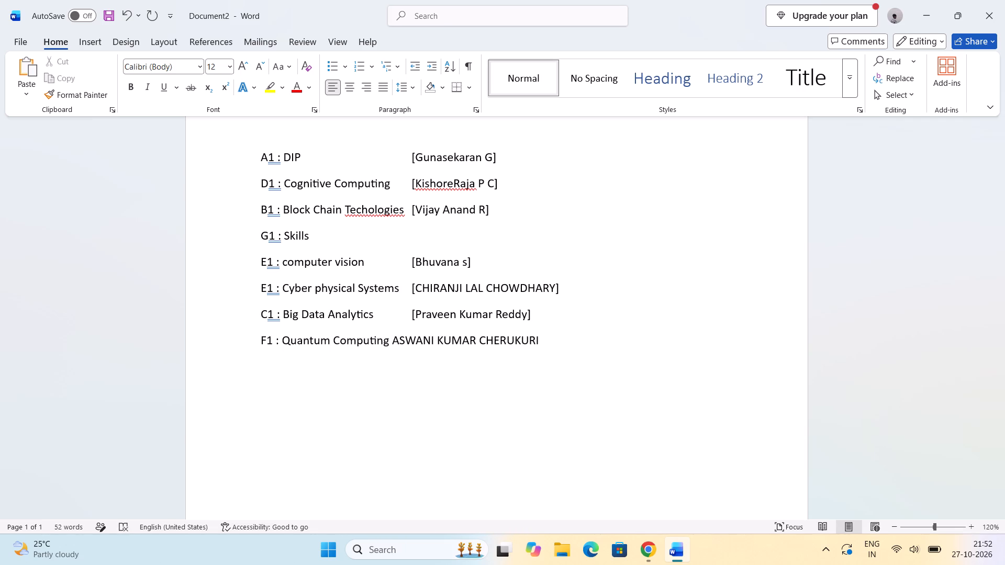
pyautogui.press('Tab')
pyautogui.press('[')
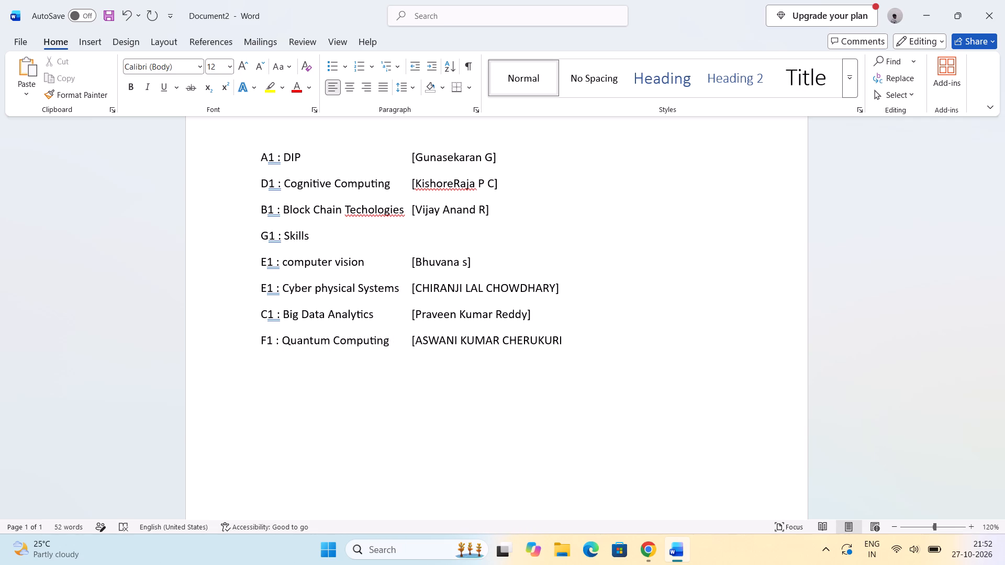
pyautogui.press('End')
pyautogui.press(']')
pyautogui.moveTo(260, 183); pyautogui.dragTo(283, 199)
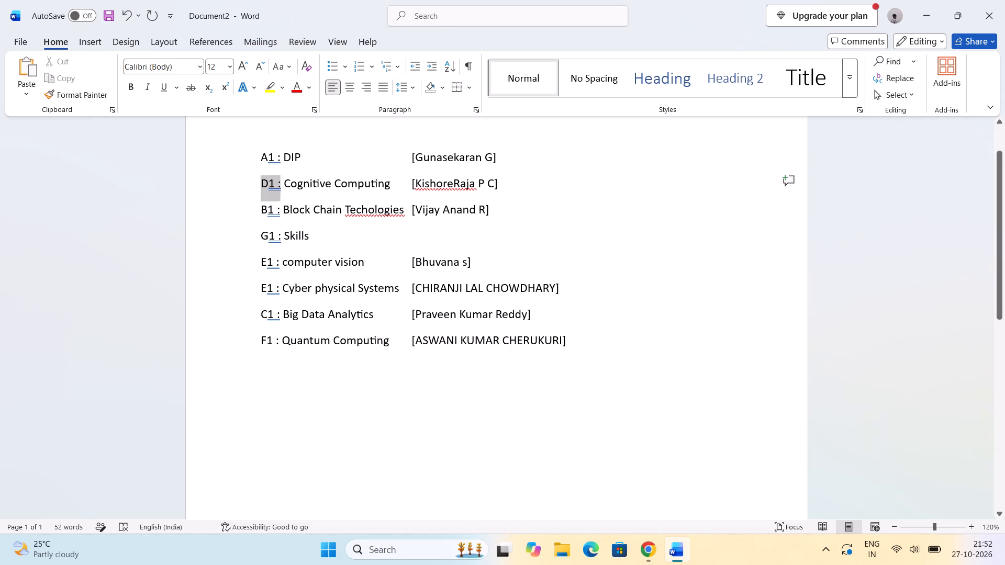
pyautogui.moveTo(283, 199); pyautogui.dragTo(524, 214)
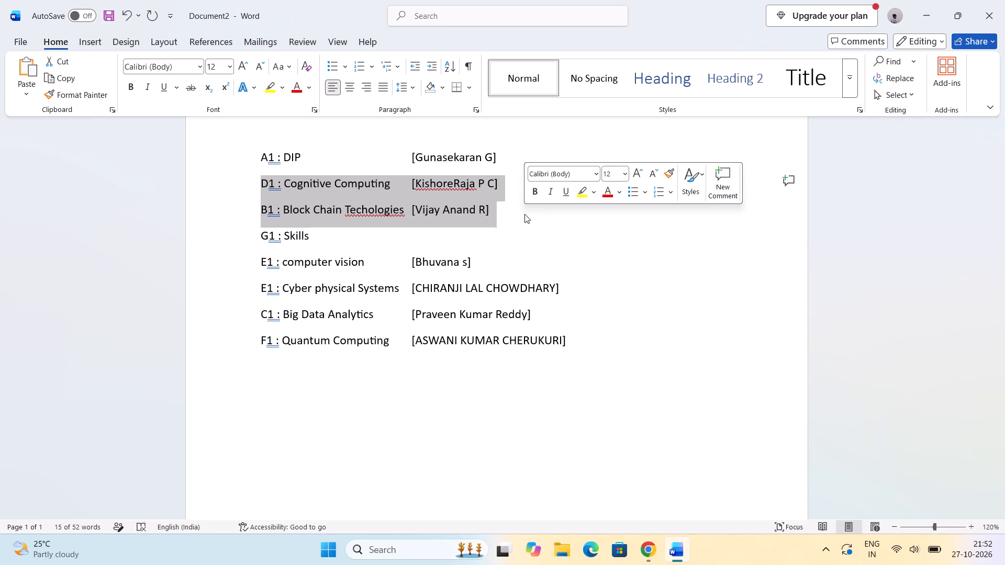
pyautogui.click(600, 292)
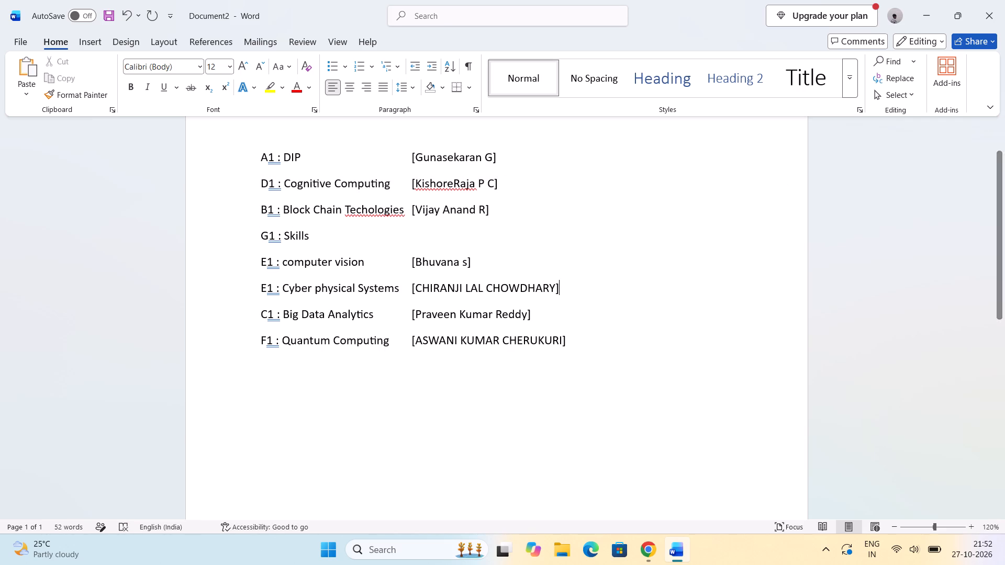
# Download the ISWE312L Computer Vision syllabus from the Discipline Elective list of My Curriculum in VTOP, and return to the Word document.
pyautogui.hotkey('alt', 'Tab')
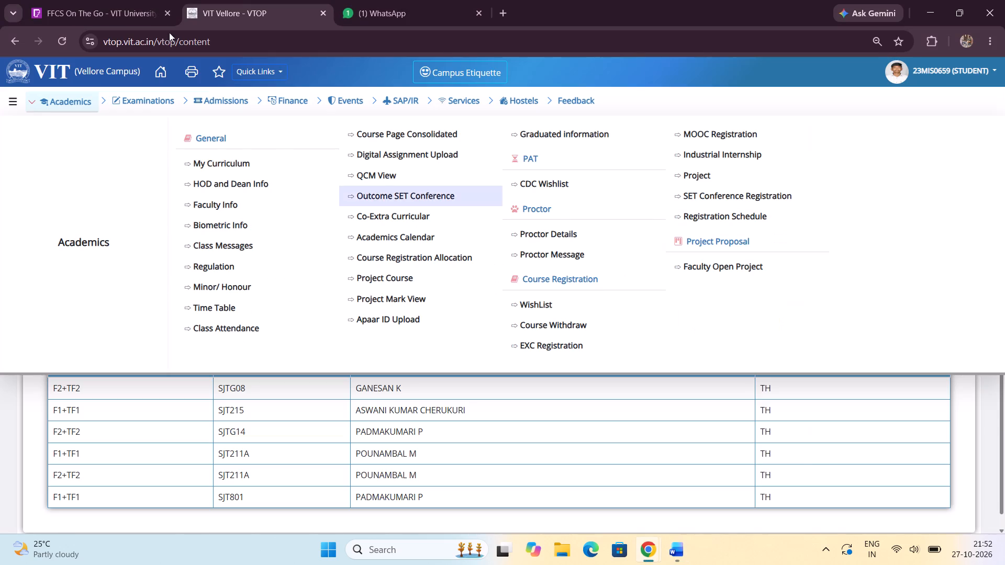
pyautogui.click(234, 160)
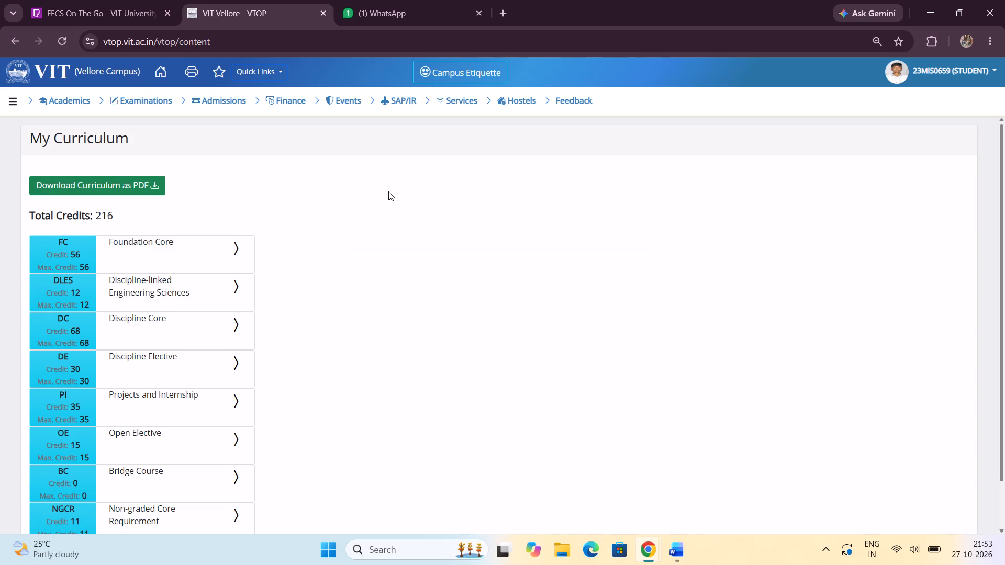
pyautogui.click(178, 355)
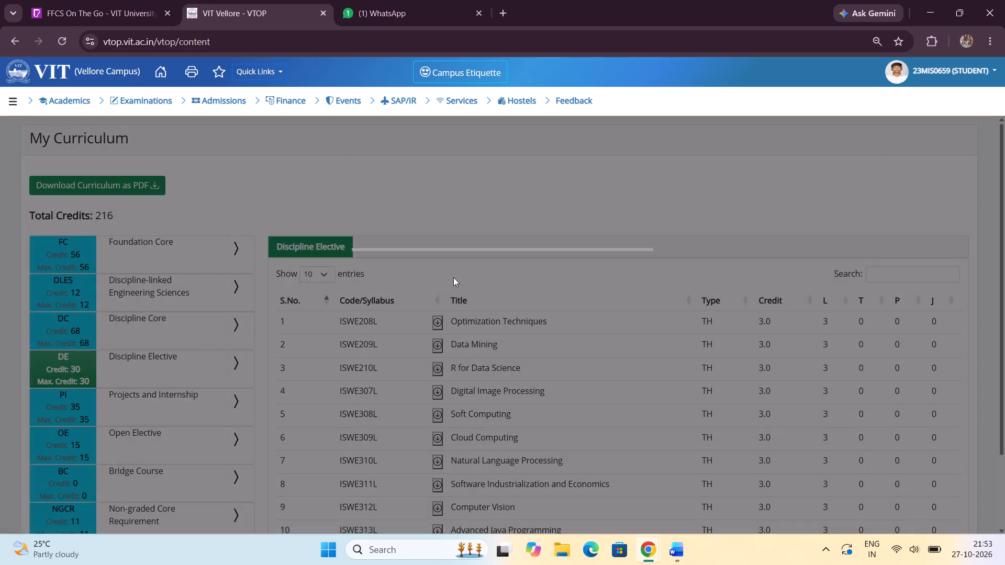
pyautogui.scroll(-3, 453, 277)
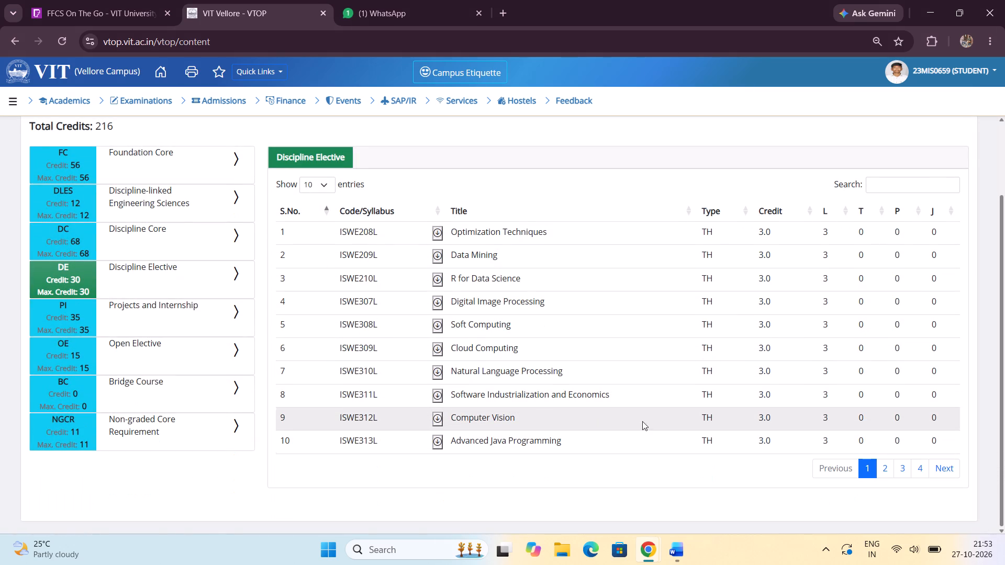
pyautogui.click(436, 416)
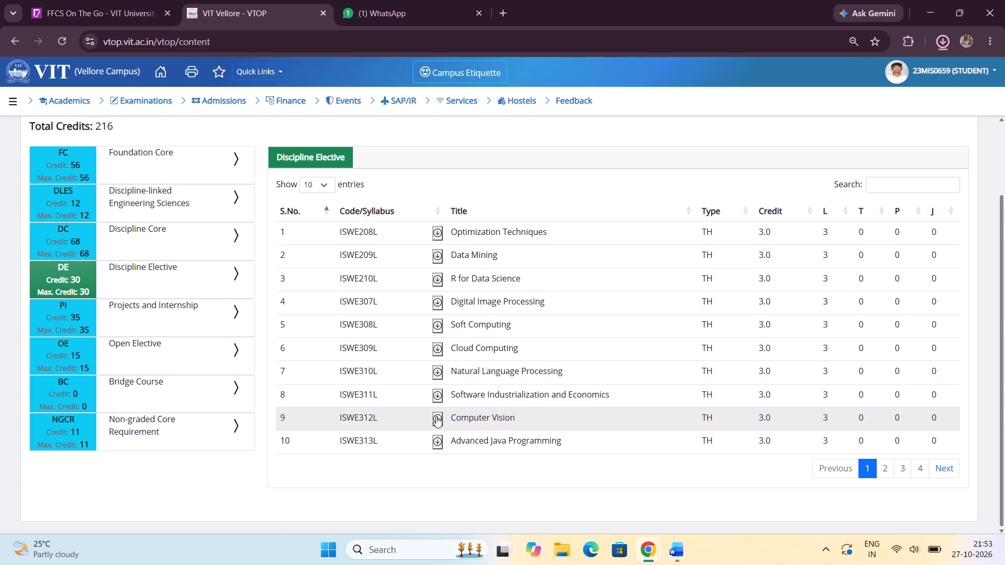
pyautogui.hotkey('alt', 'Tab')
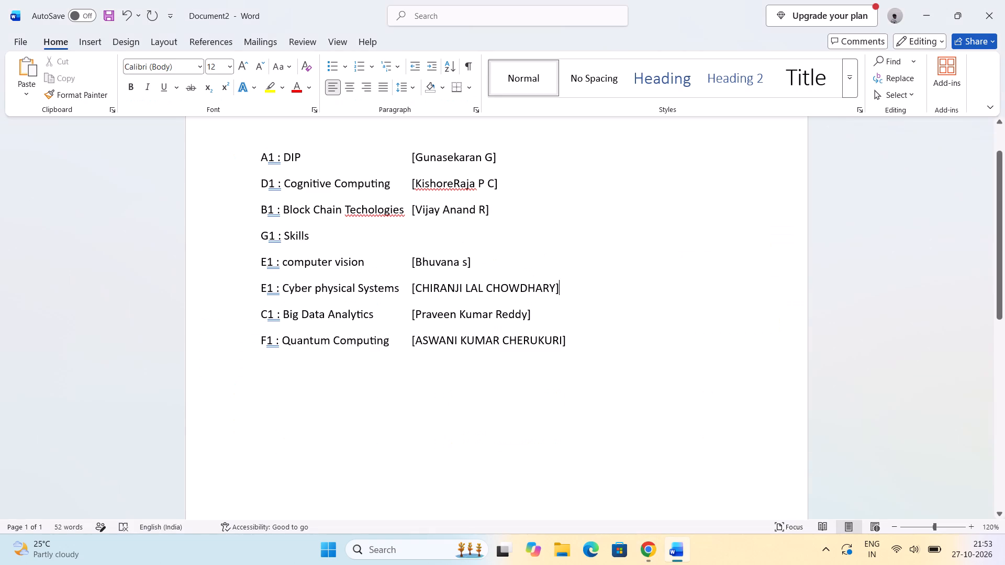
# Download the ISWE417L Quantum Computing, ISWE420L Cyber Physical Systems and ISWE421L Cognitive Computing syllabi from the Discipline Elective list in VTOP.
pyautogui.hotkey('alt', 'Tab')
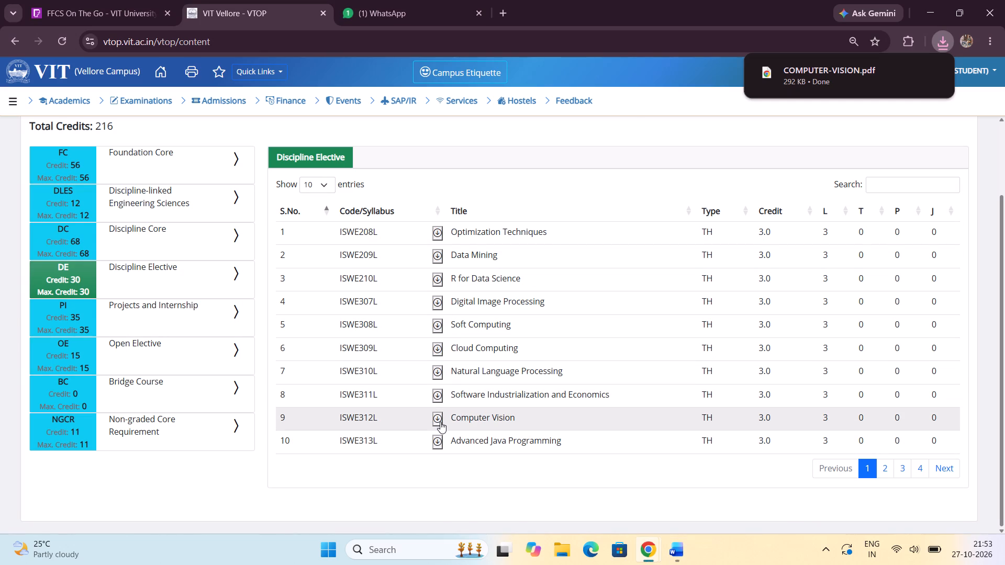
pyautogui.click(885, 466)
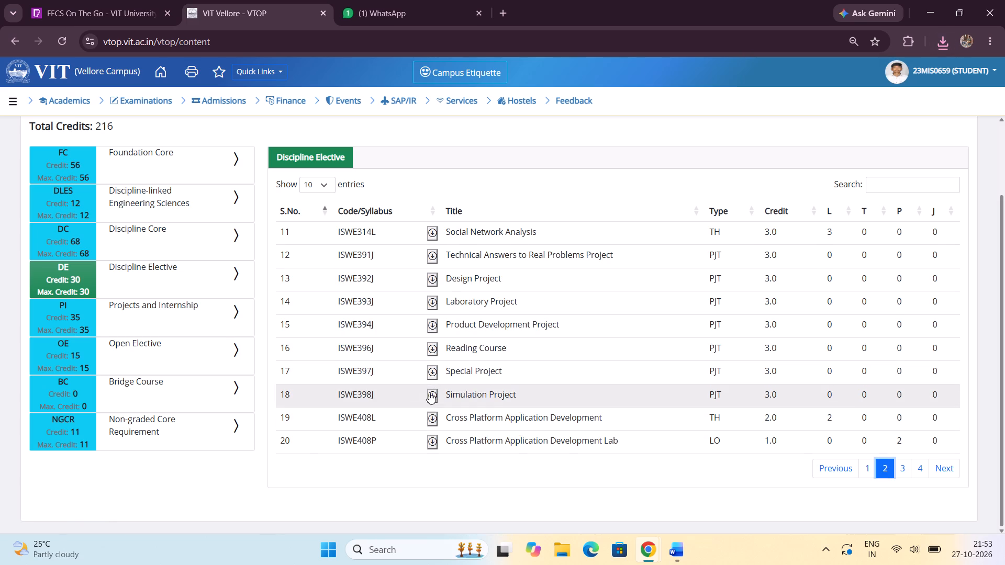
pyautogui.click(903, 468)
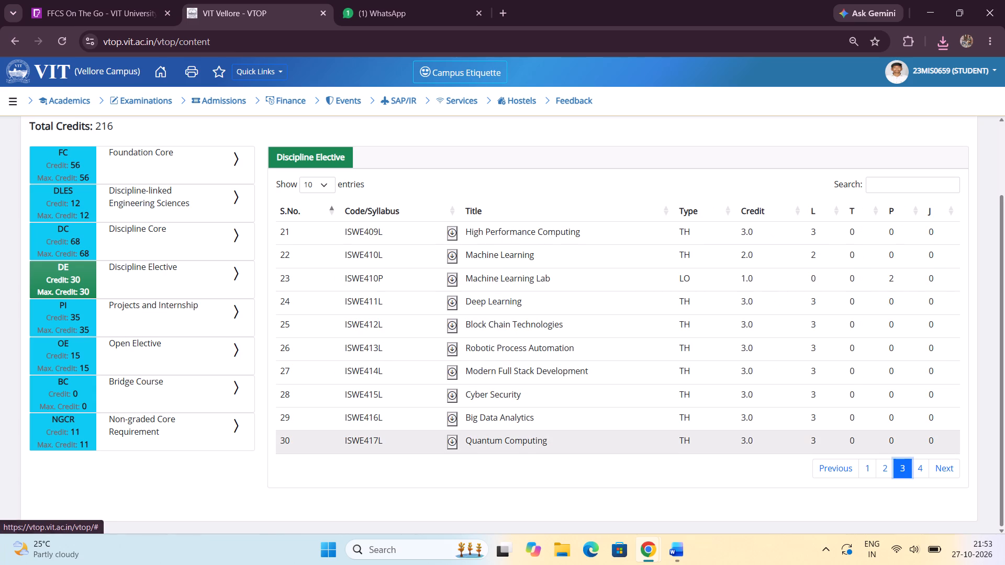
pyautogui.click(451, 442)
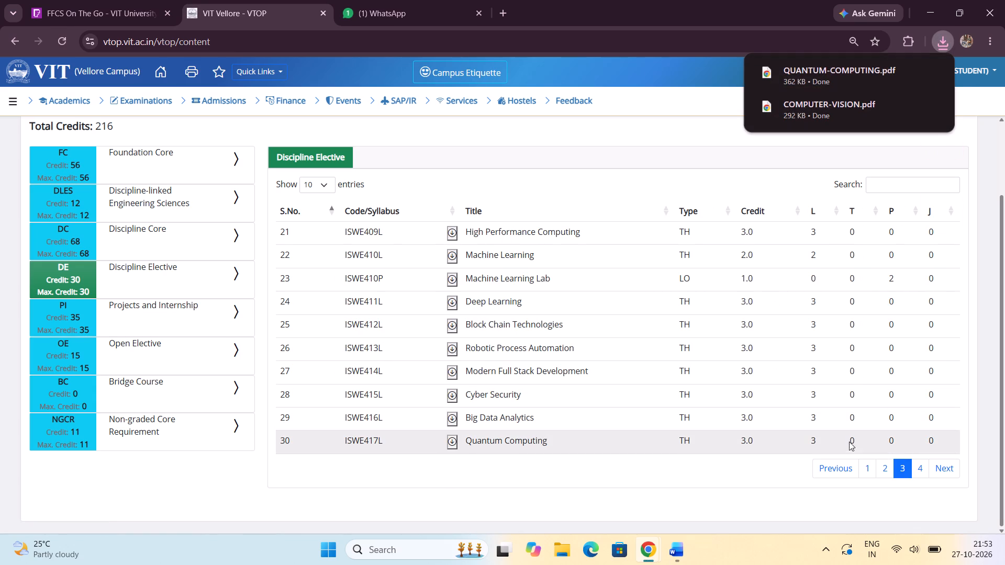
pyautogui.click(921, 465)
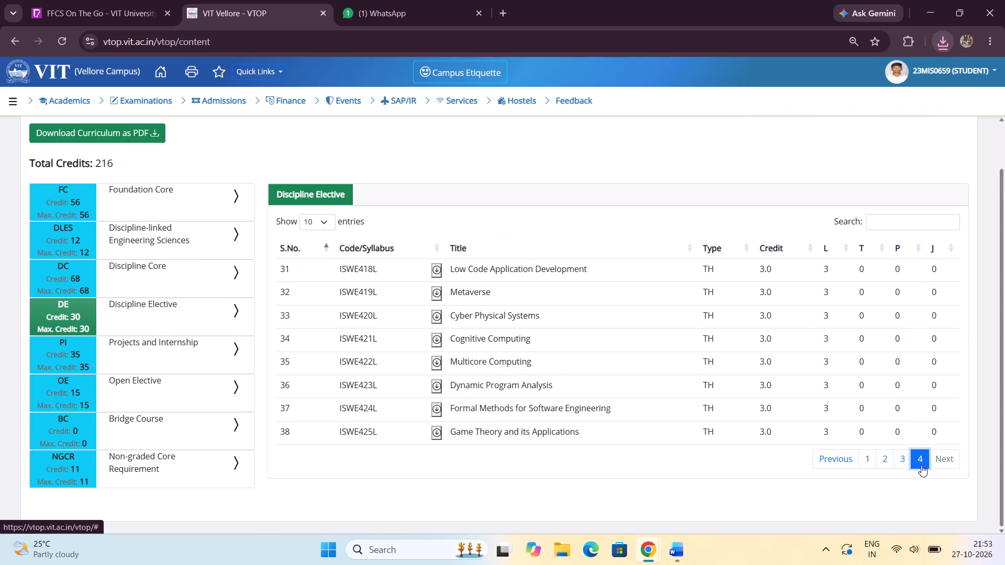
pyautogui.click(435, 314)
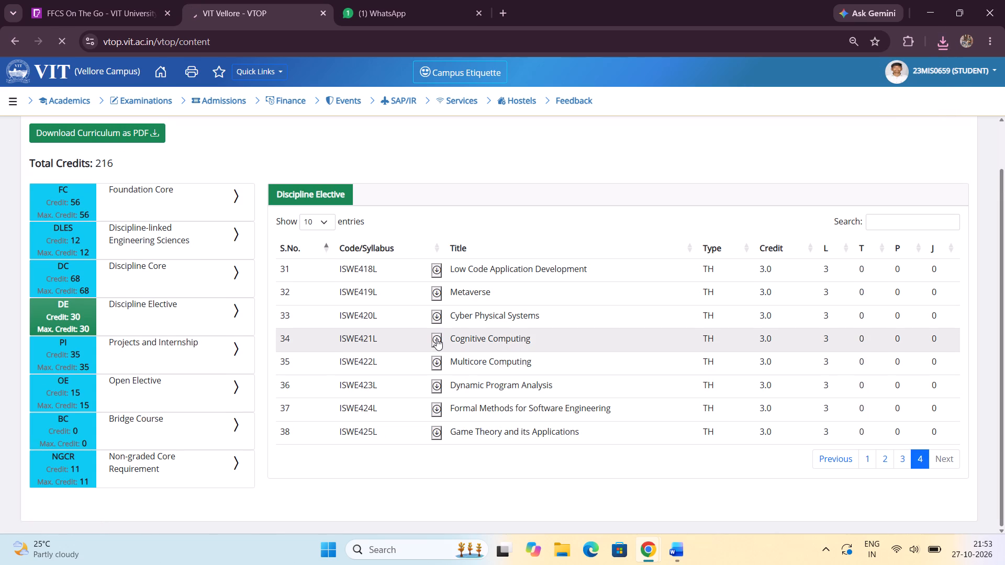
pyautogui.click(437, 338)
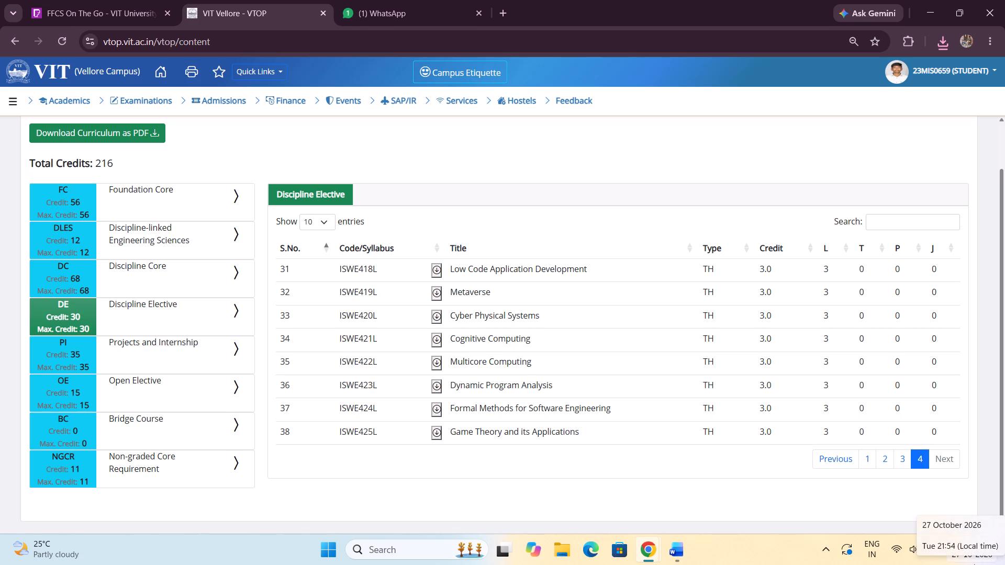
pyautogui.click(866, 460)
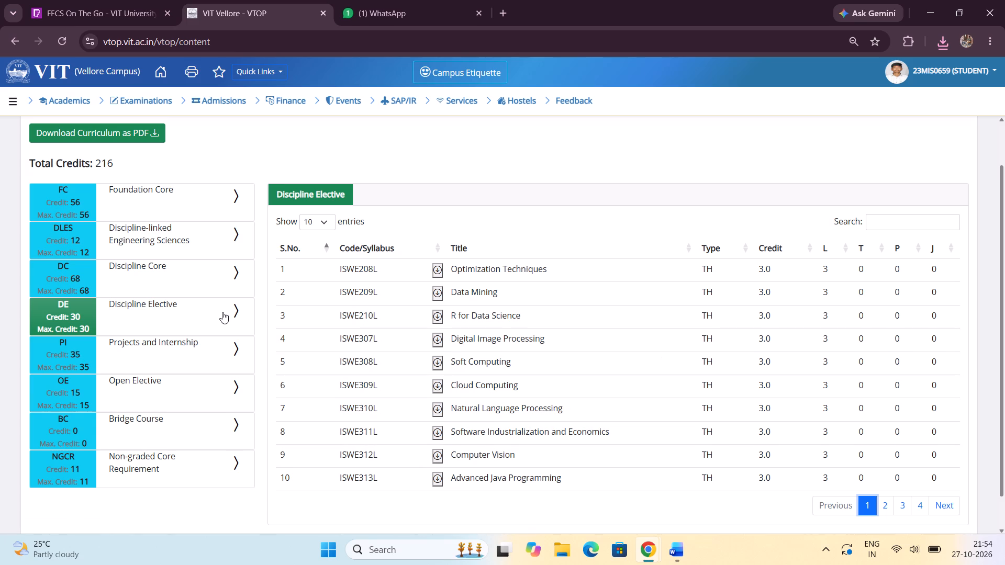
# Replace the bracketed faculty name on the E1 computer vision line in Word with the alternative faculty member's name and initial.
pyautogui.click(107, 0)
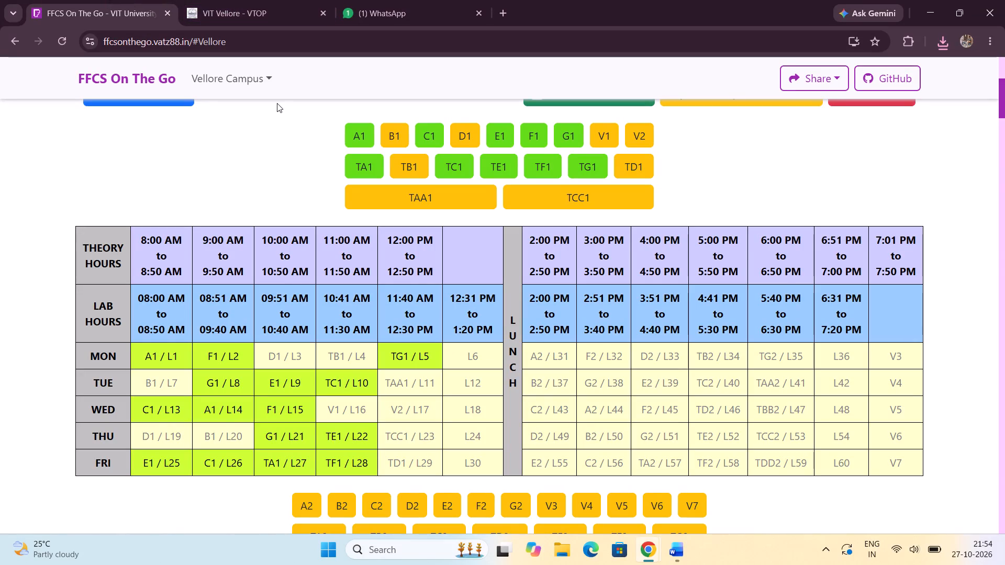
pyautogui.hotkey('alt', 'Tab')
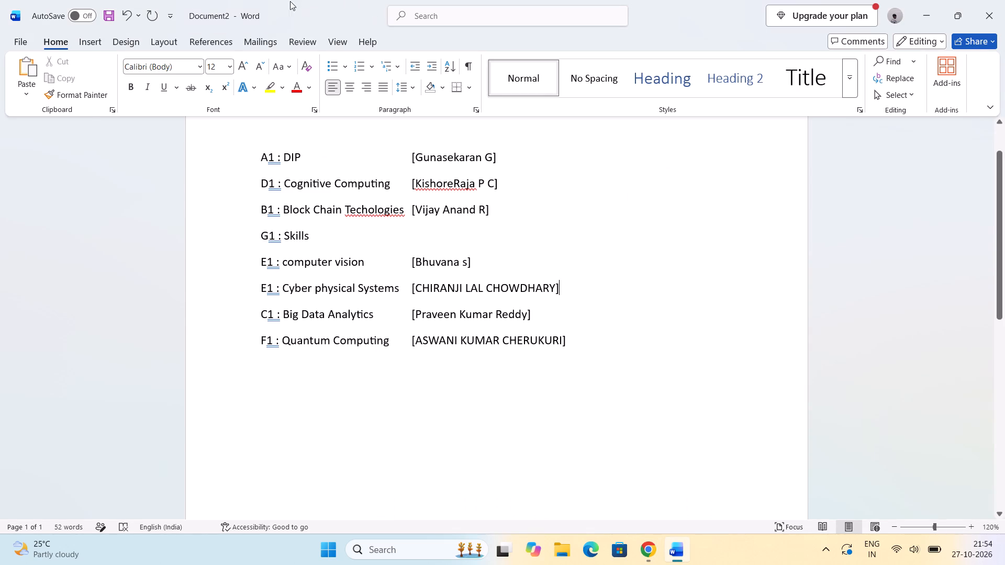
pyautogui.click(466, 261)
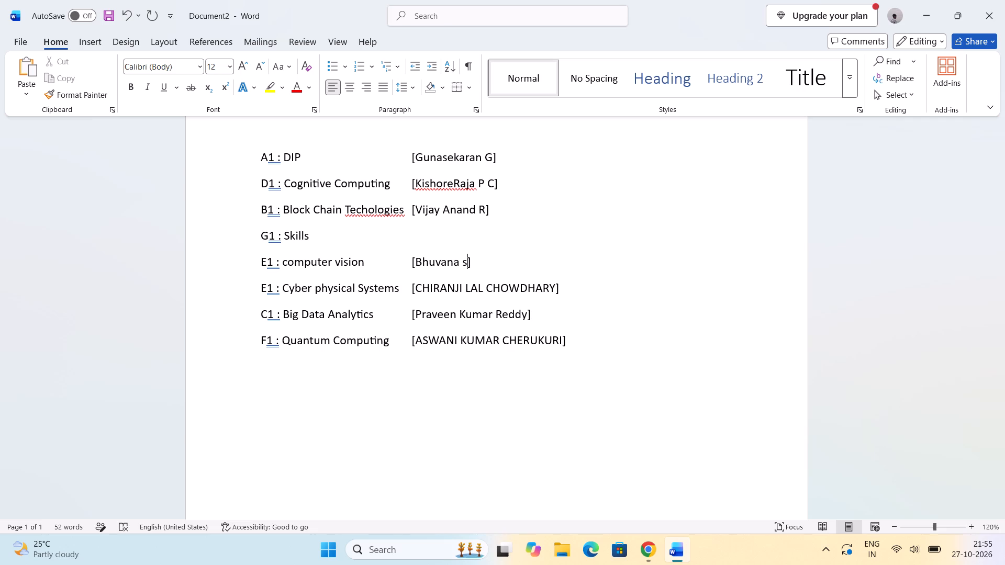
pyautogui.hotkey('alt', 'Tab')
pyautogui.click(245, 0)
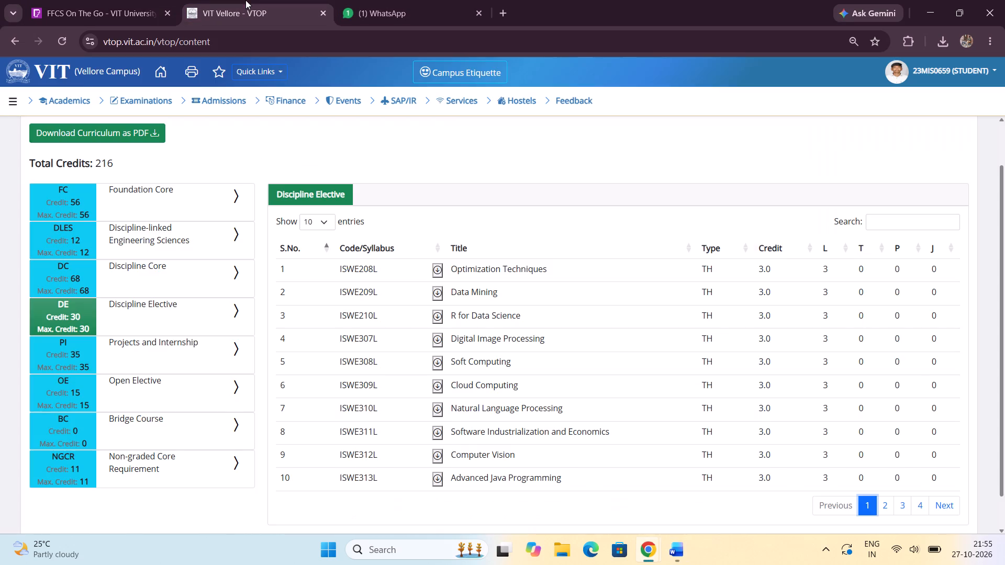
pyautogui.click(117, 0)
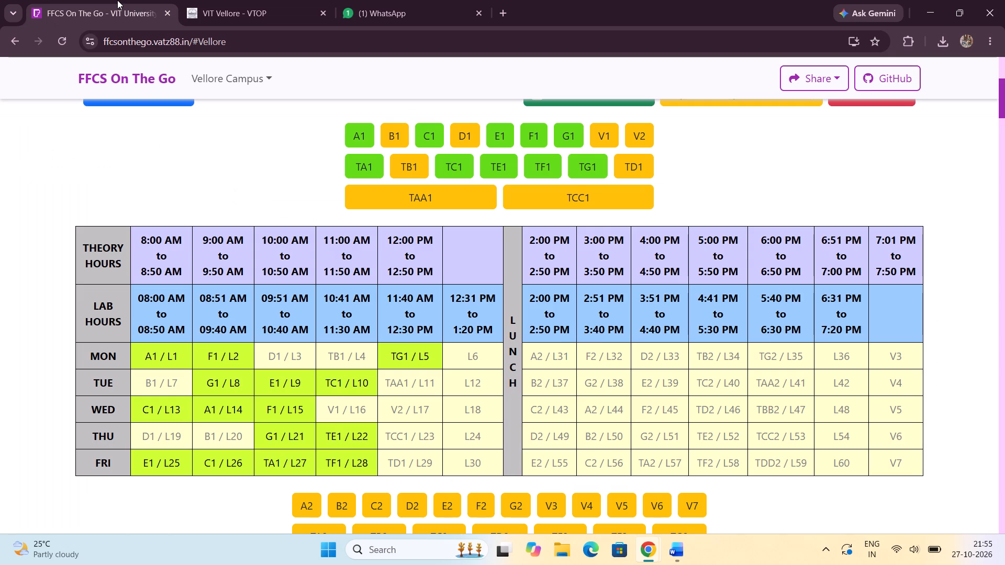
pyautogui.hotkey('alt', 'Tab')
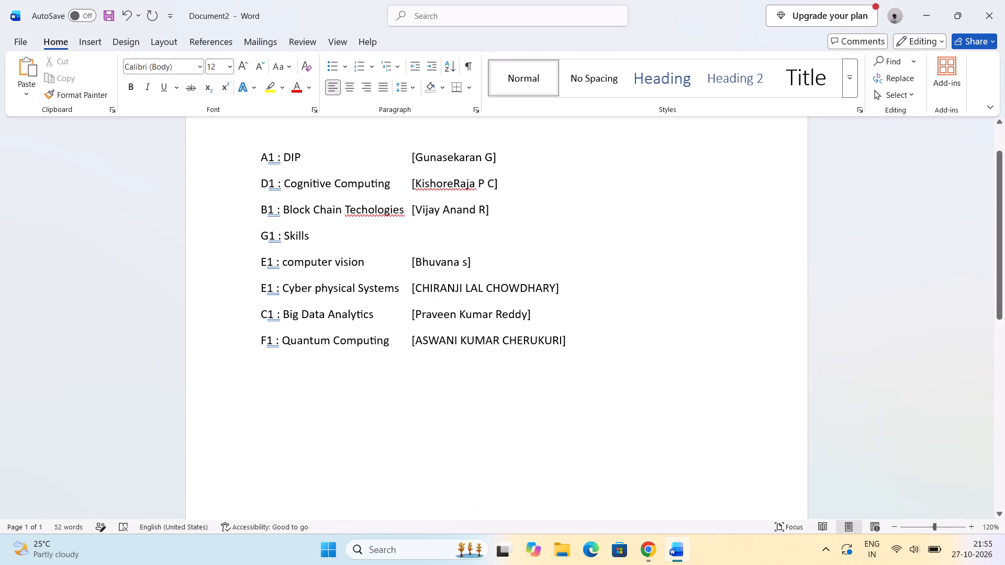
pyautogui.press('BackSpace')
pyautogui.press('BackSpace')
pyautogui.press('BackSpace')
pyautogui.press('BackSpace')
pyautogui.press('BackSpace')
pyautogui.press('BackSpace')
pyautogui.press('BackSpace')
pyautogui.press('BackSpace')
pyautogui.press('BackSpace')
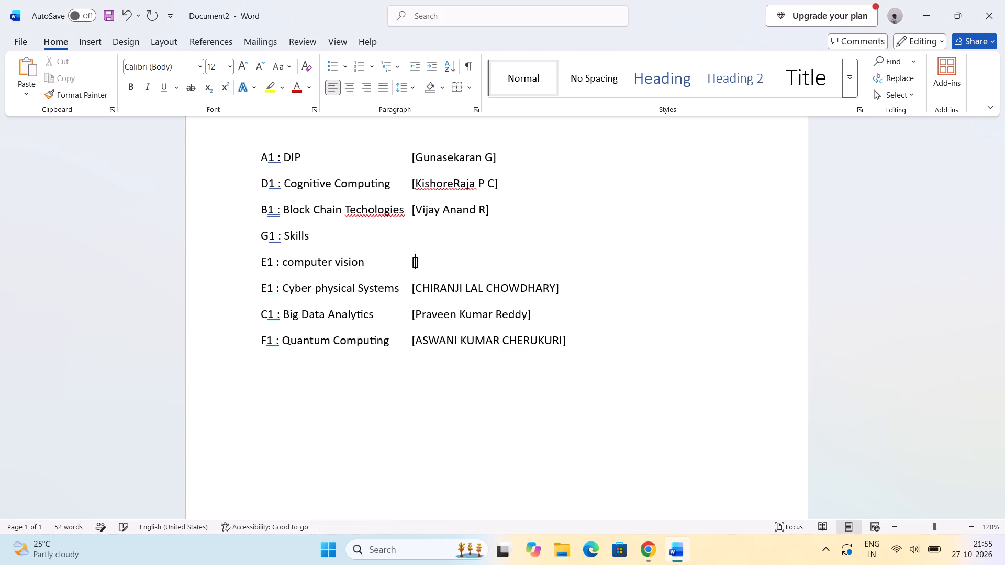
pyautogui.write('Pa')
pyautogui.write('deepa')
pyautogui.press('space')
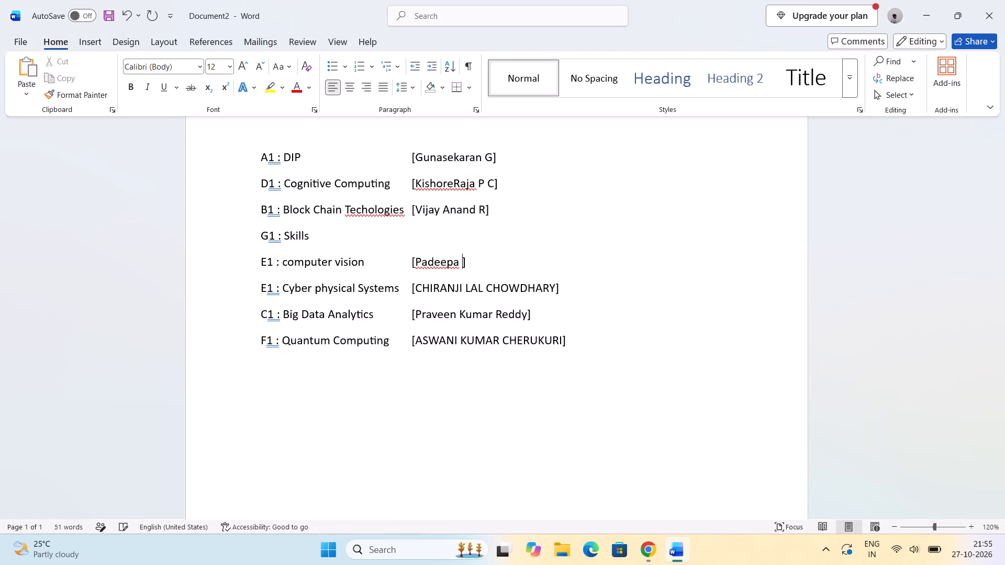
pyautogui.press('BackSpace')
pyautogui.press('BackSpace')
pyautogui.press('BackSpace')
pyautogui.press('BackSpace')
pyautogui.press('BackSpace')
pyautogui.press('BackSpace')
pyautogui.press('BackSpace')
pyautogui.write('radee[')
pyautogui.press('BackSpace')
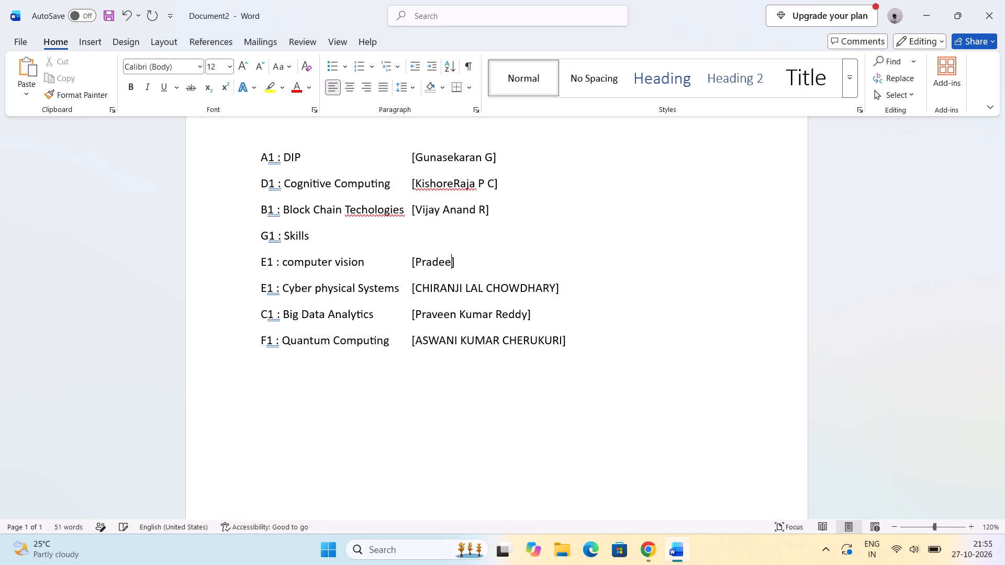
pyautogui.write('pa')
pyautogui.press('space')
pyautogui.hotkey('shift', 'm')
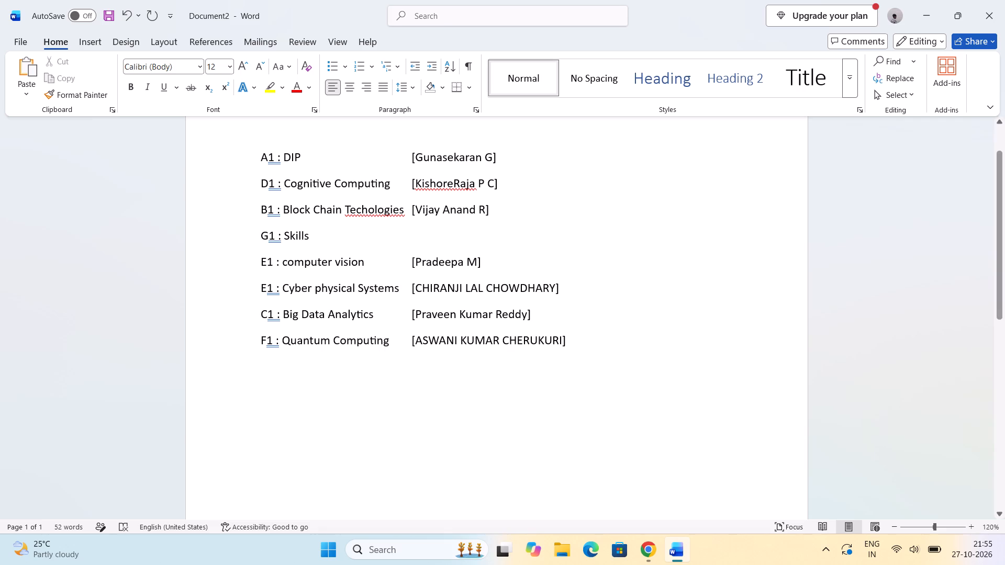
# Capitalise the first letter of "Computer" in the E1 computer vision line.
pyautogui.click(287, 264)
pyautogui.press('BackSpace')
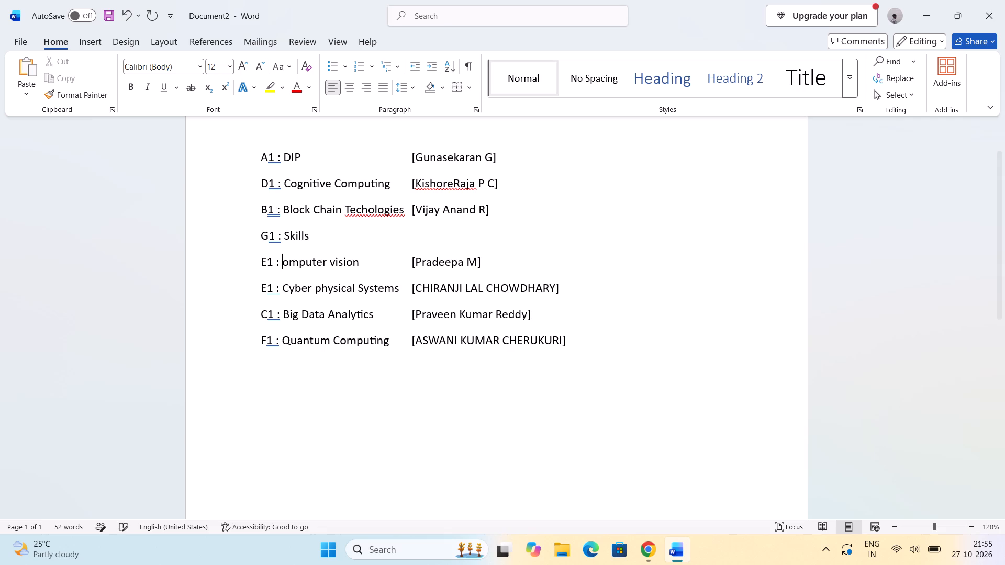
pyautogui.hotkey('shift', 'c')
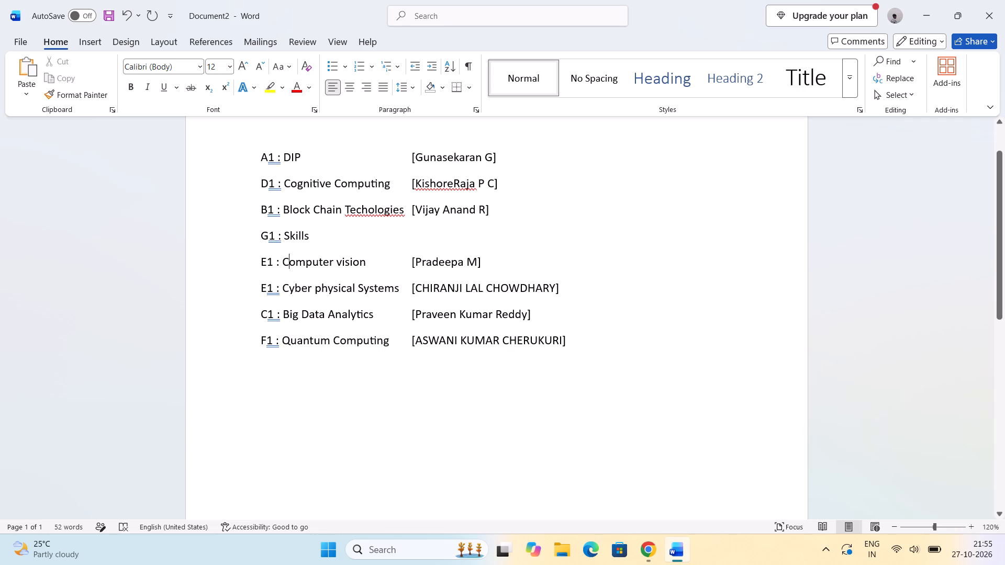
# Check the Word course list, including the E1 Cyber physical Systems line, against the FFCS On The Go timetable.
pyautogui.moveTo(260, 288); pyautogui.dragTo(560, 289)
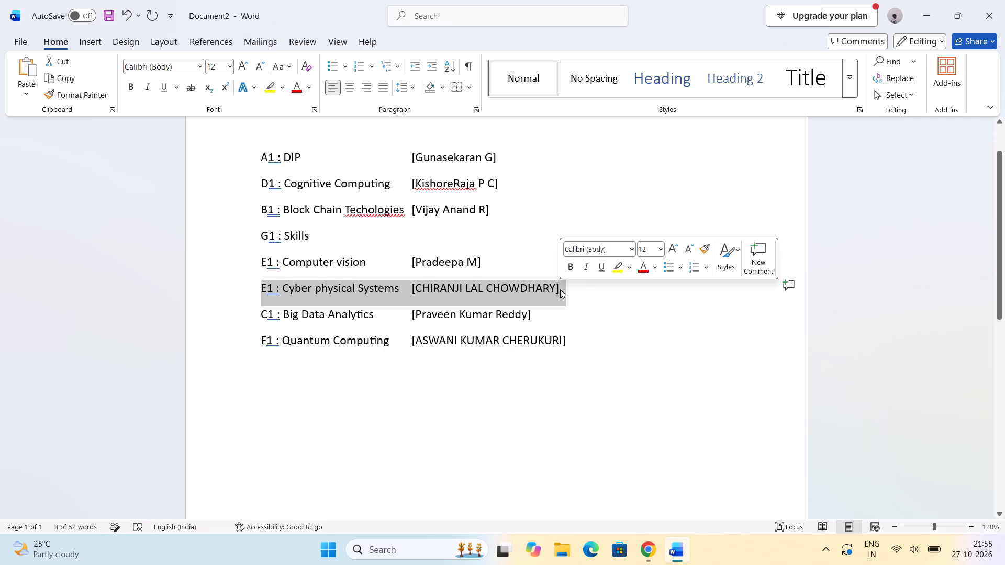
pyautogui.click(549, 323)
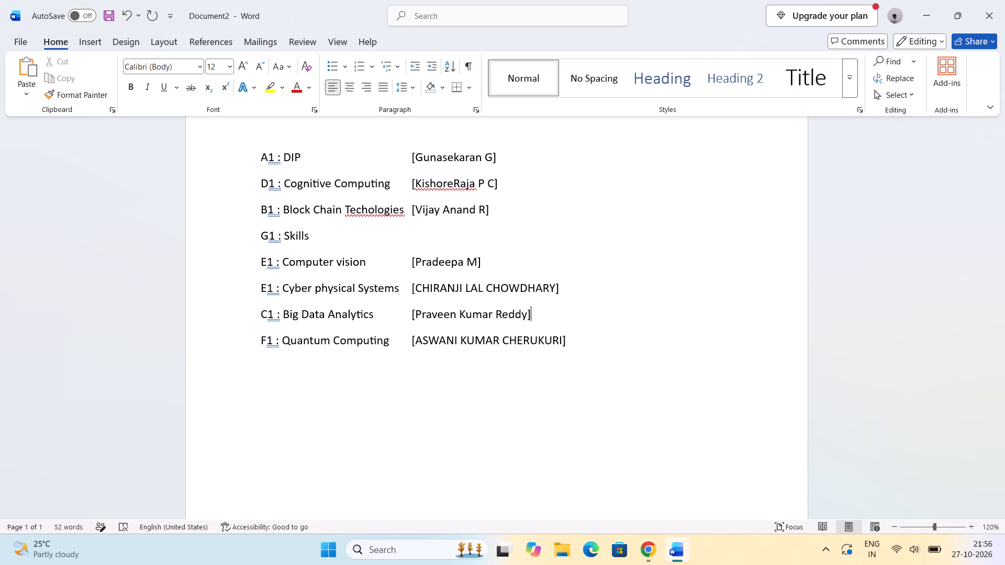
pyautogui.hotkey('alt', 'Tab')
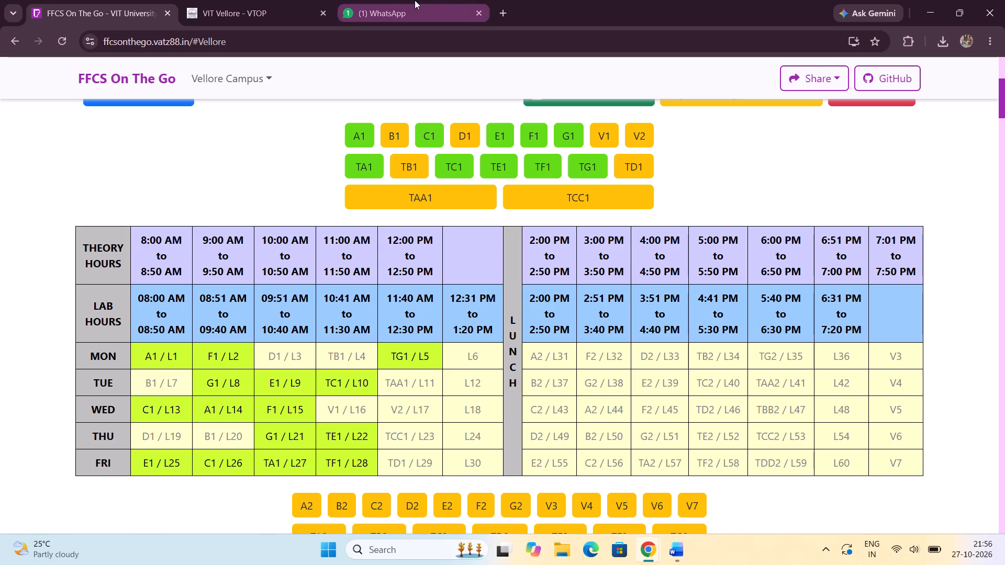
pyautogui.hotkey('alt', 'Tab')
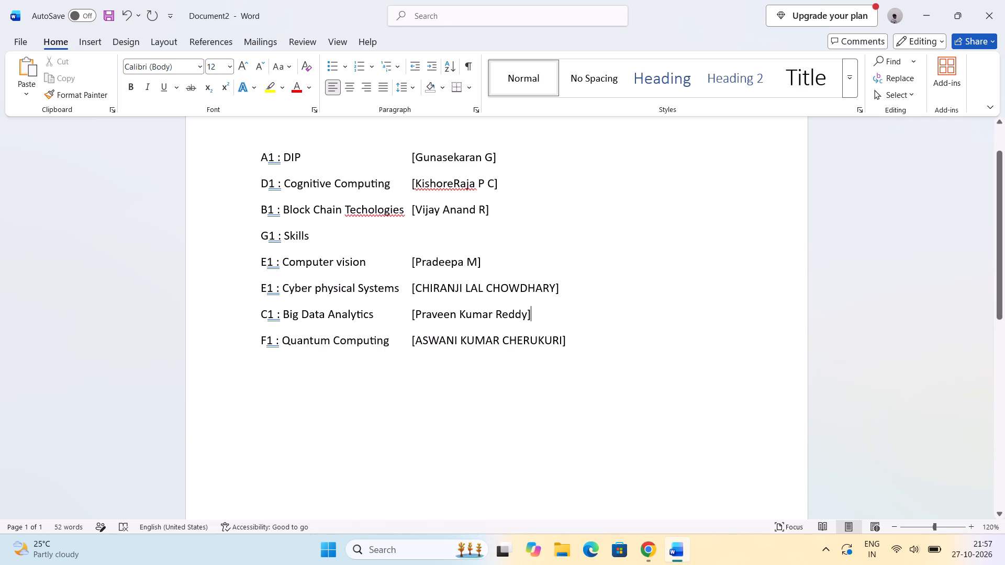
pyautogui.hotkey('alt', 'Tab')
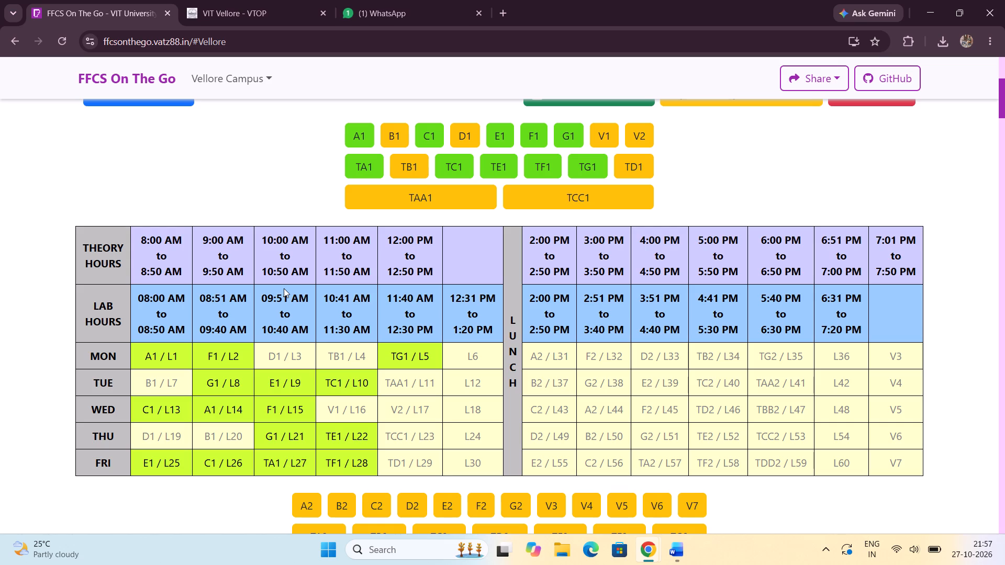
pyautogui.hotkey('alt', 'Tab')
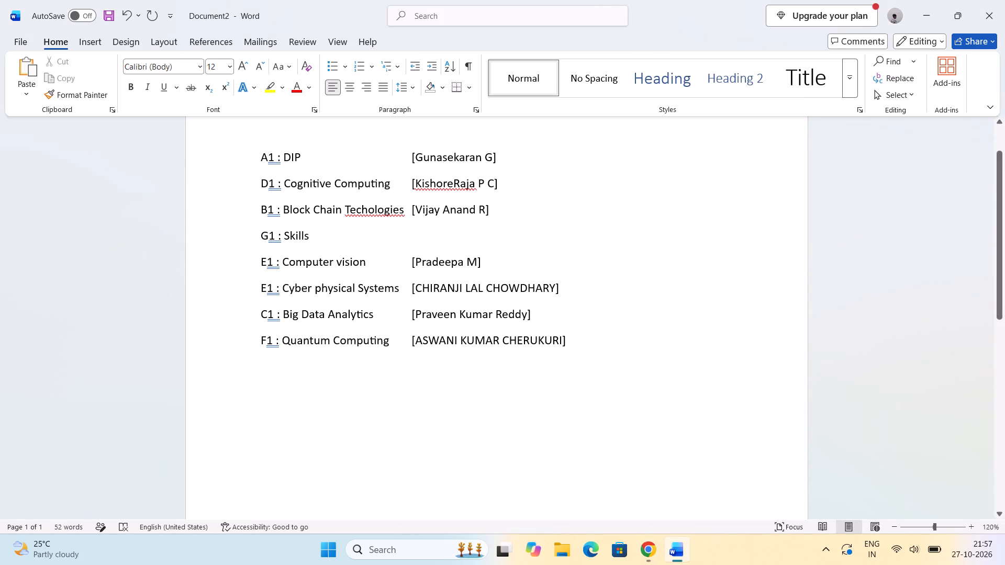
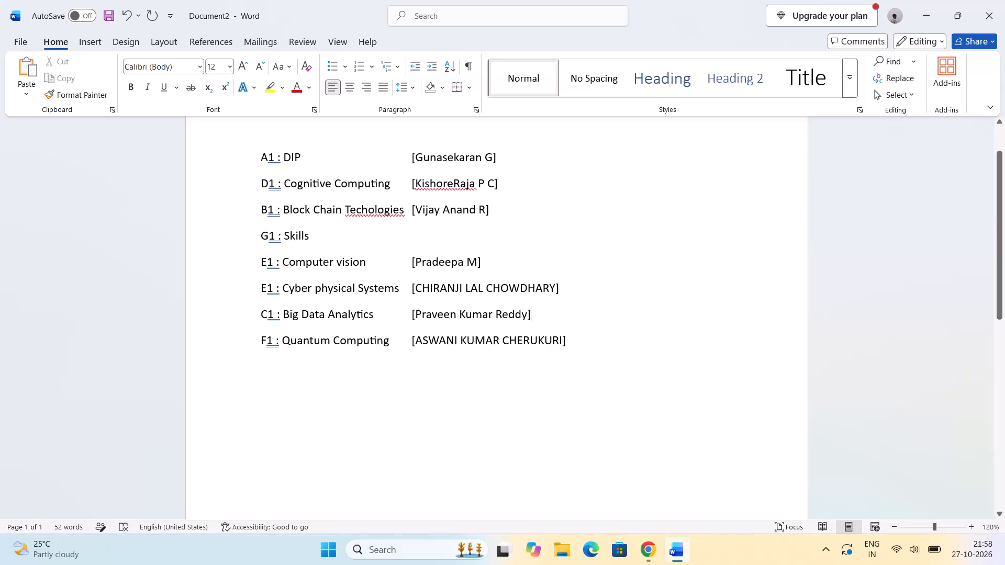
# Delete the D1 Cognitive Computing, B1 Block Chain and E1 Cyber physical Systems lines from the Word course list.
pyautogui.moveTo(259, 182); pyautogui.dragTo(504, 217)
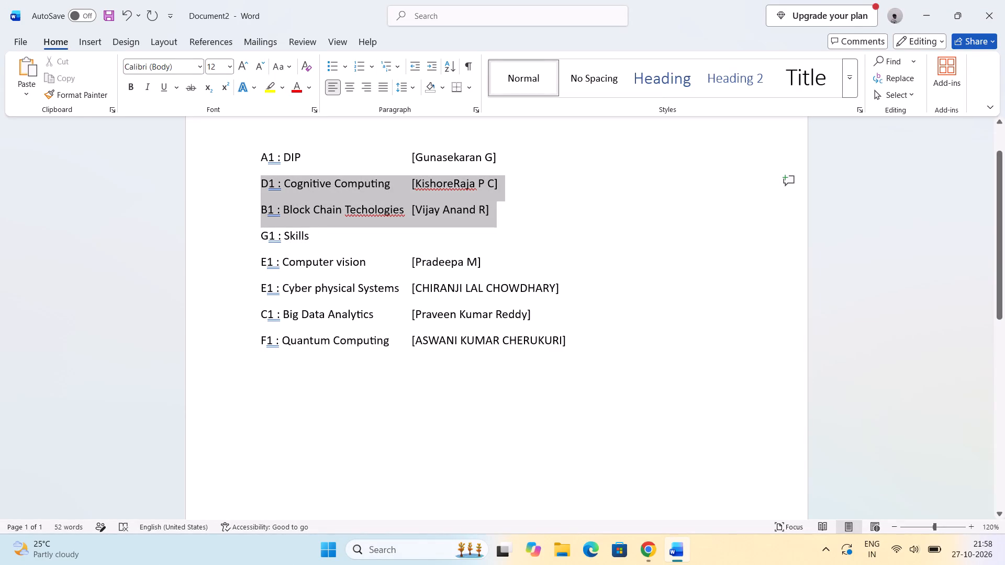
pyautogui.moveTo(504, 217); pyautogui.dragTo(492, 211)
pyautogui.press('BackSpace')
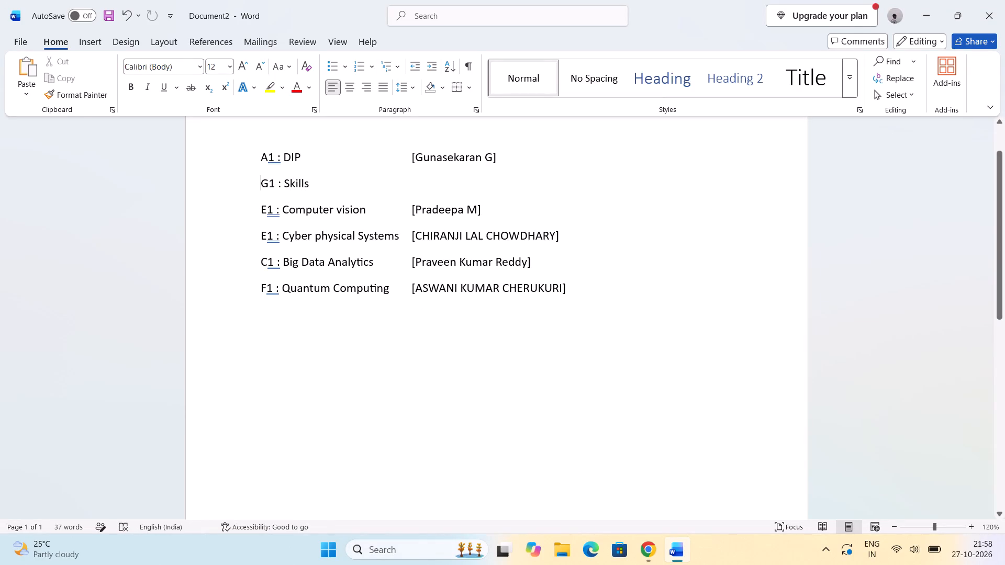
pyautogui.moveTo(259, 237); pyautogui.dragTo(563, 234)
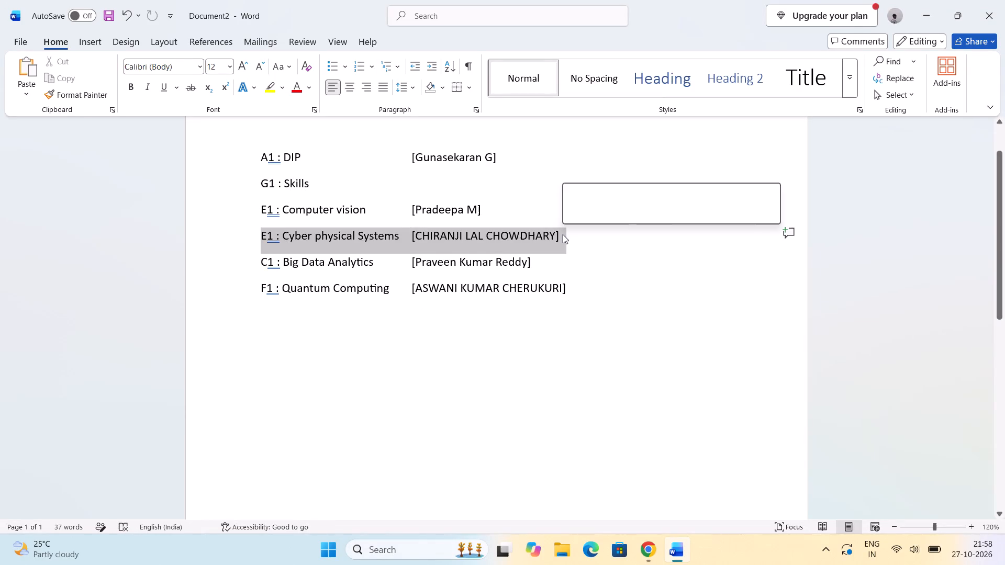
pyautogui.press('BackSpace')
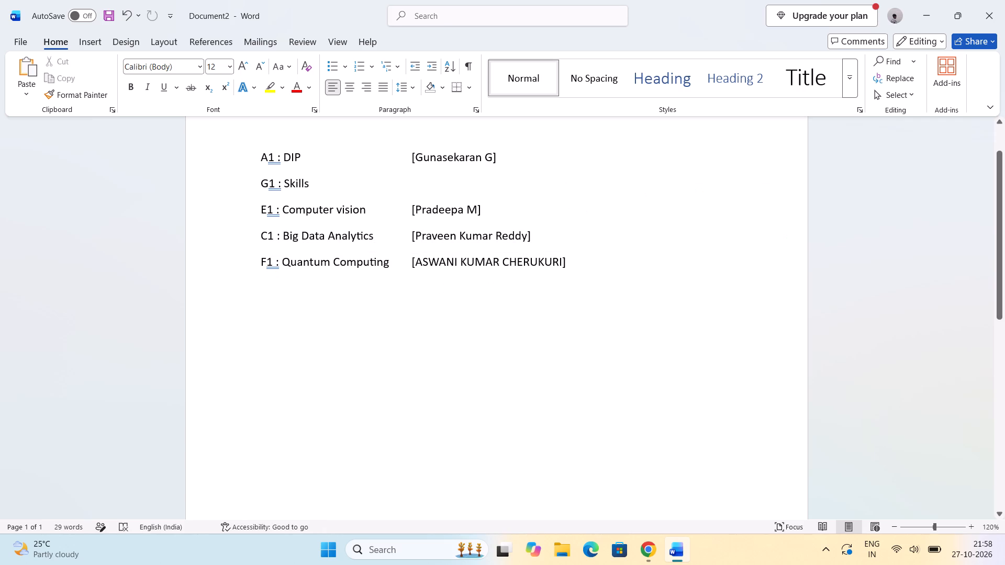
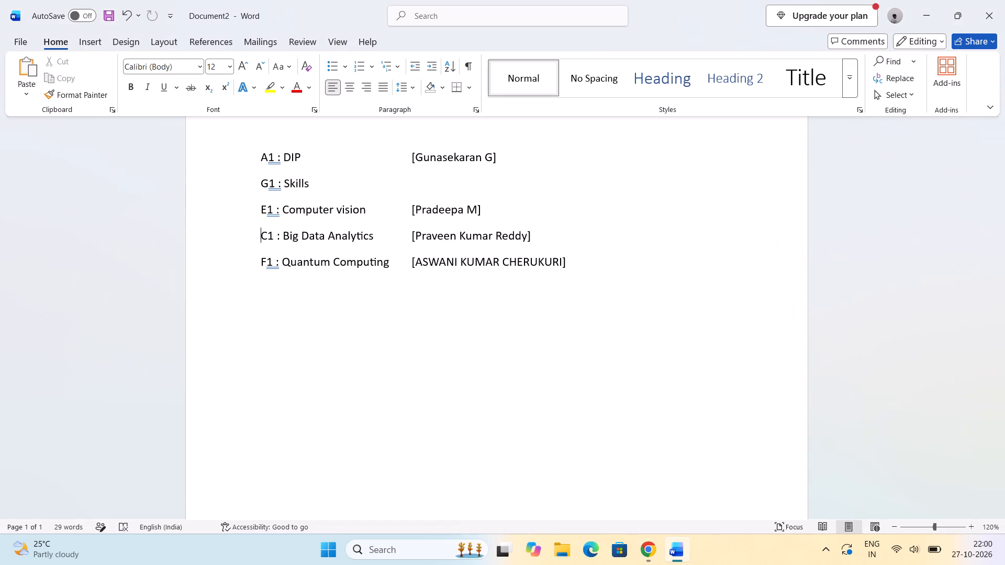
pyautogui.hotkey('alt', 'Tab')
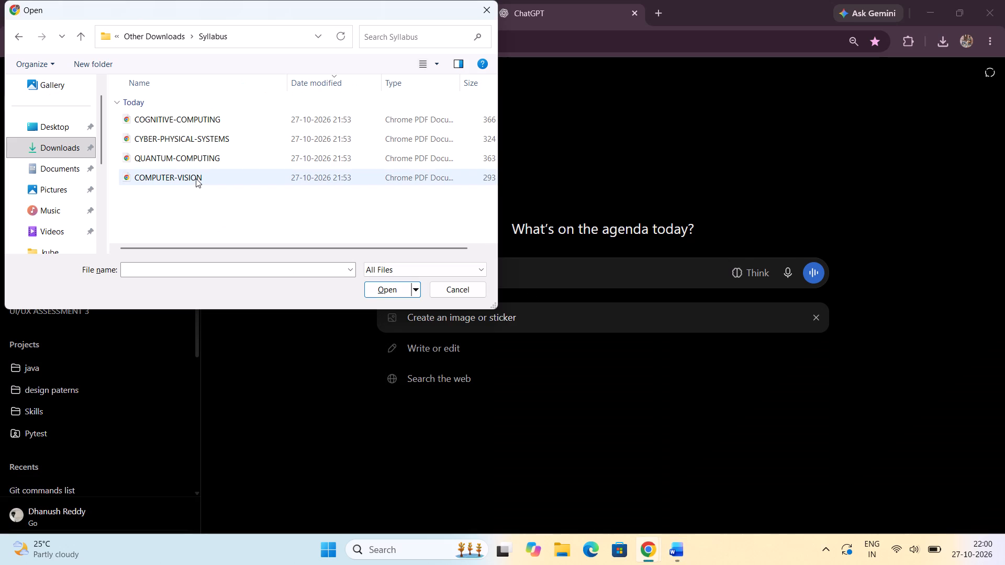
pyautogui.hotkey('alt', 'Tab')
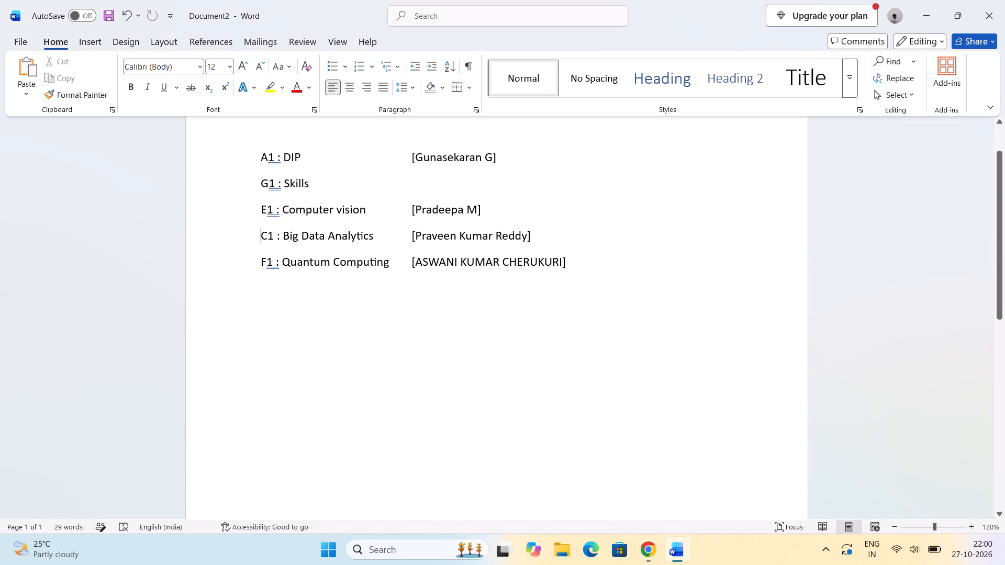
pyautogui.hotkey('alt', 'Tab')
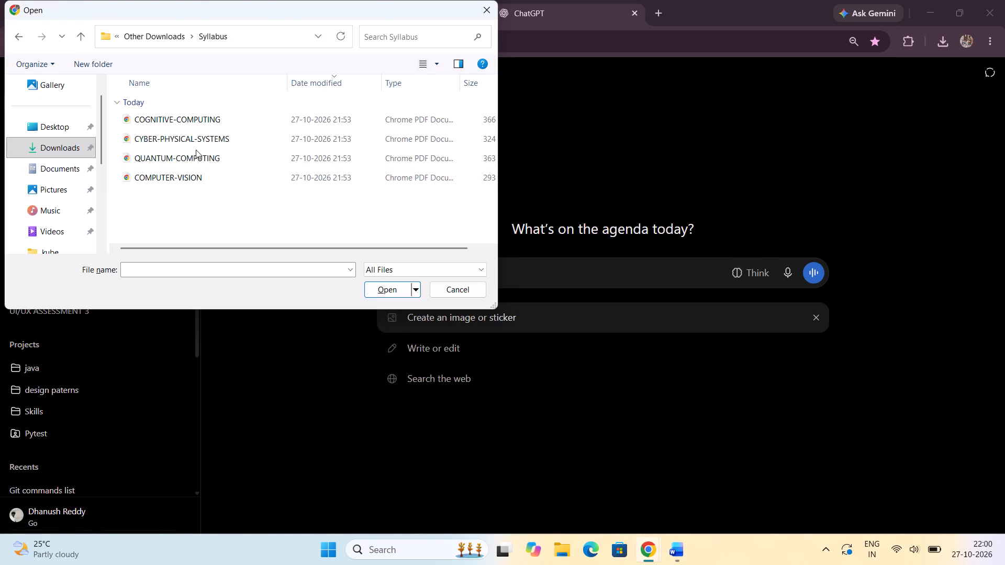
pyautogui.hotkey('alt', 'Tab')
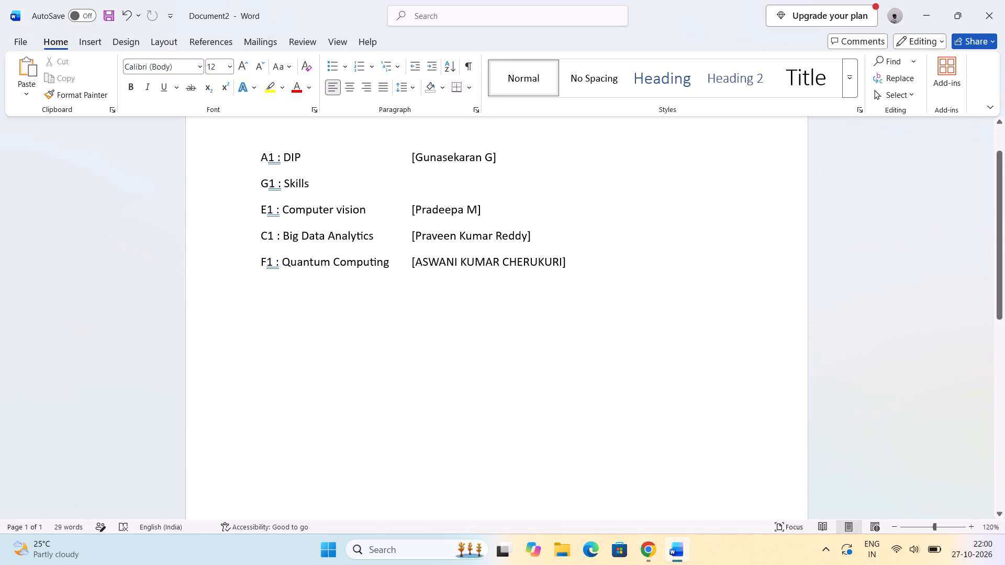
pyautogui.hotkey('alt', 'Tab')
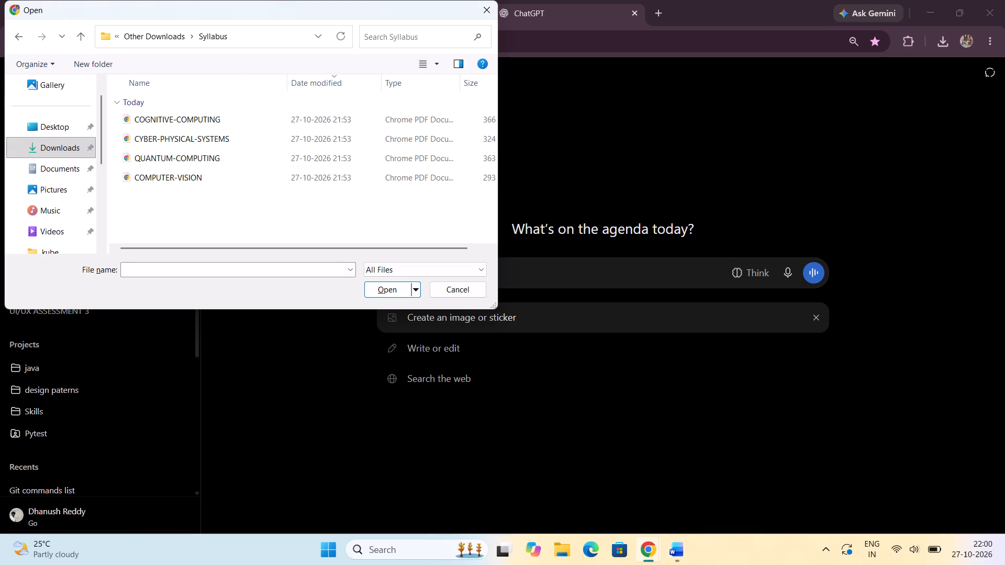
pyautogui.hotkey('alt', 'Tab')
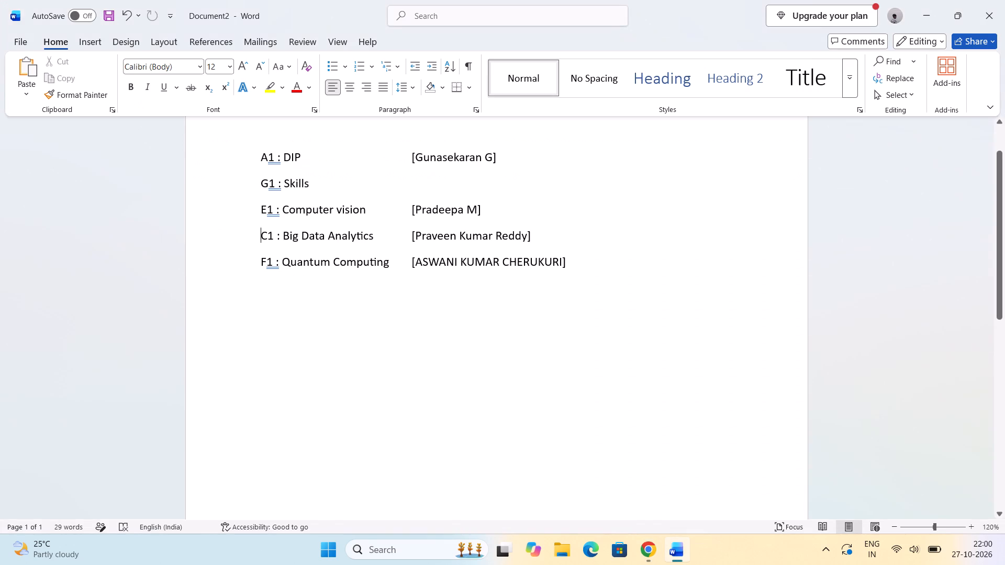
pyautogui.hotkey('alt', 'Tab')
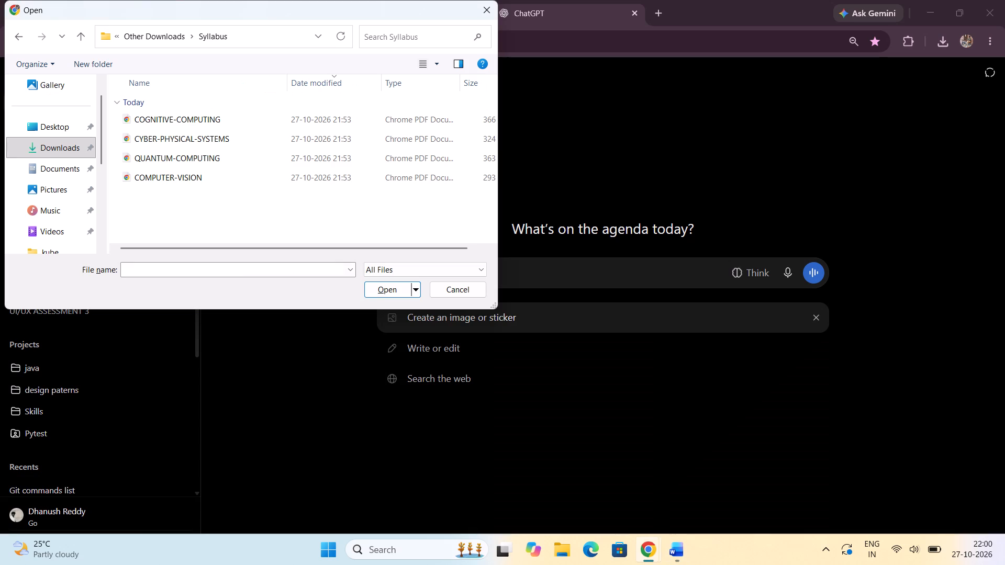
pyautogui.click(489, 3)
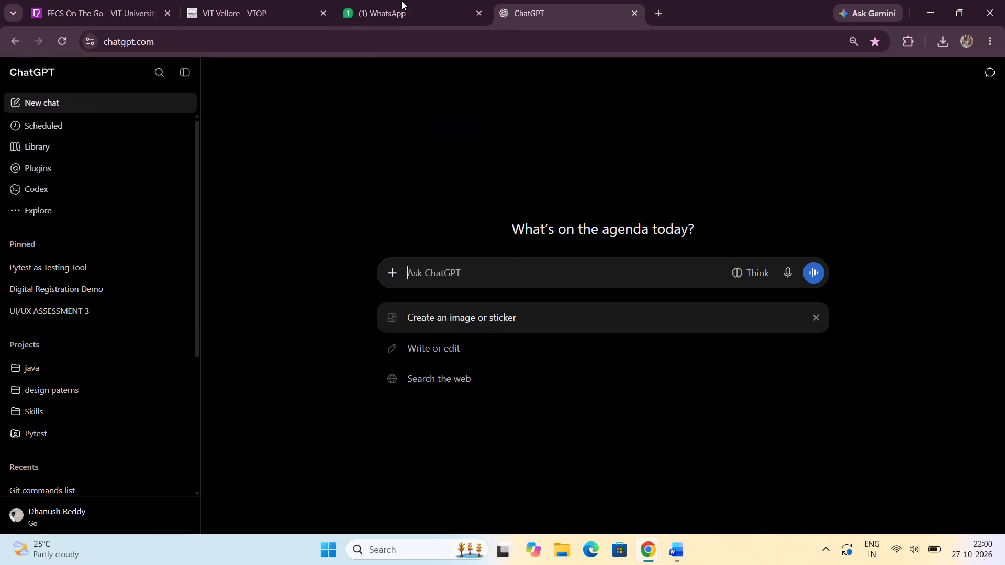
# Close the separate smaller FFCS On The Go window holding the alternative slot selection.
pyautogui.click(269, 5)
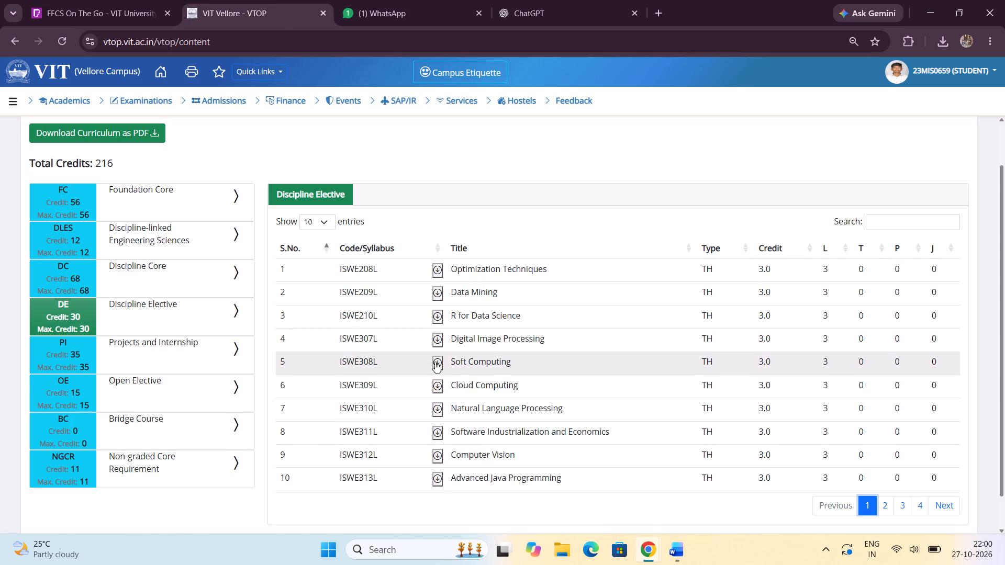
pyautogui.hotkey('alt', 'Tab')
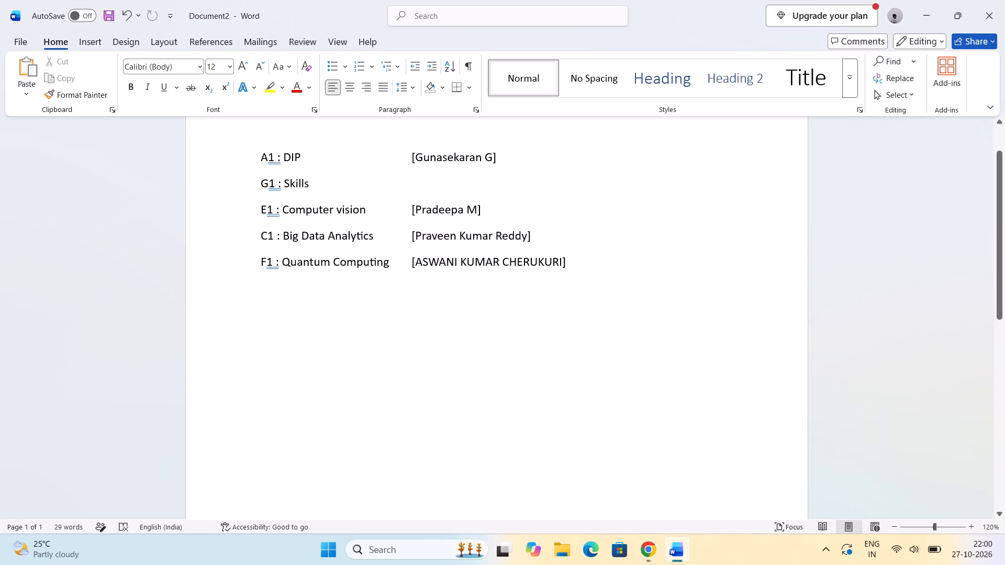
pyautogui.hotkey('alt', 'Tab')
pyautogui.hotkey('alt', 'Tab')
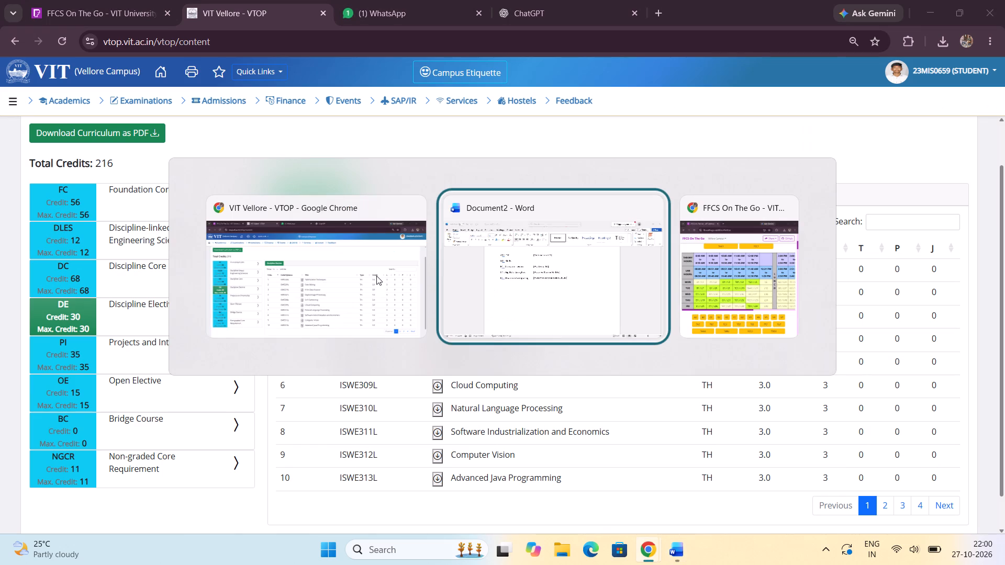
pyautogui.hotkey('alt', 'Tab')
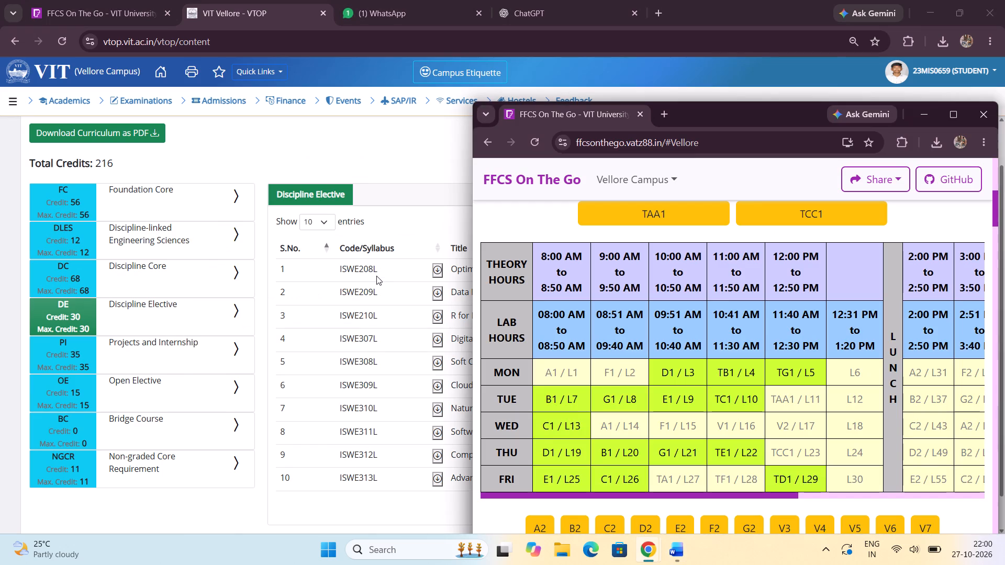
pyautogui.click(981, 110)
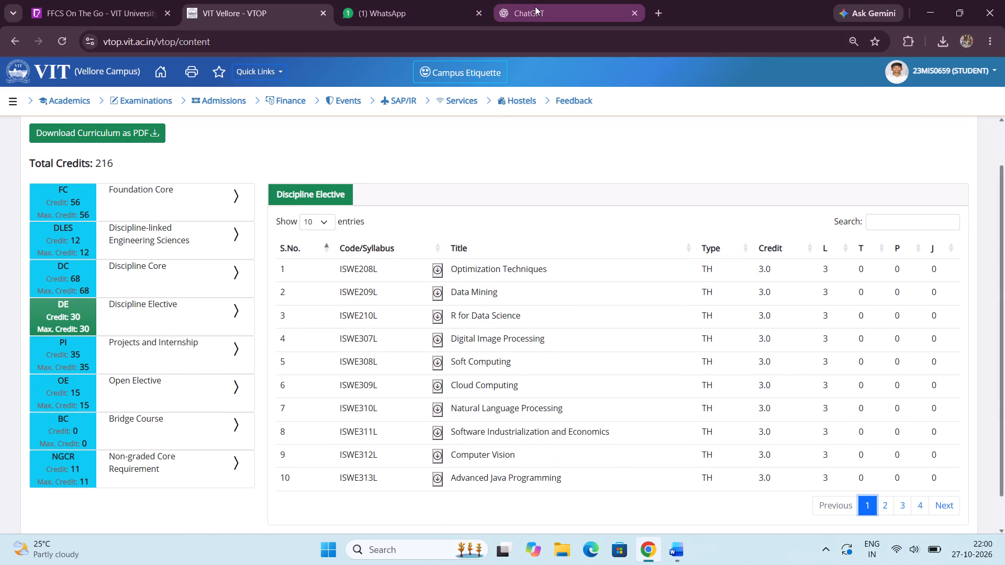
# Download the Digital Image Processing (ISWE307L) syllabus from VTOP's Discipline Elective list, checking against the FFCS slots and the Word course list.
pyautogui.click(91, 0)
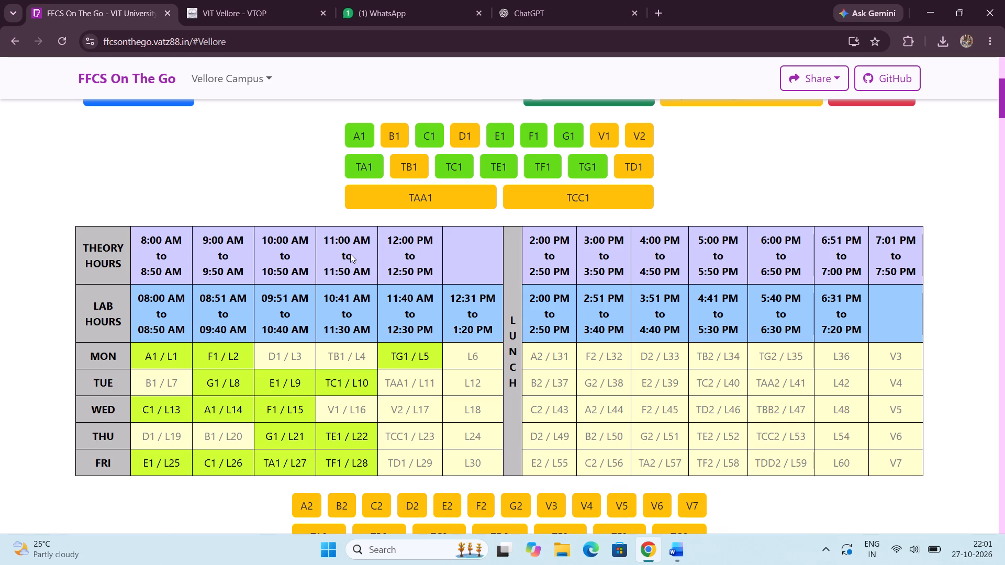
pyautogui.hotkey('alt', 'Tab')
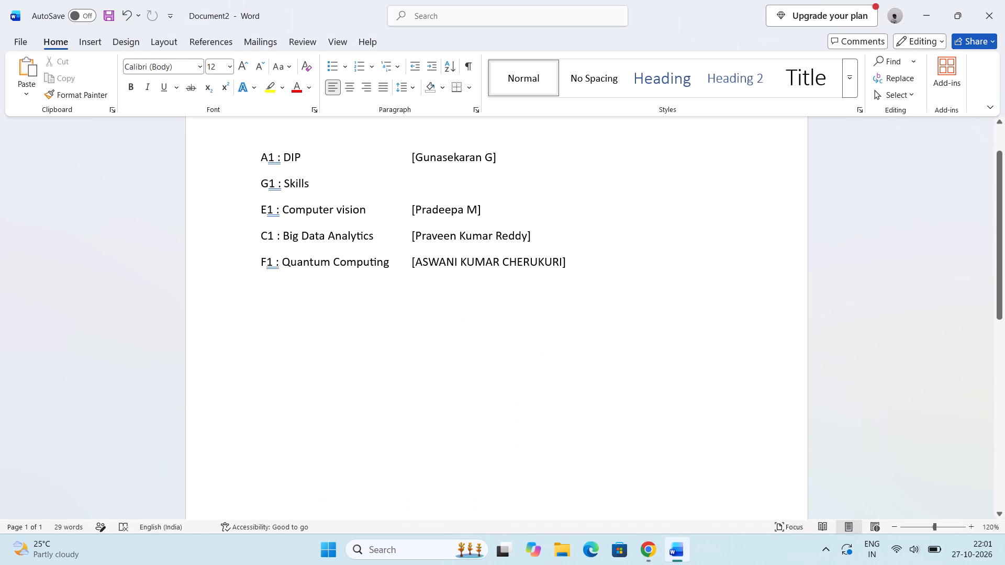
pyautogui.hotkey('alt', 'Tab')
pyautogui.click(252, 0)
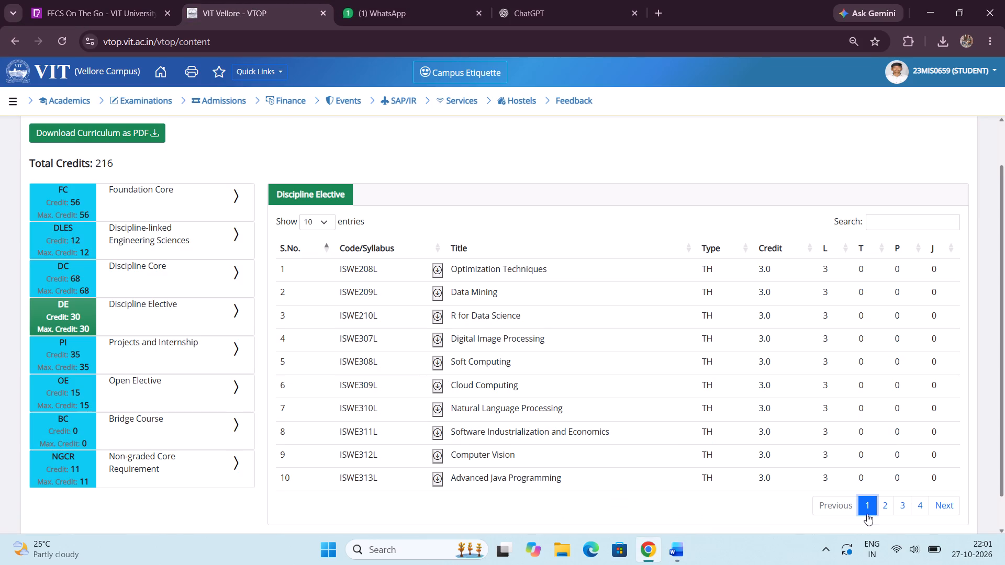
pyautogui.click(885, 504)
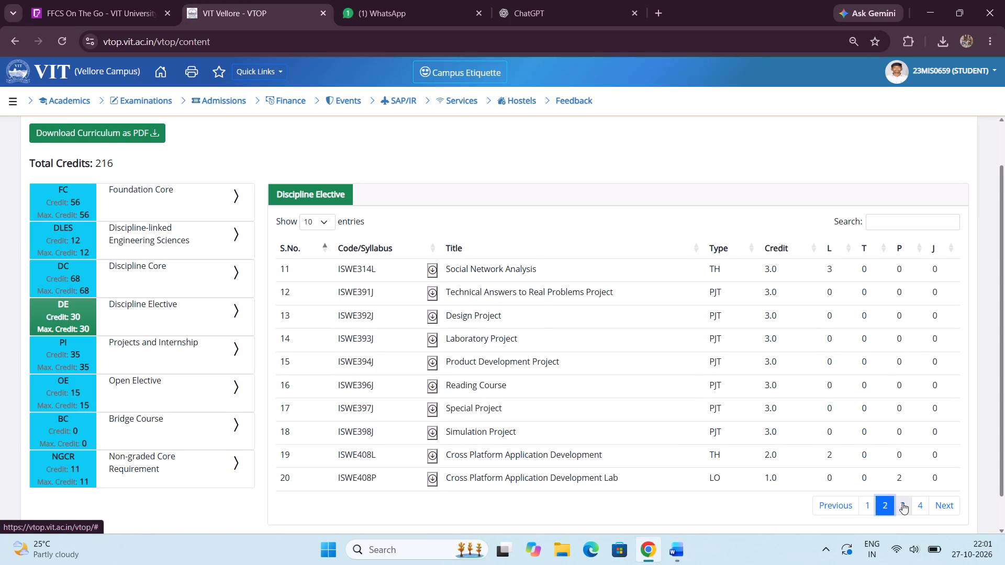
pyautogui.click(902, 503)
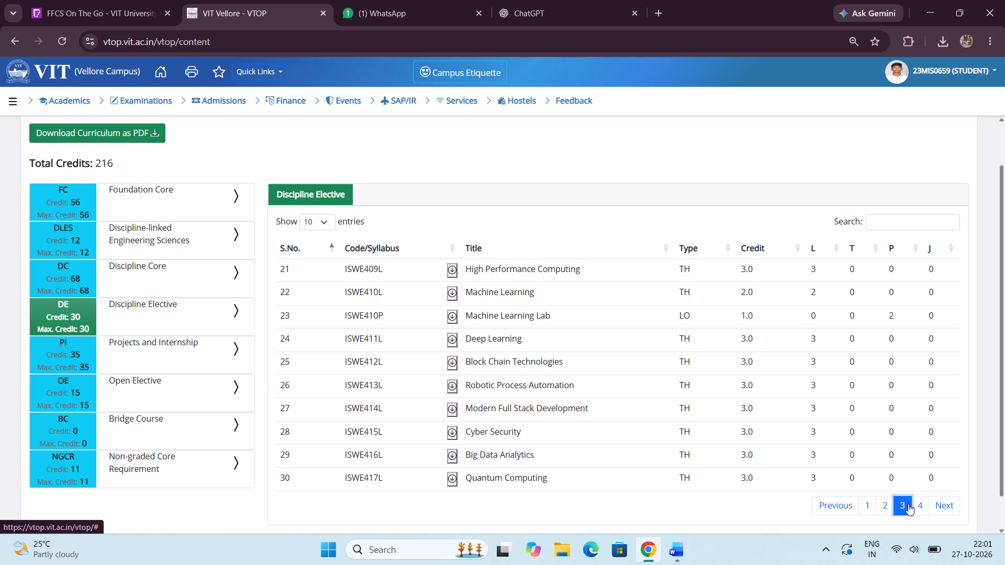
pyautogui.click(924, 504)
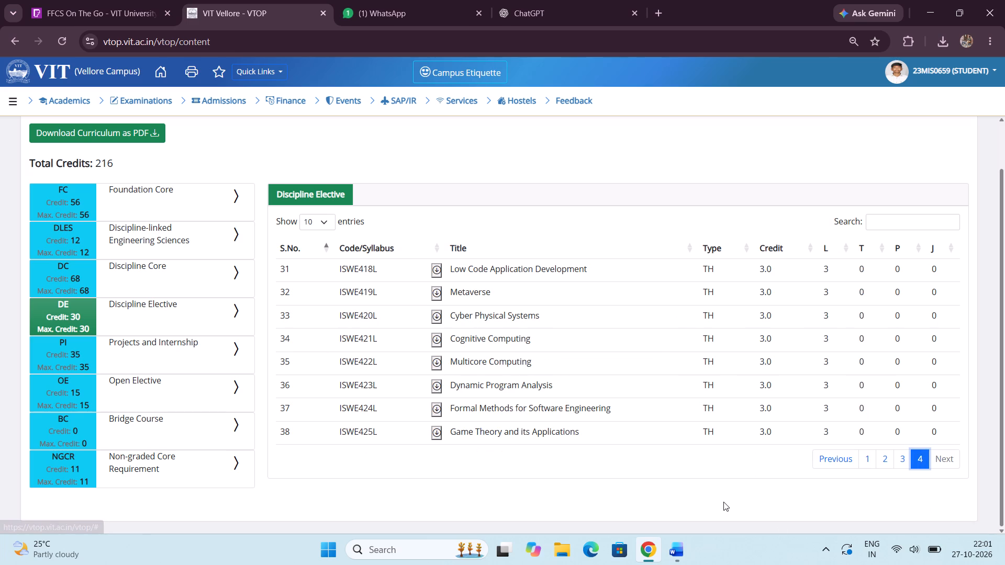
pyautogui.click(864, 457)
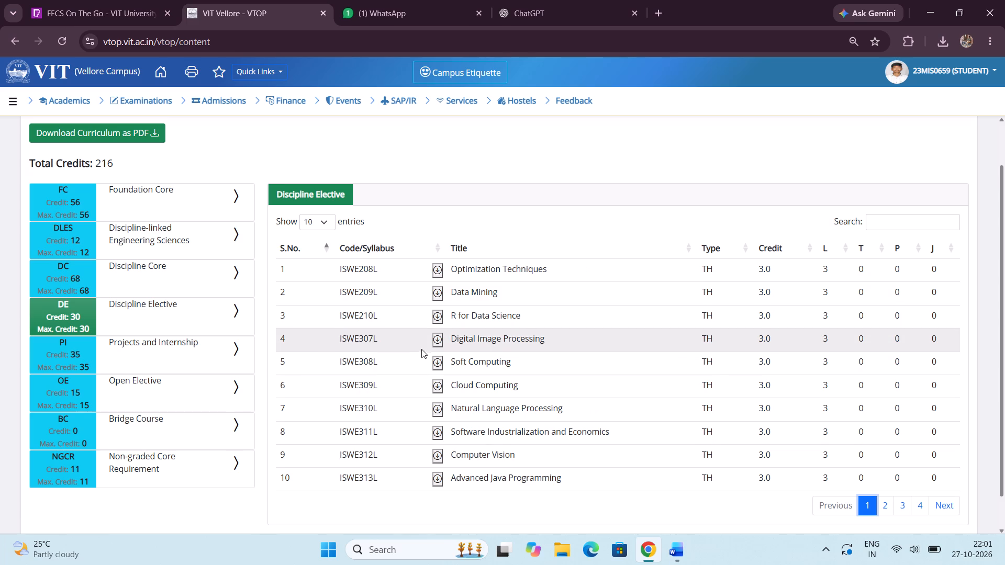
pyautogui.click(438, 337)
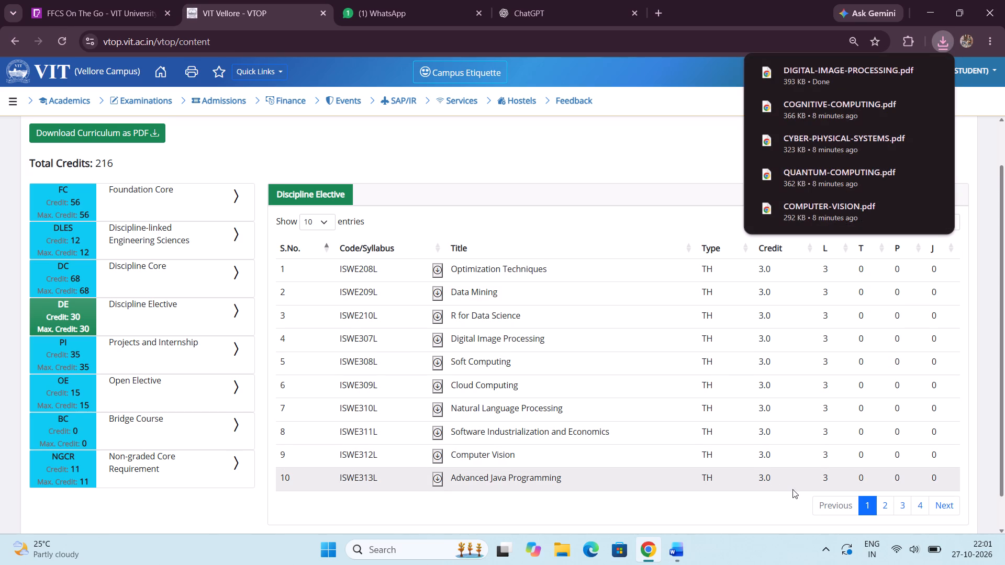
pyautogui.hotkey('alt', 'Tab')
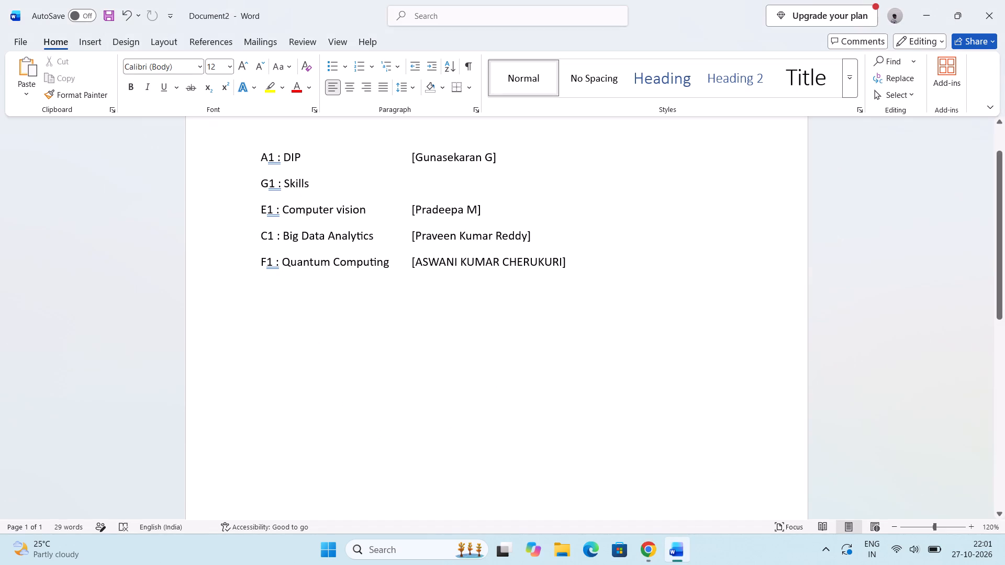
pyautogui.hotkey('alt', 'Tab')
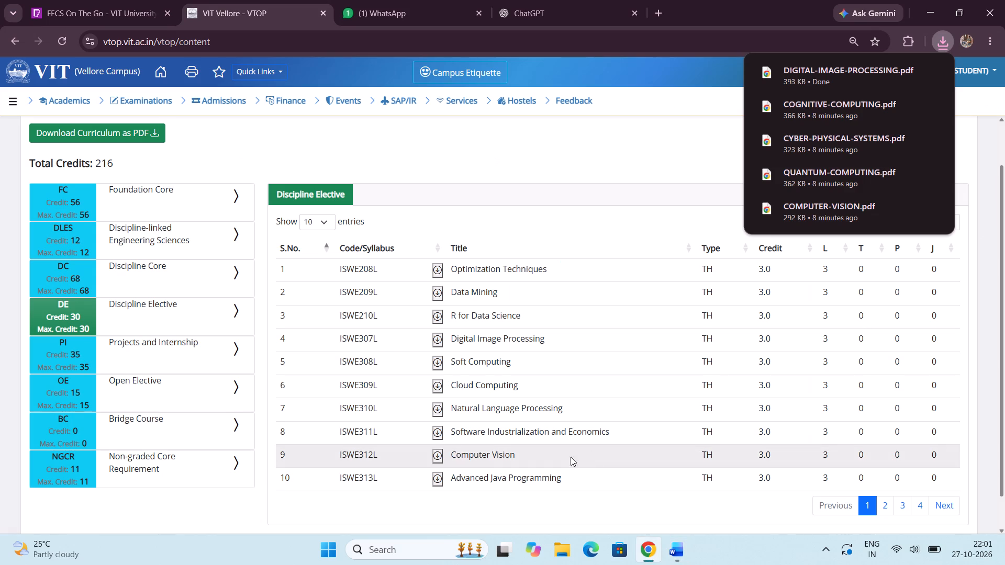
# Switch to File Explorer and unpin the .kube folder from the quick access list.
pyautogui.click(554, 549)
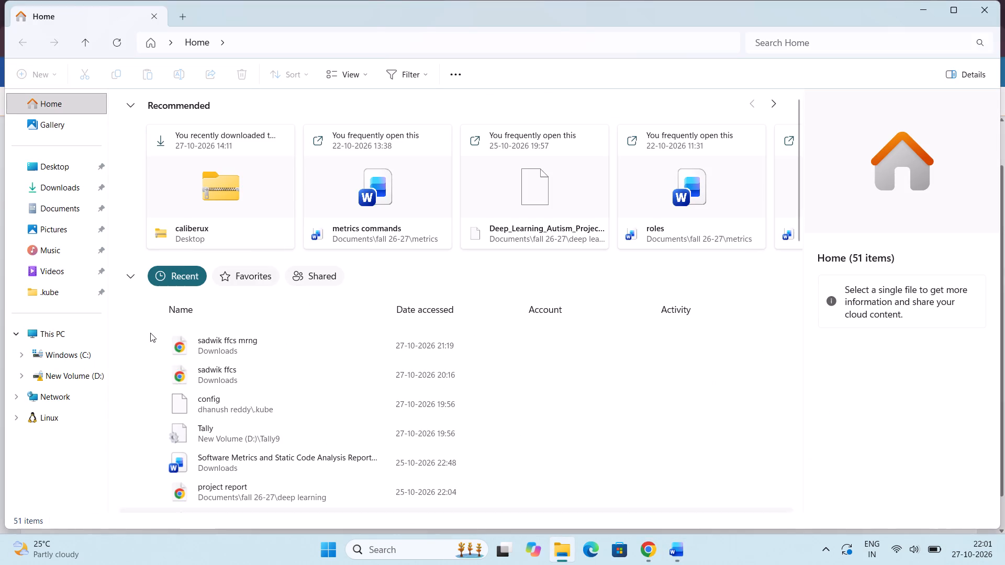
pyautogui.click(62, 189)
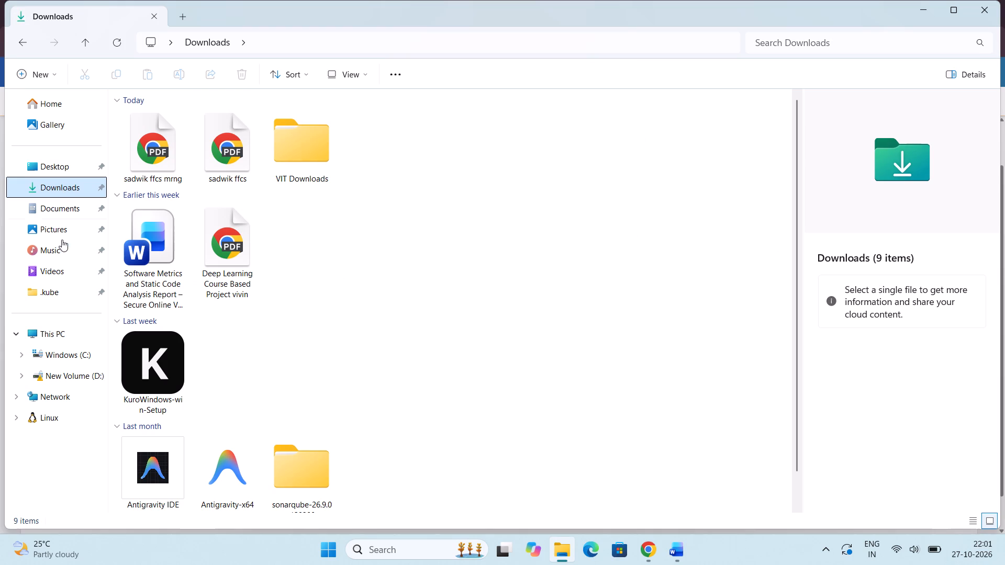
pyautogui.click(68, 290)
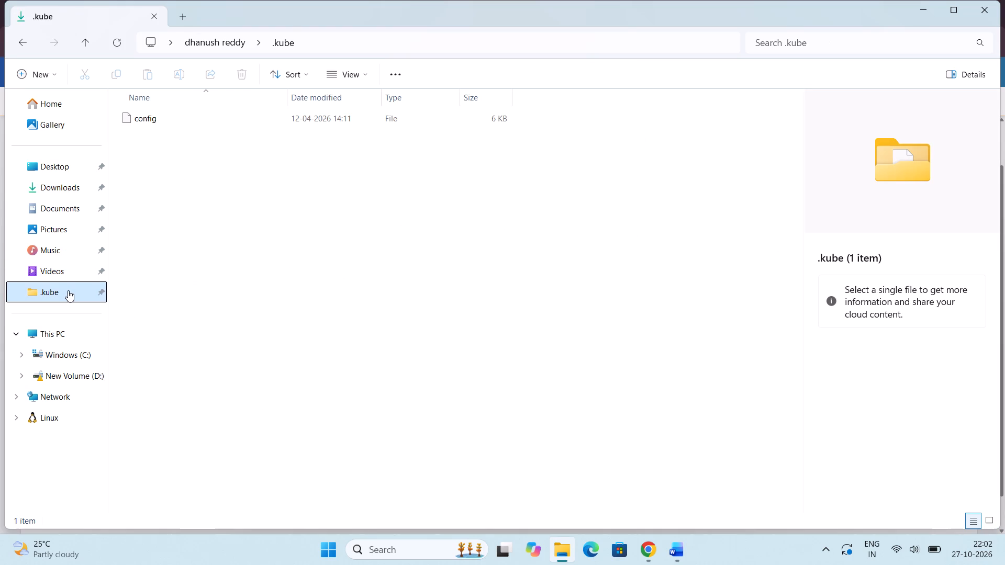
pyautogui.click(68, 291)
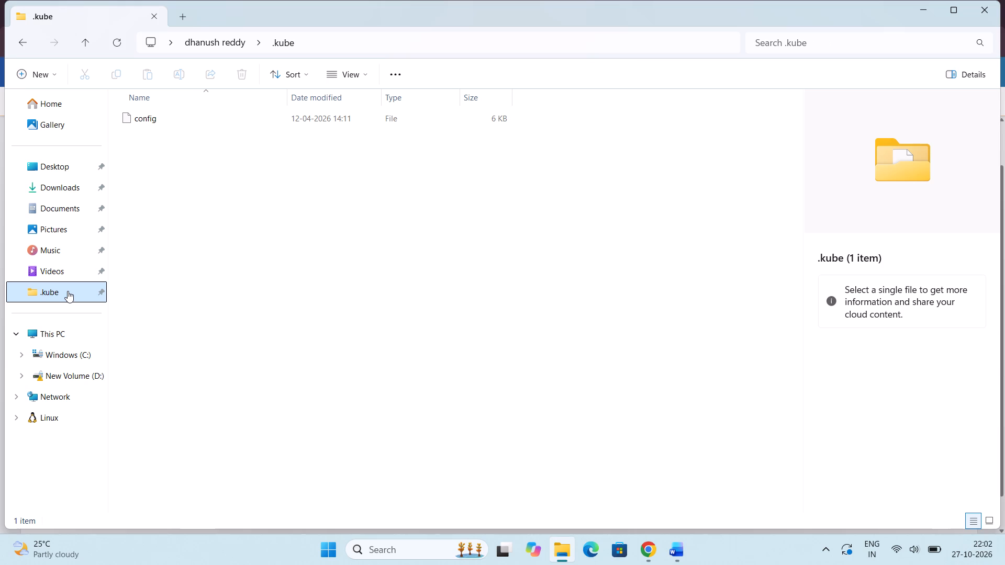
pyautogui.click(68, 291)
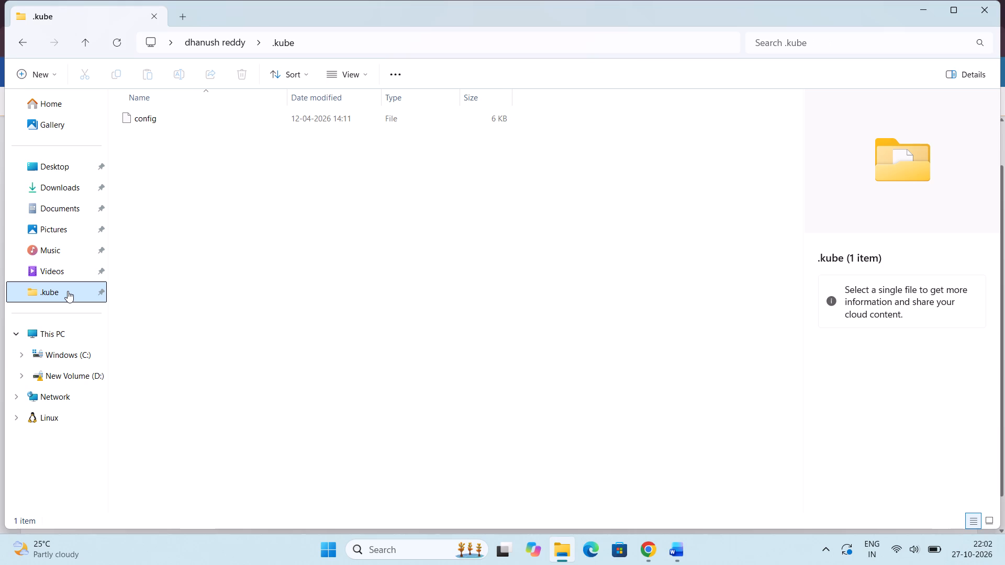
pyautogui.rightClick(68, 291)
pyautogui.click(126, 258)
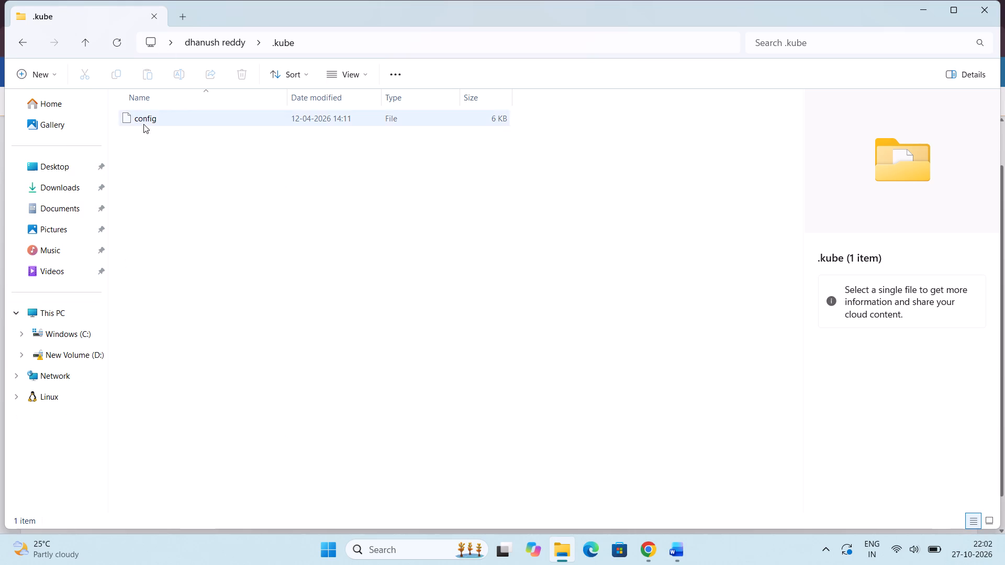
# Delete the CYBER-PHYSICAL-SYSTEMS and COGNITIVE-COMPUTING PDFs from Downloads > VIT Downloads > Other Downloads > Syllabus.
pyautogui.click(68, 193)
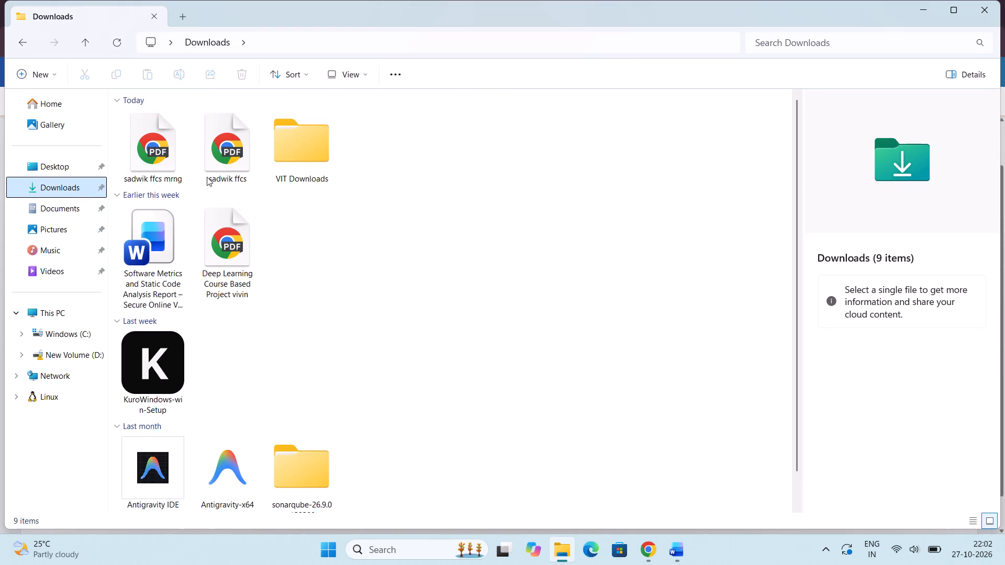
pyautogui.doubleClick(297, 160)
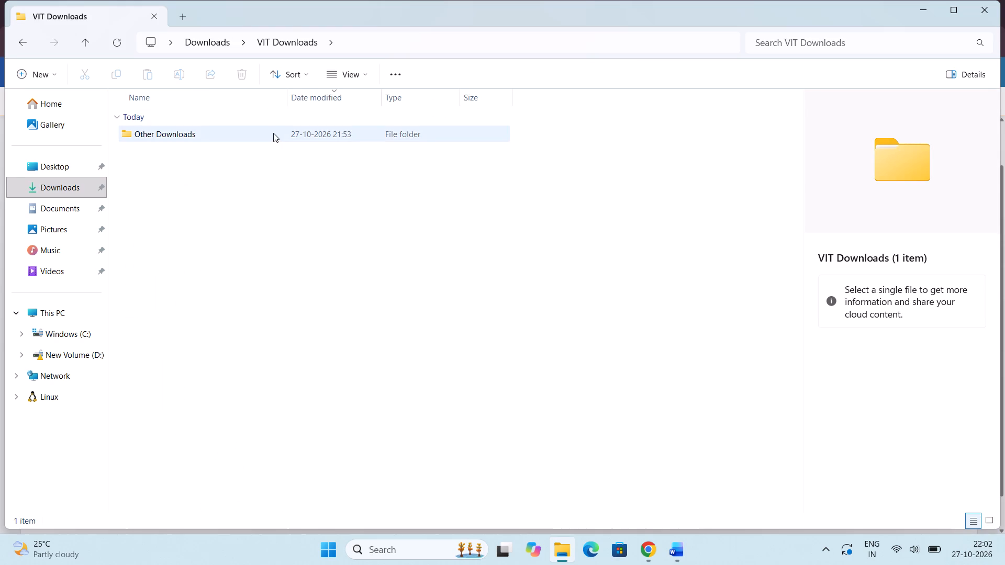
pyautogui.doubleClick(273, 133)
pyautogui.doubleClick(273, 133)
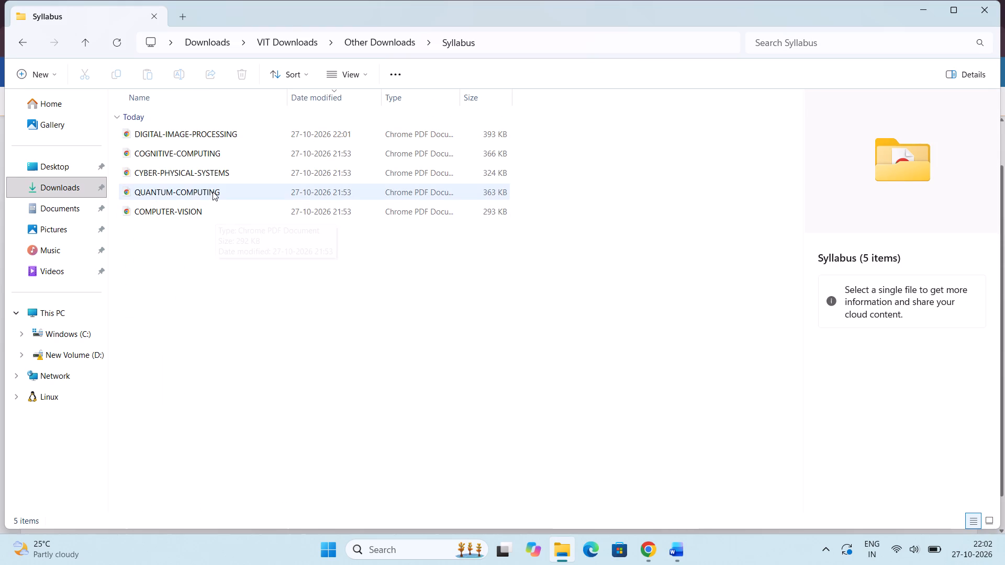
pyautogui.click(202, 172)
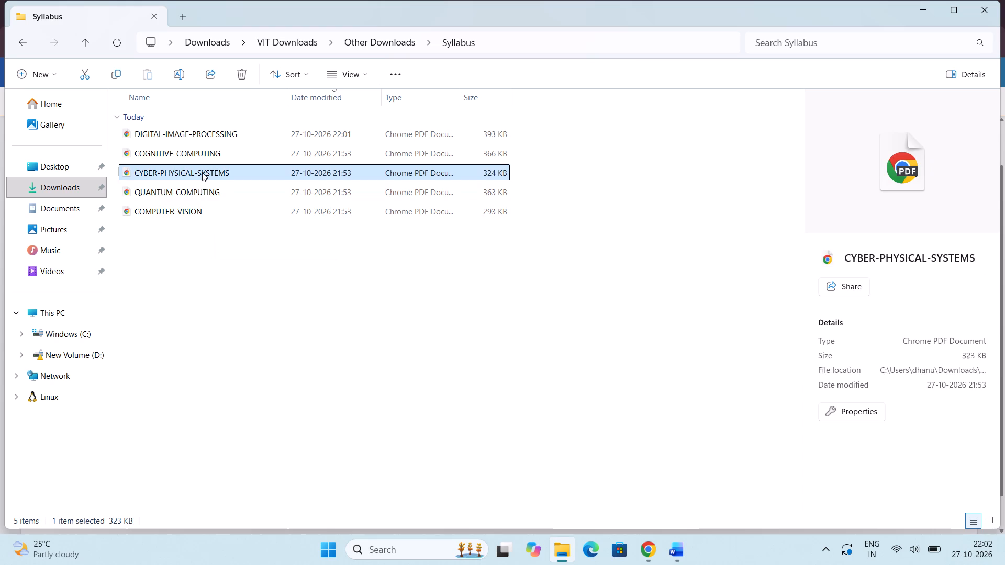
pyautogui.press('Delete')
pyautogui.click(202, 152)
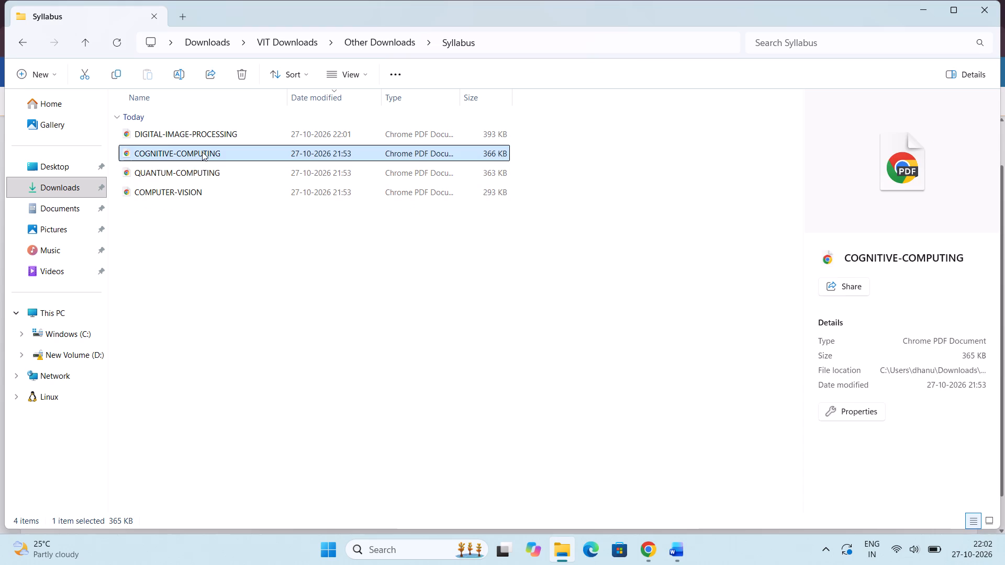
pyautogui.press('Delete')
pyautogui.hotkey('alt', 'Tab')
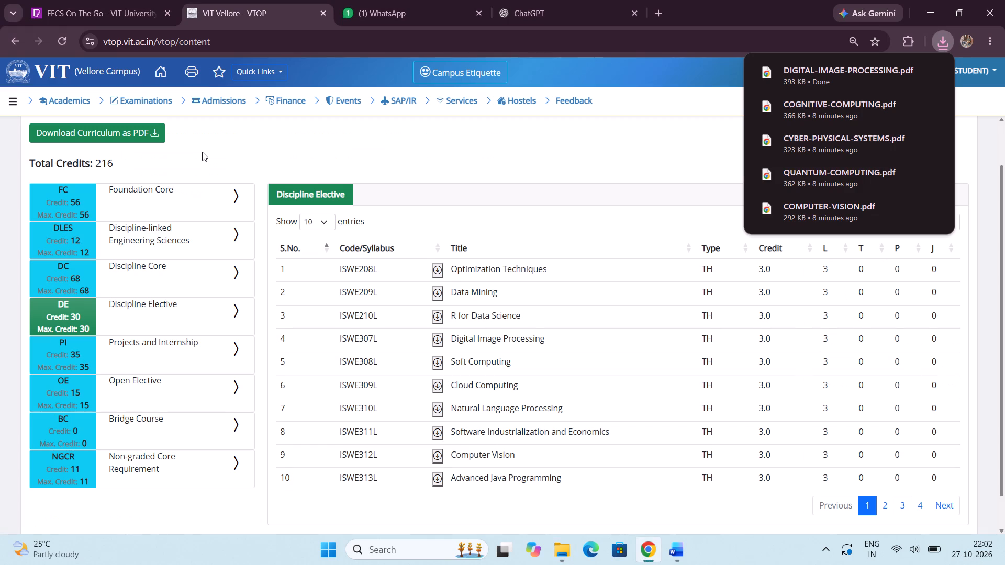
pyautogui.hotkey('alt', 'Tab')
pyautogui.hotkey('alt', 'Tab')
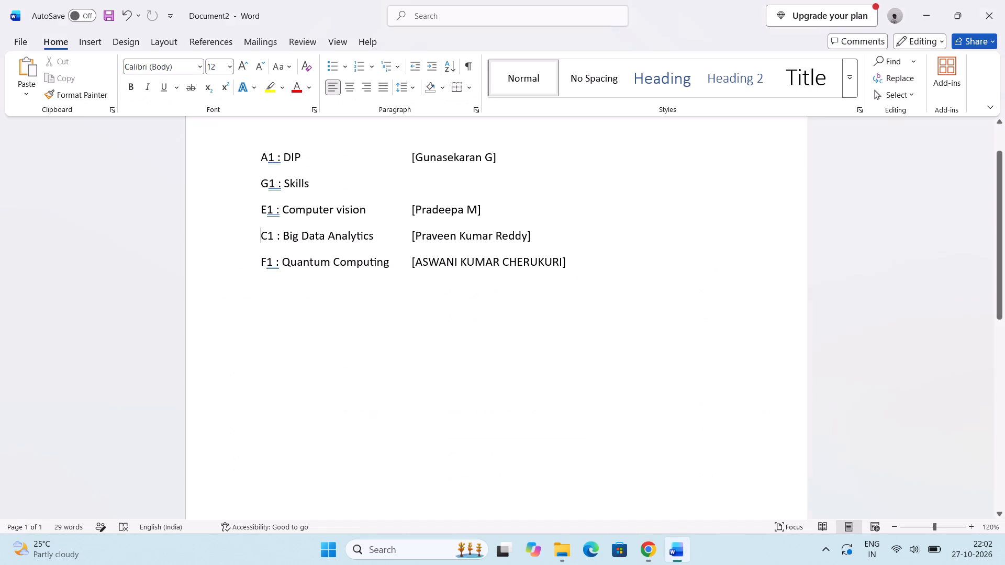
pyautogui.hotkey('alt', 'Tab')
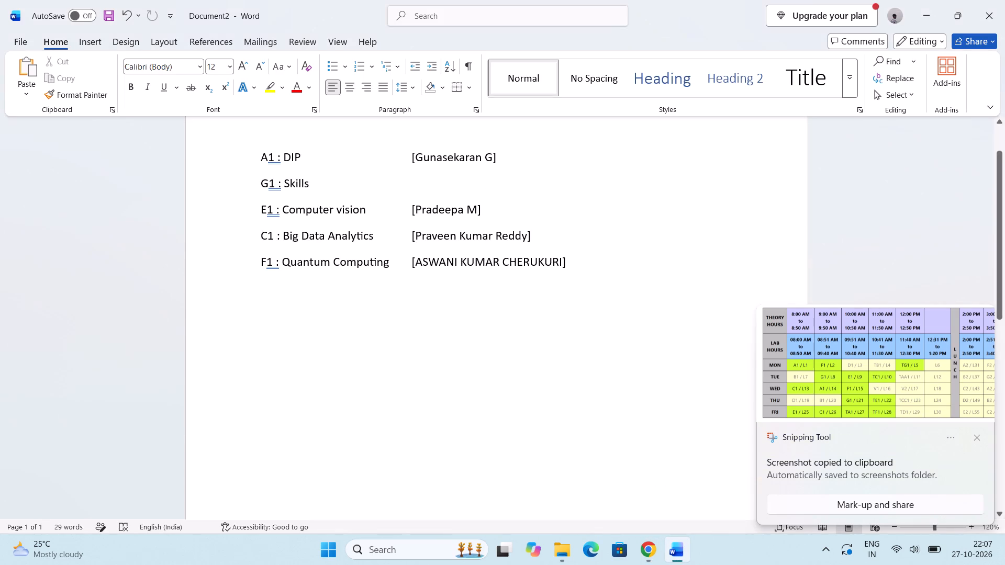
pyautogui.click(605, 270)
pyautogui.press('Return')
pyautogui.press('Return')
pyautogui.hotkey('ctrl', 'v')
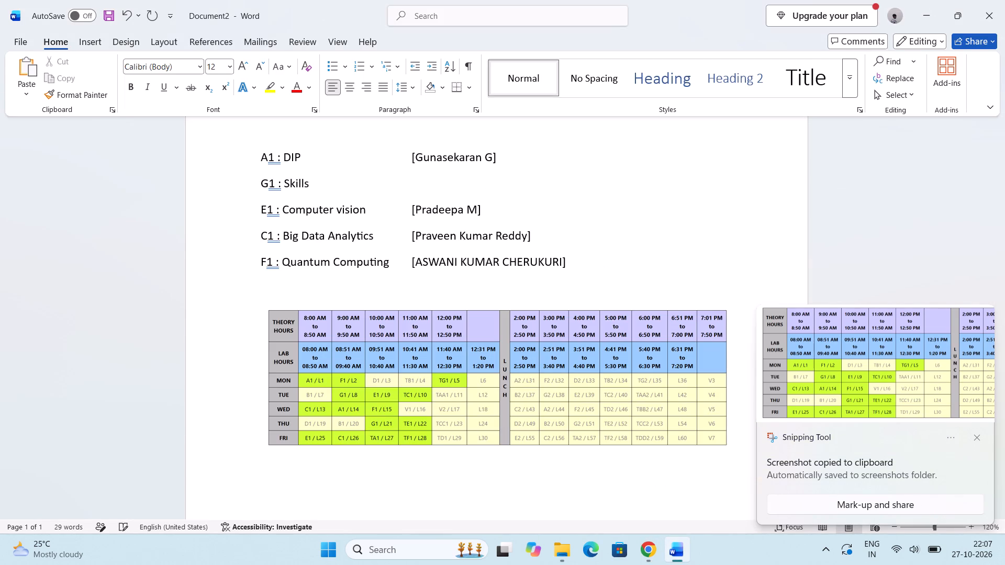
# Switch back to FFCS On The Go and reset the timetable, erasing all selected slots.
pyautogui.hotkey('alt', 'Tab')
pyautogui.scroll(1, 680, 155)
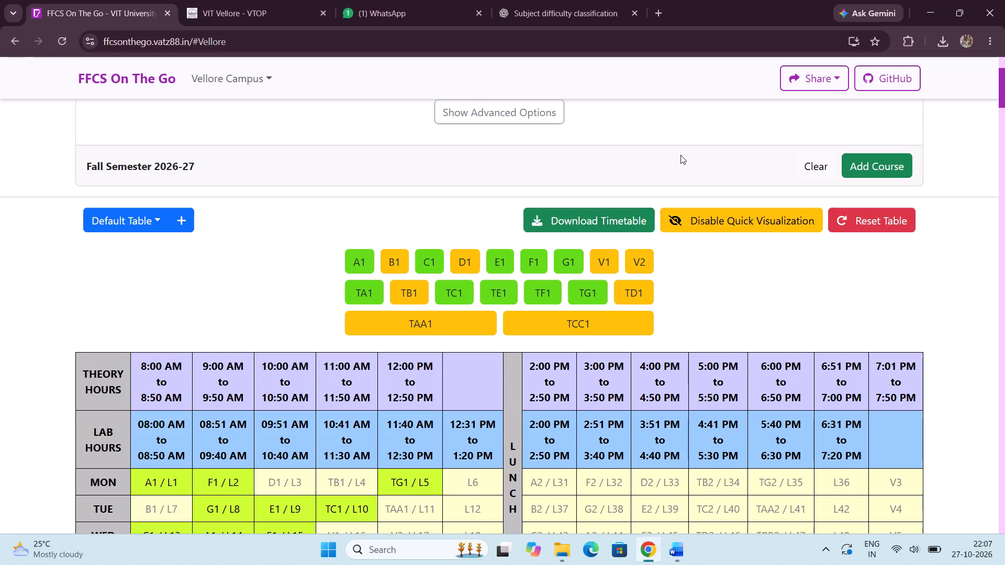
pyautogui.scroll(1, 680, 155)
pyautogui.click(874, 225)
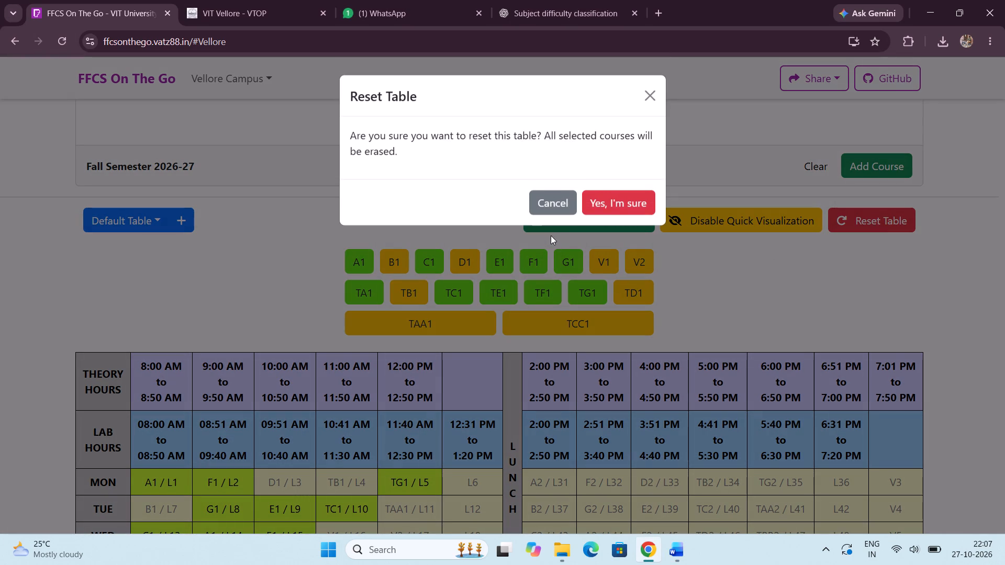
pyautogui.click(619, 206)
# Mark the morning slots A1, TA1, E1 and TE1 in the empty FFCS timetable.
pyautogui.scroll(-1, 484, 377)
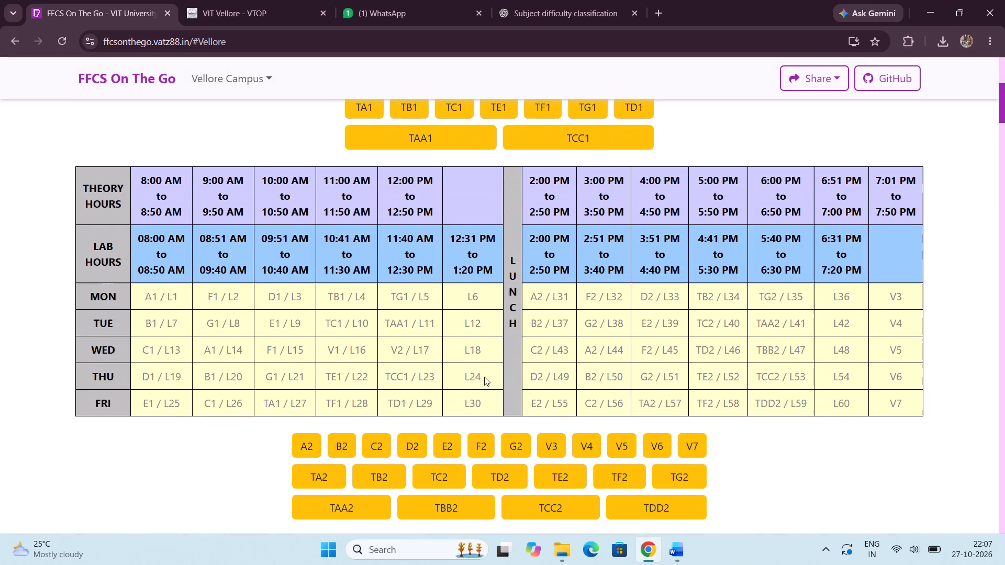
pyautogui.scroll(-1, 484, 377)
pyautogui.scroll(1, 484, 377)
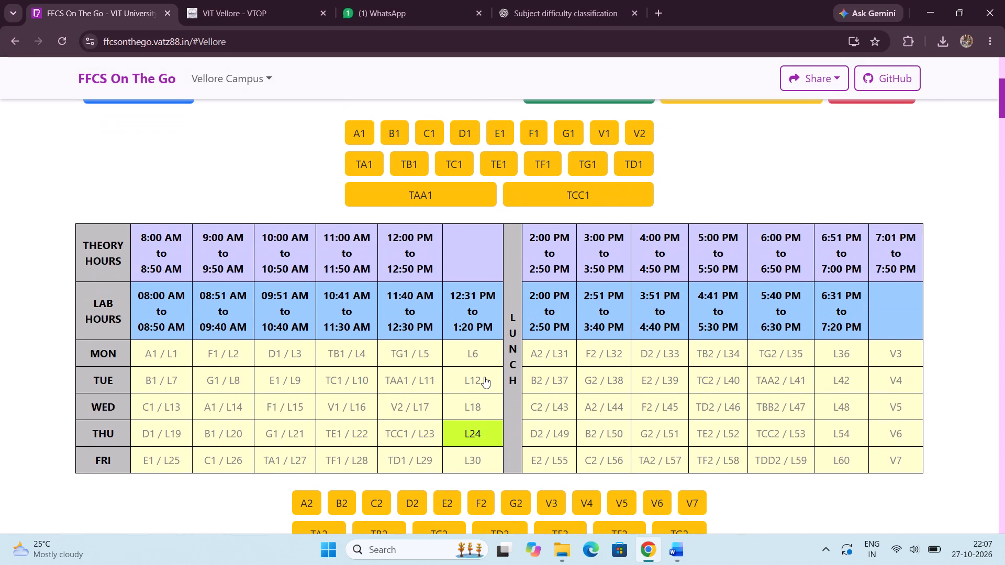
pyautogui.click(352, 136)
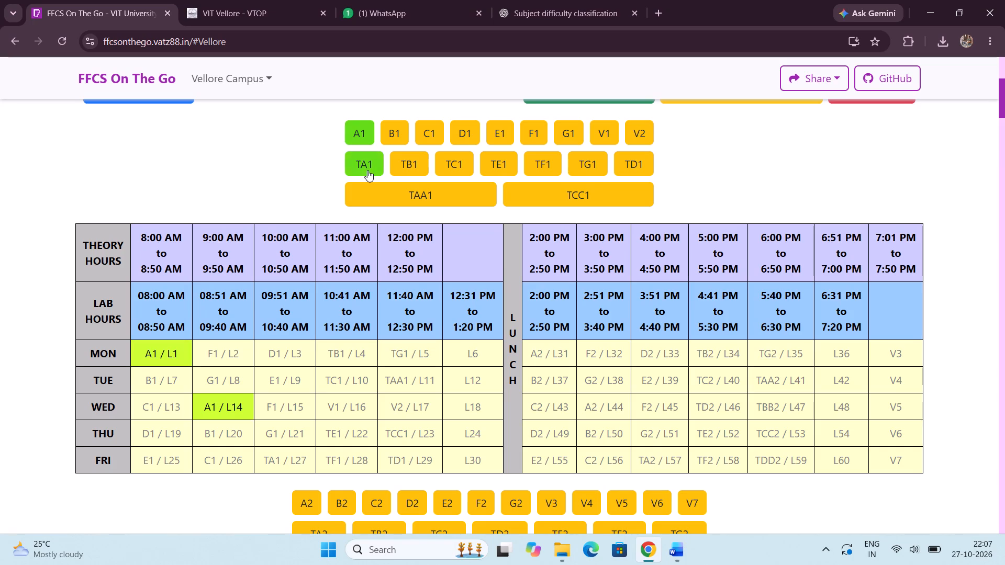
pyautogui.click(368, 170)
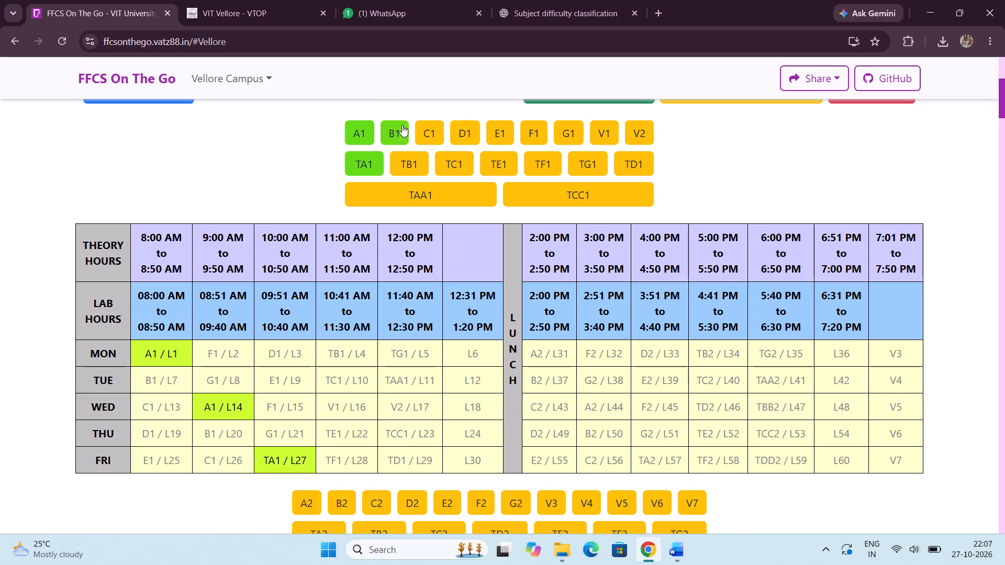
pyautogui.hotkey('alt', 'Tab')
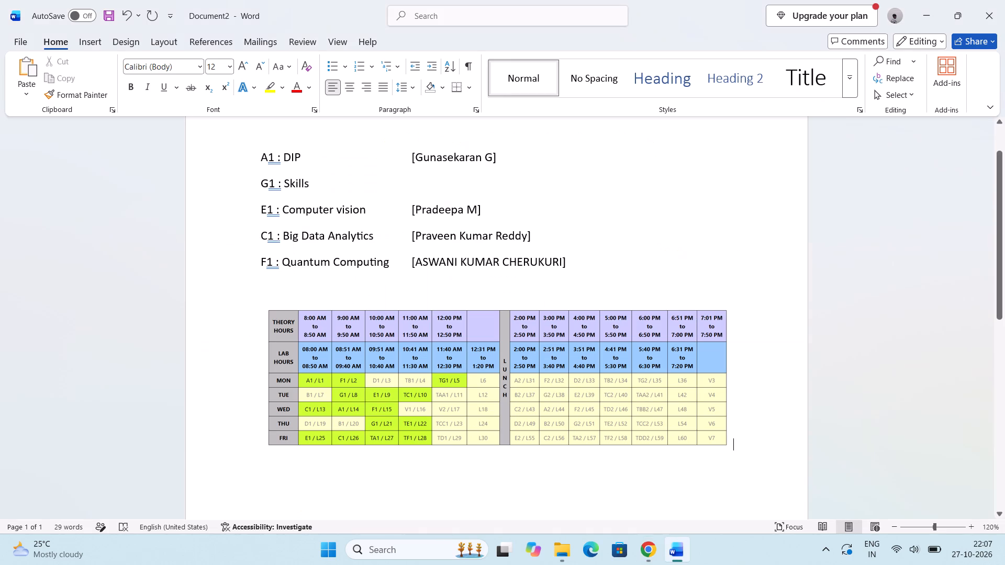
pyautogui.hotkey('alt', 'Tab')
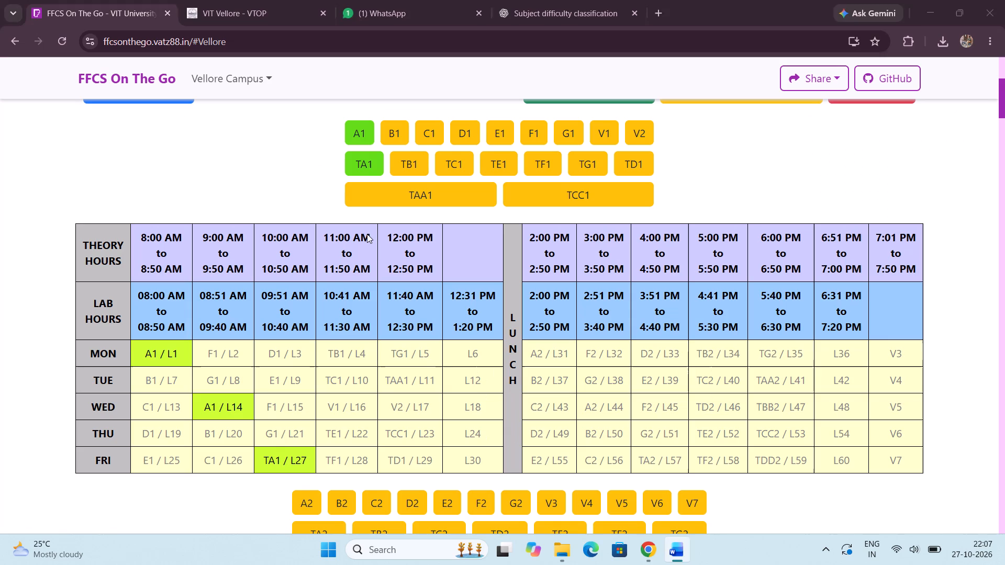
pyautogui.click(497, 135)
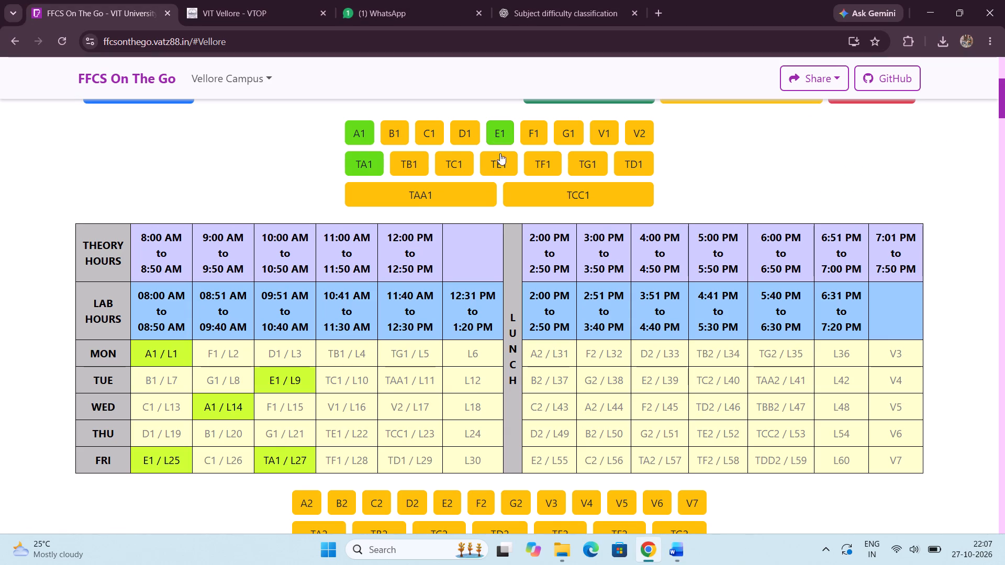
pyautogui.click(501, 163)
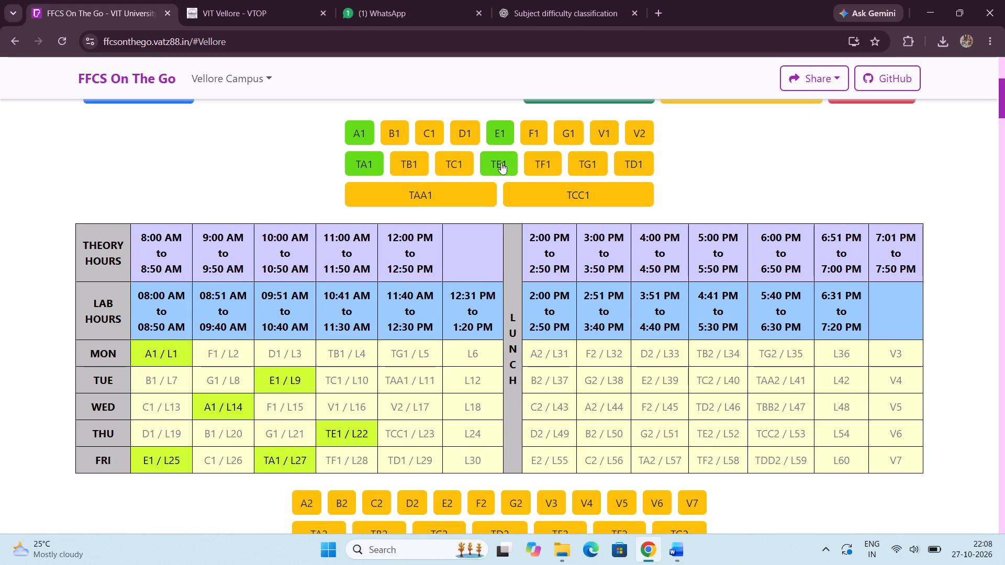
# Check the Word course list and clear slots A1 and TA1 from the FFCS timetable.
pyautogui.hotkey('alt', 'Tab')
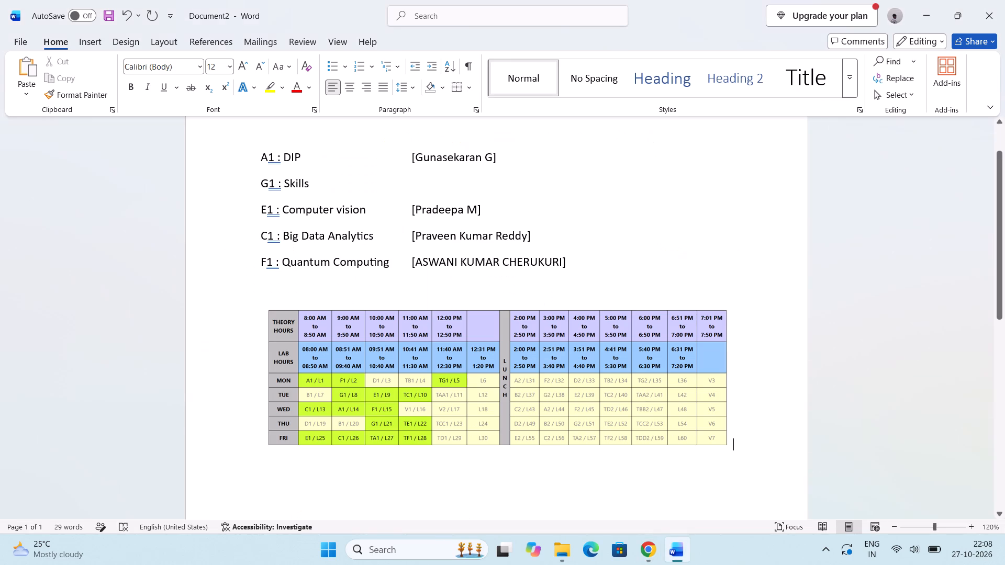
pyautogui.hotkey('alt', 'Tab')
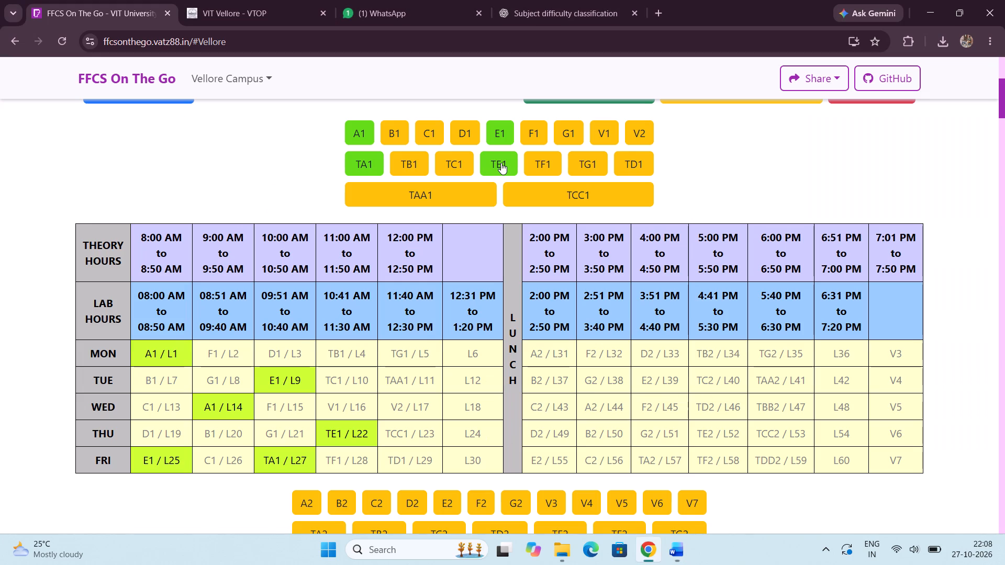
pyautogui.click(361, 129)
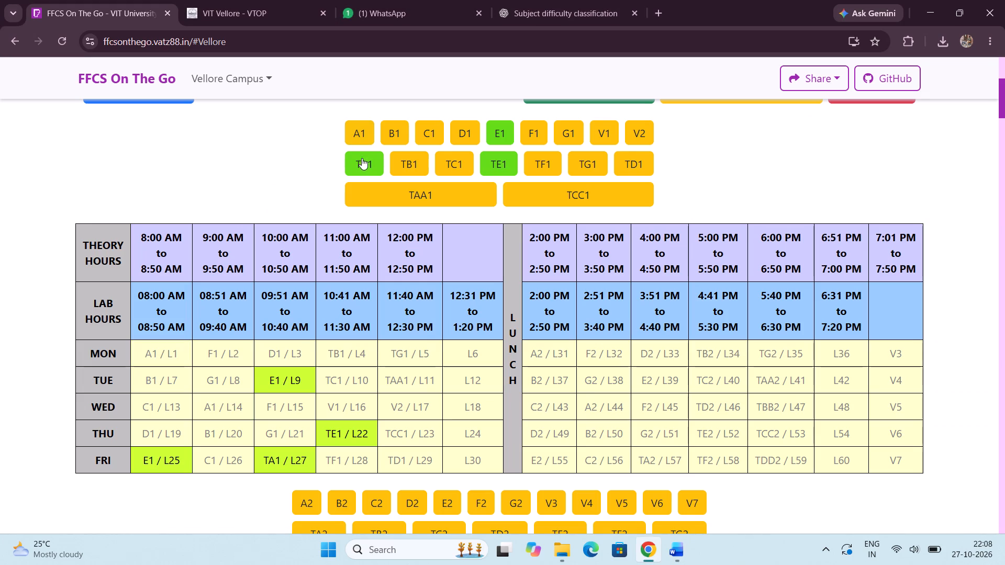
pyautogui.click(363, 159)
# Consult the Word course list and mark slots G1, TG1, C1 and TC1 in the FFCS timetable.
pyautogui.hotkey('alt', 'Tab')
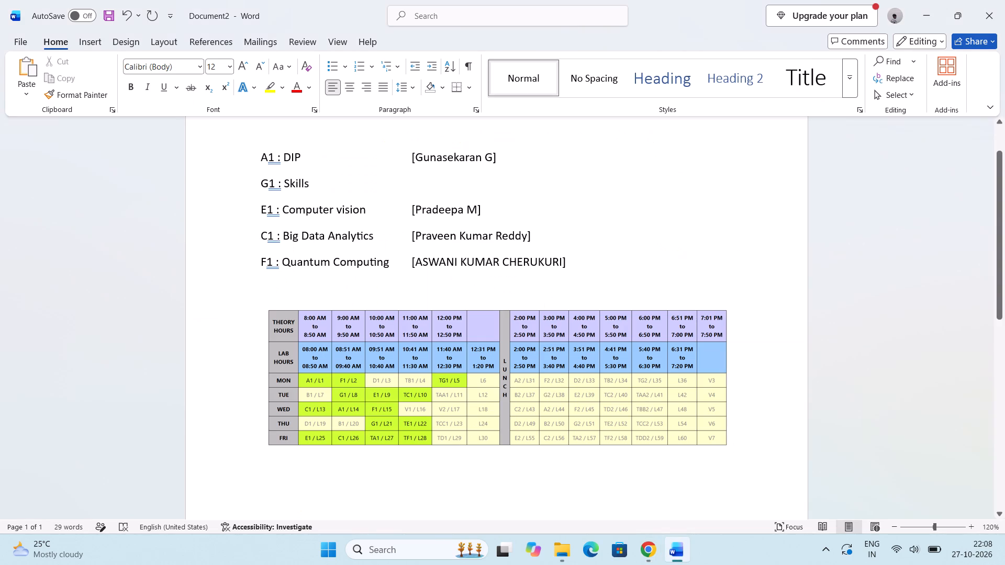
pyautogui.hotkey('alt', 'Tab')
pyautogui.hotkey('alt', 'Tab')
pyautogui.hotkey('alt', 'Tab')
pyautogui.click(573, 126)
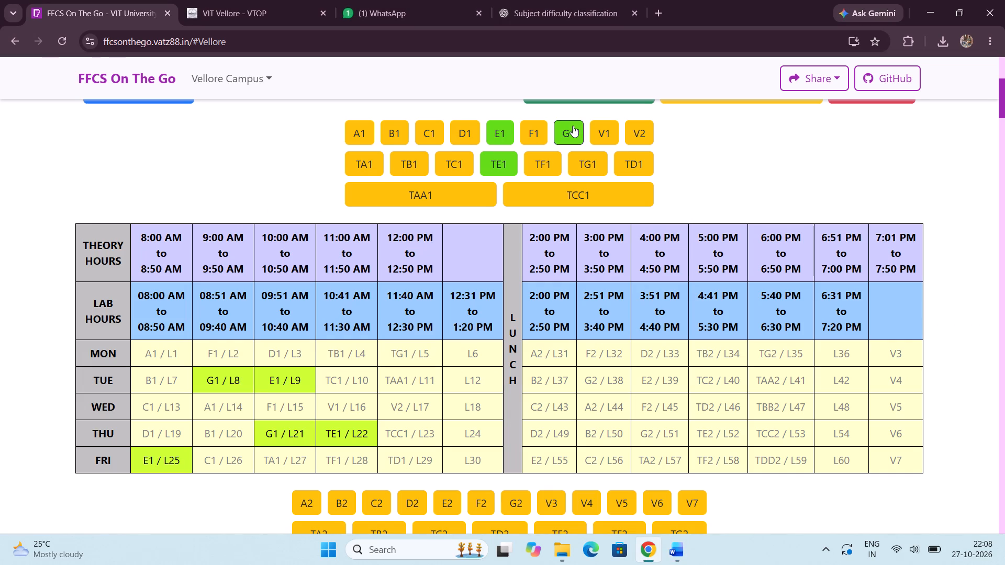
pyautogui.click(592, 163)
pyautogui.hotkey('alt', 'Tab')
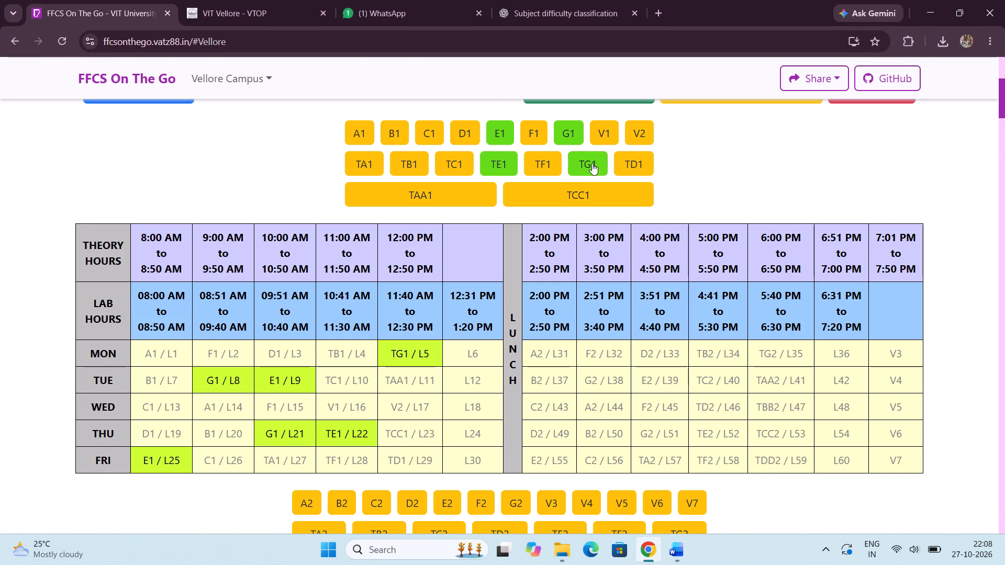
pyautogui.hotkey('alt', 'Tab')
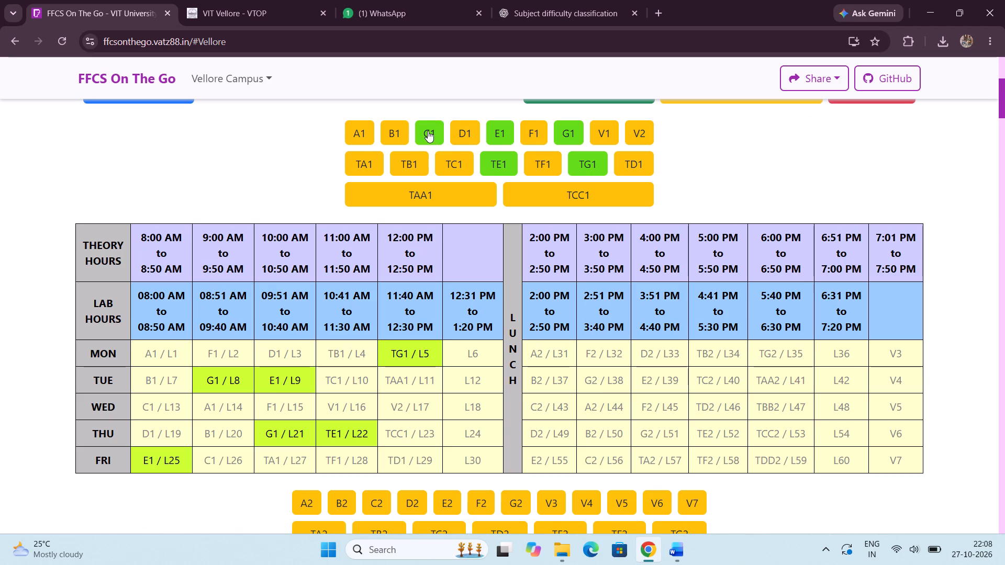
pyautogui.click(428, 131)
pyautogui.click(460, 165)
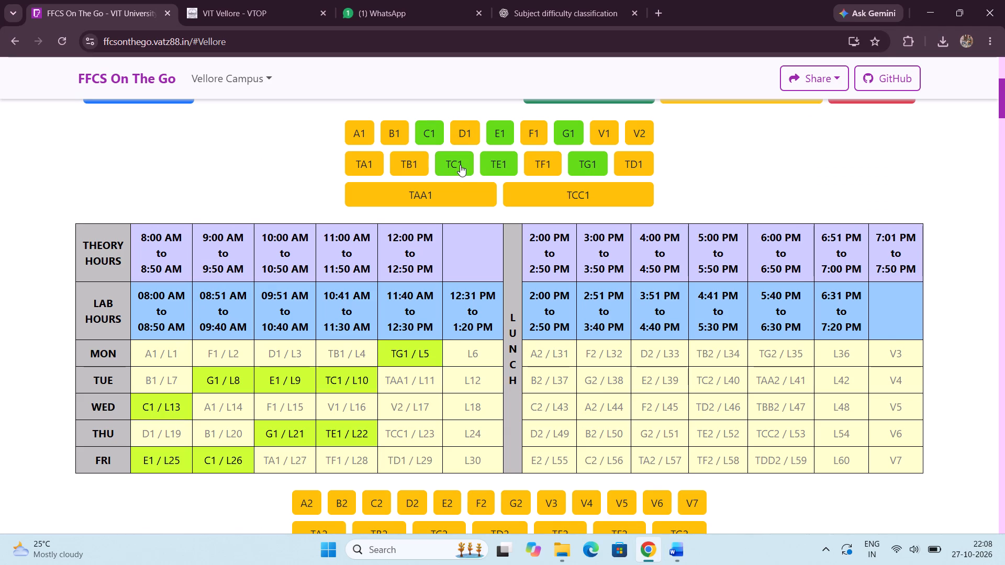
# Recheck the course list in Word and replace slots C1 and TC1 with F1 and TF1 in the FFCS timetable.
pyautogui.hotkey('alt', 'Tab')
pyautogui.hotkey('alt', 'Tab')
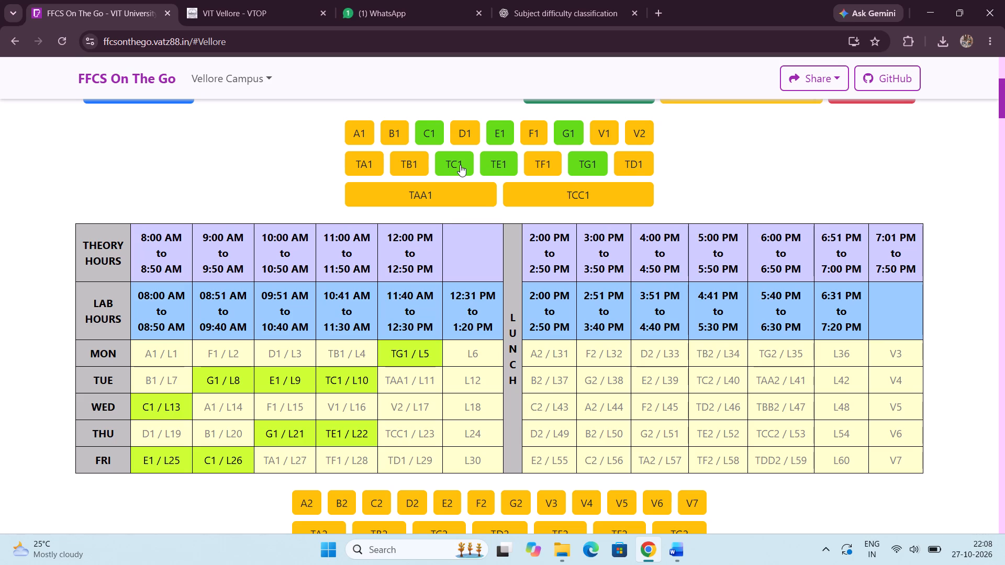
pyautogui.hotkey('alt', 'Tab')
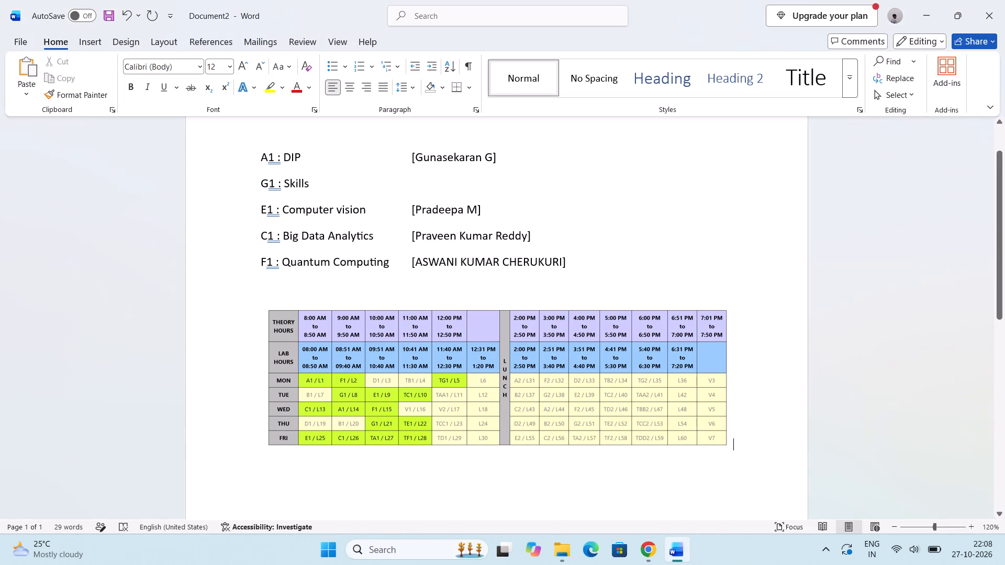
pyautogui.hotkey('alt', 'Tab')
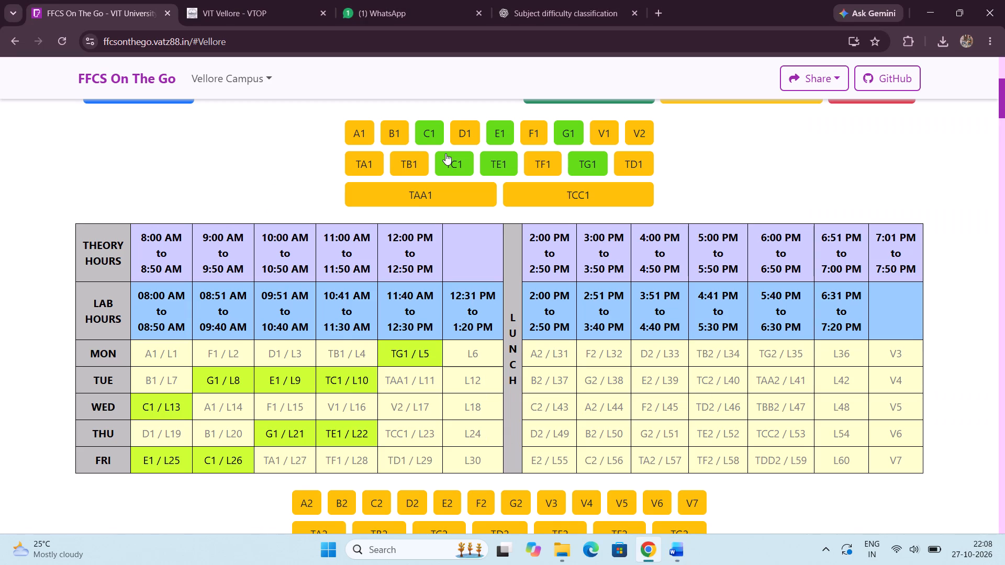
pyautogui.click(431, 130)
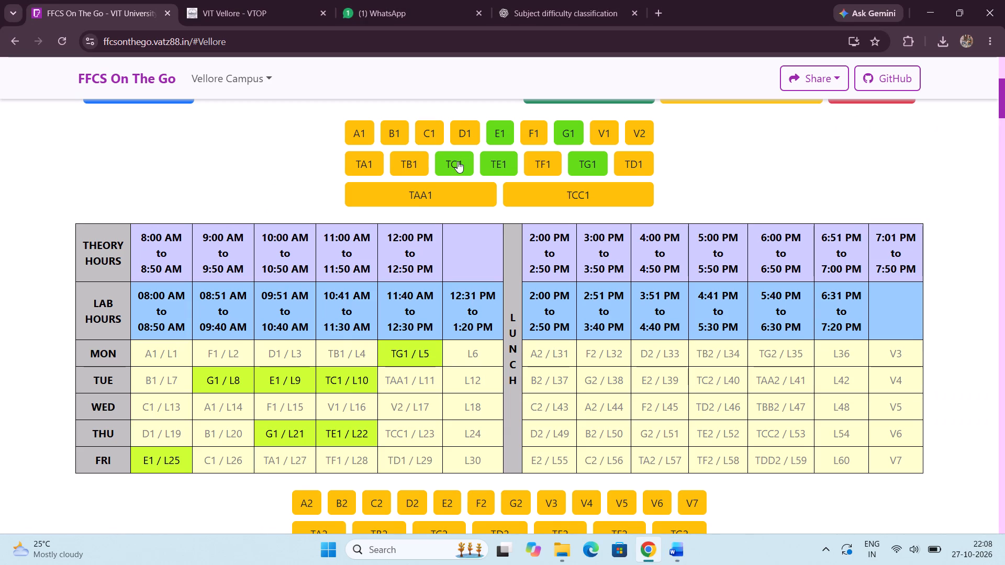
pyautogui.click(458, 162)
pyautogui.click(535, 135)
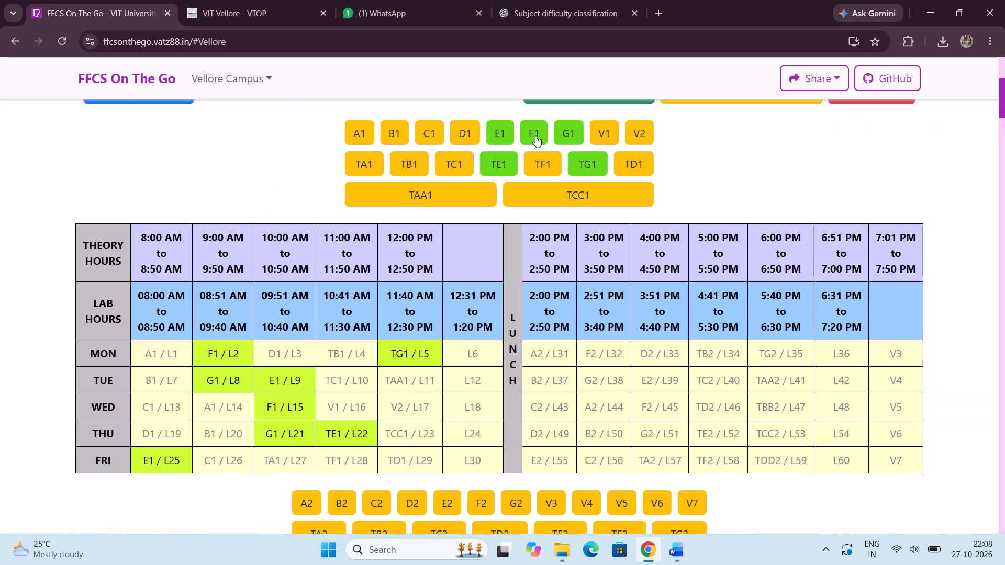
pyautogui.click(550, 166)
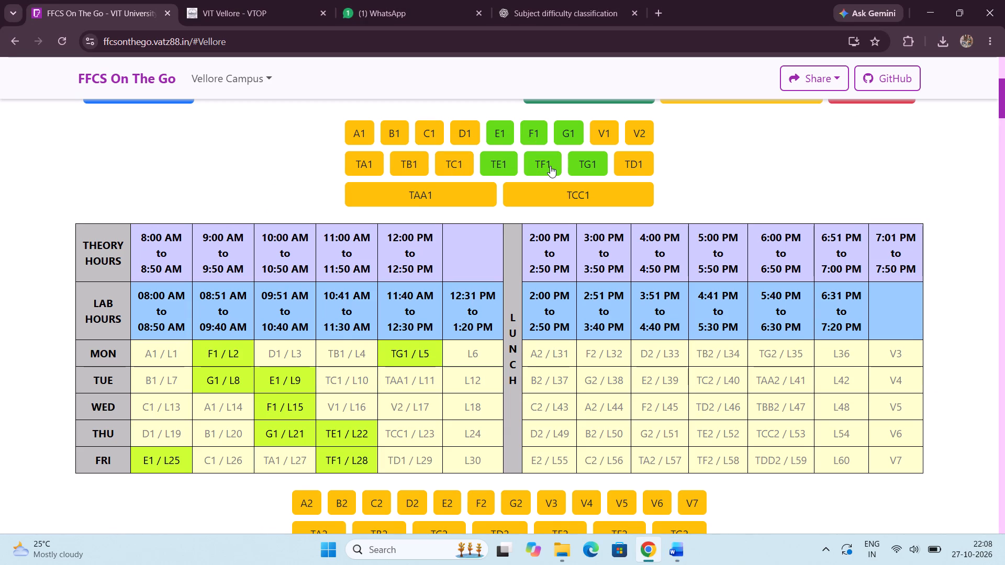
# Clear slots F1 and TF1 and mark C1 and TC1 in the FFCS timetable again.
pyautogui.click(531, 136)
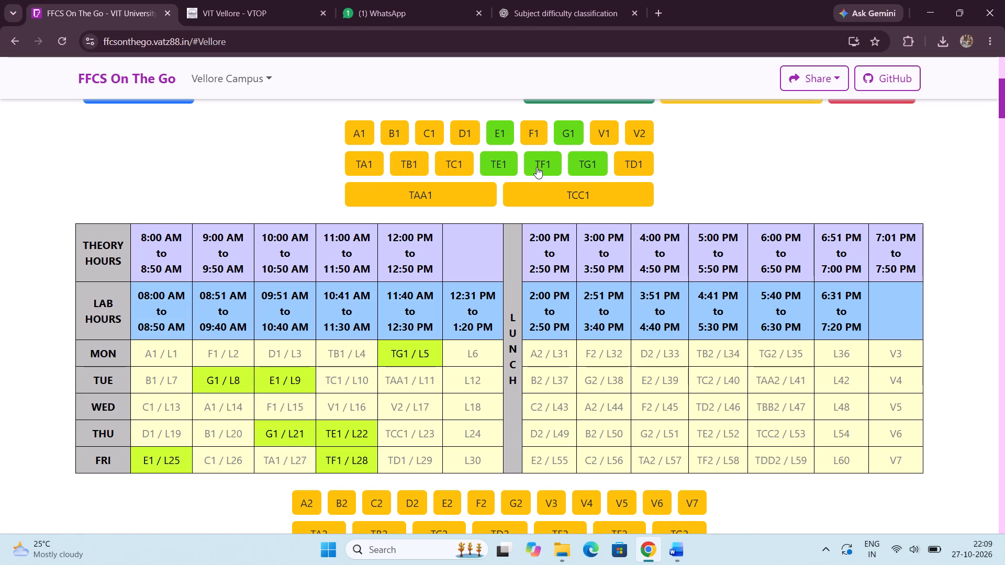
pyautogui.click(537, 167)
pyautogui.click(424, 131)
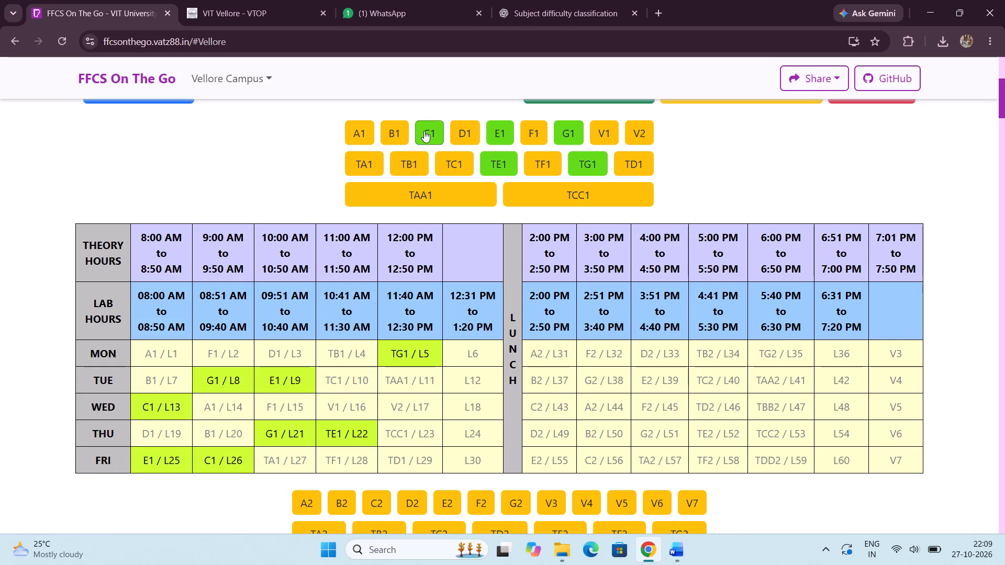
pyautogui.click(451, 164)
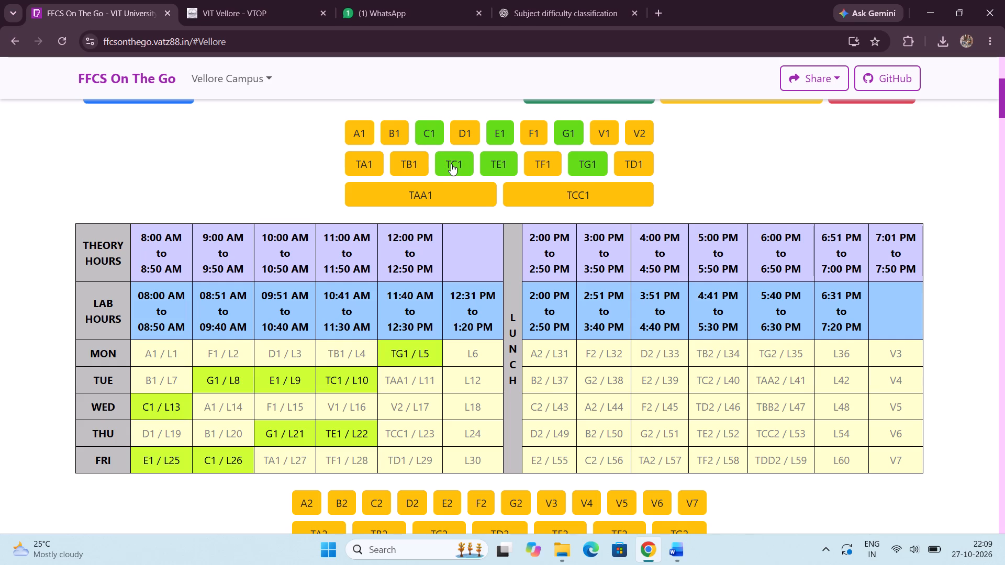
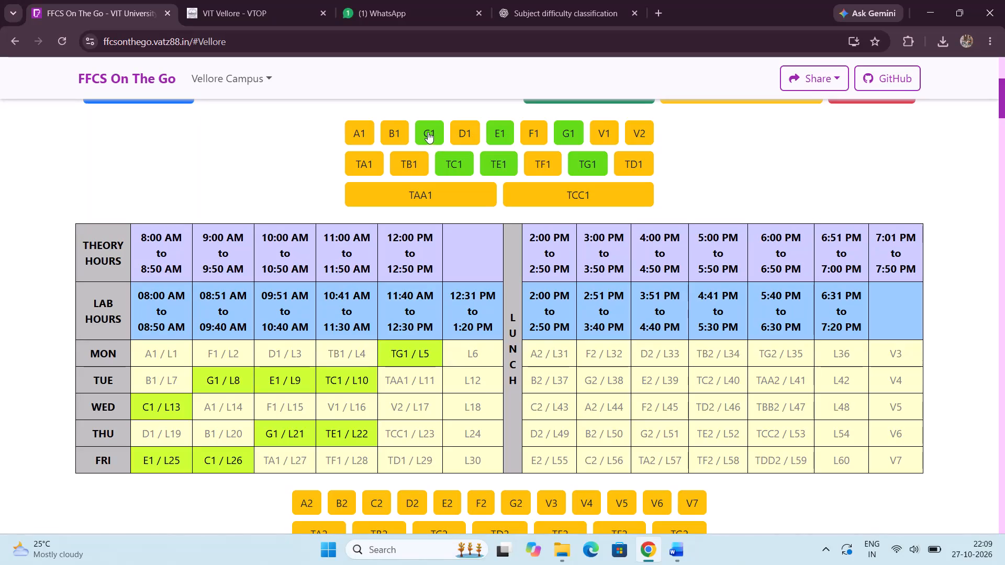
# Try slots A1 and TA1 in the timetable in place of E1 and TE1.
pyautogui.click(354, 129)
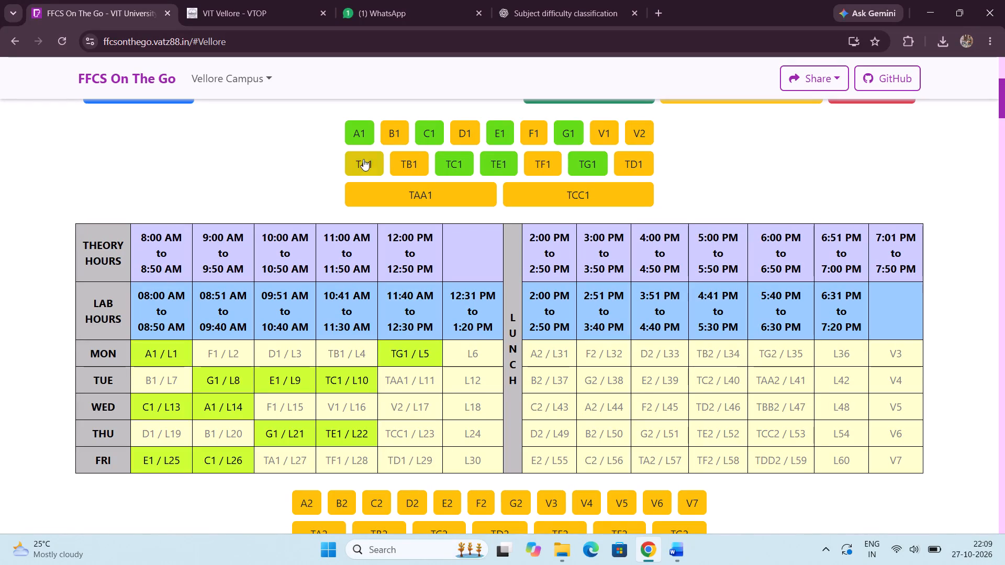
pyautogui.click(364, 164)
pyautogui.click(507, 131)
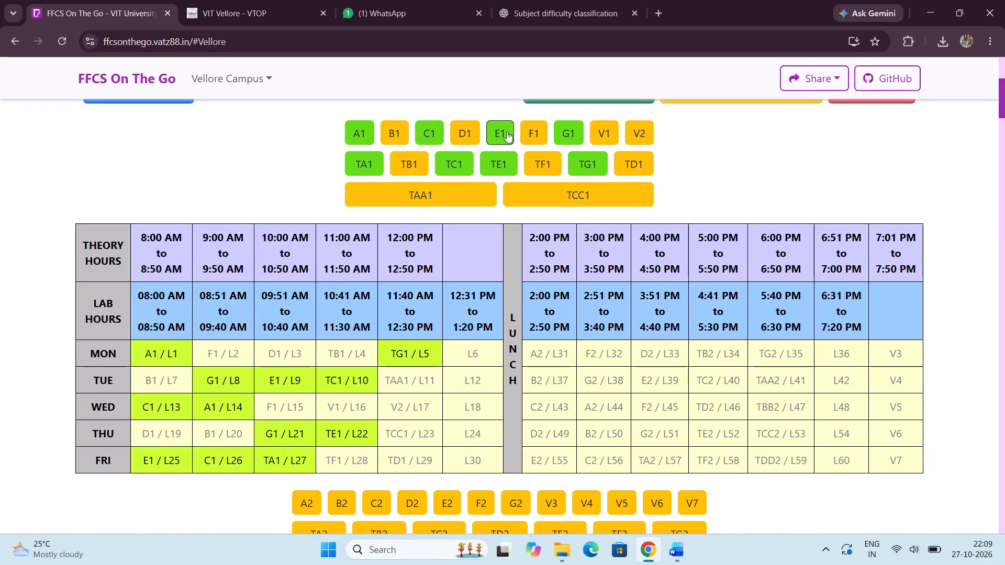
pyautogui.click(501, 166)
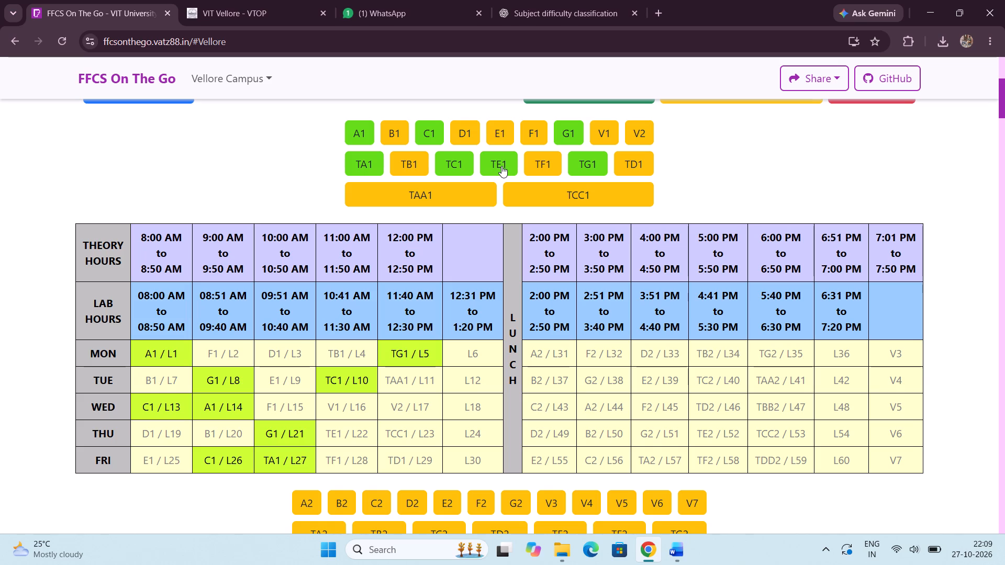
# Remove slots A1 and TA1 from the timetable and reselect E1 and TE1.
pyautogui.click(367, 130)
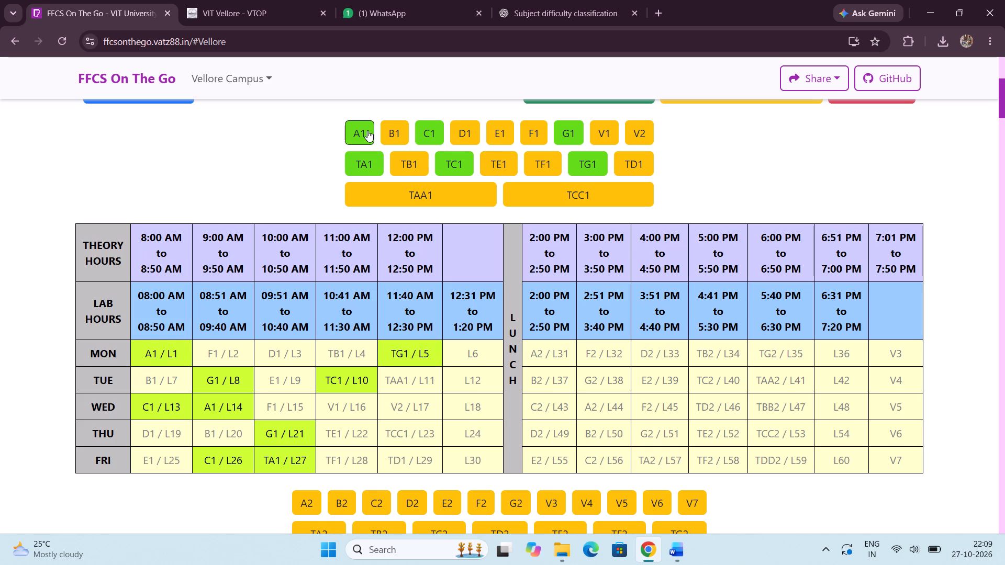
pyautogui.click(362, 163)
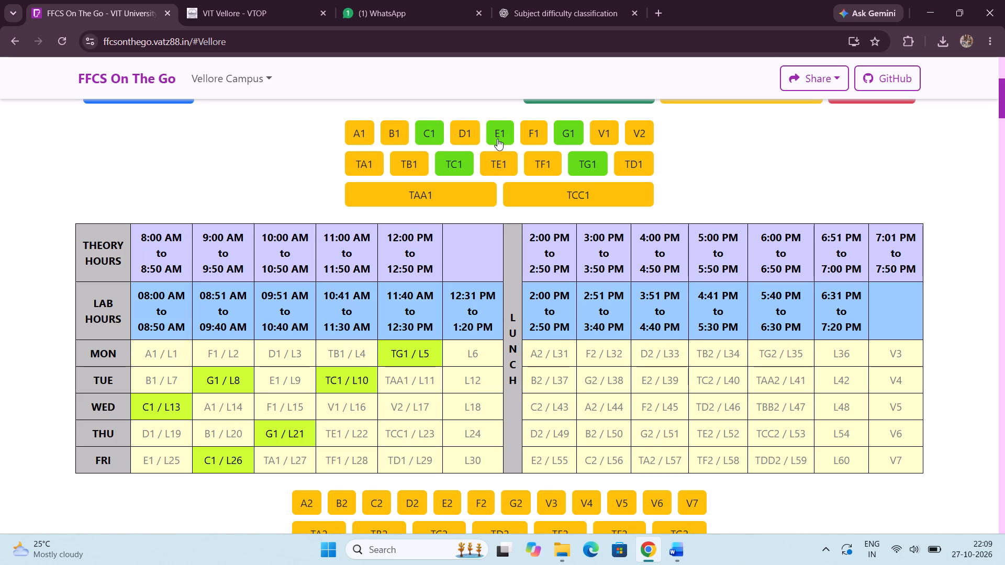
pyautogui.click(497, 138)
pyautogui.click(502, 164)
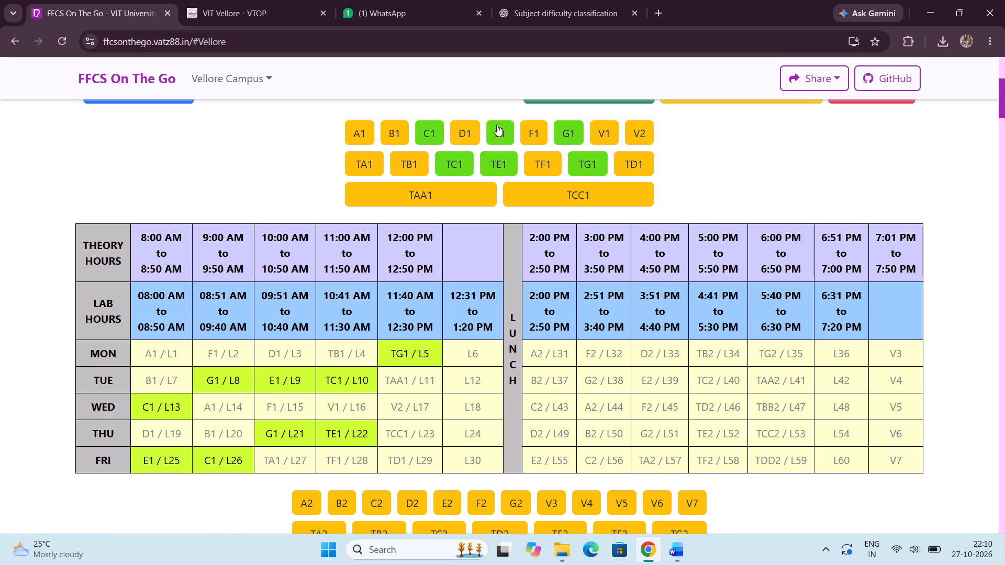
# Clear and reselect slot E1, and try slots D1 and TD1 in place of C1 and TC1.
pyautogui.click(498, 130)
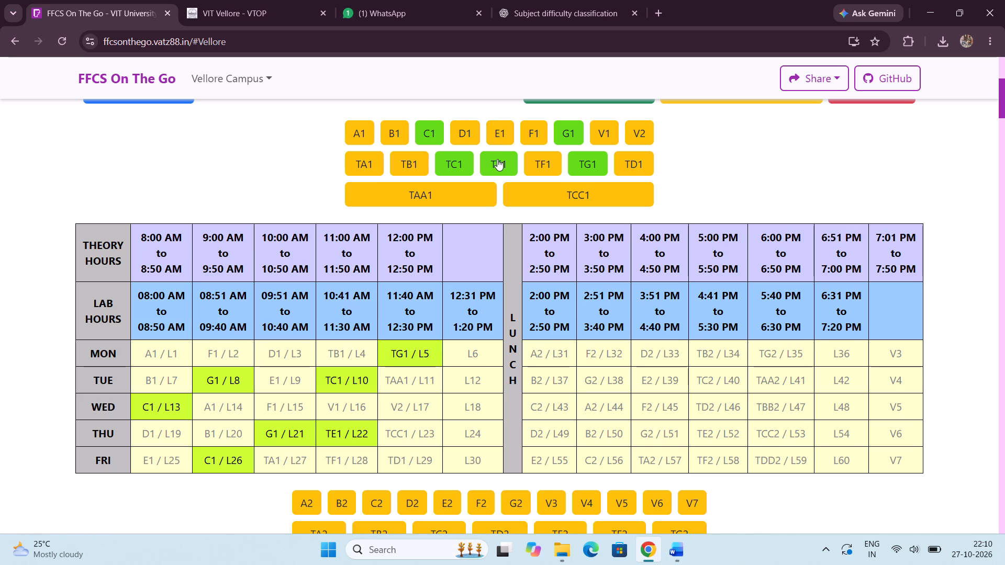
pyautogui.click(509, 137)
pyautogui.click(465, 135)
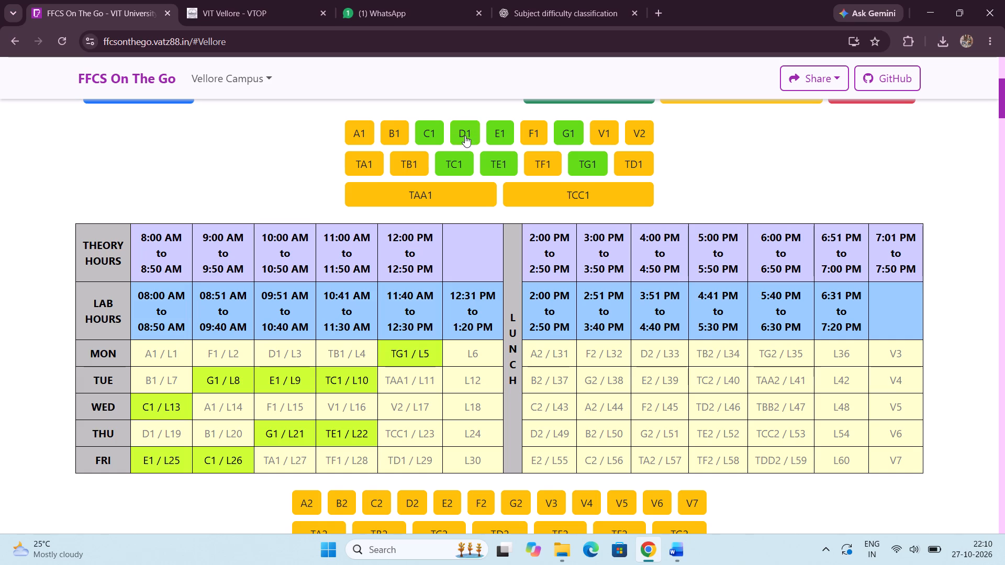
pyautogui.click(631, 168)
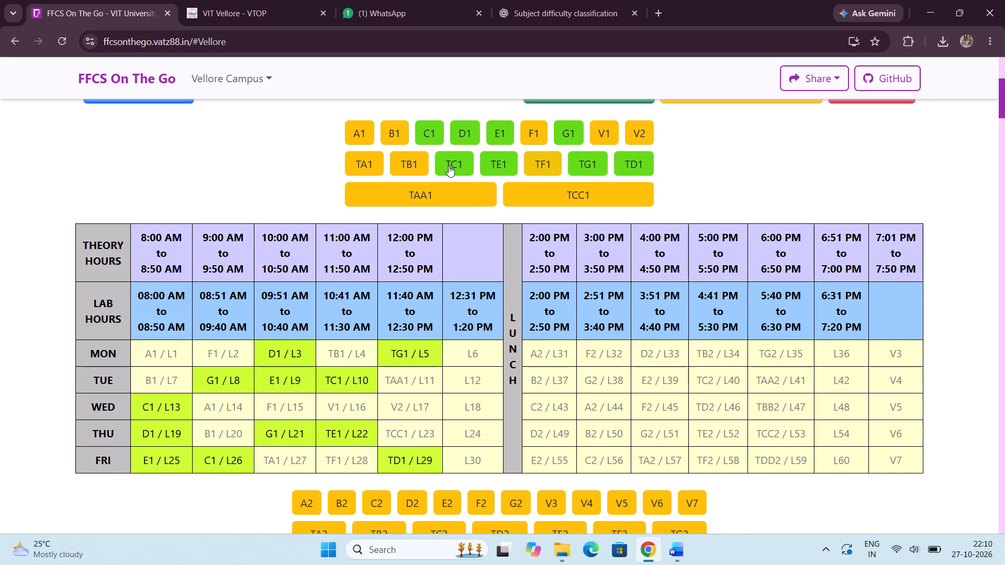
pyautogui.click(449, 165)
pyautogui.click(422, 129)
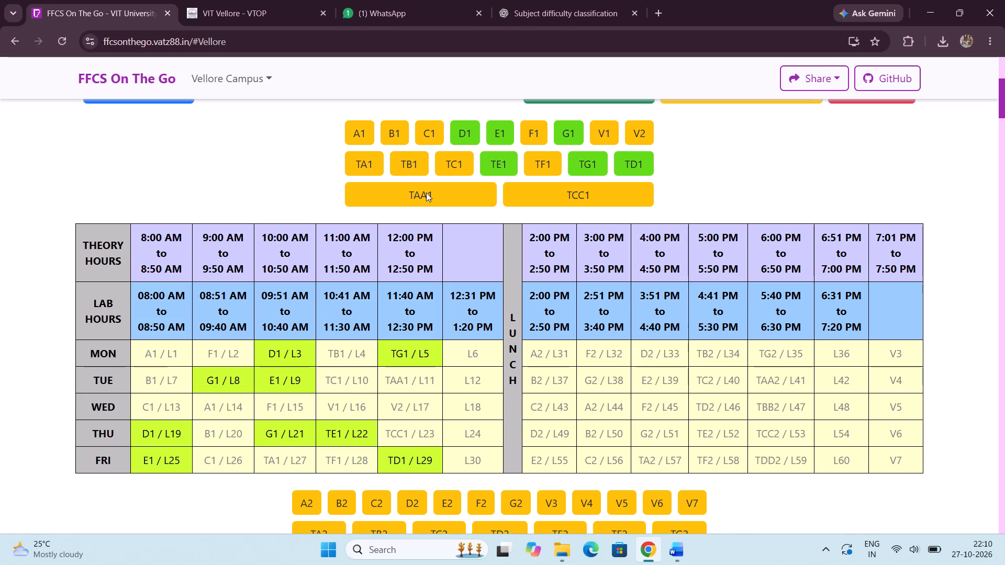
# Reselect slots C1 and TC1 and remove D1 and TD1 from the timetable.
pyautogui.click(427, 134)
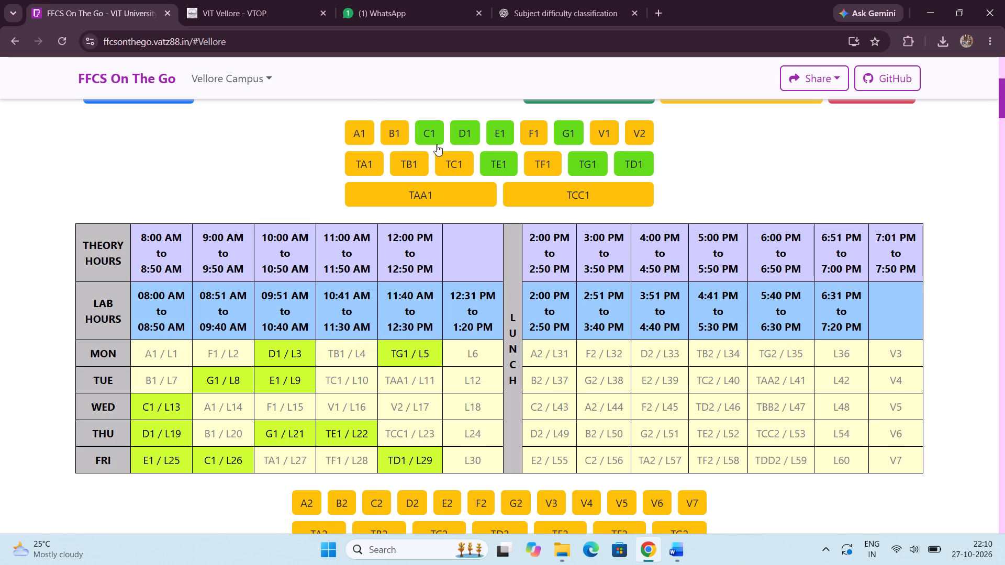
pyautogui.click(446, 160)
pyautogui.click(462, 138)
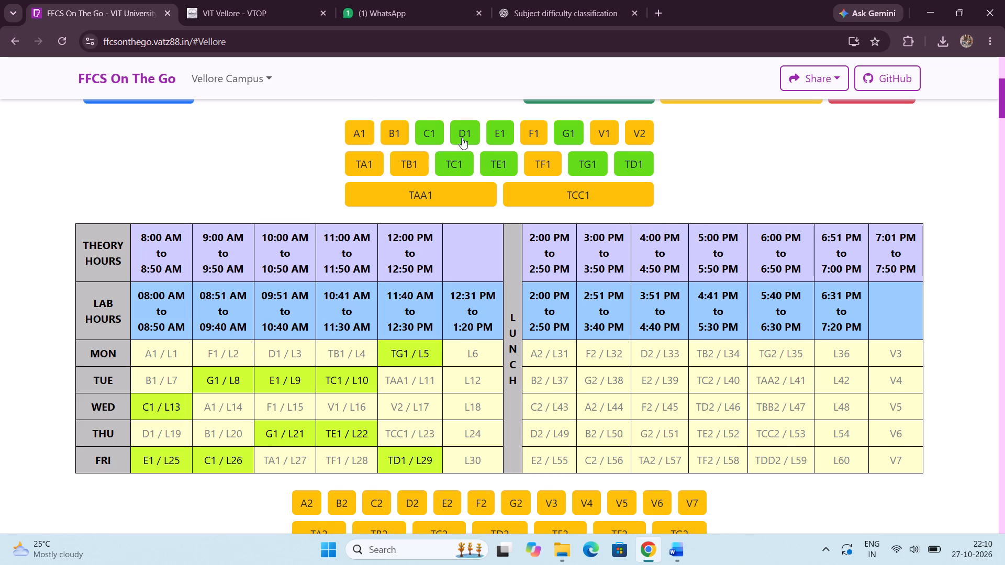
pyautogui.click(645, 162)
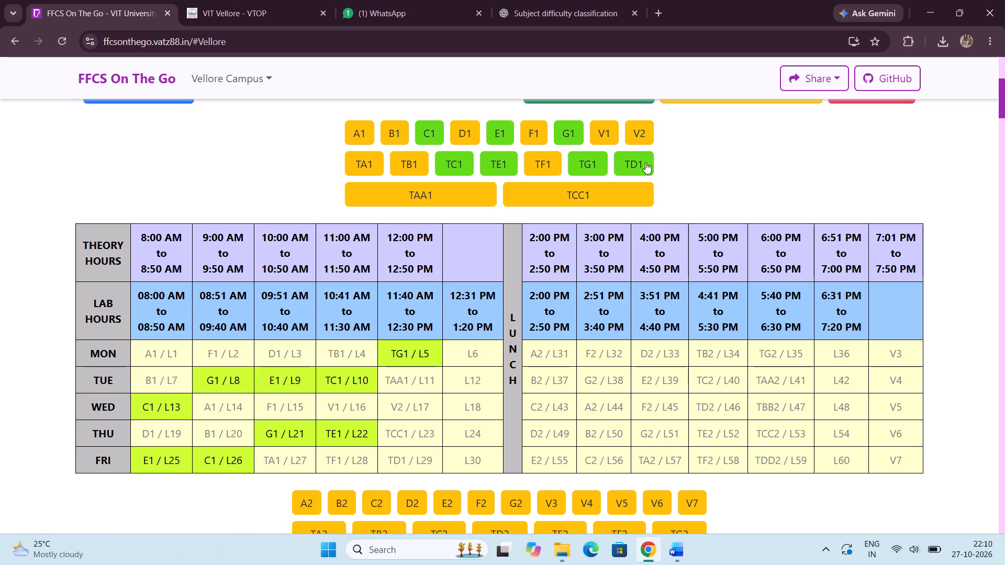
# Check the slot and course list in the Word document, and add slots A1 and TA1 to the timetable in Chrome.
pyautogui.hotkey('alt', 'Tab')
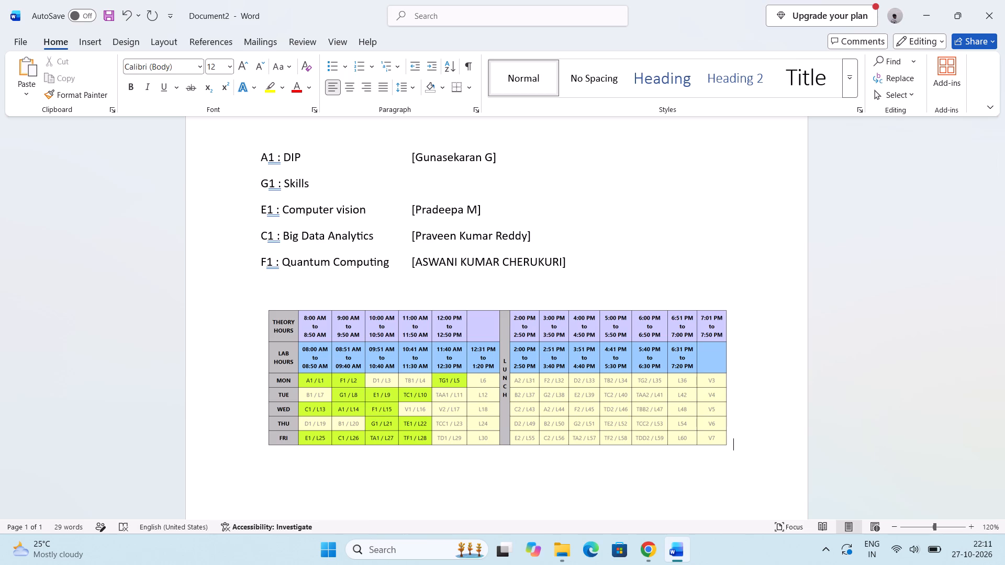
pyautogui.hotkey('alt', 'Tab')
pyautogui.click(355, 130)
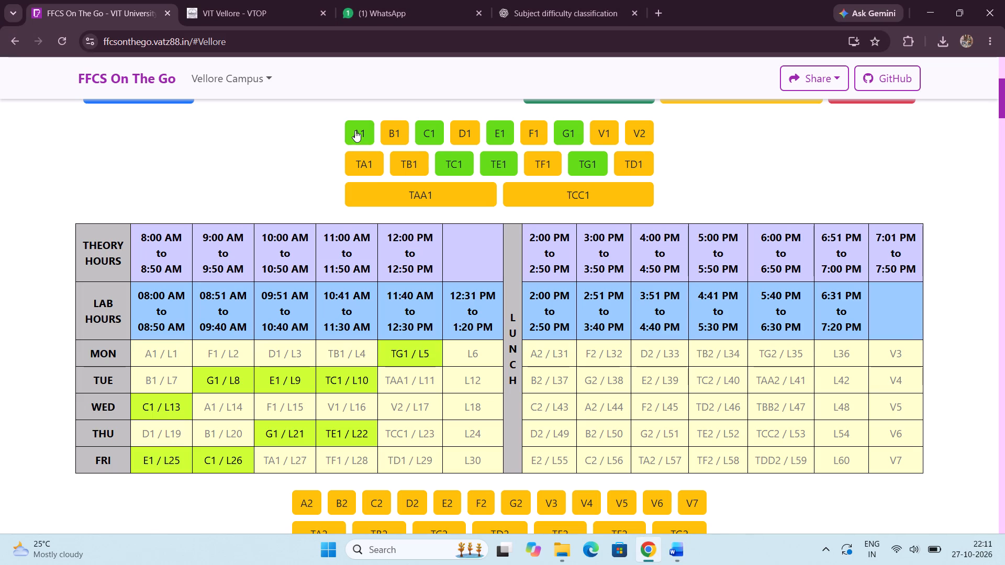
pyautogui.click(368, 163)
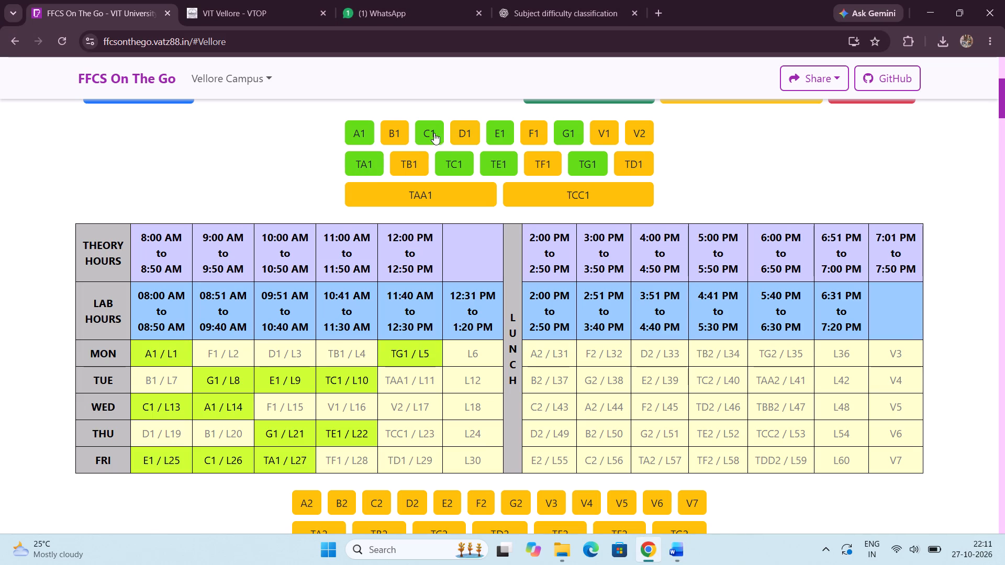
# Remove slots C1, TC1 and E1 from the timetable.
pyautogui.click(428, 128)
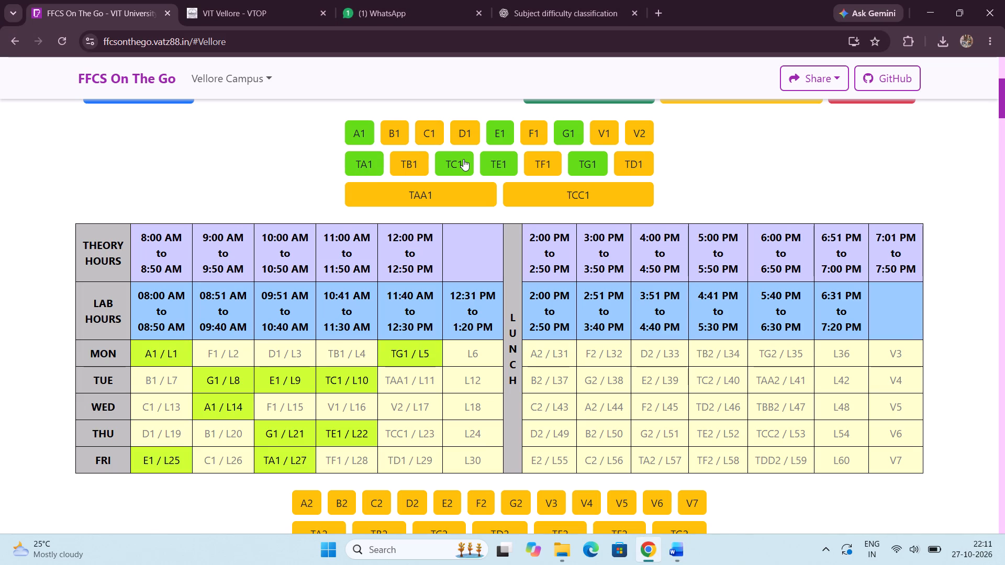
pyautogui.click(463, 159)
pyautogui.click(500, 127)
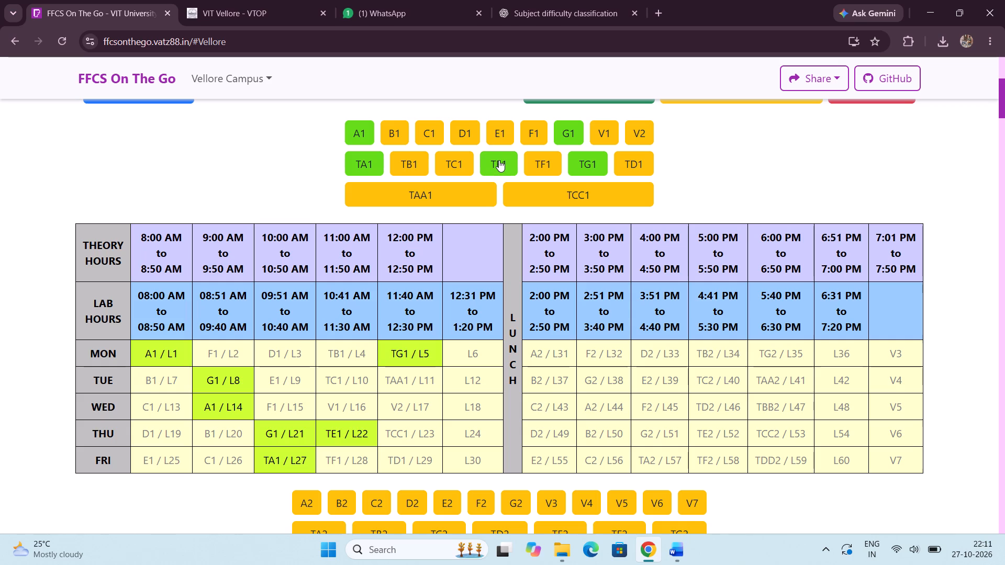
# Remove slot TE1 from the timetable and add slot F1 in its place.
pyautogui.click(499, 160)
pyautogui.click(527, 130)
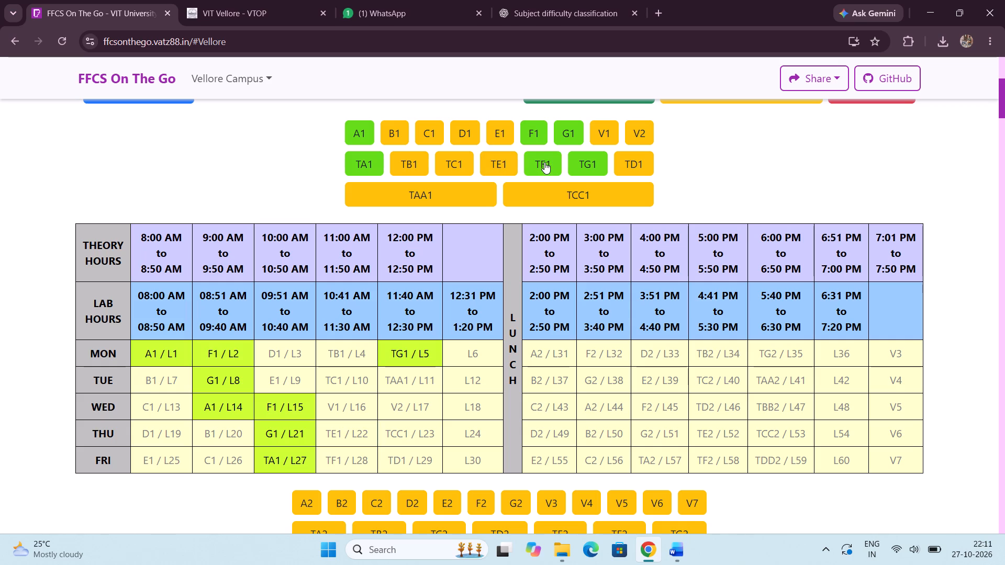
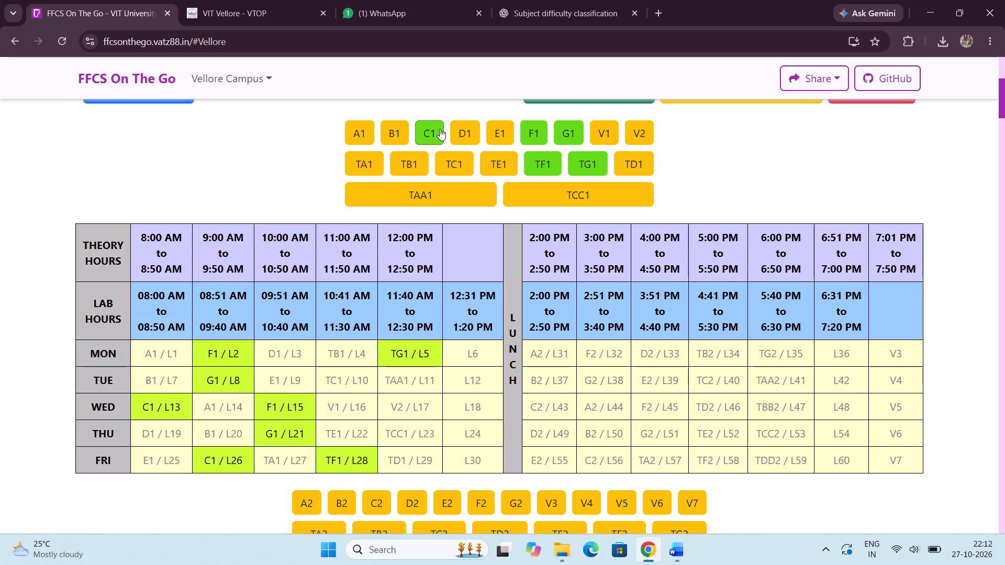
# Add slots TC1, E1 and TE1 to the morning timetable alongside C1.
pyautogui.click(458, 167)
pyautogui.click(504, 129)
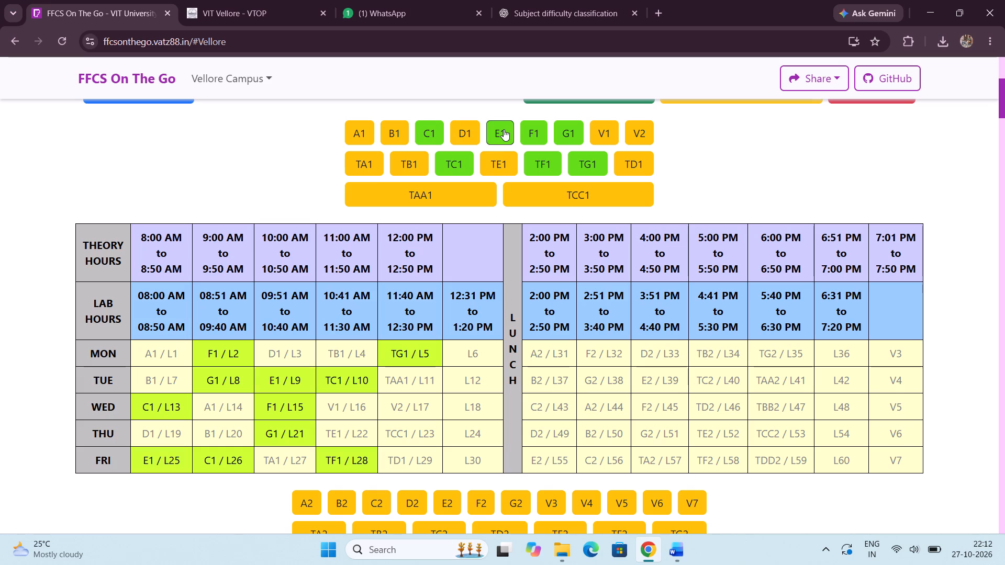
pyautogui.click(502, 164)
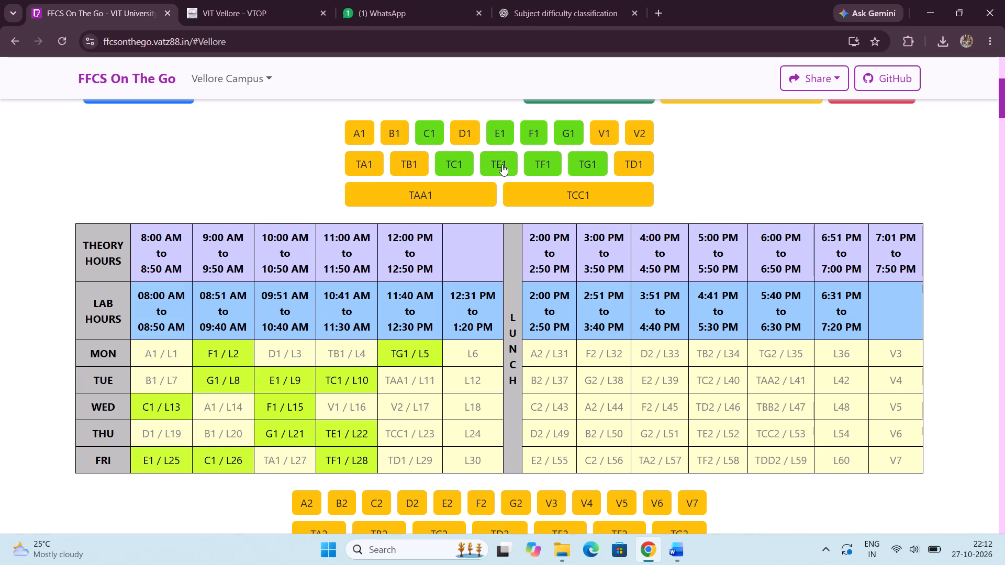
# Remove slots F1 and TF1 from the timetable.
pyautogui.click(530, 133)
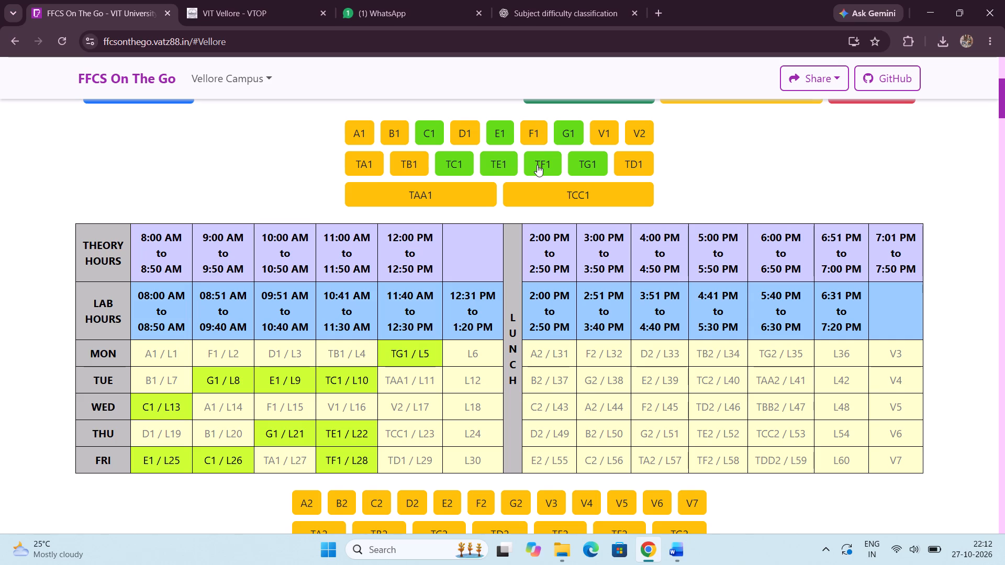
pyautogui.click(537, 165)
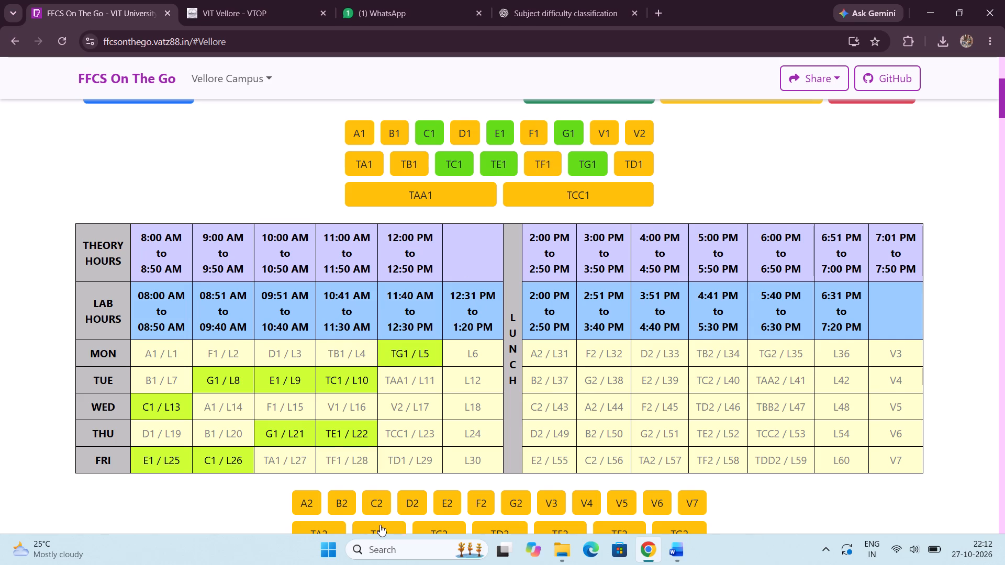
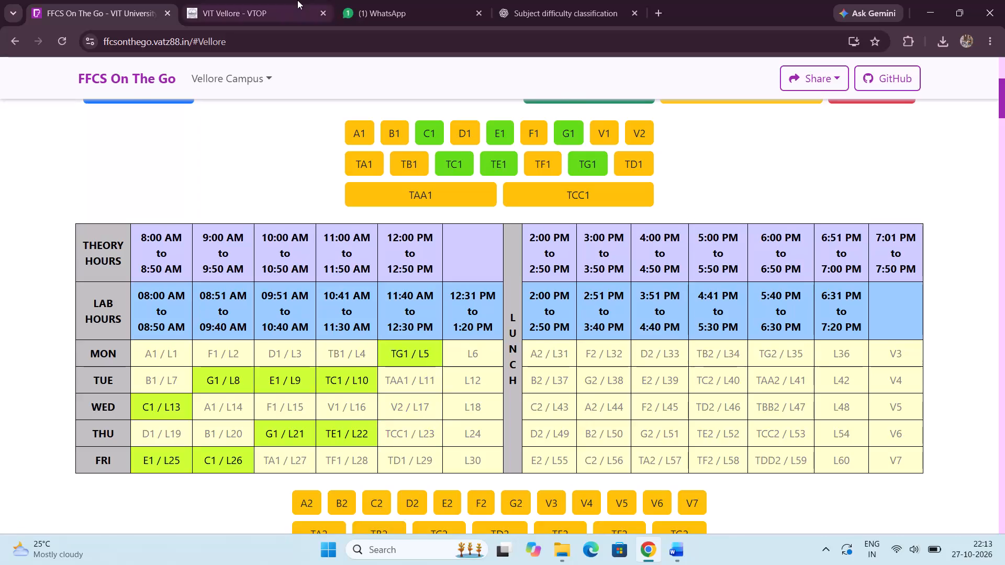
# Switch to the VTOP curriculum page and look over the Discipline Core course list.
pyautogui.click(297, 0)
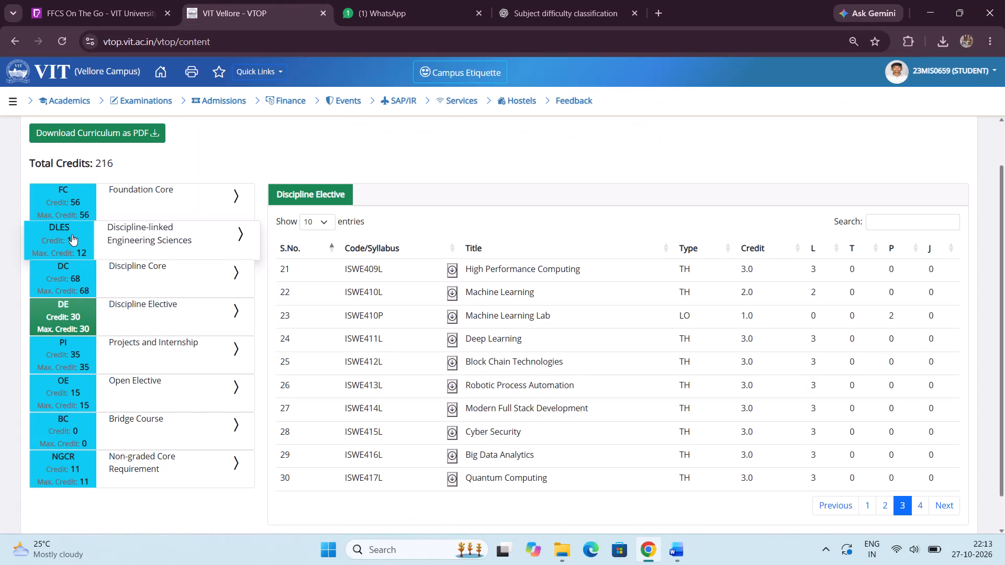
pyautogui.scroll(4, 181, 167)
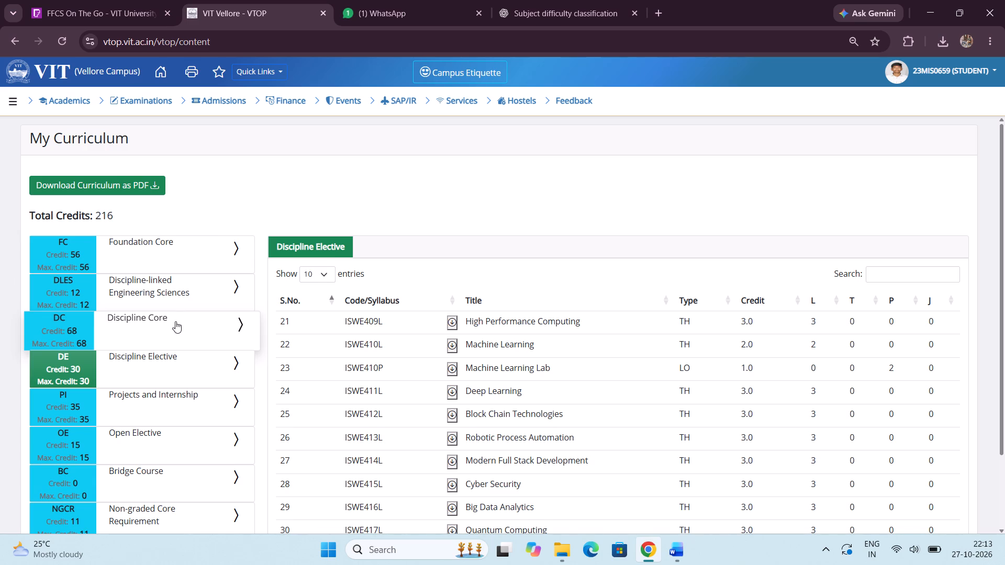
pyautogui.click(175, 321)
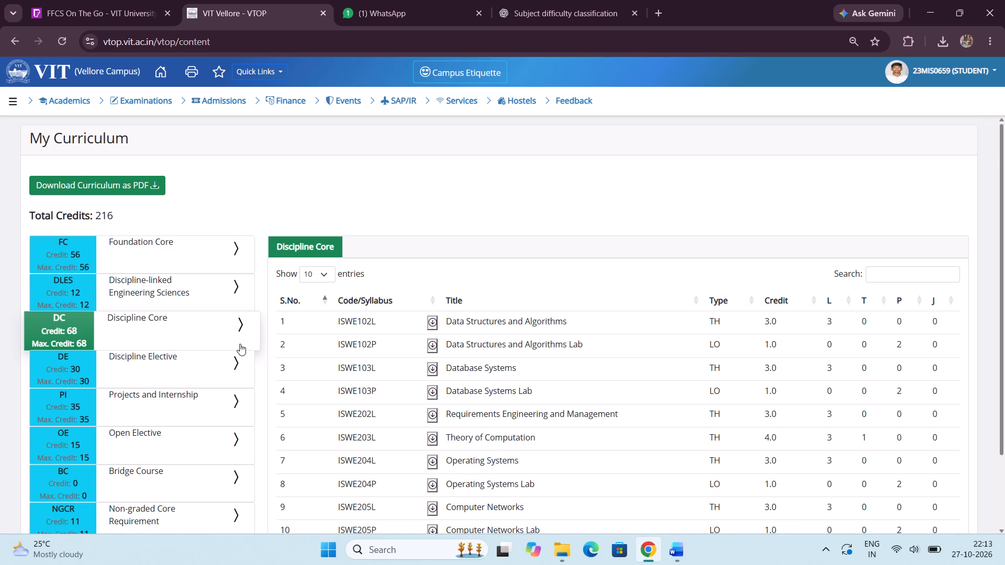
pyautogui.scroll(-1, 240, 344)
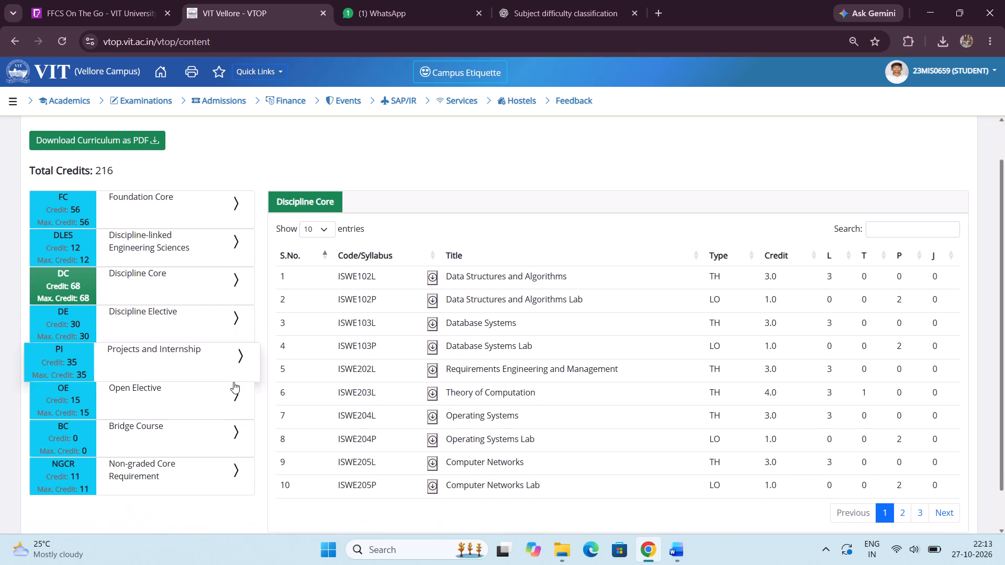
pyautogui.scroll(5, 228, 140)
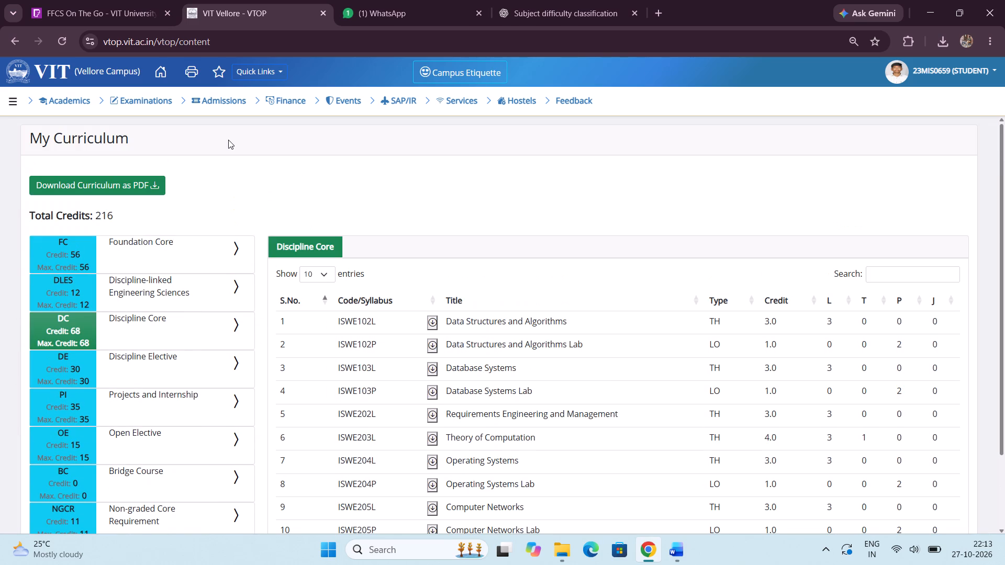
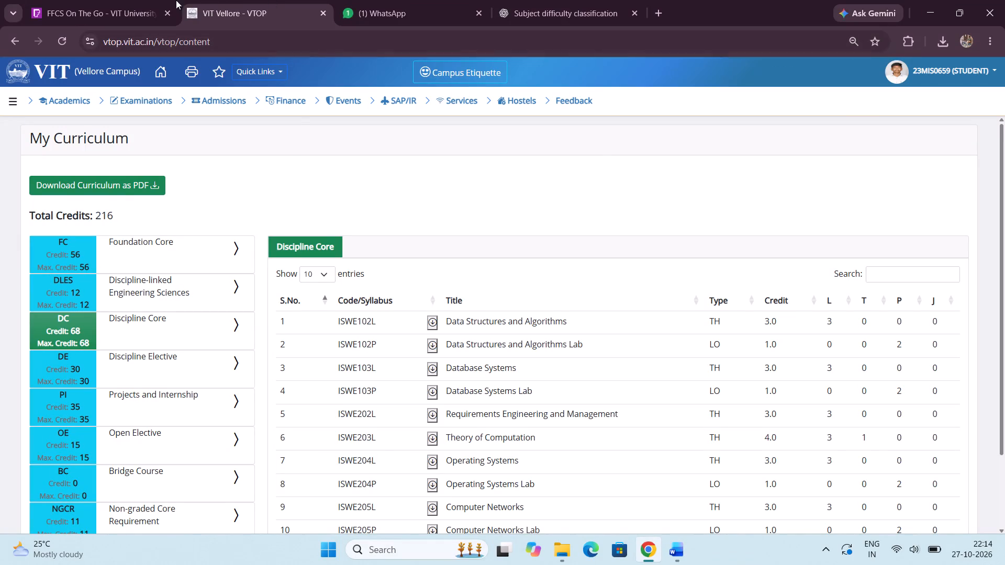
# Go back to the FFCS On The Go timetable, then switch to Word to check its slots against the course list.
pyautogui.click(103, 0)
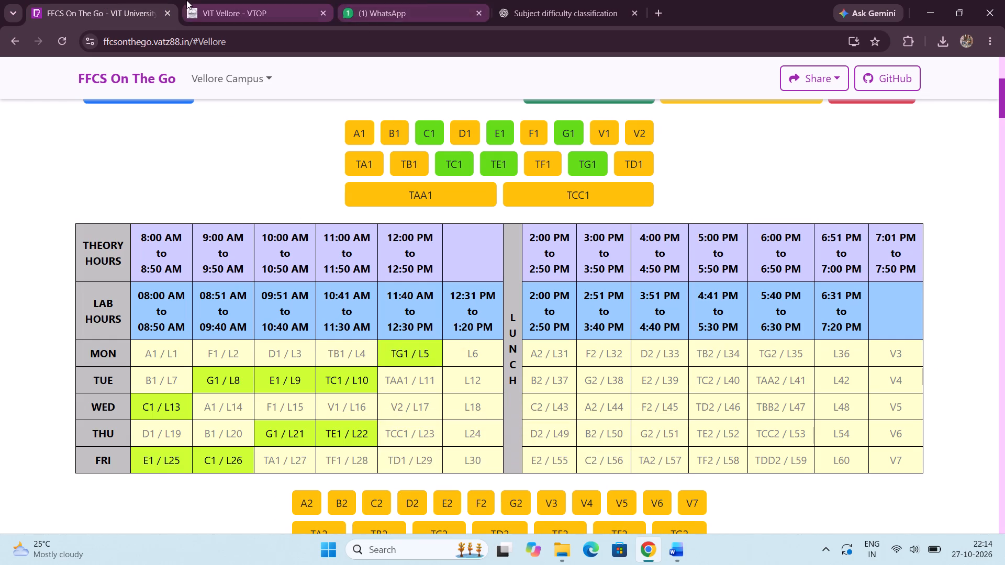
pyautogui.hotkey('alt', 'Tab')
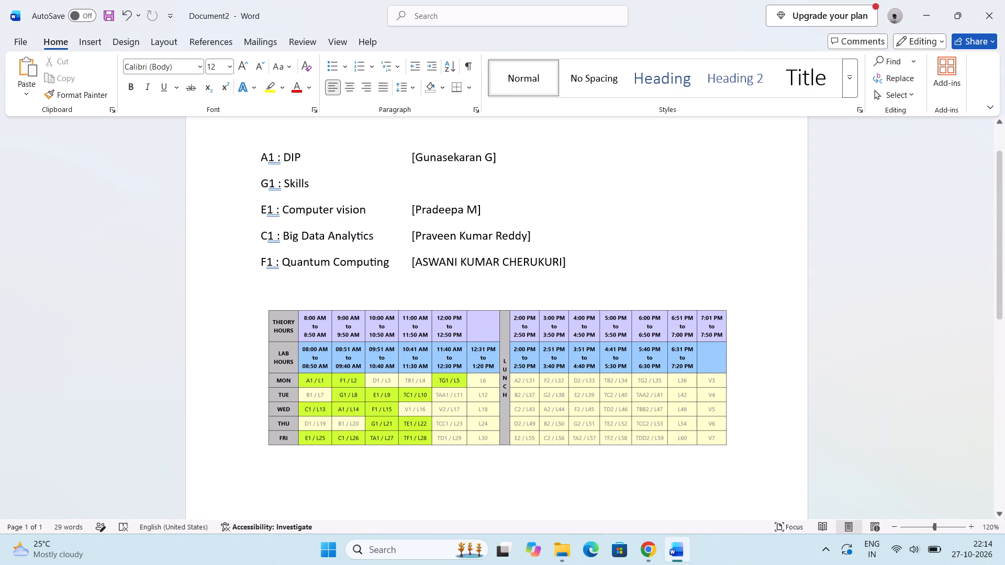
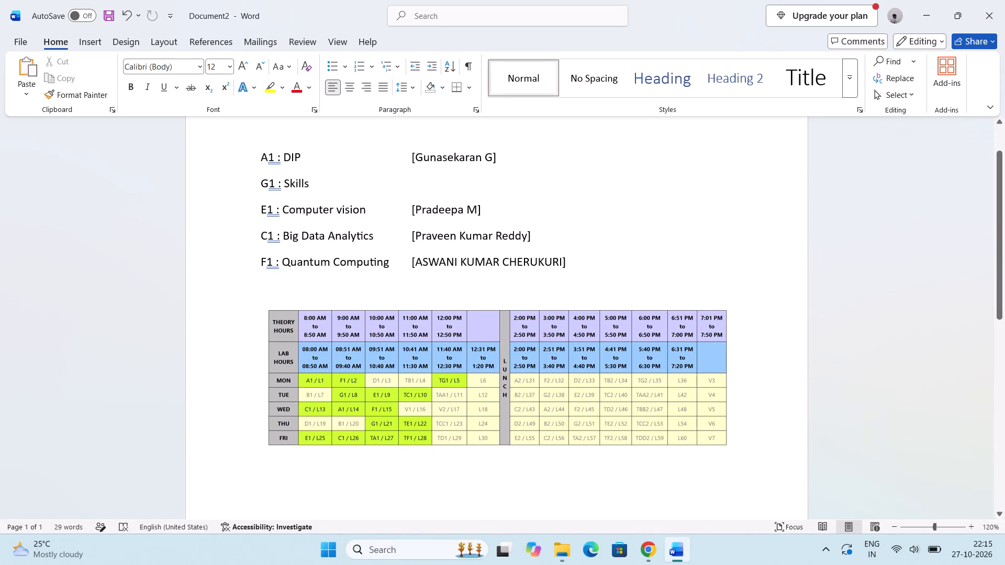
# Copy the F1 : Quantum Computing line with its faculty name to directly below A1 : DIP, followed by two blank lines.
pyautogui.moveTo(262, 264); pyautogui.dragTo(572, 260)
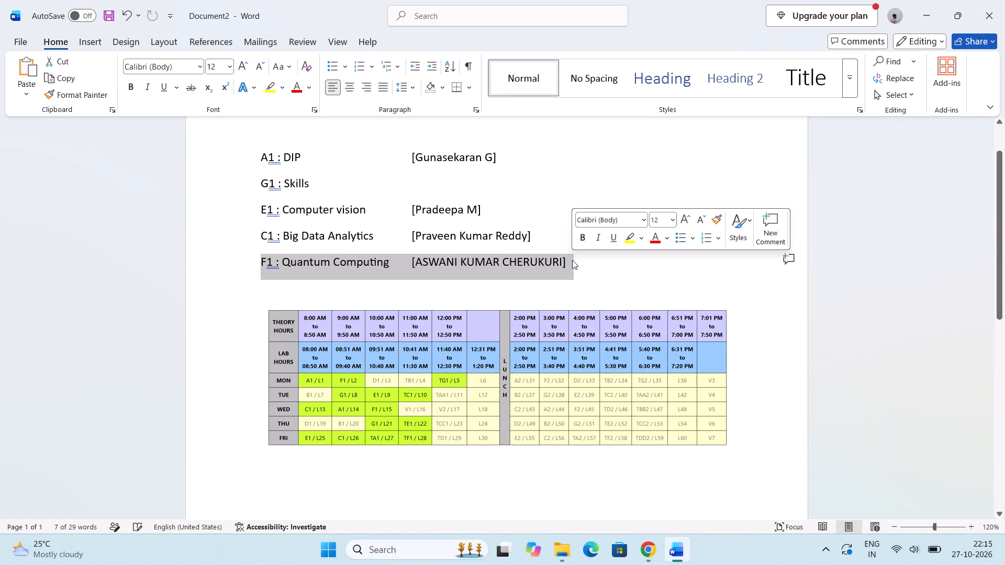
pyautogui.hotkey('ctrl', 'c')
pyautogui.click(520, 158)
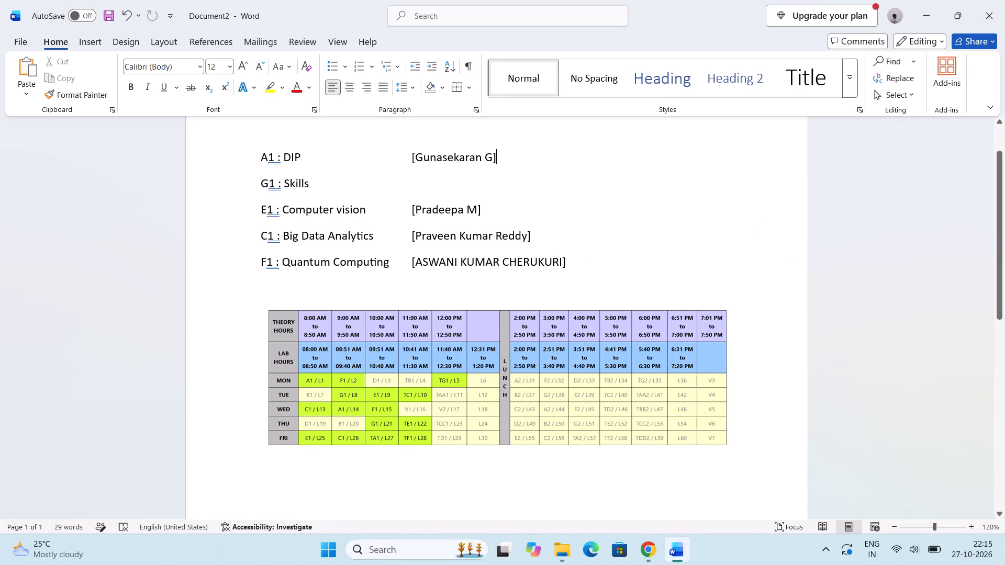
pyautogui.press('Return')
pyautogui.hotkey('ctrl', 'v')
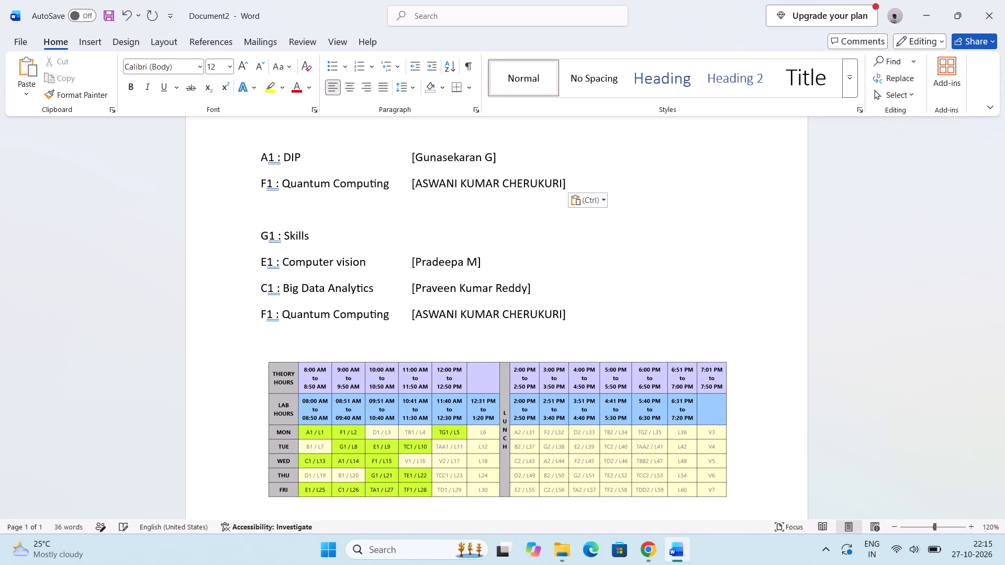
pyautogui.press('BackSpace')
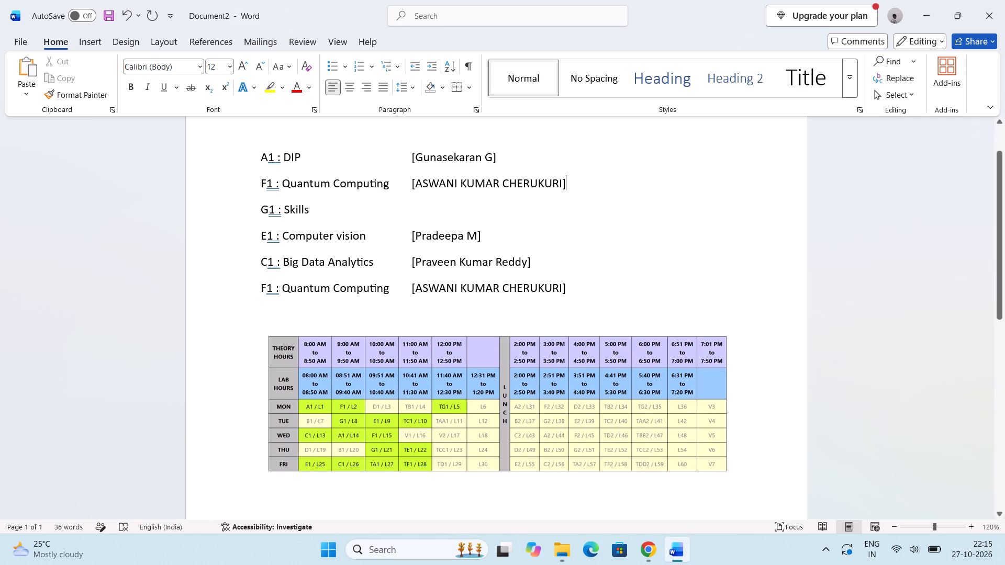
pyautogui.press('Return')
pyautogui.press('Return')
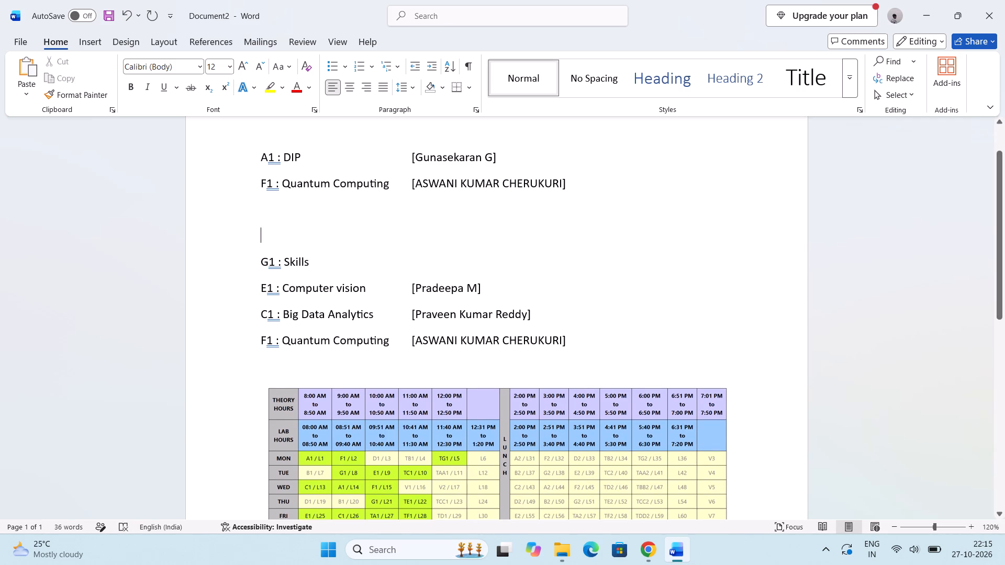
# Copy and remove the original F1 : Quantum Computing line below C1 : Big Data Analytics, just above the timetable image.
pyautogui.moveTo(572, 341); pyautogui.dragTo(305, 357)
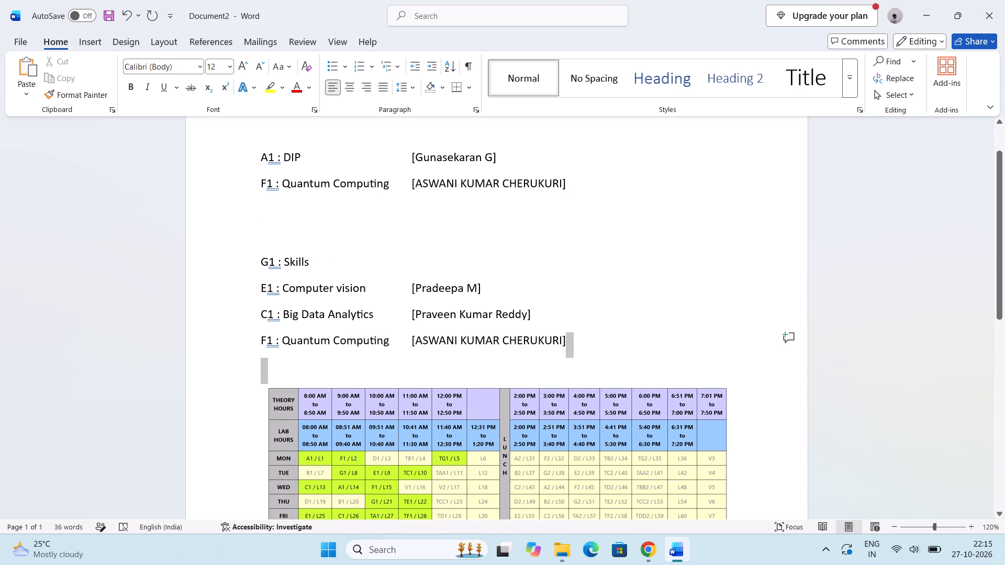
pyautogui.moveTo(305, 357); pyautogui.dragTo(249, 345)
pyautogui.hotkey('ctrl', 'c')
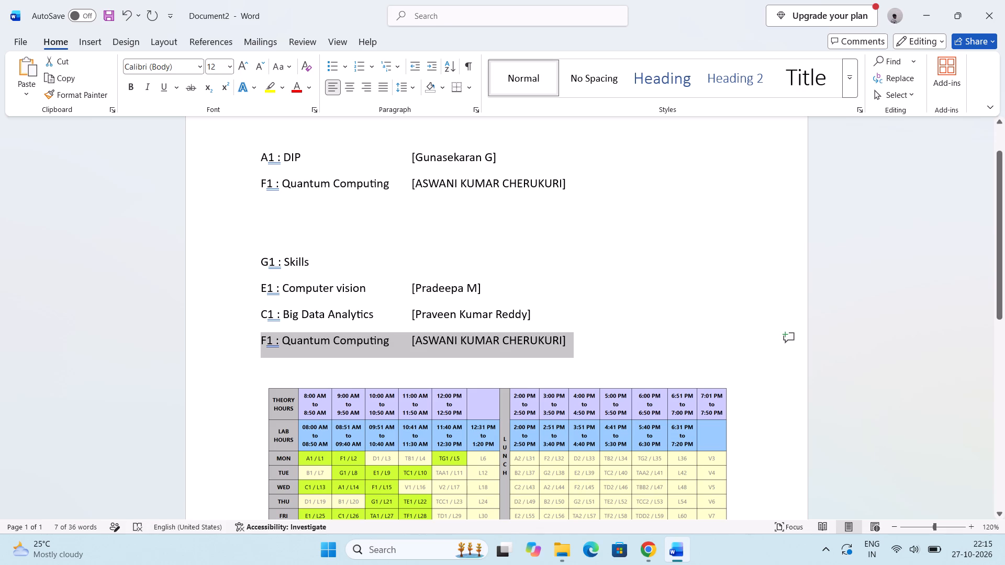
pyautogui.press('BackSpace')
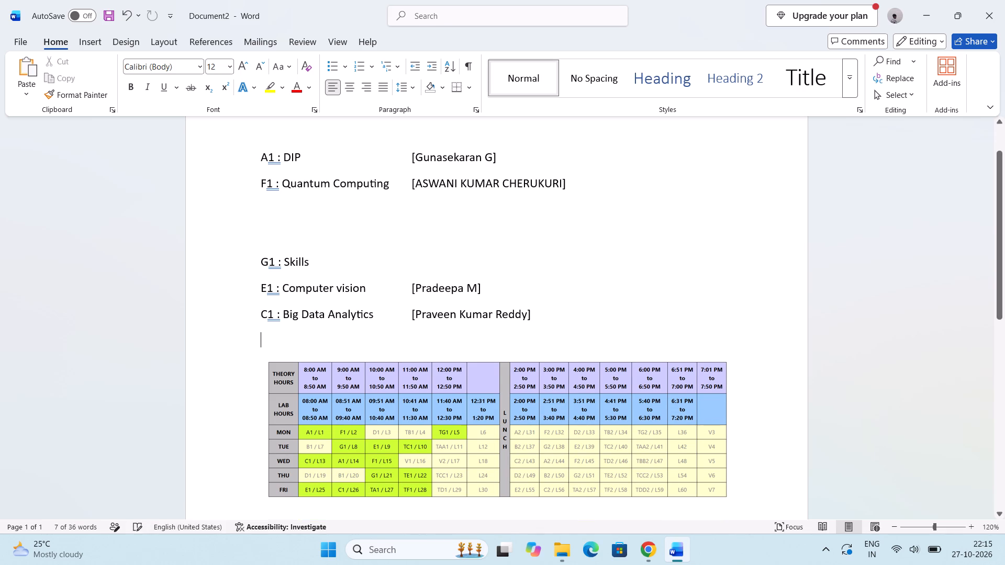
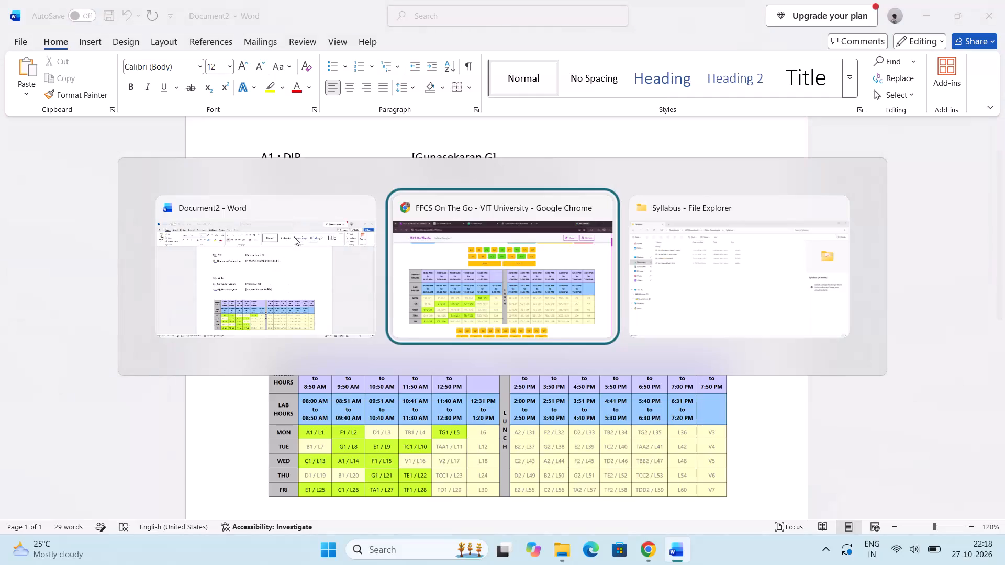
# Look up the Winter Semester 2026-27 course allocation in VTOP for ISWE312L - Computer Vision under DE - Discipline Elective.
pyautogui.click(232, 6)
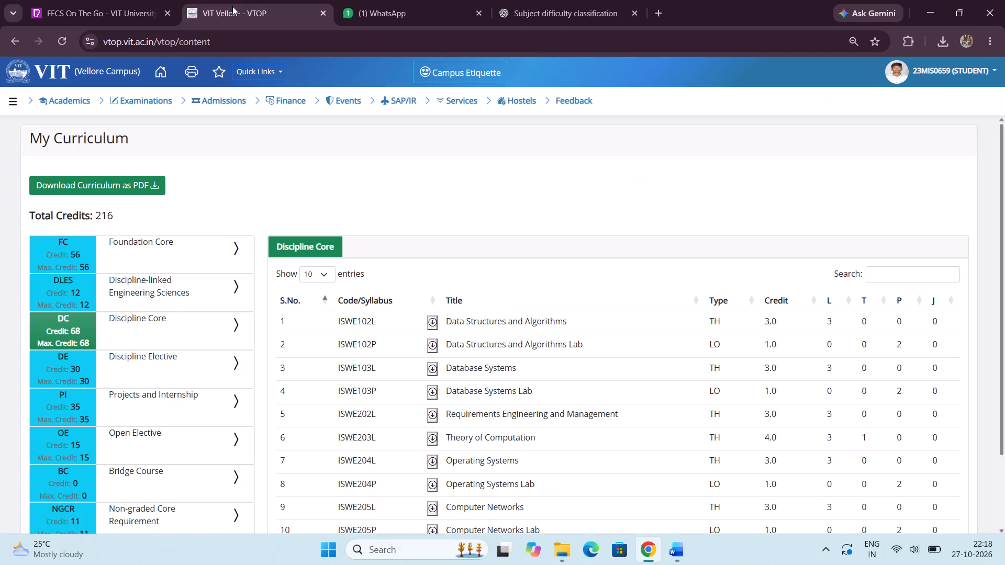
pyautogui.click(63, 100)
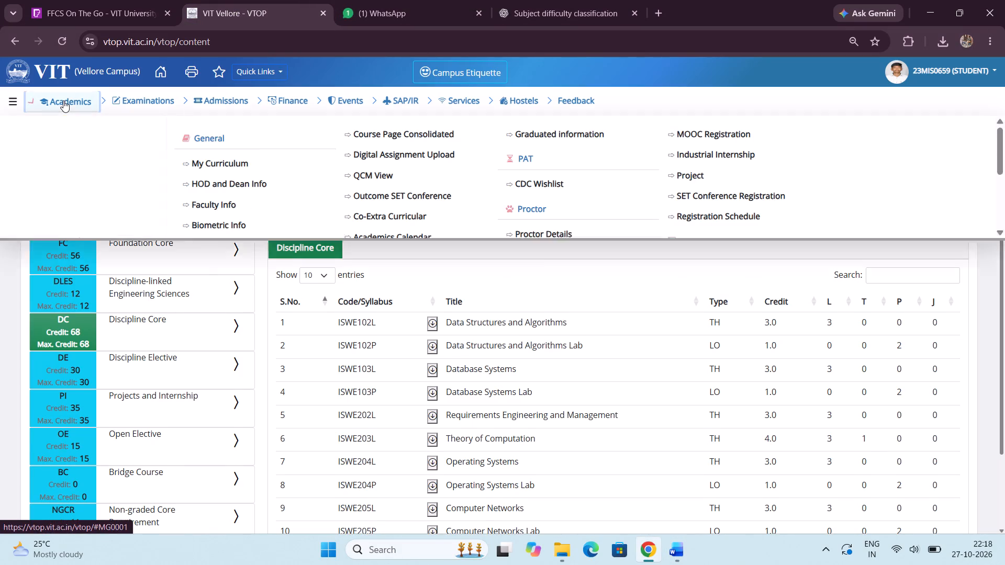
pyautogui.click(409, 254)
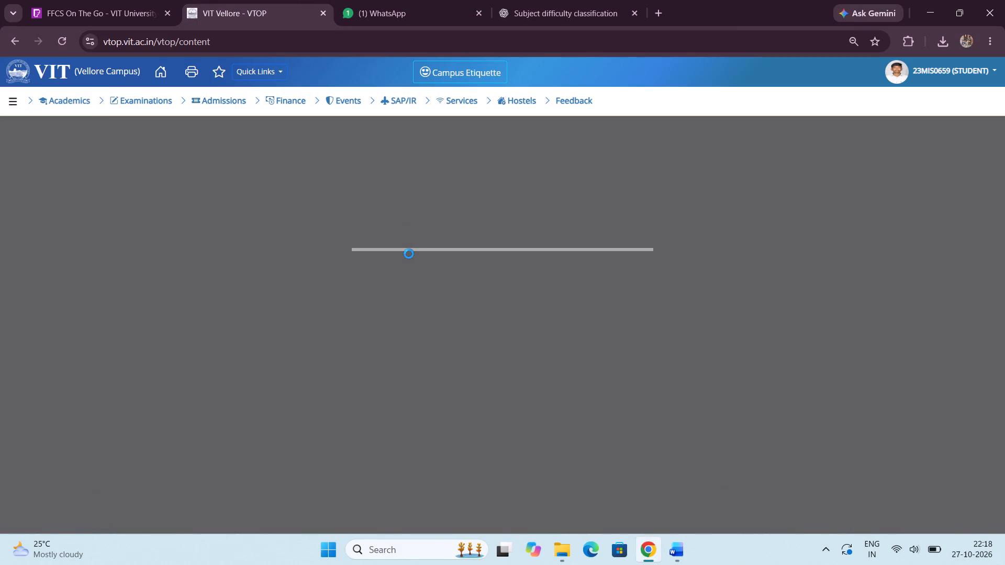
pyautogui.hotkey('alt', 'Tab')
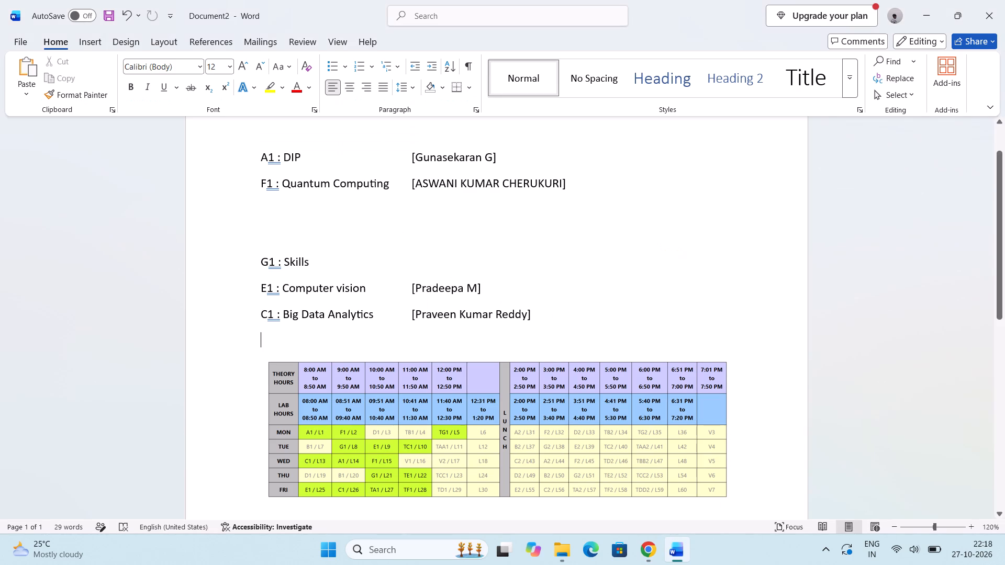
pyautogui.hotkey('alt', 'Tab')
pyautogui.hotkey('alt', 'Tab')
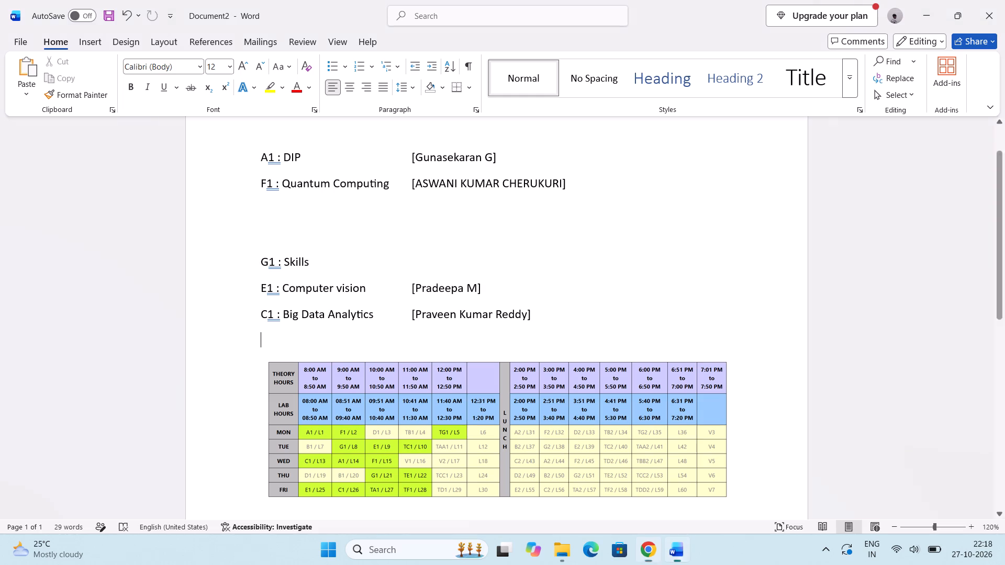
pyautogui.hotkey('alt', 'Tab')
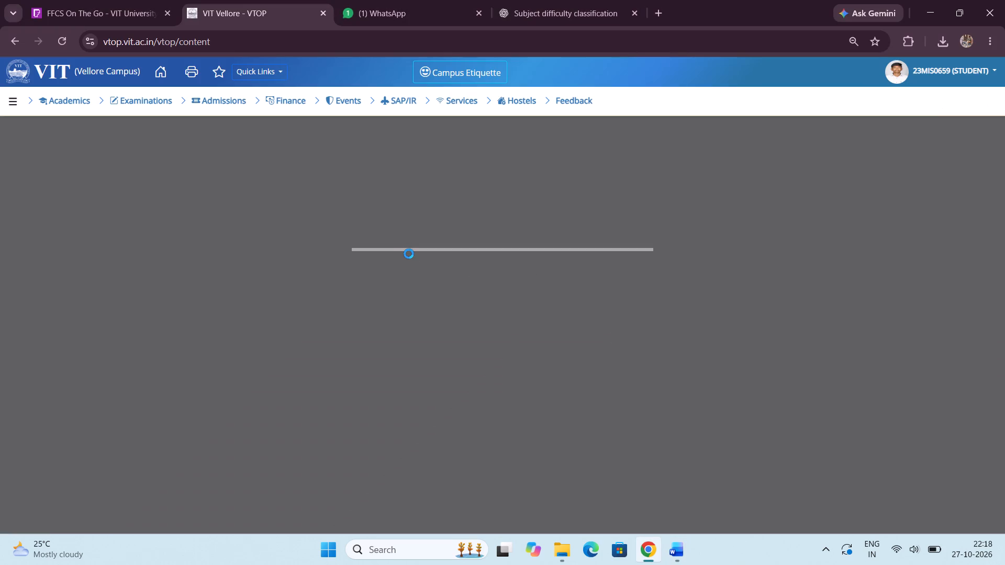
pyautogui.click(406, 277)
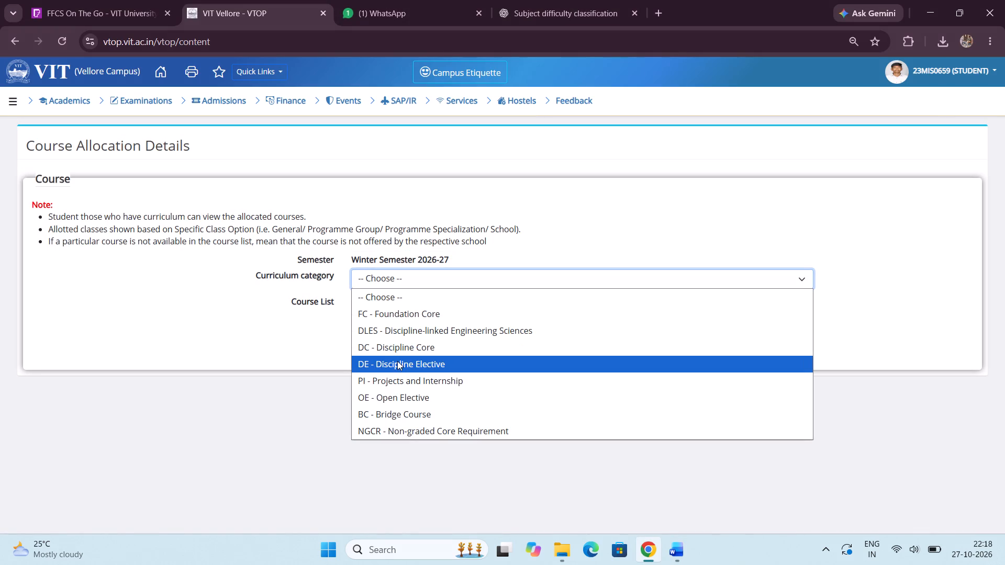
pyautogui.click(397, 361)
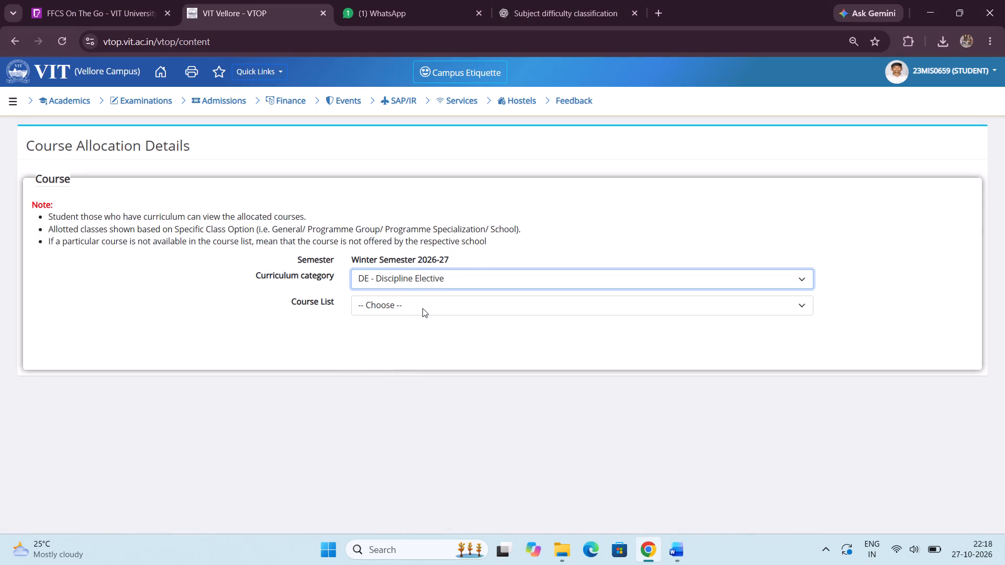
pyautogui.click(422, 308)
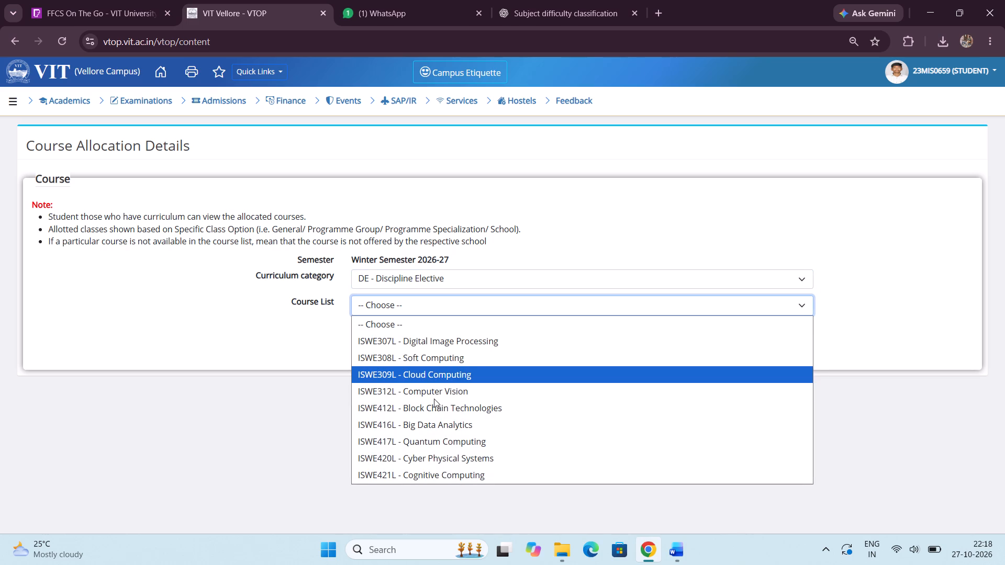
pyautogui.click(437, 395)
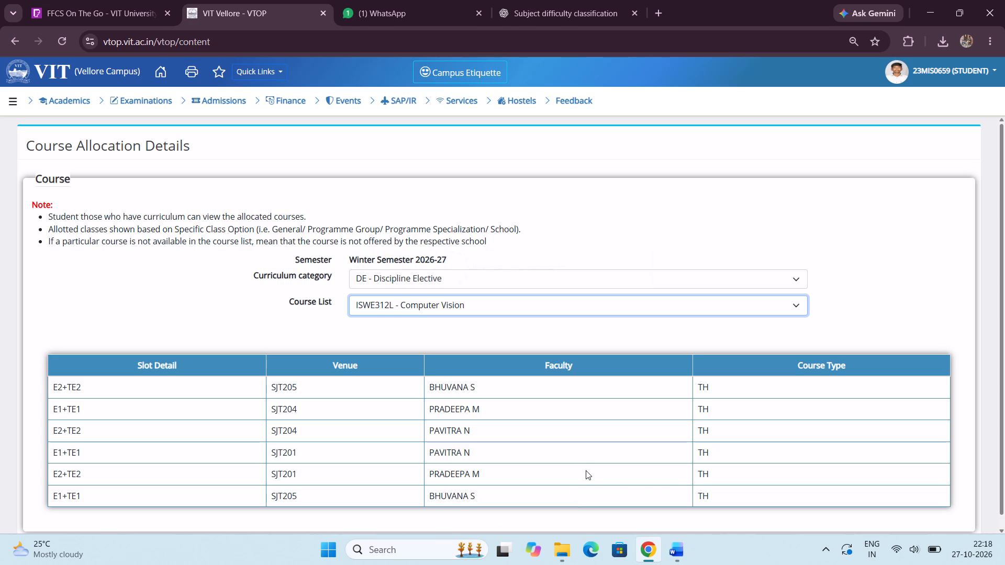
pyautogui.hotkey('alt', 'Tab')
pyautogui.hotkey('alt', 'Tab')
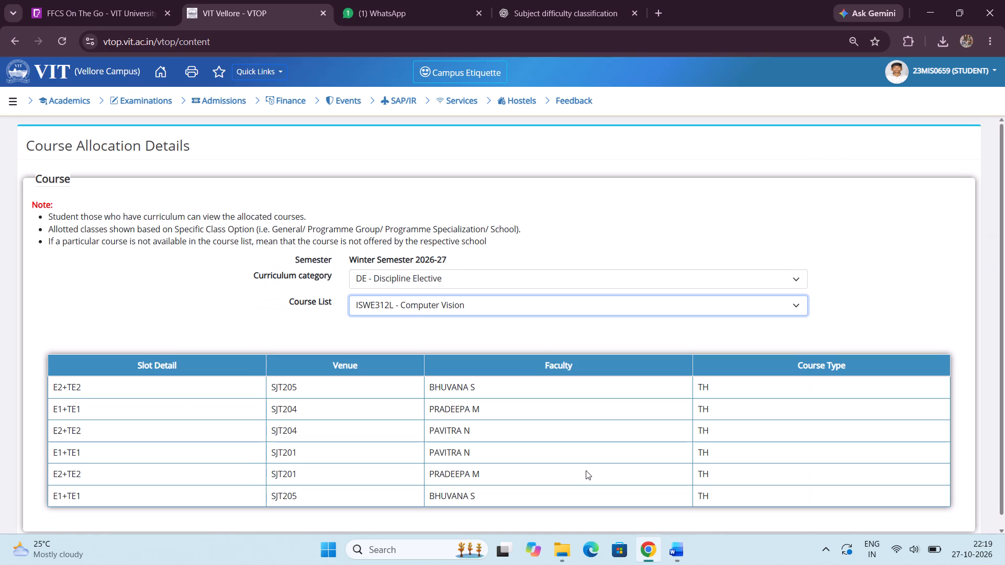
pyautogui.scroll(-2, 586, 470)
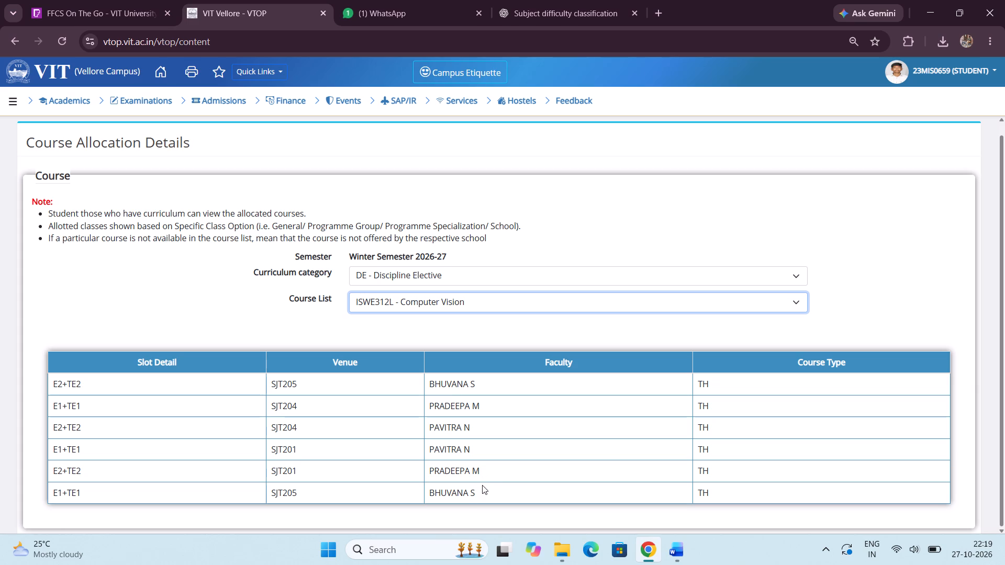
# In the Word list, add a comma and the SJT205 faculty name copied from VTOP after the existing E1 : Computer vision faculty name.
pyautogui.hotkey('alt', 'Tab')
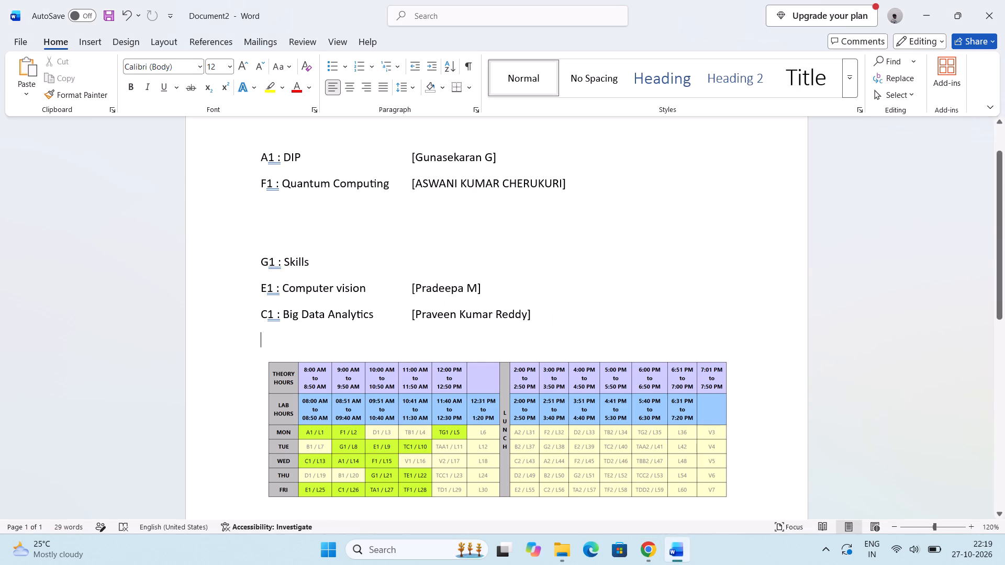
pyautogui.click(477, 288)
pyautogui.press('space')
pyautogui.write('bh')
pyautogui.press('BackSpace')
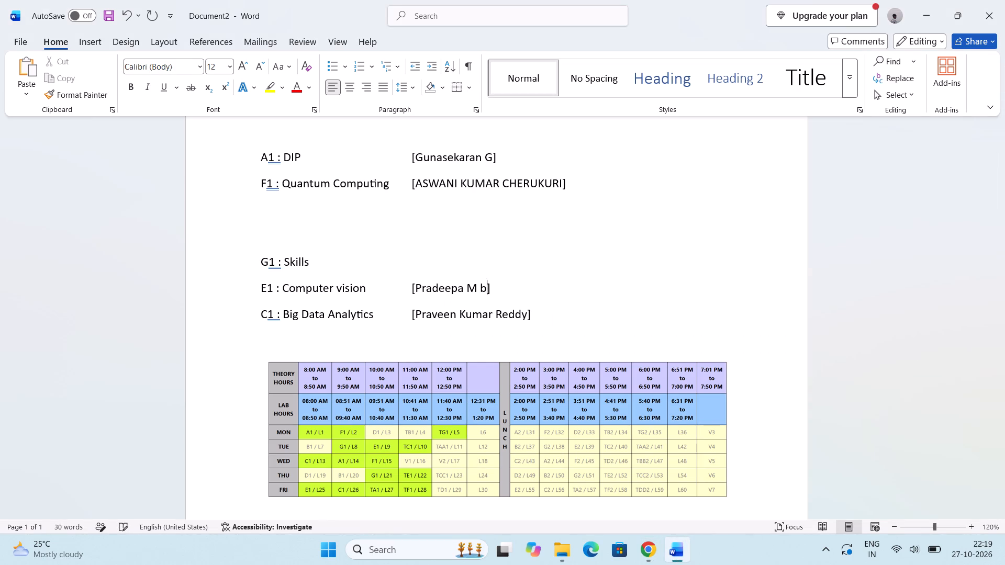
pyautogui.press('BackSpace')
pyautogui.press(',')
pyautogui.press('space')
pyautogui.hotkey('alt', 'Tab')
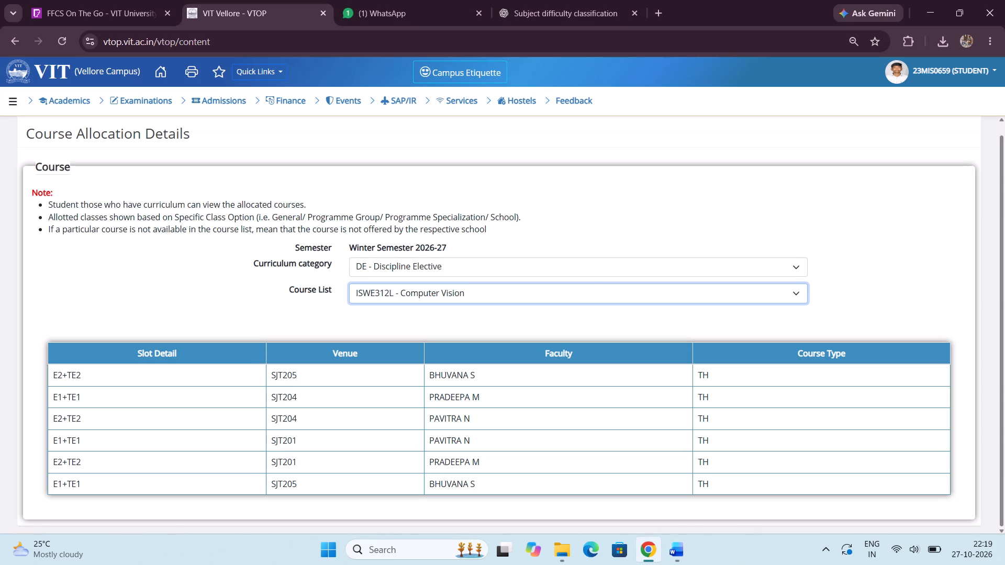
pyautogui.moveTo(431, 377); pyautogui.dragTo(488, 376)
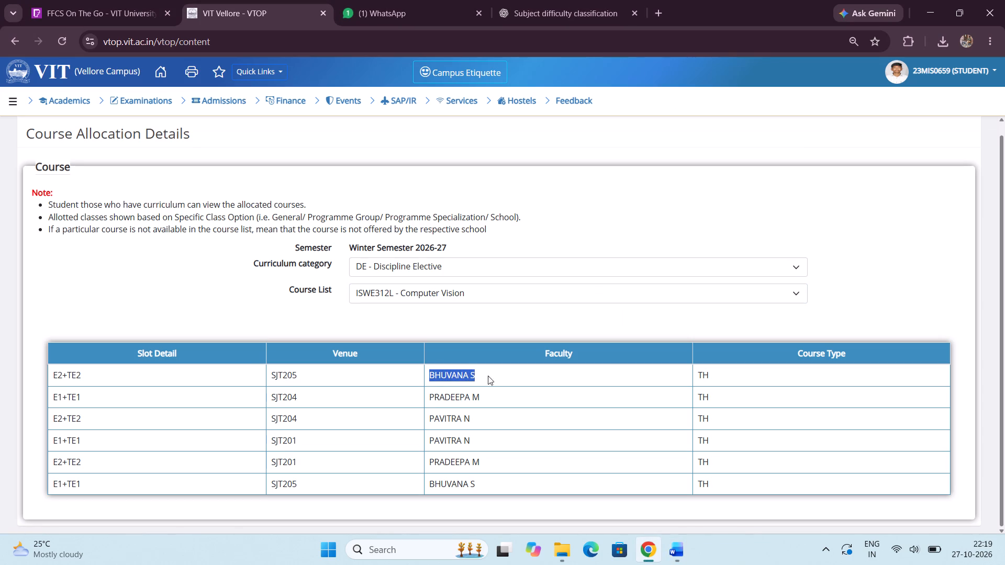
pyautogui.moveTo(488, 376); pyautogui.dragTo(488, 374)
pyautogui.hotkey('ctrl', 'c')
pyautogui.hotkey('alt', 'Tab')
pyautogui.hotkey('ctrl', 'v')
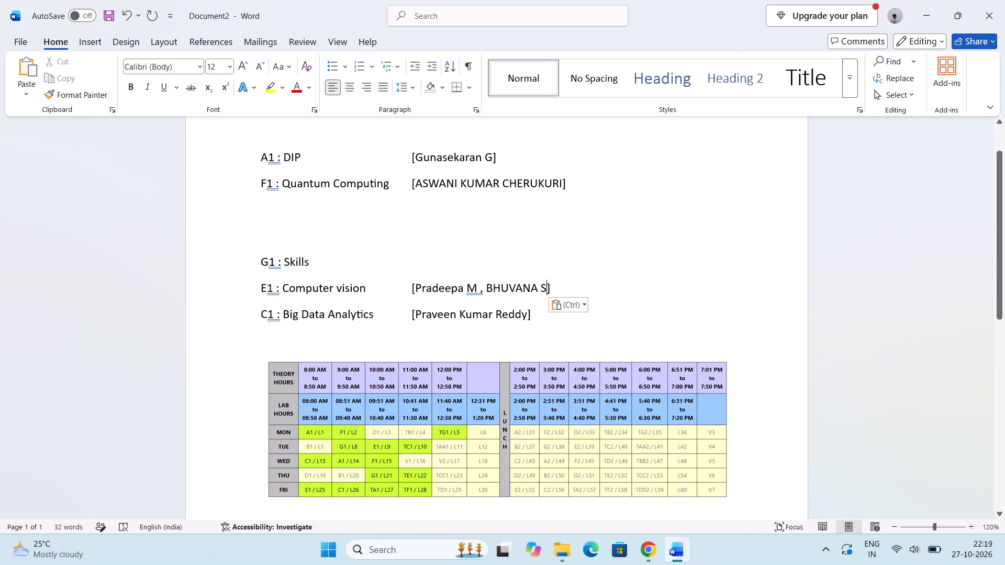
# Delete the blank lines between F1 : Quantum Computing and G1 : Skills.
pyautogui.moveTo(258, 262); pyautogui.dragTo(252, 210)
pyautogui.press('BackSpace')
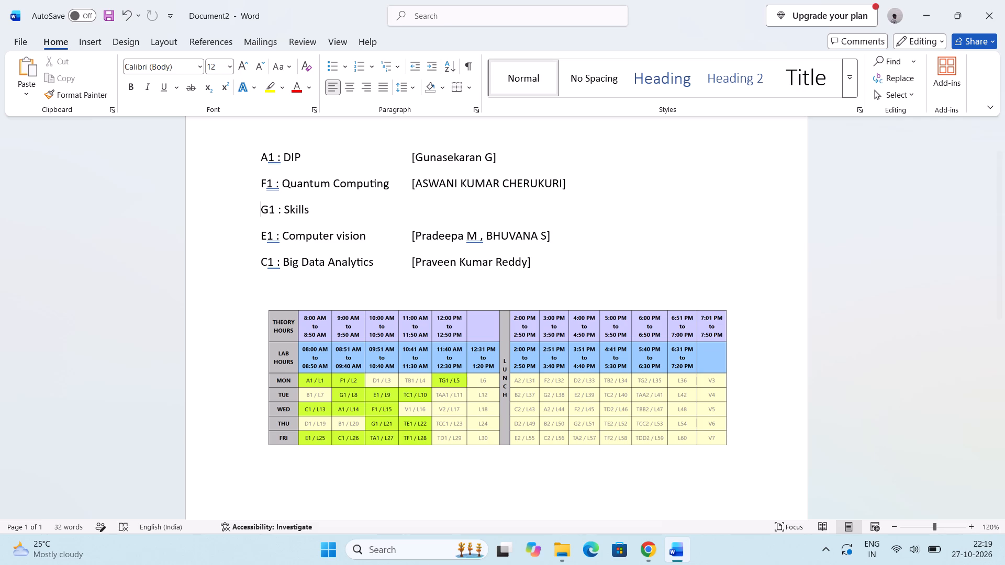
# Switch to FFCS On The Go in Chrome and bring the full weekly timetable grid into view.
pyautogui.hotkey('alt', 'Tab')
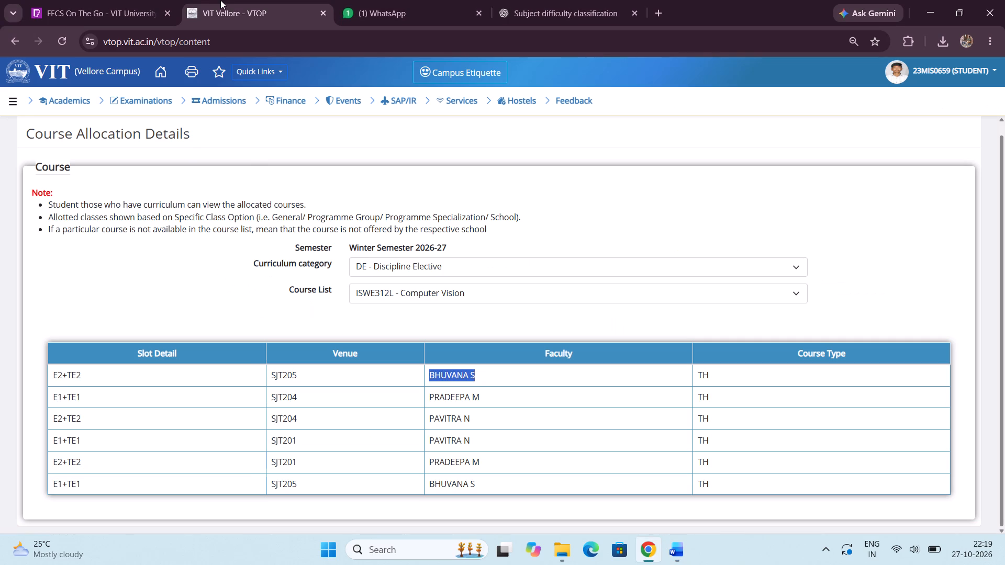
pyautogui.click(69, 0)
pyautogui.scroll(-1, 293, 356)
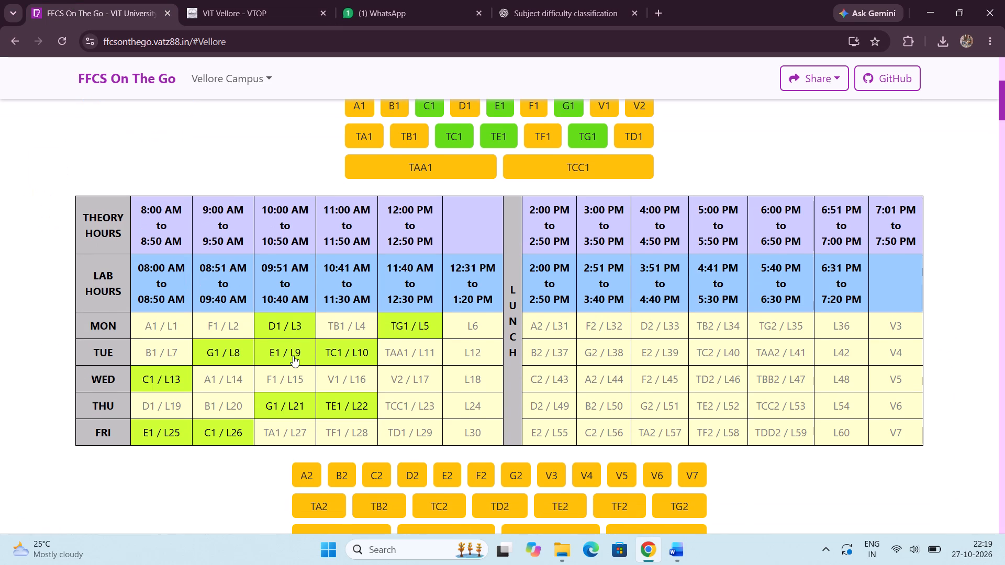
pyautogui.scroll(-1, 293, 356)
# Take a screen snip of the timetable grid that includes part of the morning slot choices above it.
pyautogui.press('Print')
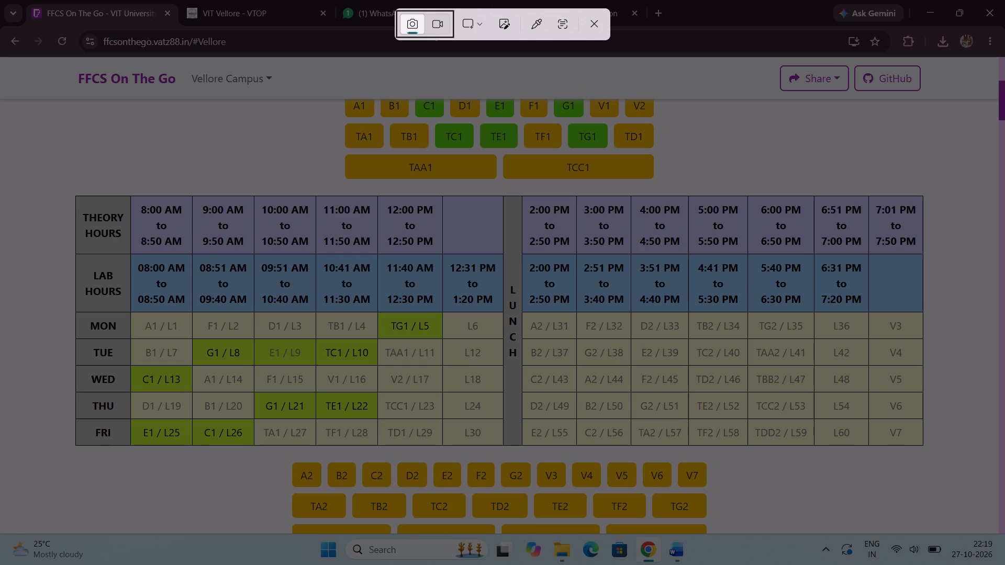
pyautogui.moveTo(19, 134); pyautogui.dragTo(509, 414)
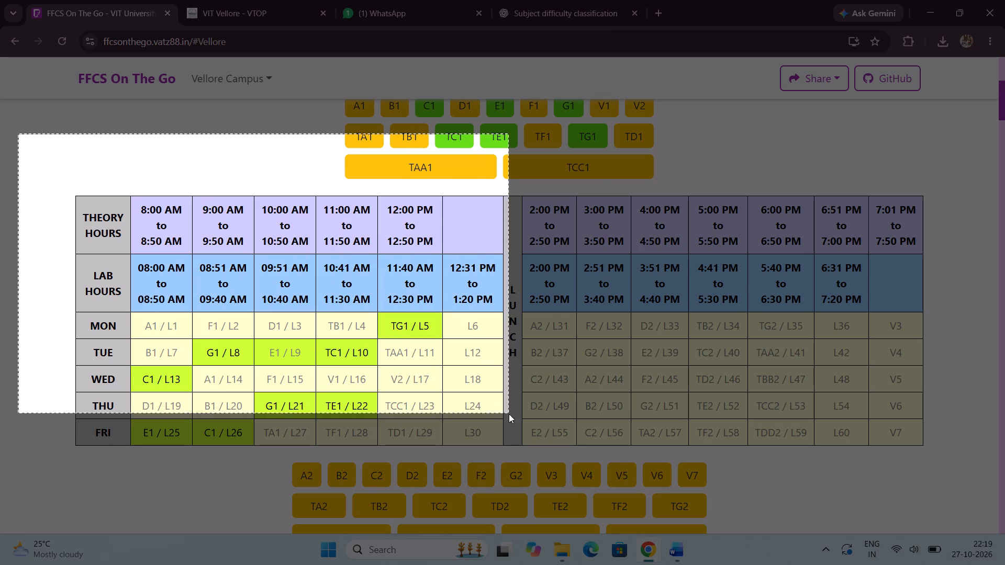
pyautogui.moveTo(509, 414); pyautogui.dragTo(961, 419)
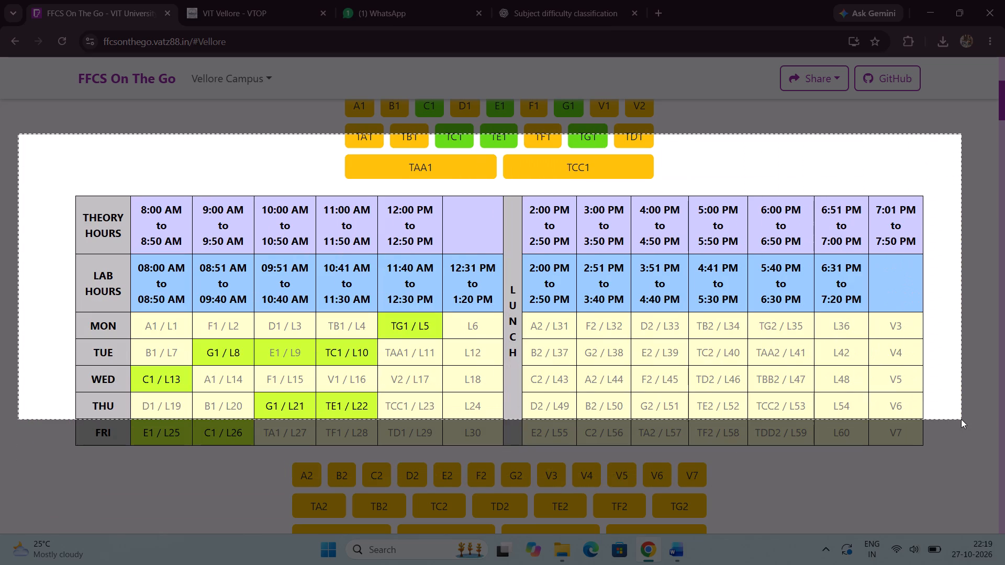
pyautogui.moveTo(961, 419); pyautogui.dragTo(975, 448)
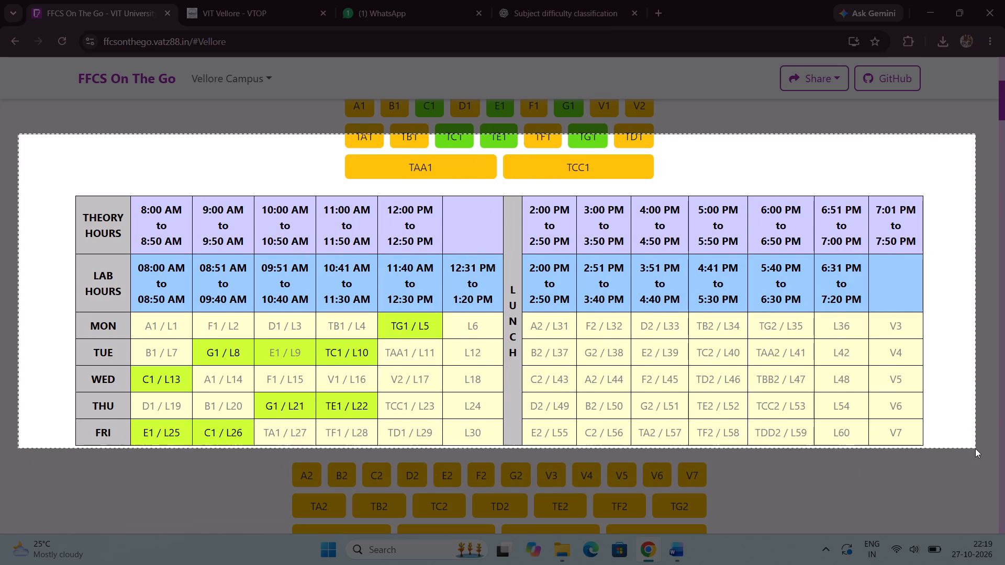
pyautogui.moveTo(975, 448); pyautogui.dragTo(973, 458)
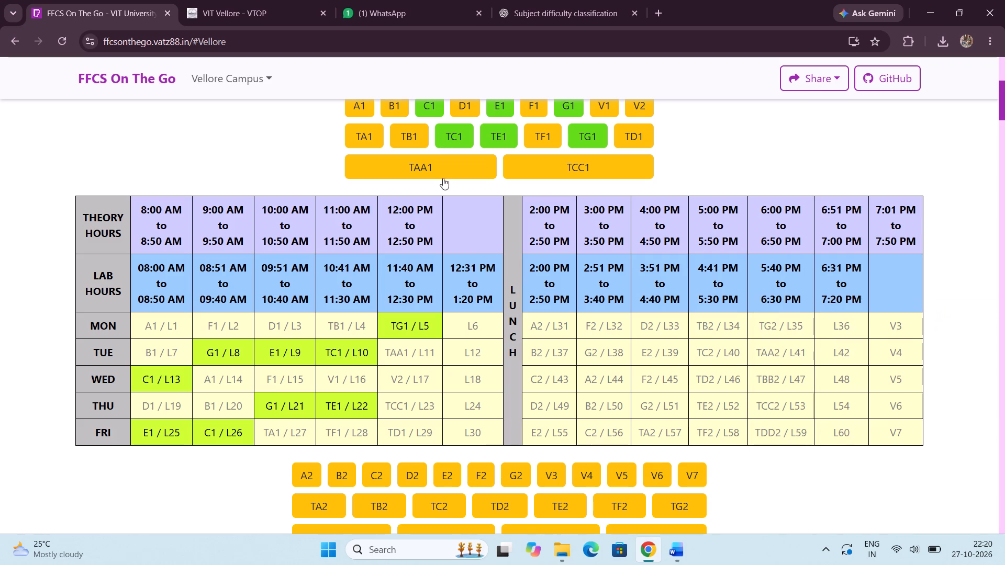
# Snip the weekly timetable grid again, starting just above the theory hours row and extending below the Friday row.
pyautogui.press('Print')
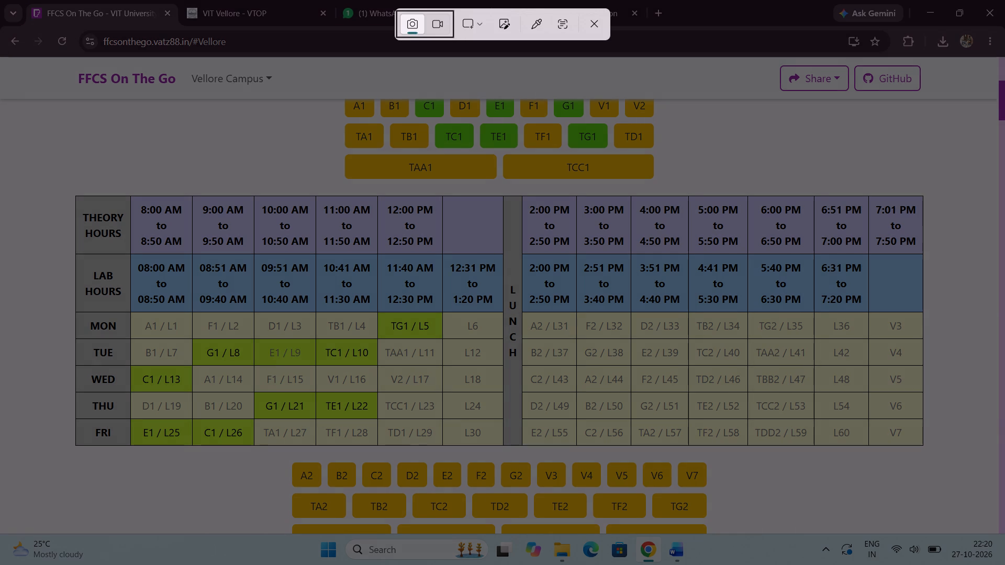
pyautogui.moveTo(55, 177); pyautogui.dragTo(978, 511)
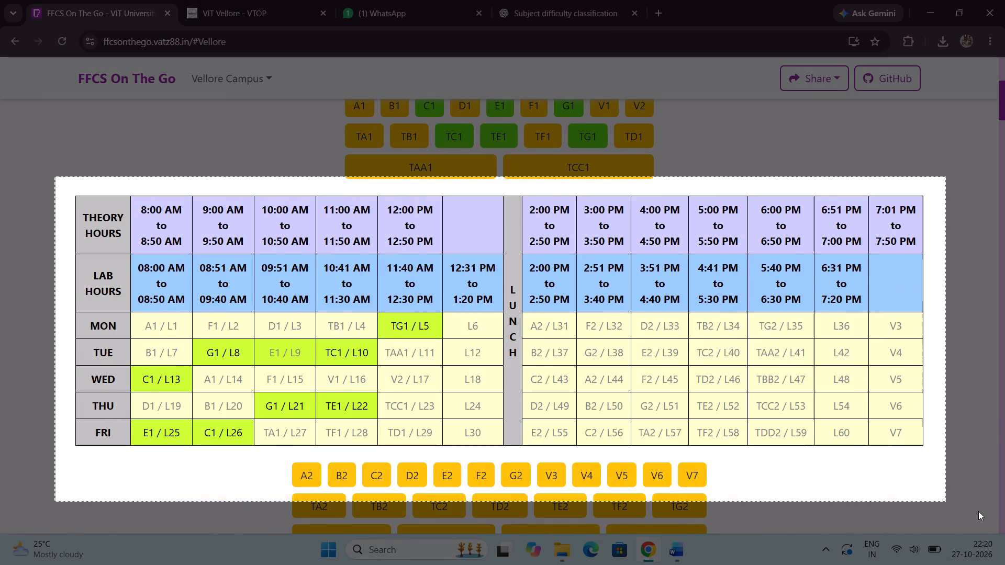
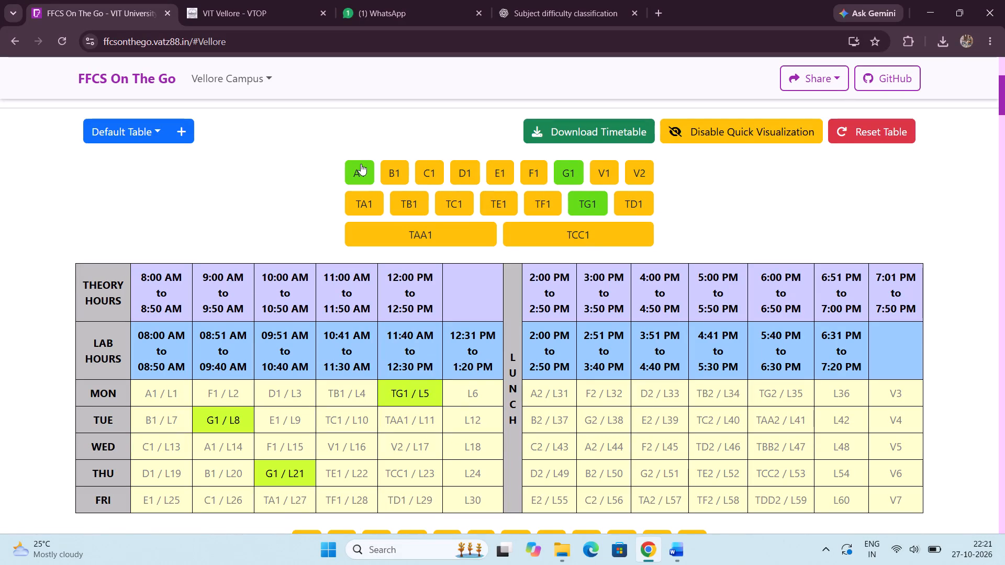
# Highlight the A1, TA1, F1 and TF1 slots in the timetable's quick visualization.
pyautogui.click(361, 164)
pyautogui.click(368, 199)
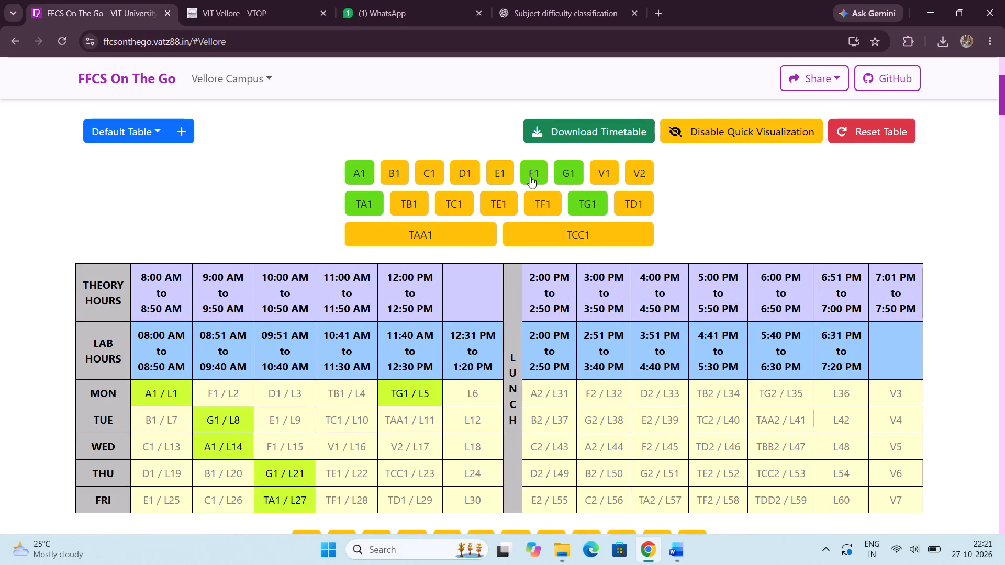
pyautogui.click(530, 176)
pyautogui.click(542, 197)
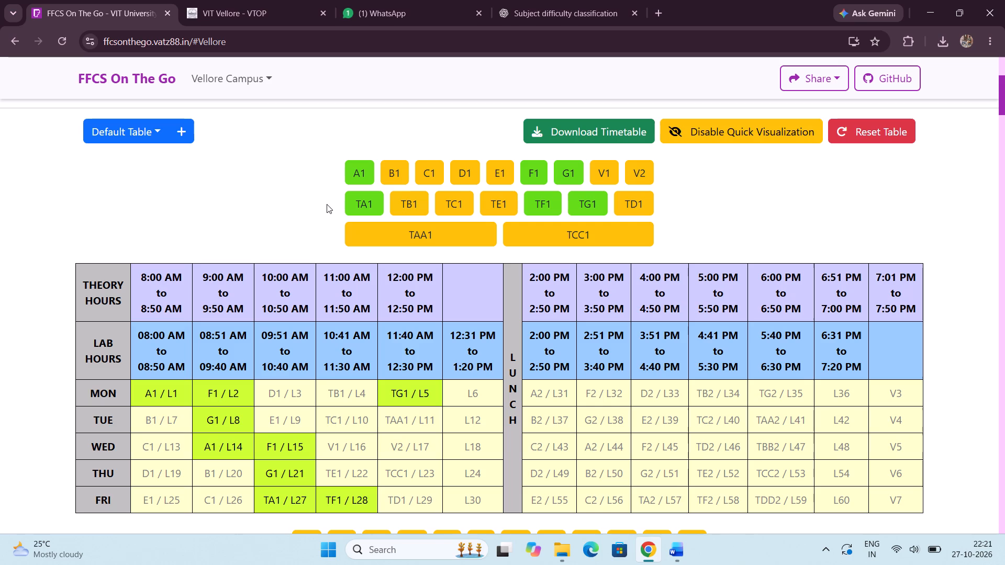
# Take a screen snip of the full weekly timetable grid, from just above the theory hours row to below the Friday row.
pyautogui.scroll(-1, 308, 227)
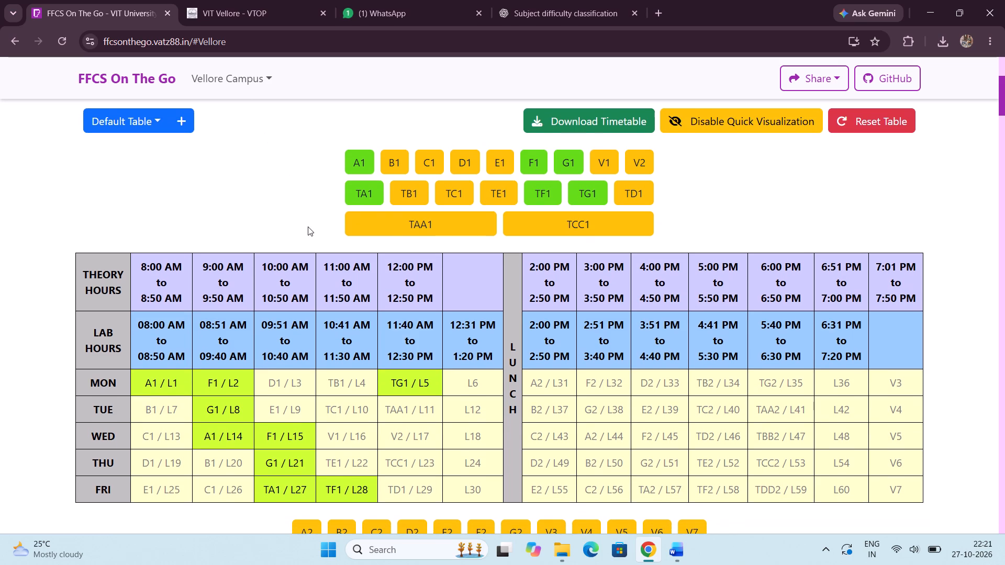
pyautogui.press('Print')
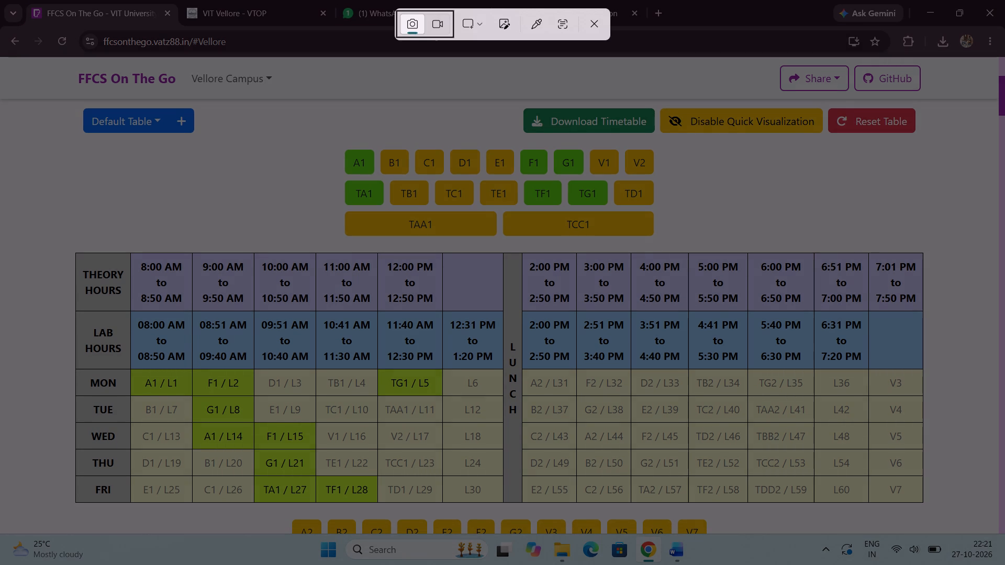
pyautogui.moveTo(60, 233); pyautogui.dragTo(847, 473)
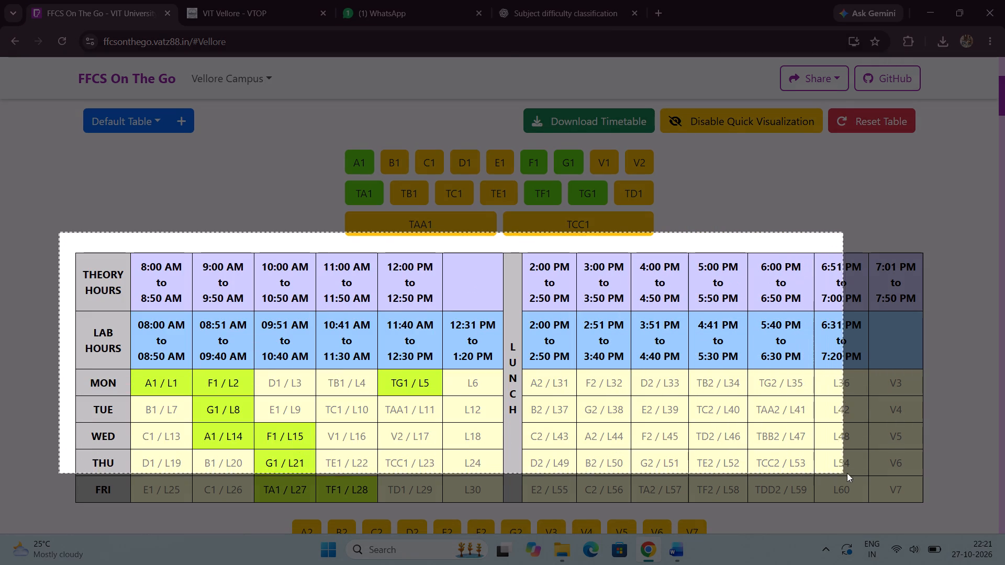
pyautogui.moveTo(847, 473); pyautogui.dragTo(937, 529)
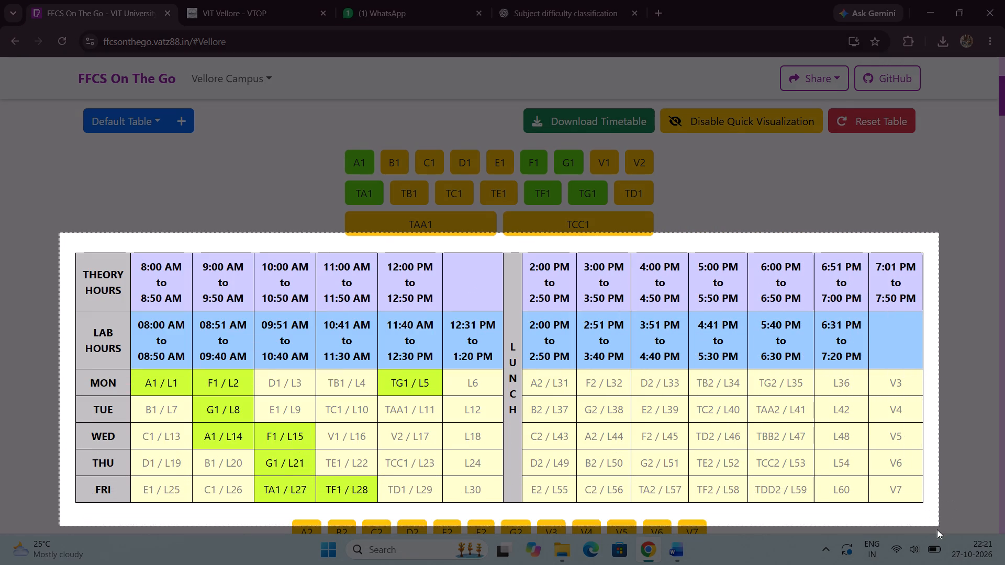
# Finish the screen snip of the full weekly timetable grid, ending just below the Friday row.
pyautogui.moveTo(937, 529); pyautogui.dragTo(939, 513)
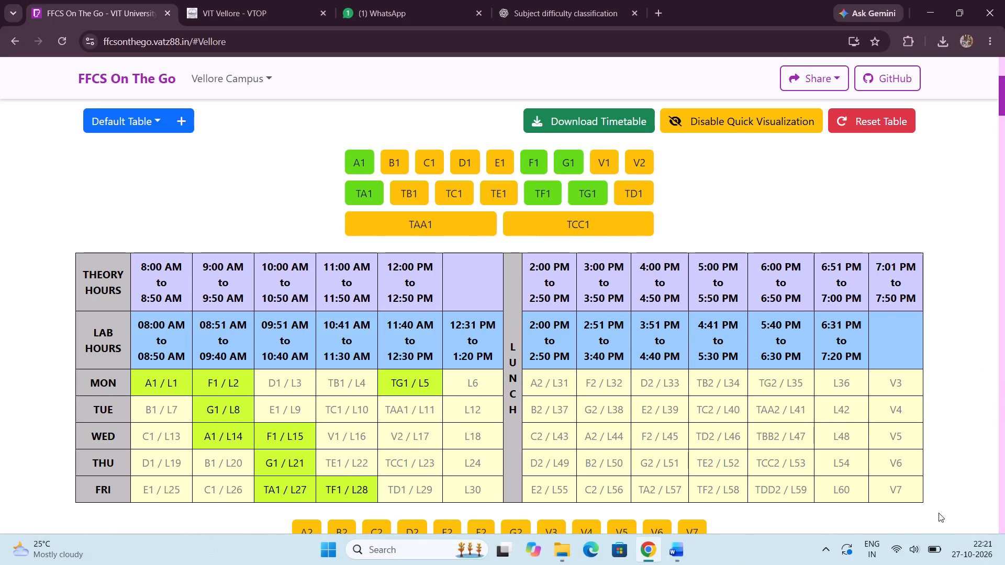
# Switch to the Word document holding the alternative course lists and timetable images.
pyautogui.click(192, 0)
pyautogui.hotkey('alt', 'Tab')
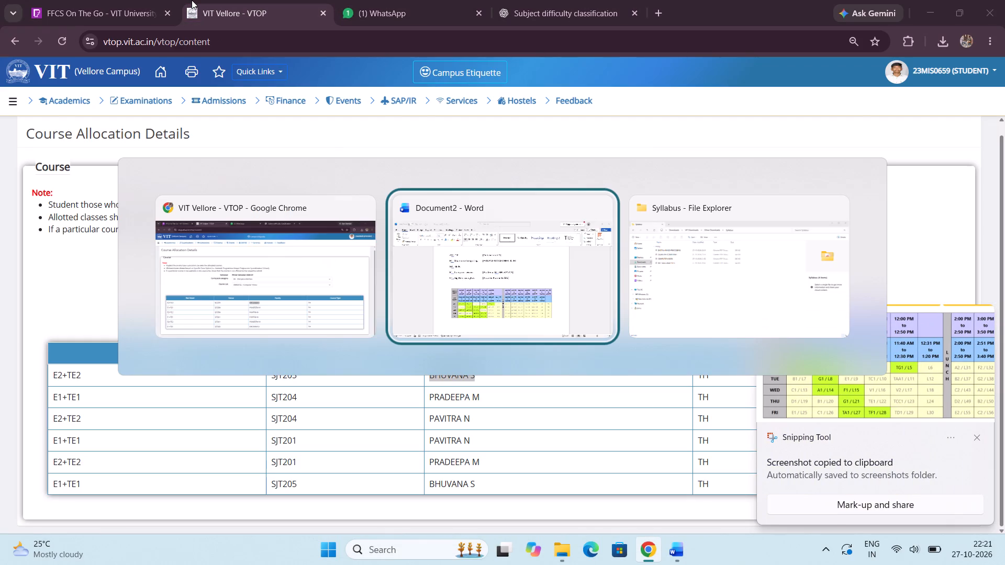
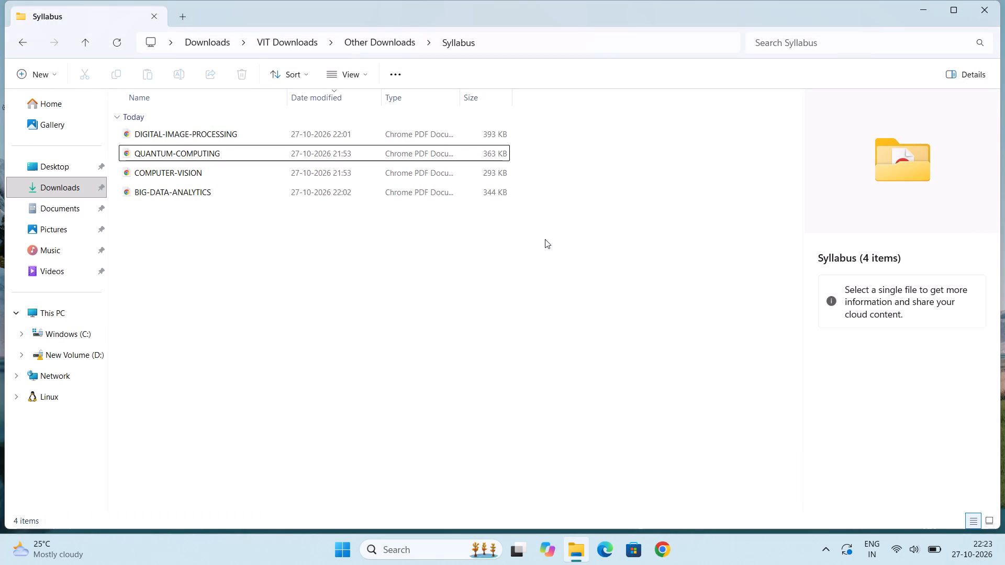
# Select all four course PDFs in the Syllabus folder and close the folder window.
pyautogui.moveTo(545, 239); pyautogui.dragTo(272, 128)
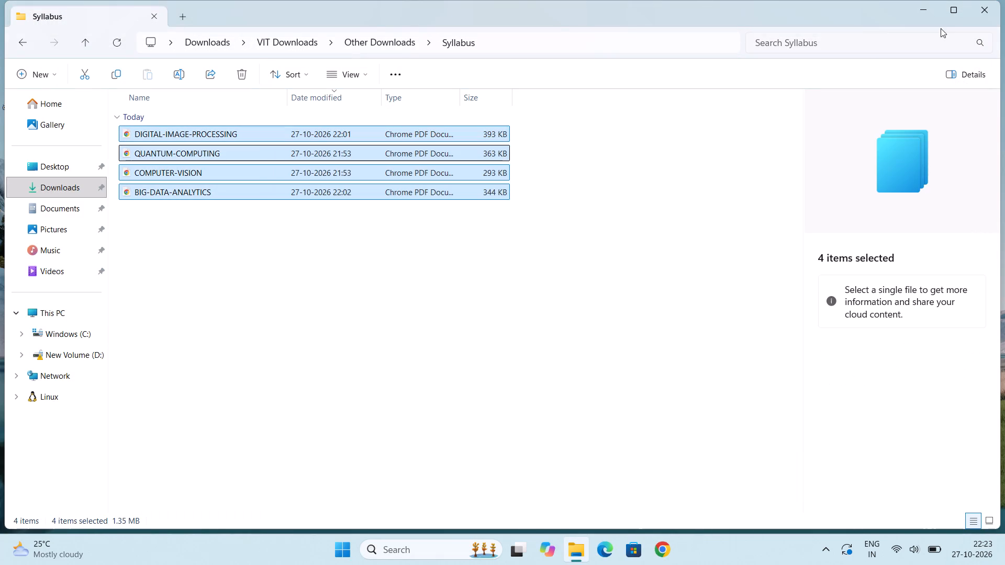
pyautogui.click(991, 7)
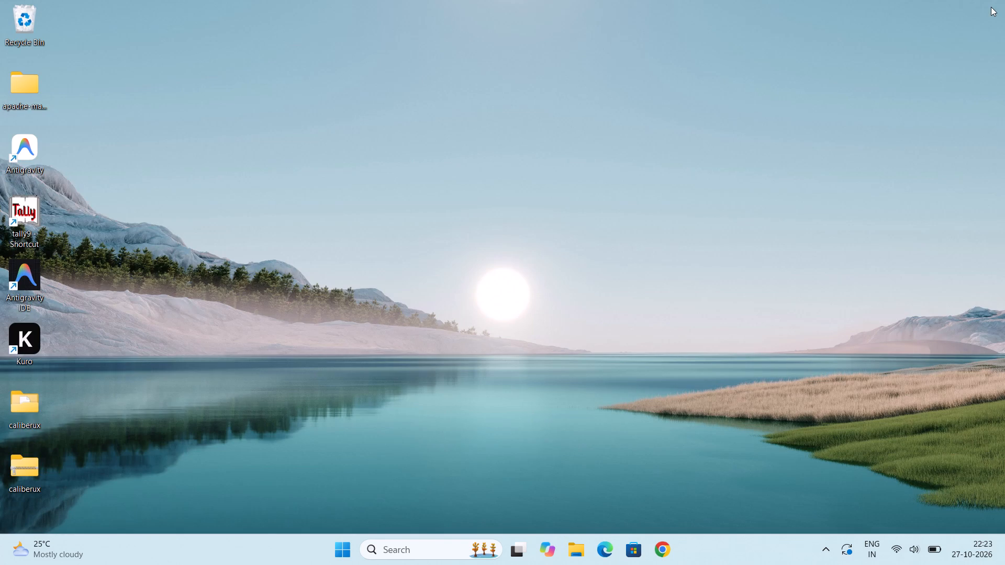
# Open the Shut Down Windows dialog from the desktop.
pyautogui.hotkey('alt', 'F4')
pyautogui.hotkey('alt', 'F4')
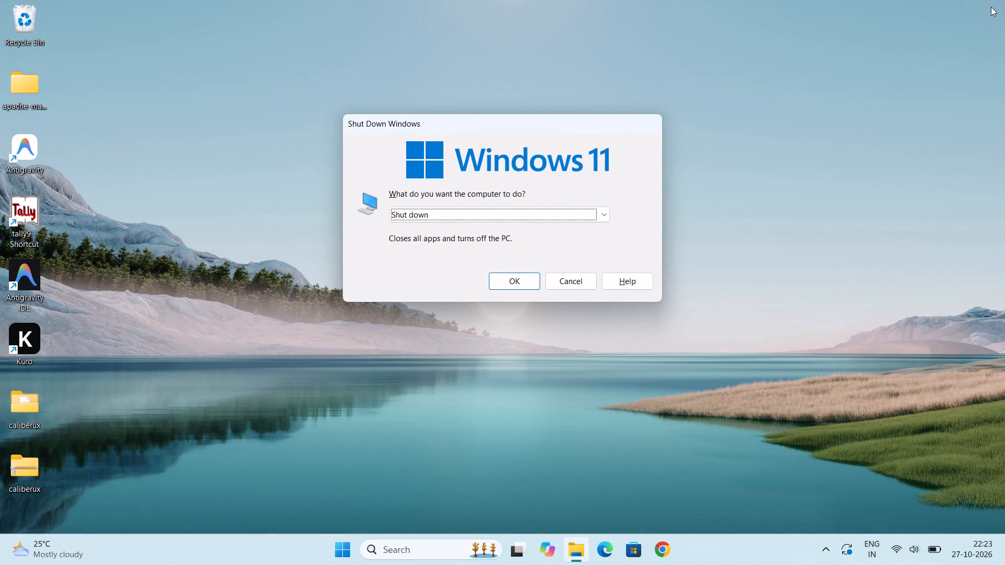